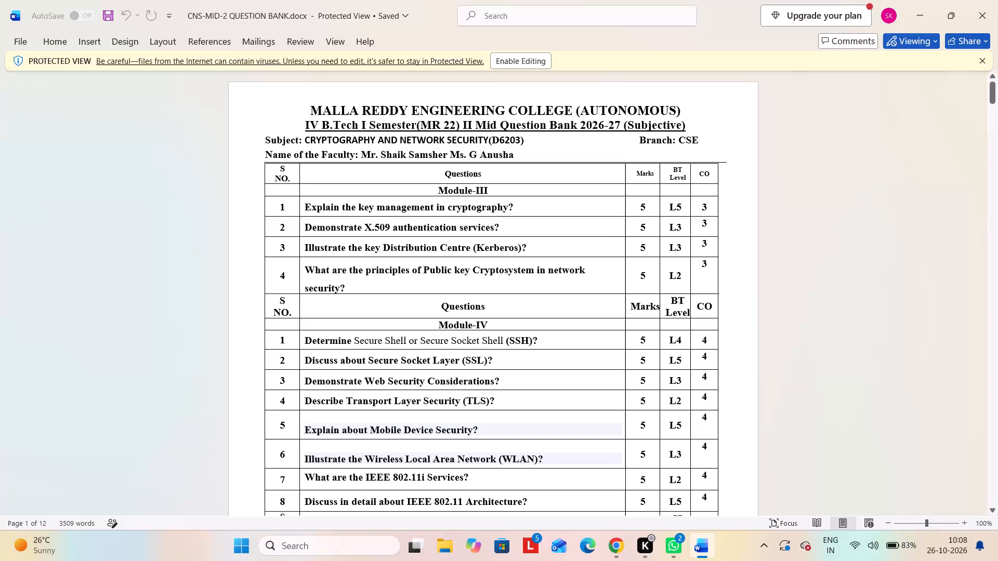
Copy the question "Explain the key management in cryptography?" from the Word question bank into the blank Canva doc in Chrome.
left_click_drag(303, 208, 528, 208)
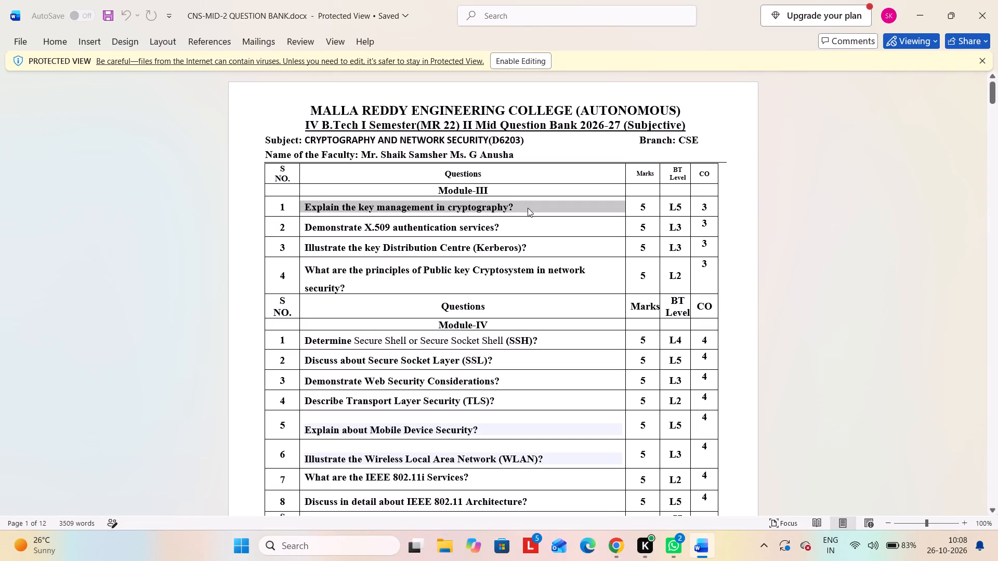
key("ctrl+c")
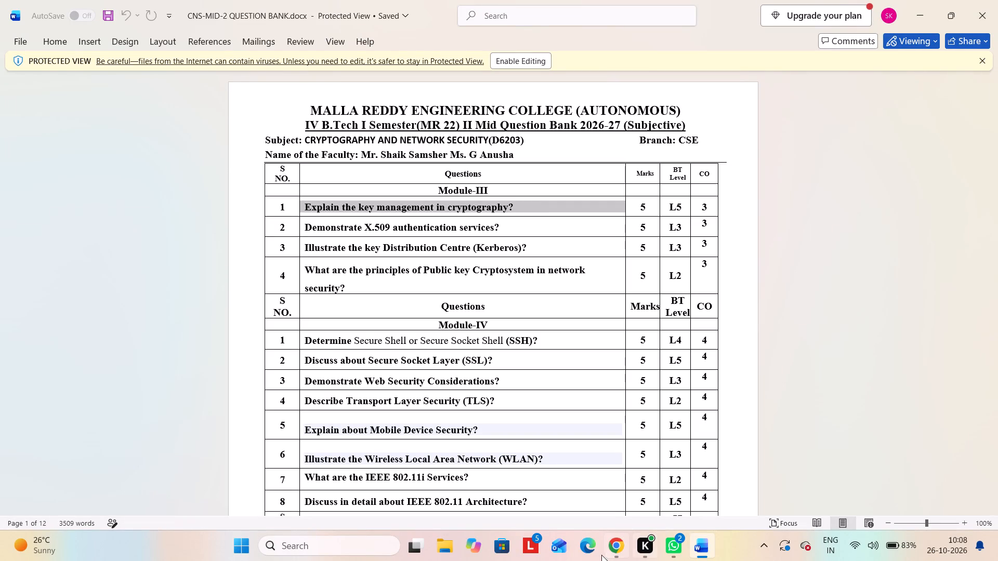
left_click(619, 552)
left_click(526, 259)
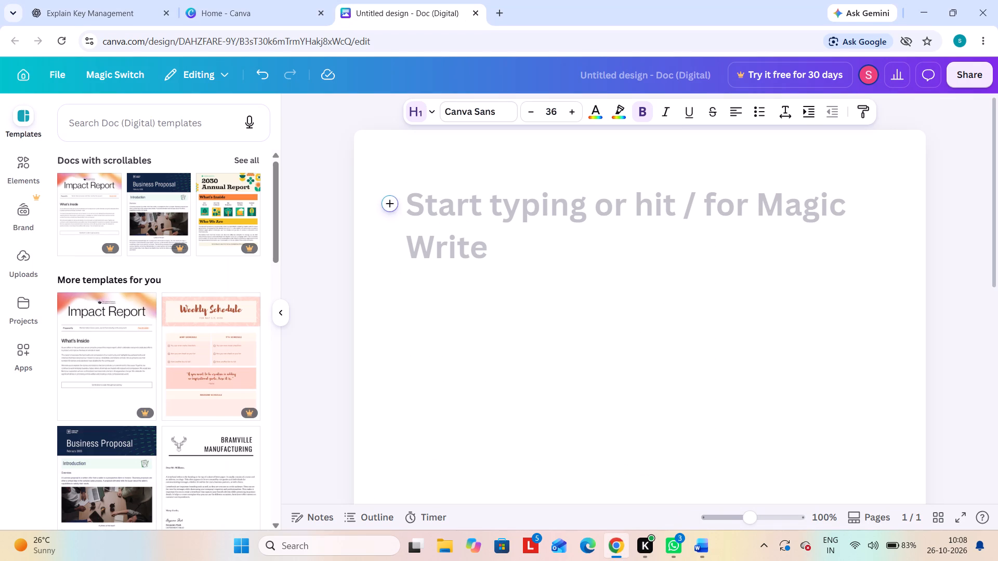
key("ctrl+v")
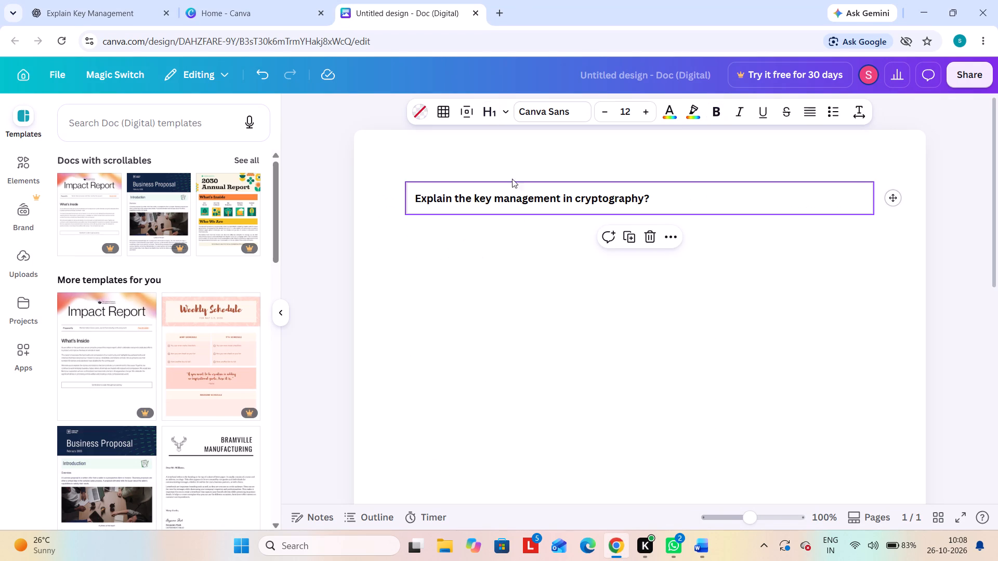
Number the pasted question by adding "1." in front of its text.
left_click(416, 195)
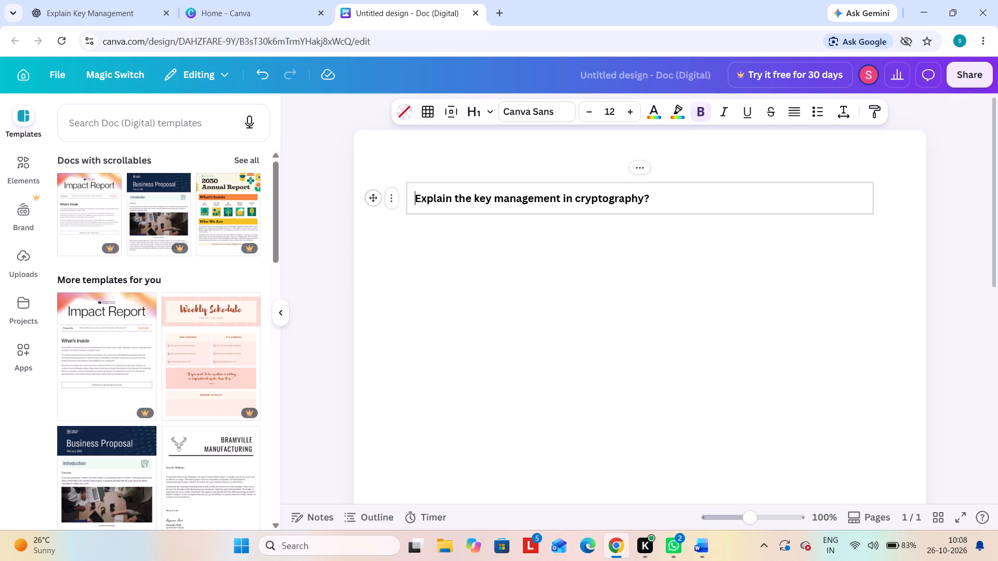
type("1.")
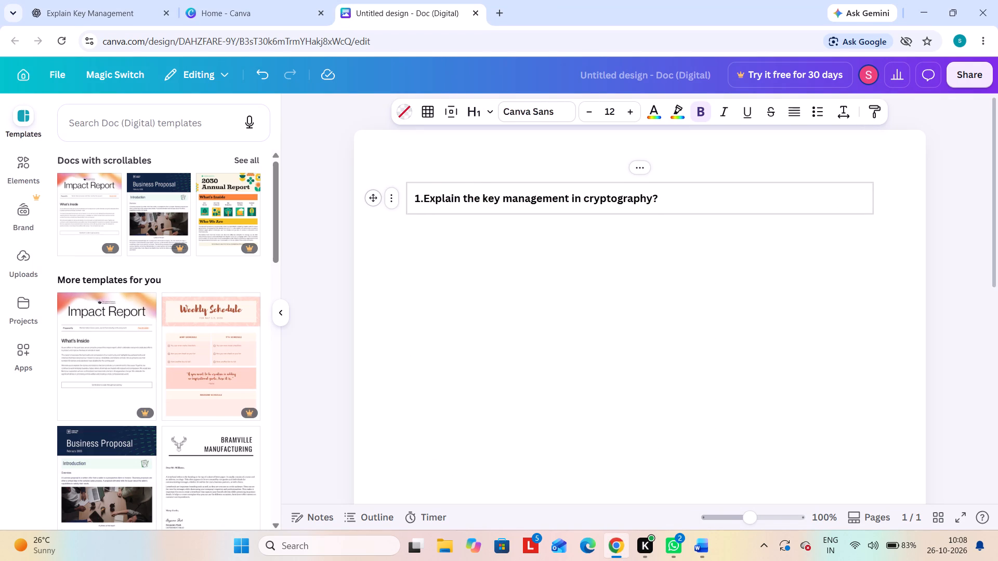
Add a text line reading "MODULE-III" above the boxed question.
left_click(612, 161)
left_click(627, 149)
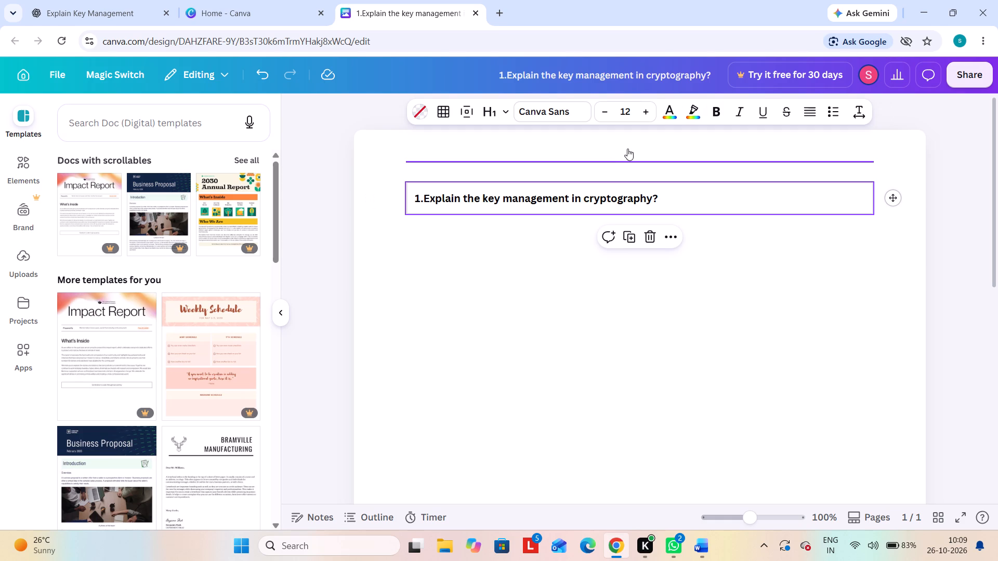
left_click(627, 149)
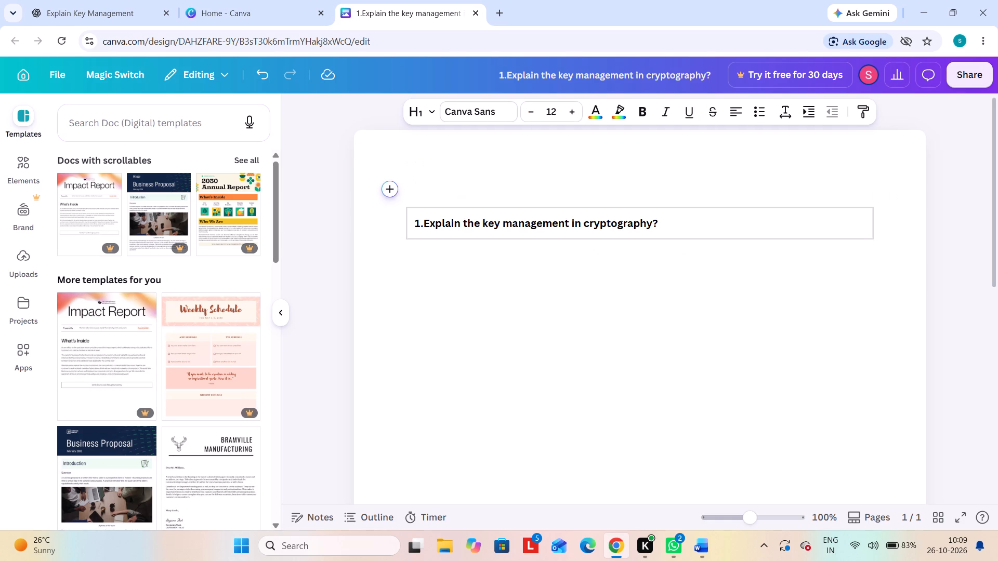
type("MOD")
type("ULE_III")
key("Left")
key("Left")
key("Left")
key("BackSpace")
key("minus")
Make the MODULE-III line above the question bold.
key("ctrl+a")
left_click(490, 110)
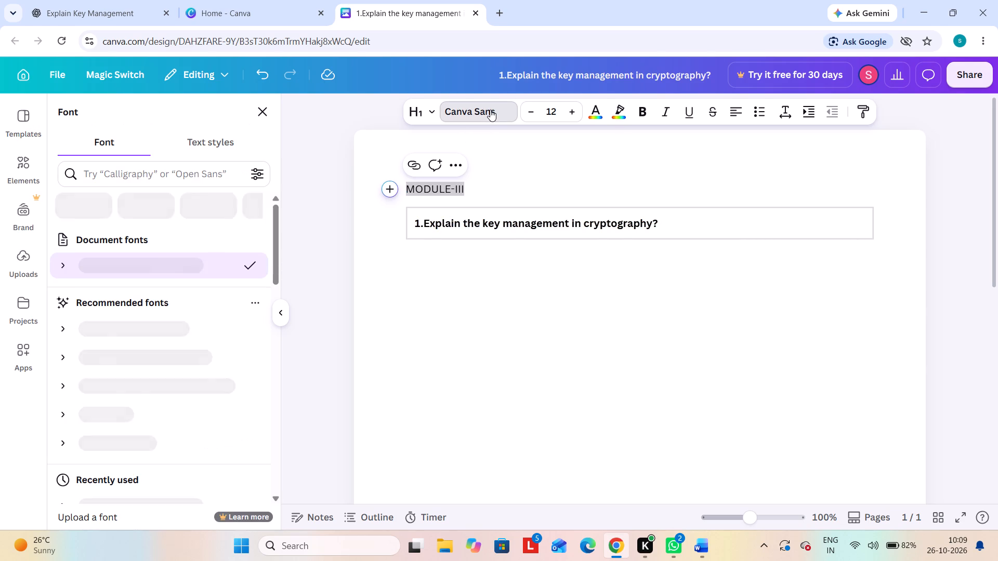
left_click(645, 106)
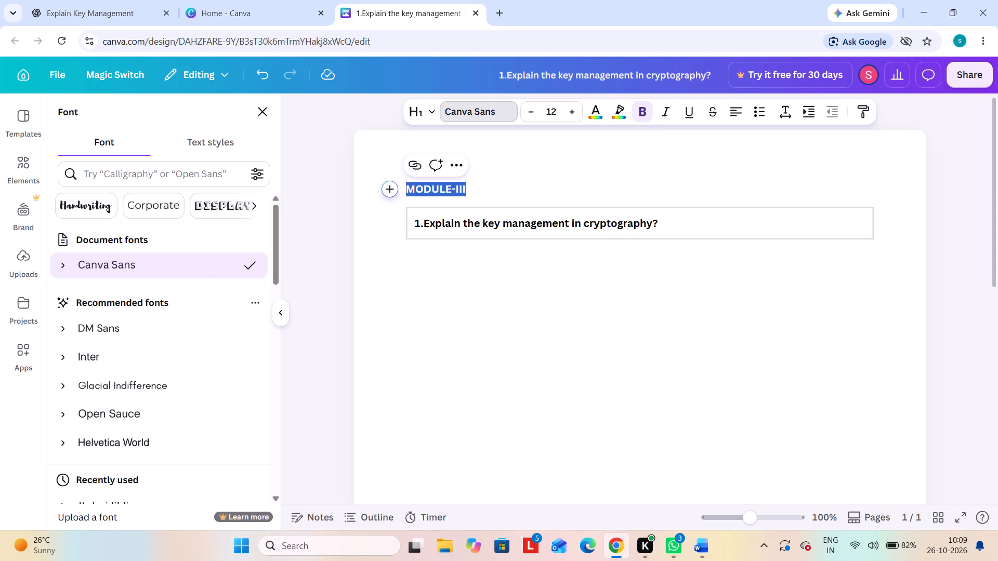
left_click(464, 186)
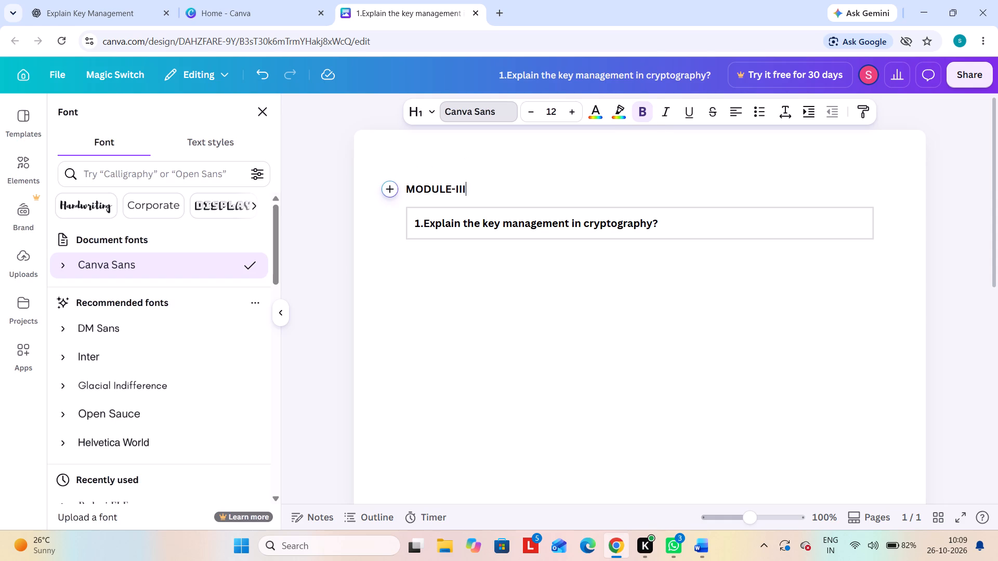
Shift the MODULE-III line to roughly the middle of the page using the maximum indent and leading spaces.
left_click(410, 182)
key("Tab")
key("Tab")
key("Tab")
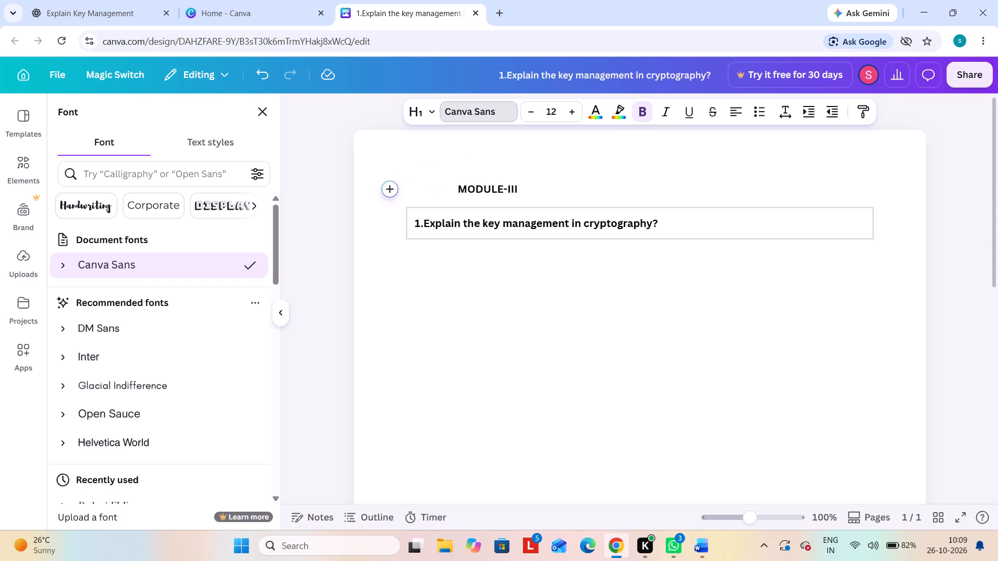
key("Tab")
key("Tab")
key("Tab")
key("Tab")
key("Tab")
key("Tab")
key("Tab")
key("Tab")
key("Tab")
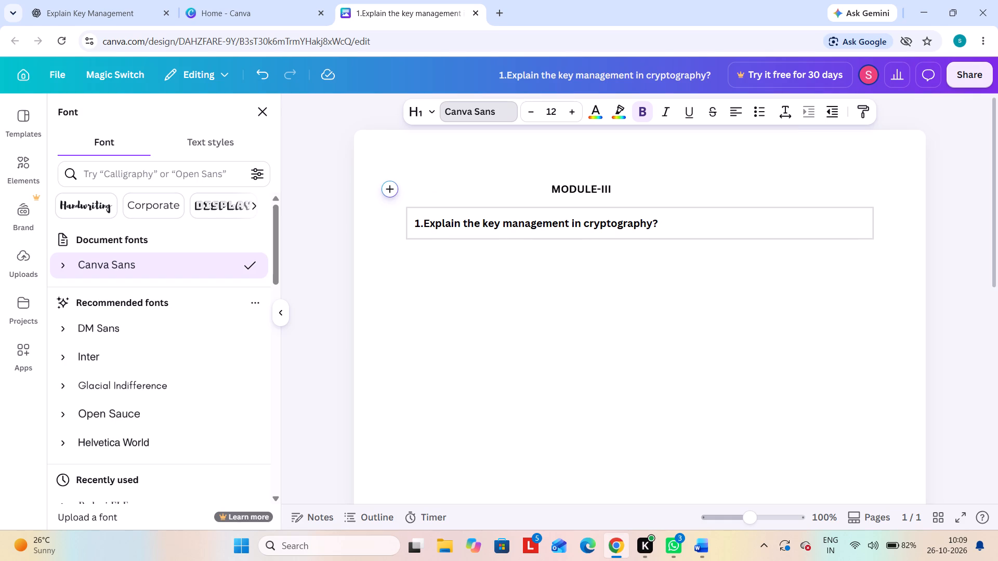
key("Tab")
key("space")
key("space")
key("space")
key("space")
key("space")
key("space")
key("space")
key("space")
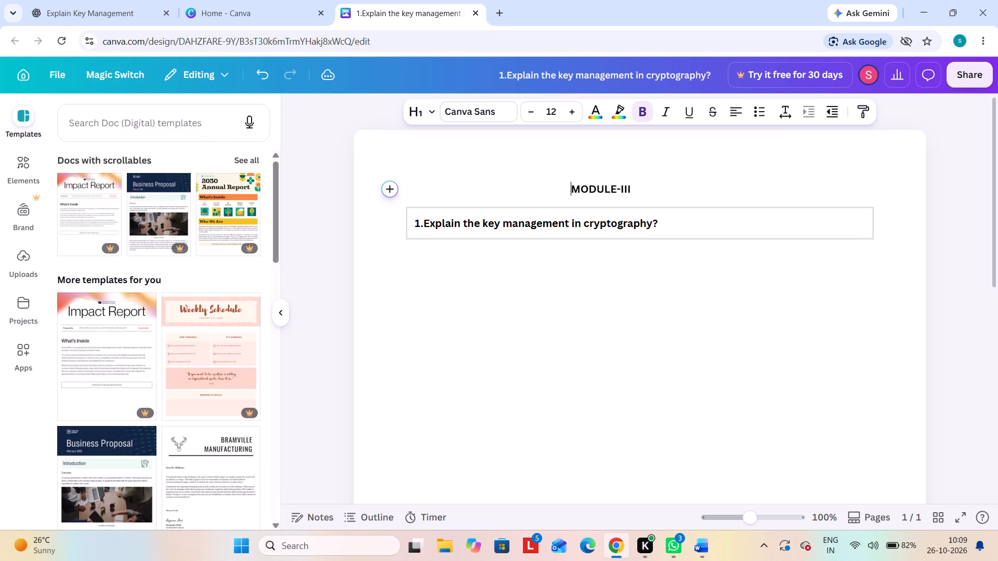
key("space")
key("space")
key("space")
key("space")
key("space")
key("space")
key("space")
key("space")
key("space")
key("space")
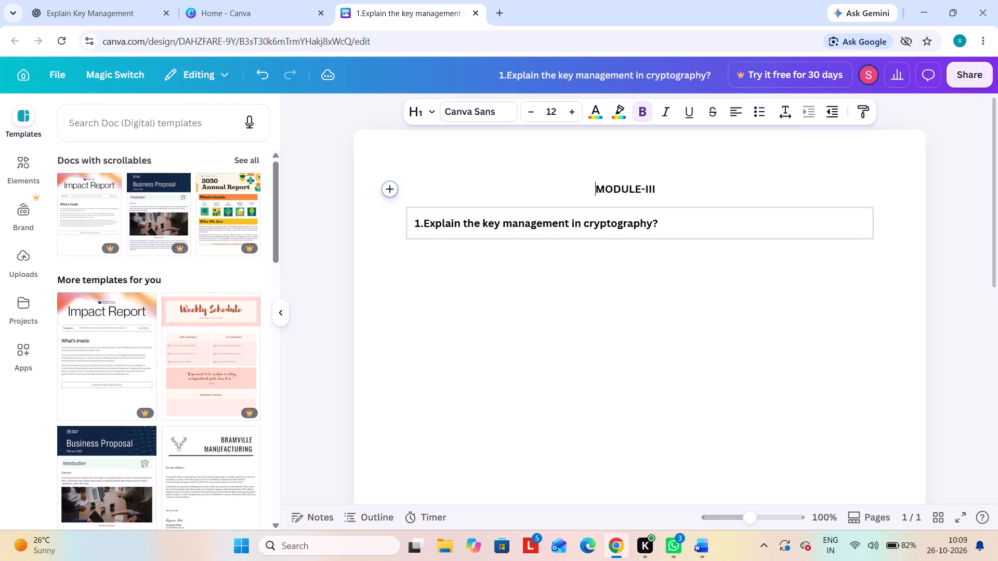
key("space")
key("space")
key("space")
key("space")
key("space")
key("space")
key("space")
key("space")
key("space")
key("space")
key("space")
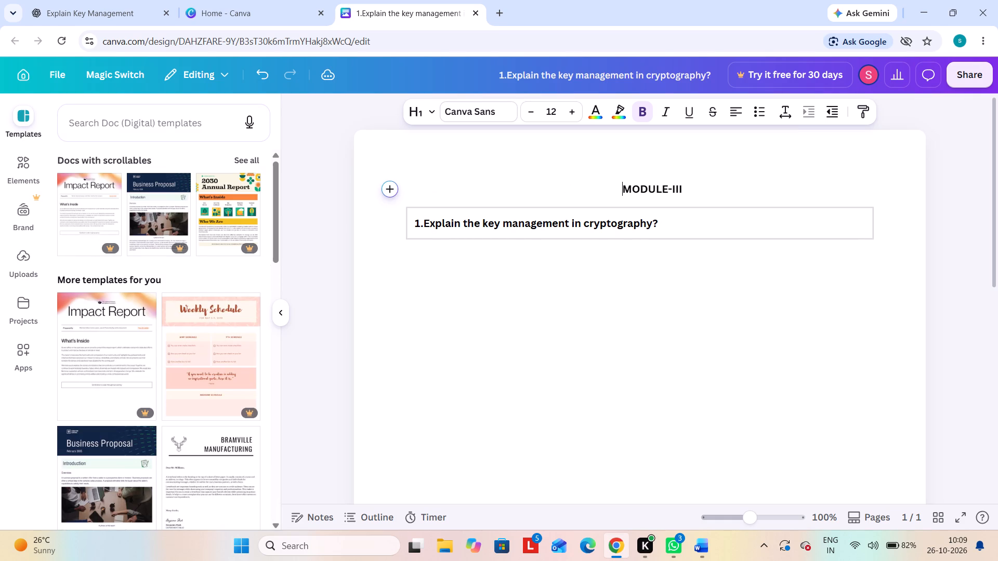
key("space")
key("BackSpace")
key("BackSpace")
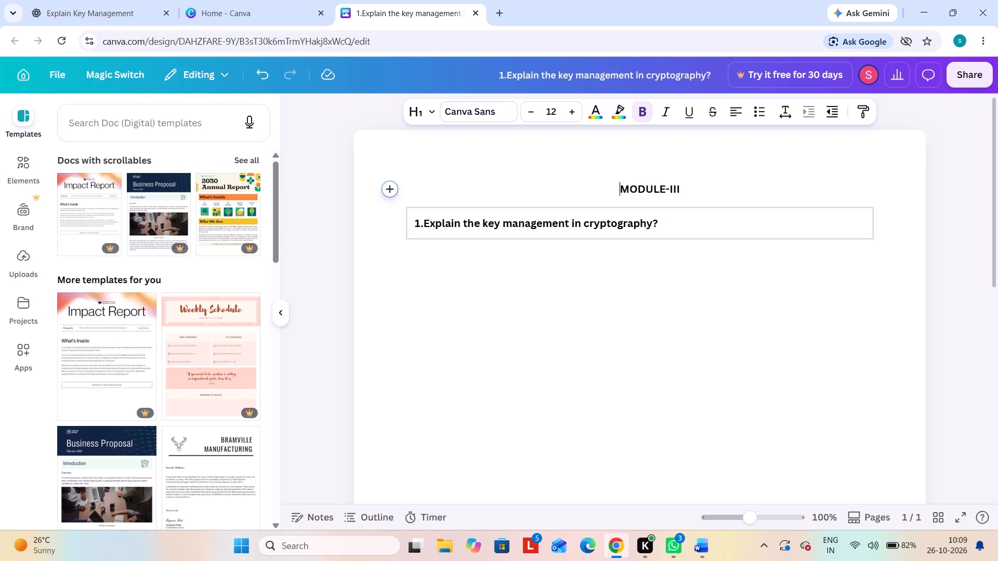
Colour the whole text of question 1 bright red (#ff3131).
left_click(556, 234)
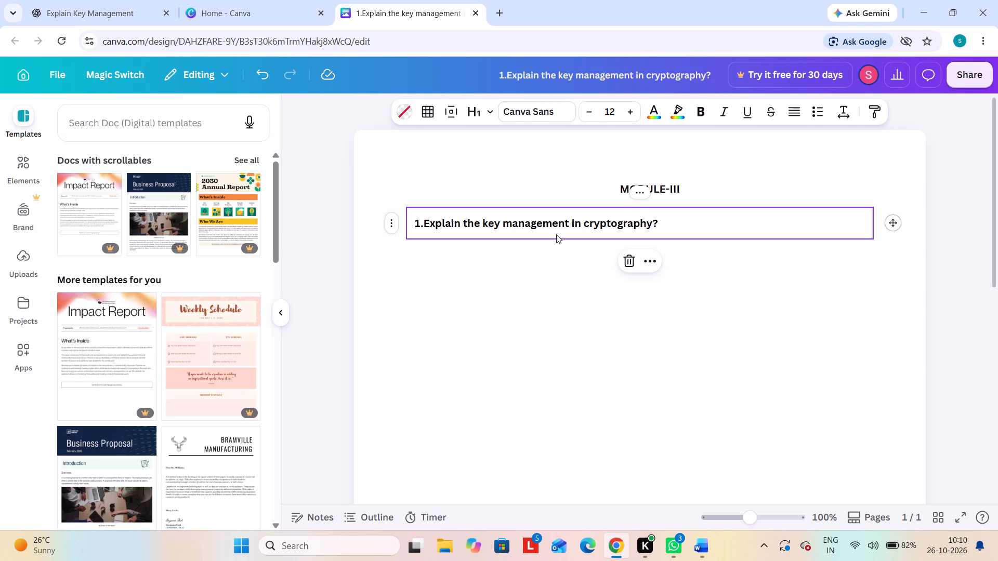
key("ctrl+a")
left_click(655, 224)
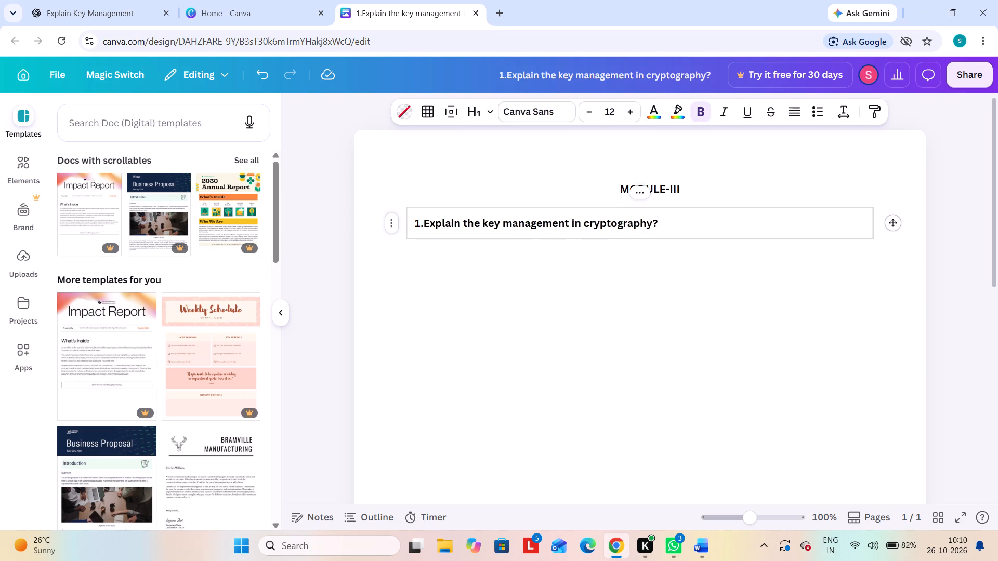
key("ctrl+a")
left_click(655, 117)
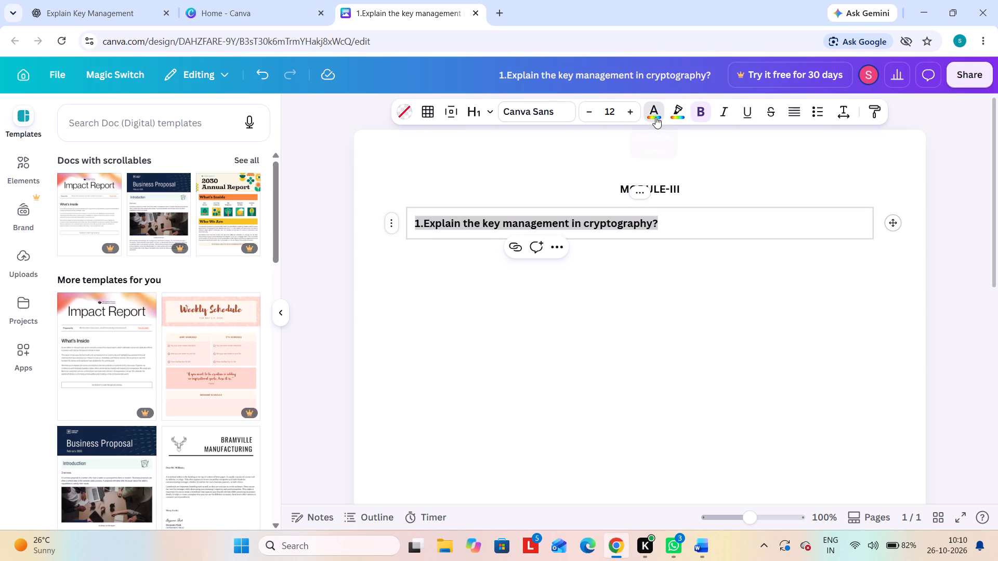
left_click(68, 420)
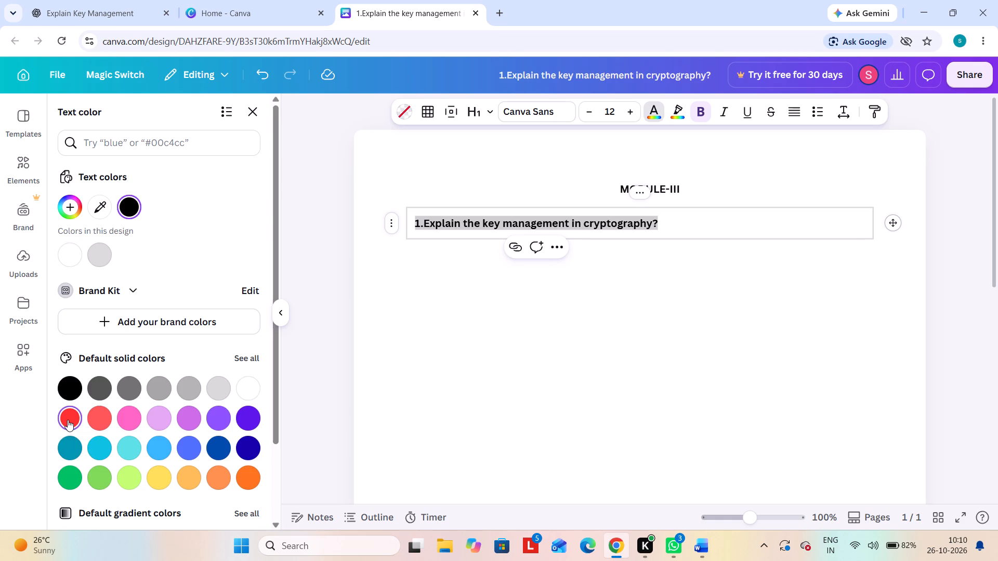
left_click(121, 208)
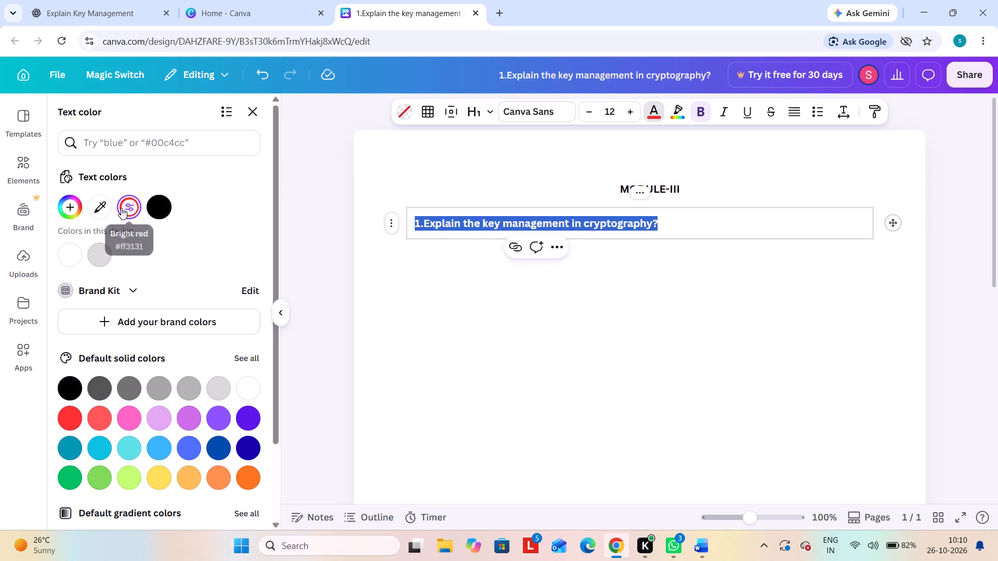
Enter "MODULE-III" as a large title on the empty line below the boxed question.
left_click(559, 344)
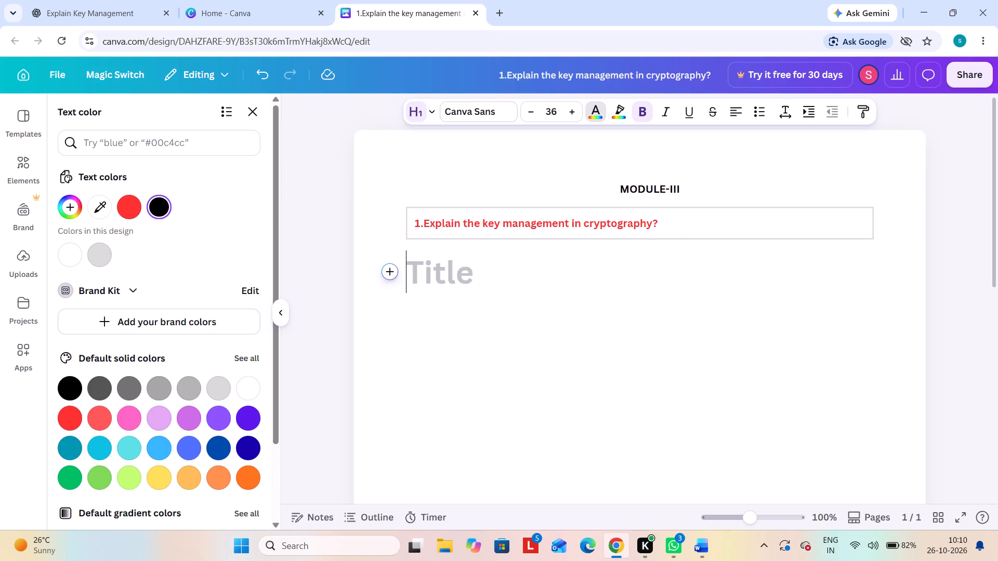
left_click(502, 263)
double_click(502, 263)
scroll(502, 263, "down", 2)
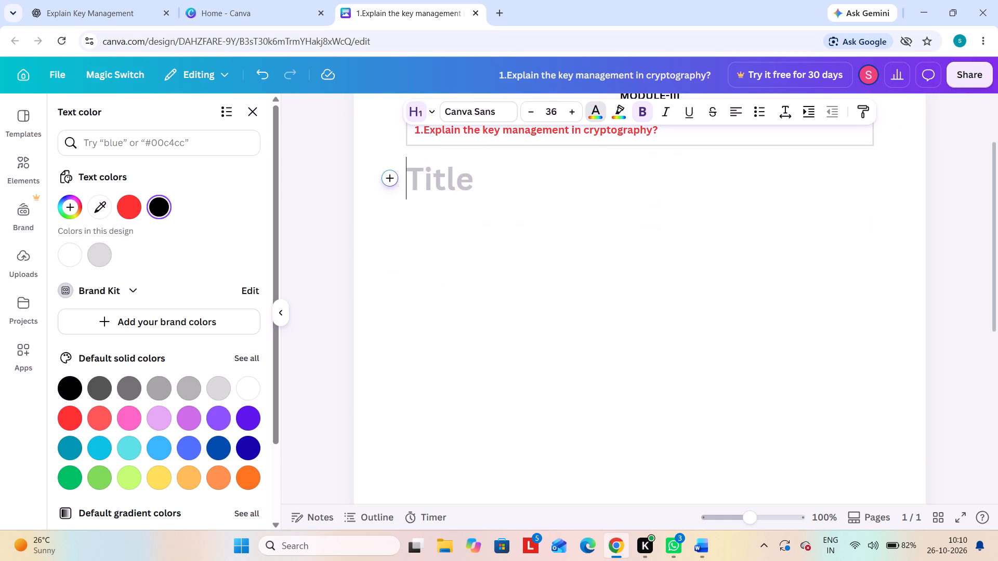
scroll(502, 263, "up", 1)
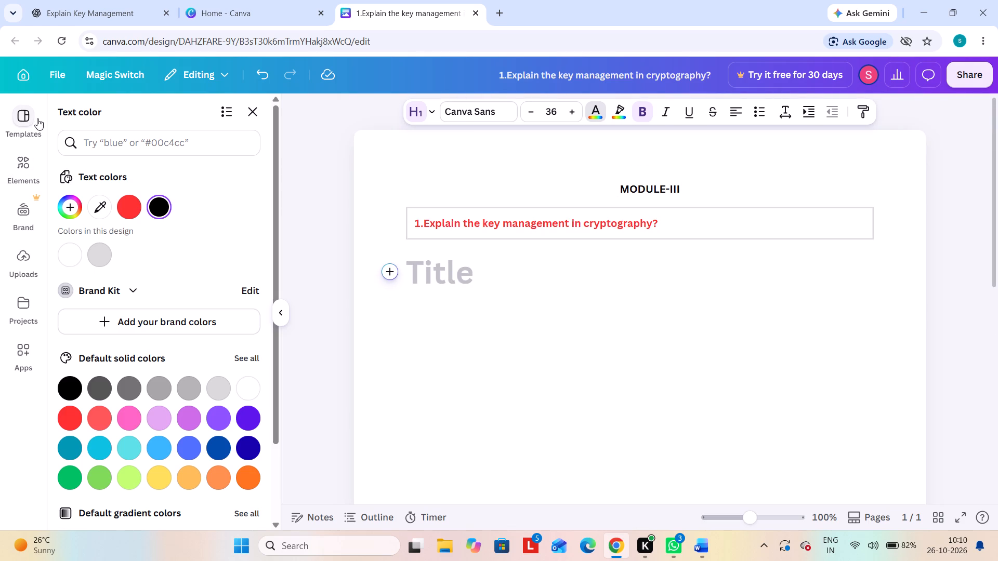
scroll(467, 309, "up", 2)
left_click(488, 284)
left_click(447, 273)
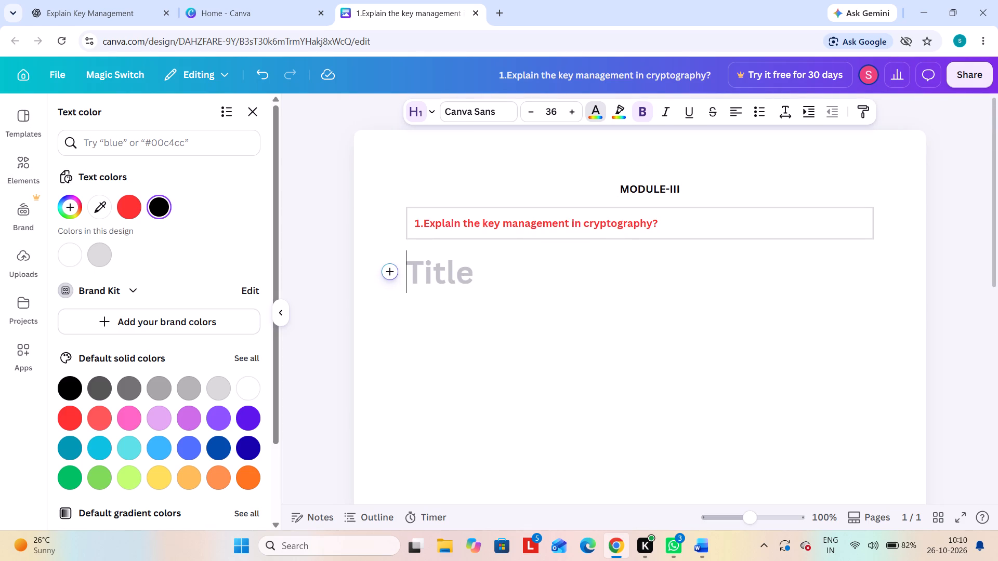
double_click(447, 273)
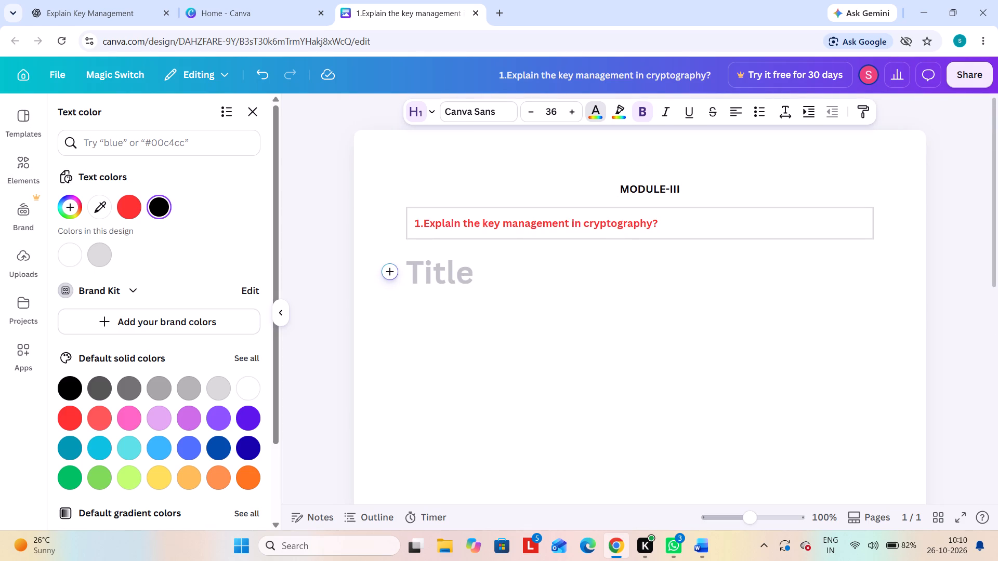
left_click(456, 277)
type("MO")
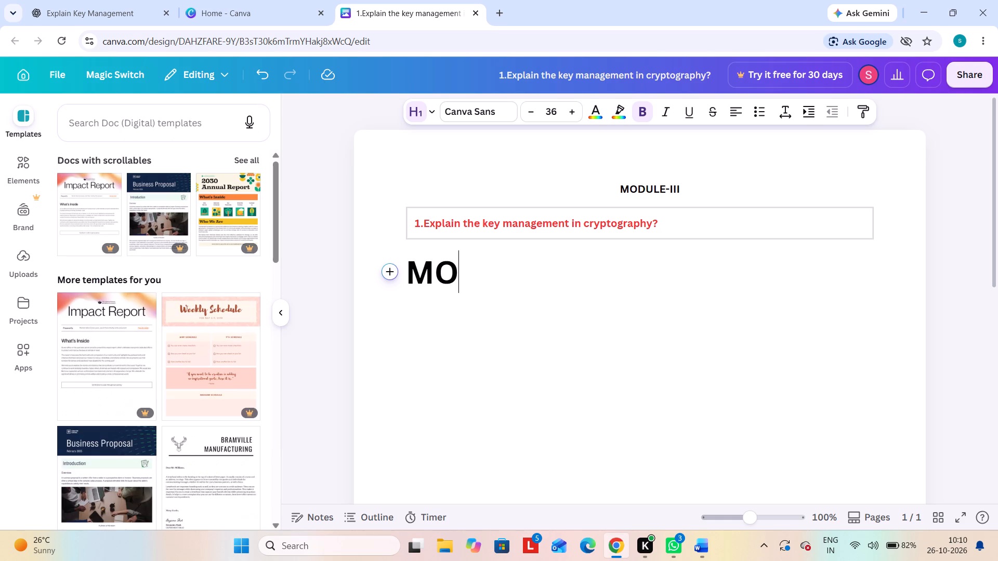
type("DULE")
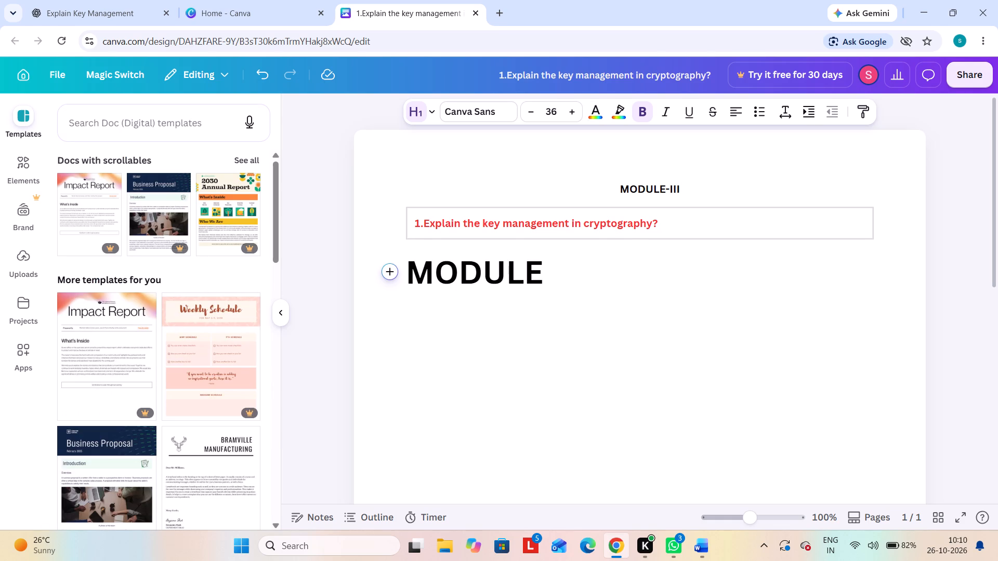
key("minus")
type("III")
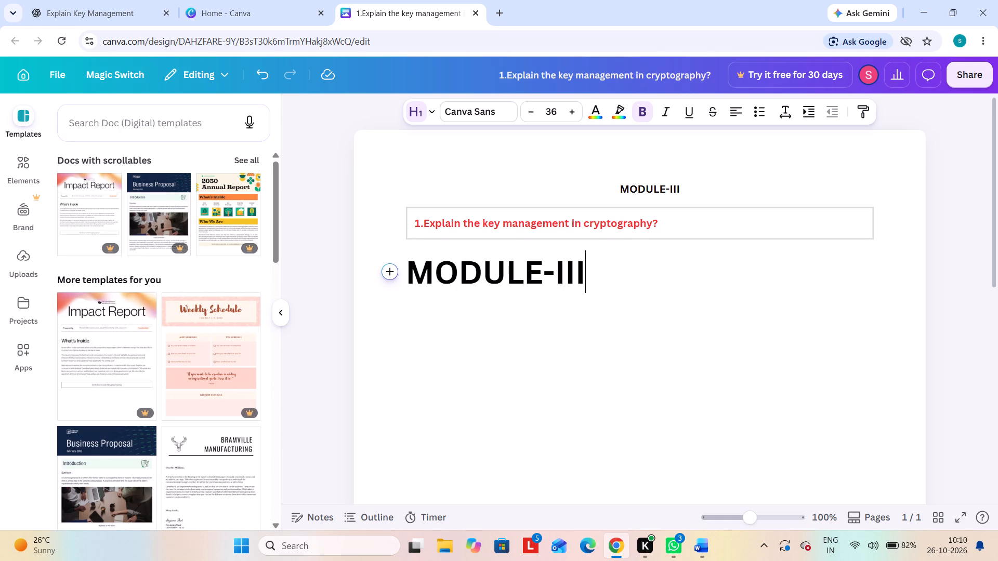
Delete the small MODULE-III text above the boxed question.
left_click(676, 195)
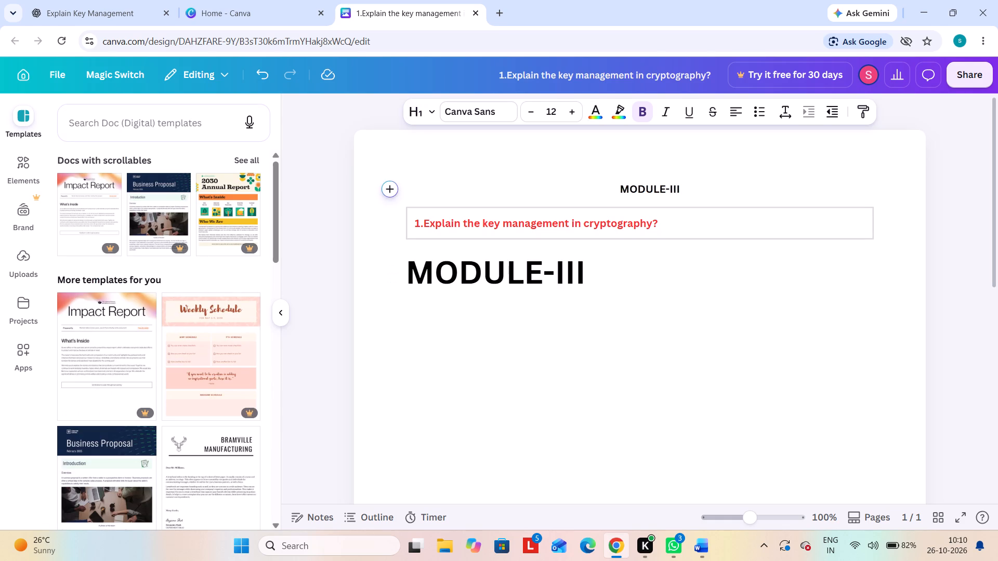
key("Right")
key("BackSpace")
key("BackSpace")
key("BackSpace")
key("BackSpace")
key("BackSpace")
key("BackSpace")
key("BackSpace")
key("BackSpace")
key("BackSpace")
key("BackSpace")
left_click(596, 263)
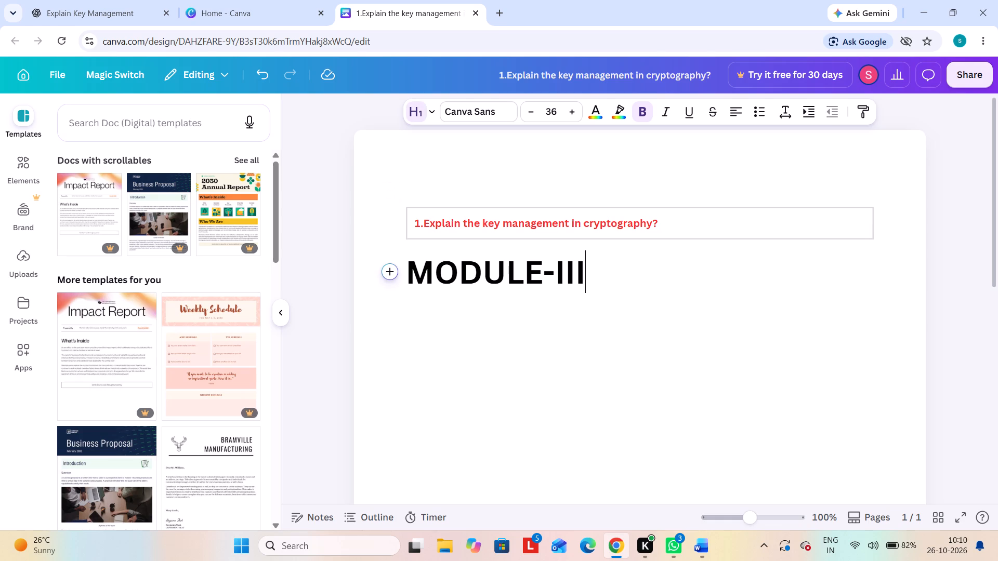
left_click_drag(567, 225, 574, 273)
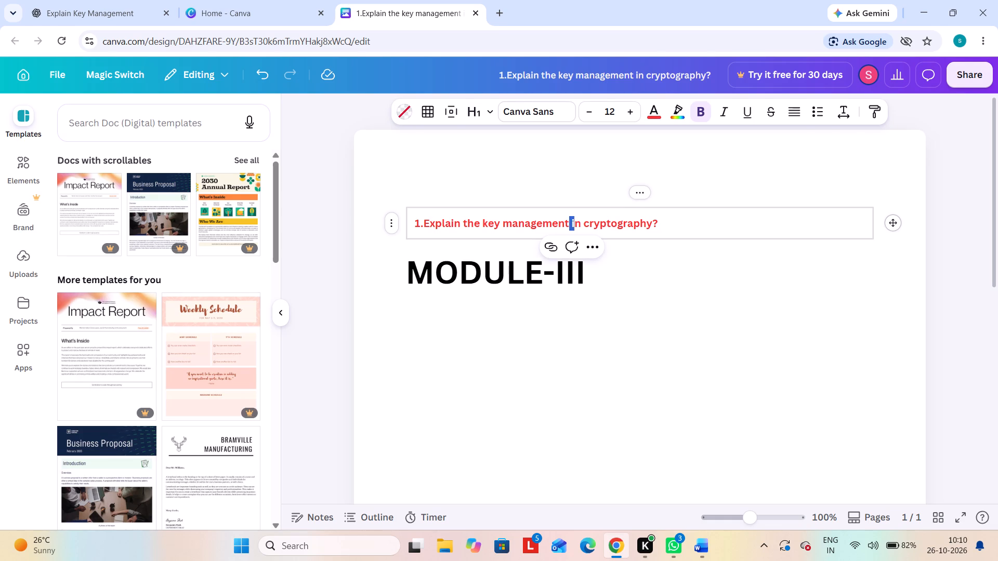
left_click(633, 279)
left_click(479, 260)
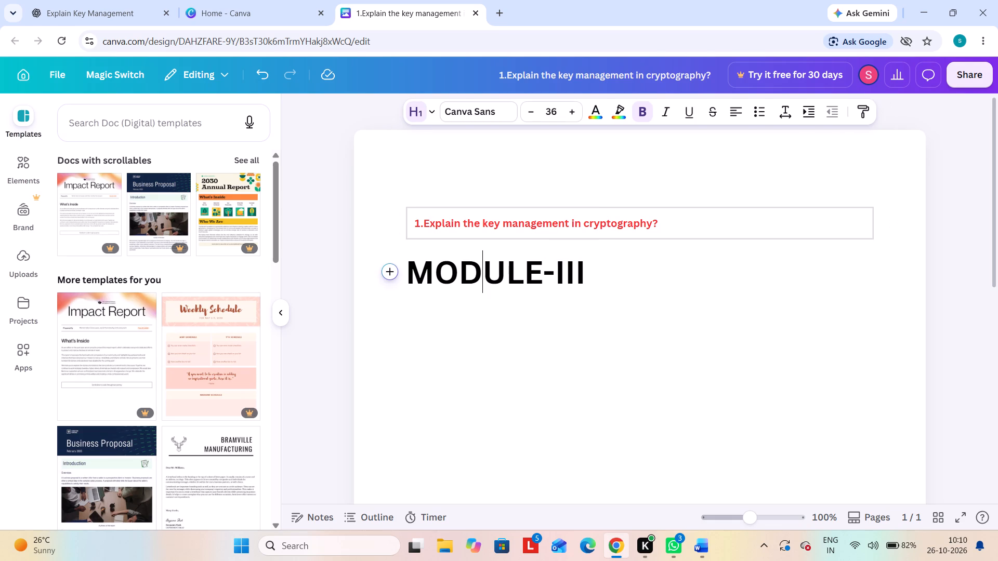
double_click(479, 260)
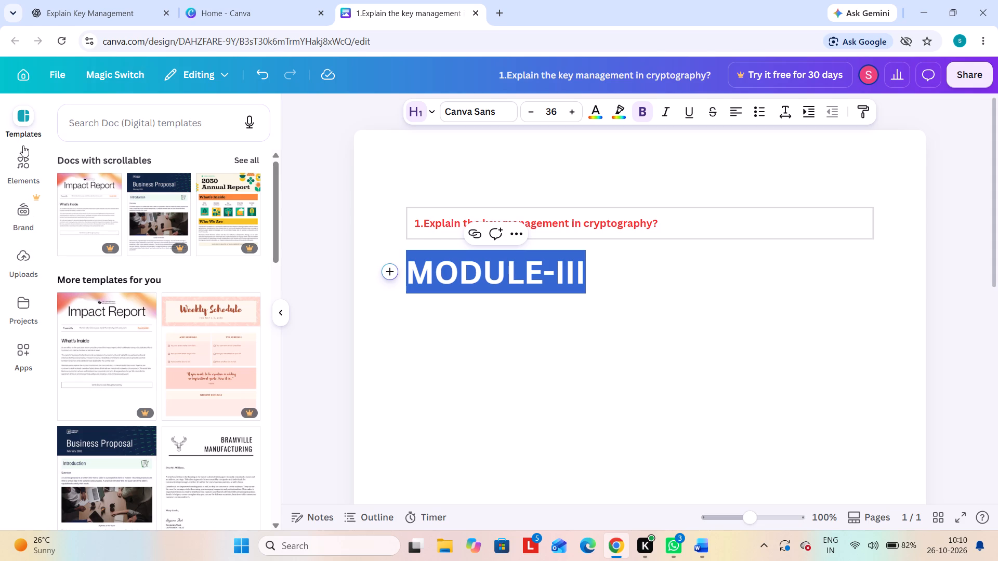
Switch to the Canva home page and look through the recent designs.
left_click(240, 0)
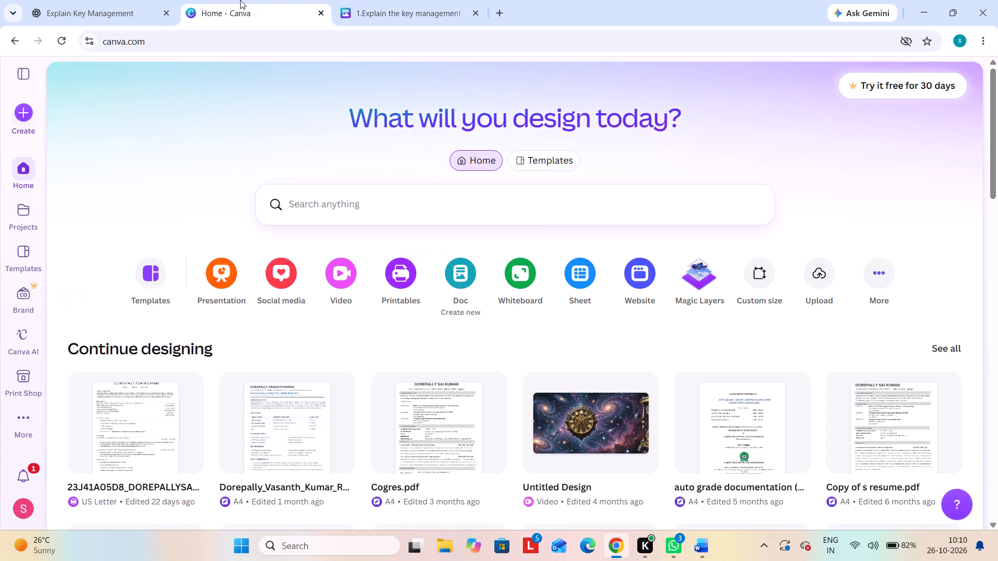
scroll(391, 234, "down", 4)
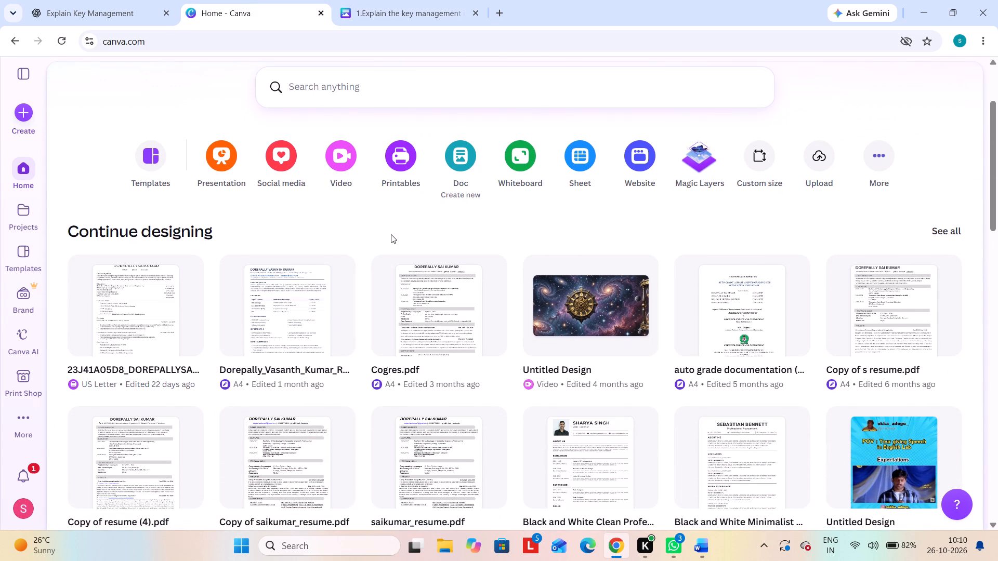
scroll(391, 234, "down", 2)
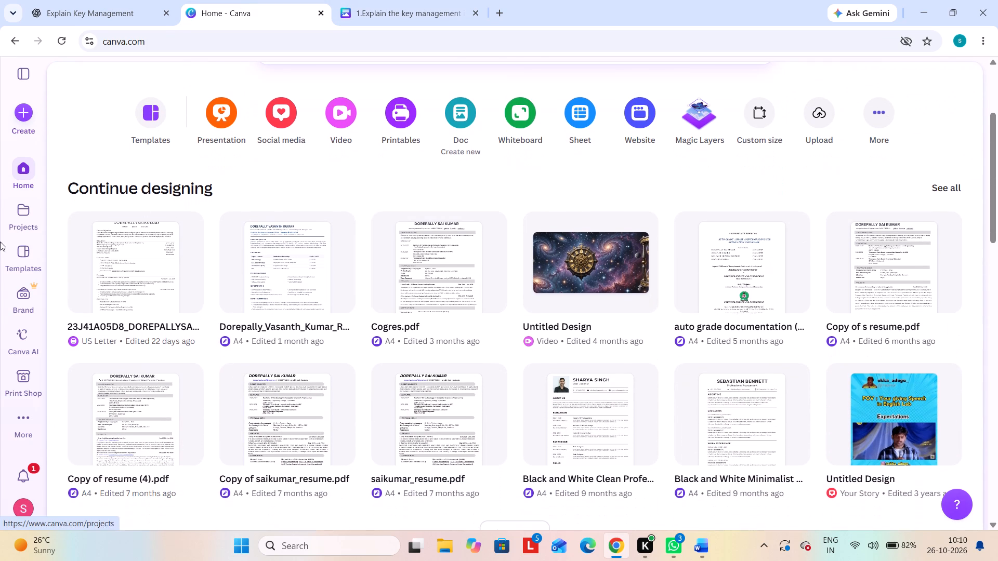
Browse the For you, Presentations and Social media types for creating a new design, and return to the question document.
left_click(19, 106)
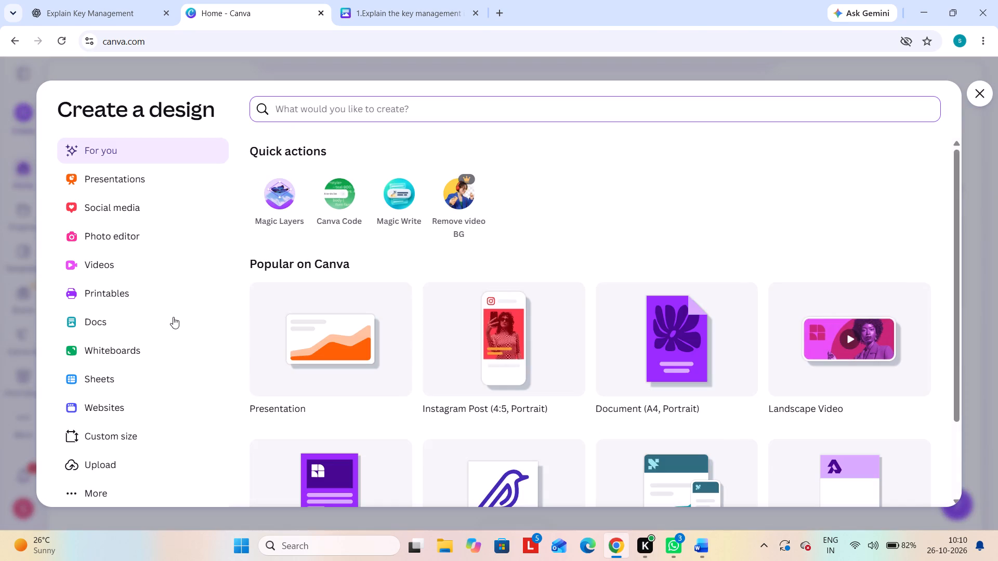
scroll(333, 400, "down", 3)
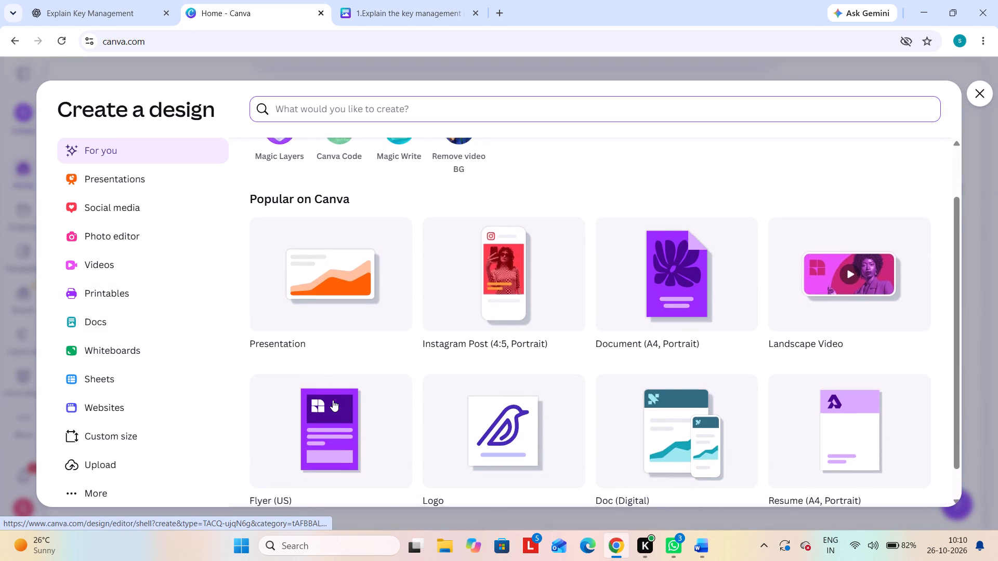
scroll(333, 400, "down", 2)
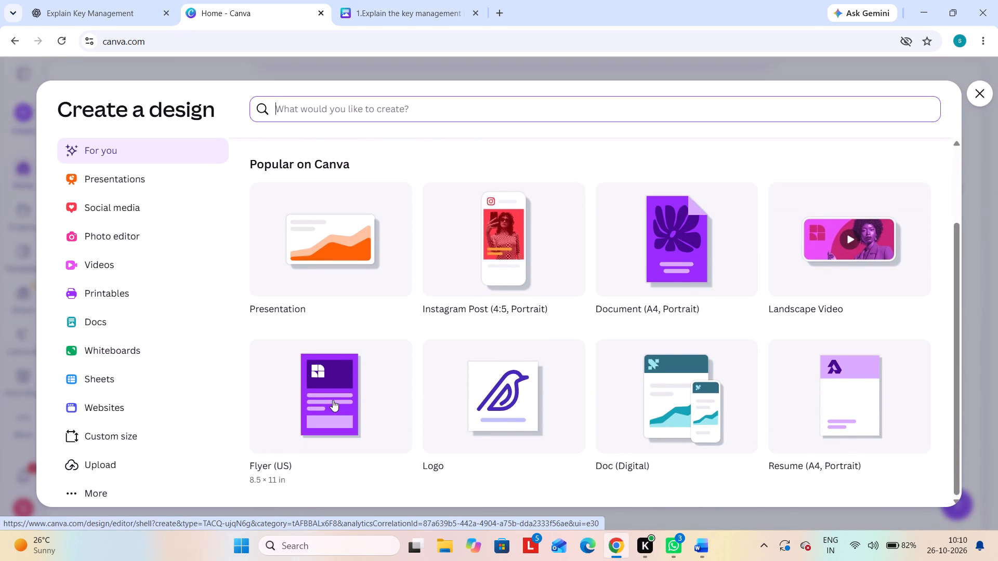
left_click(100, 179)
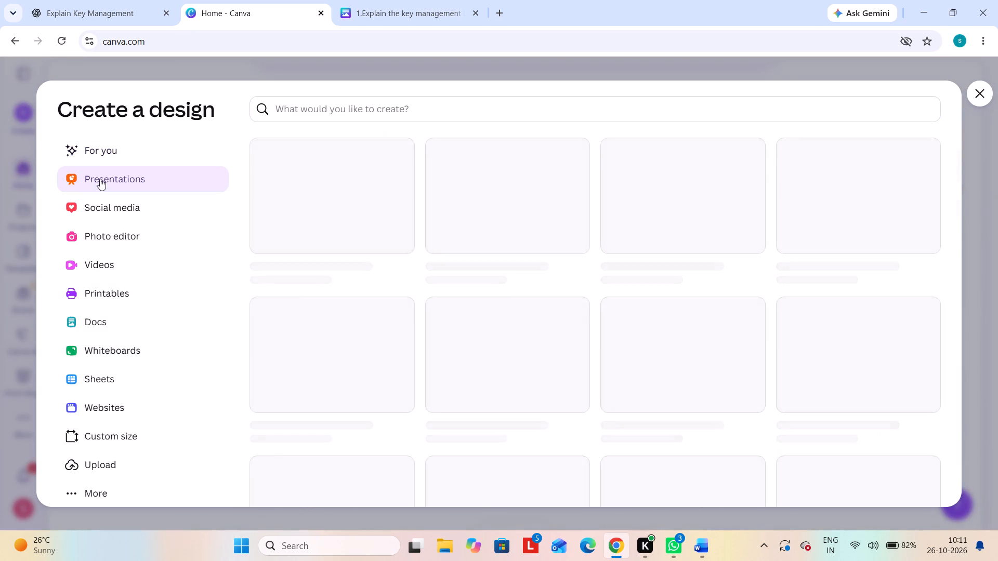
left_click(107, 206)
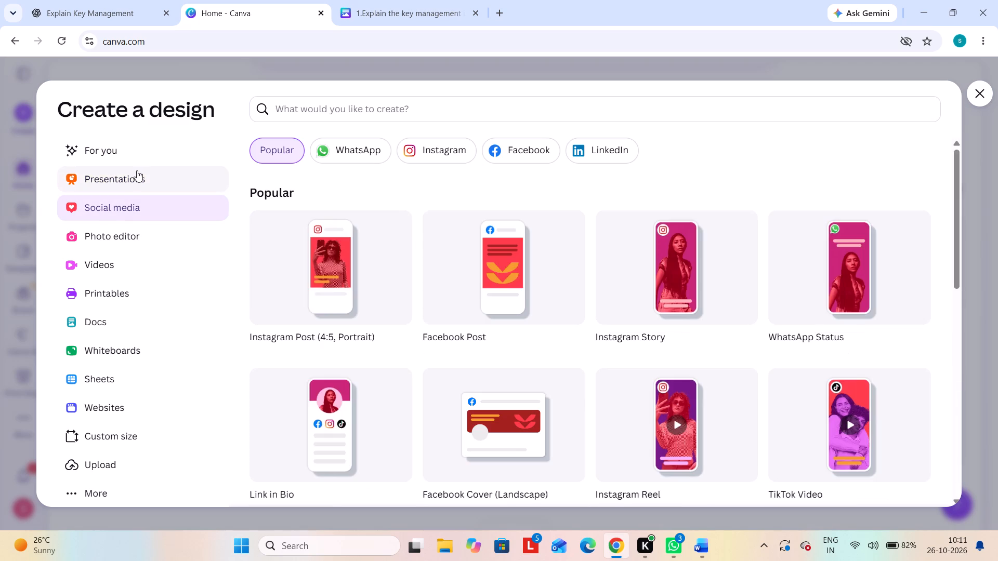
left_click(137, 170)
scroll(444, 339, "down", 3)
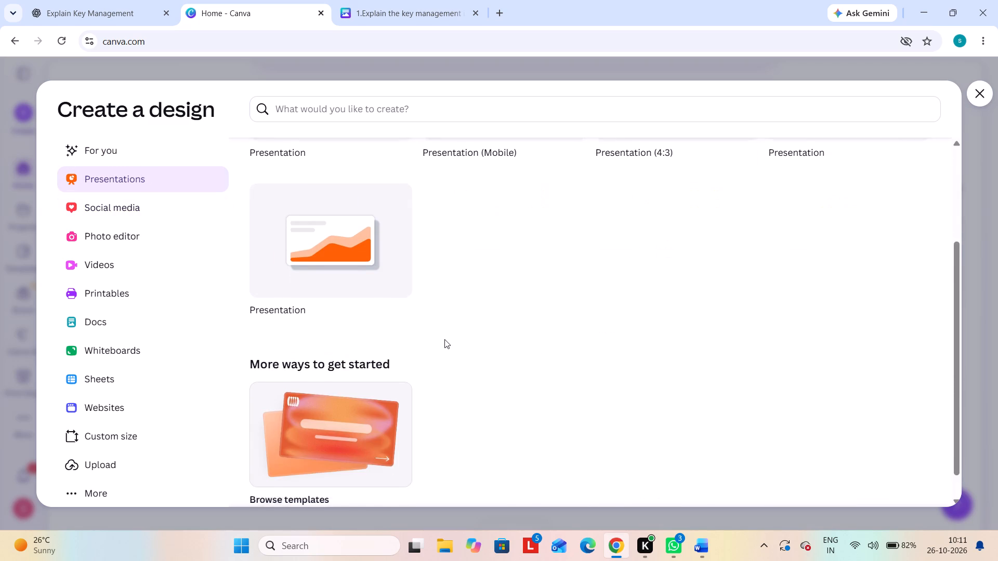
scroll(444, 339, "down", 3)
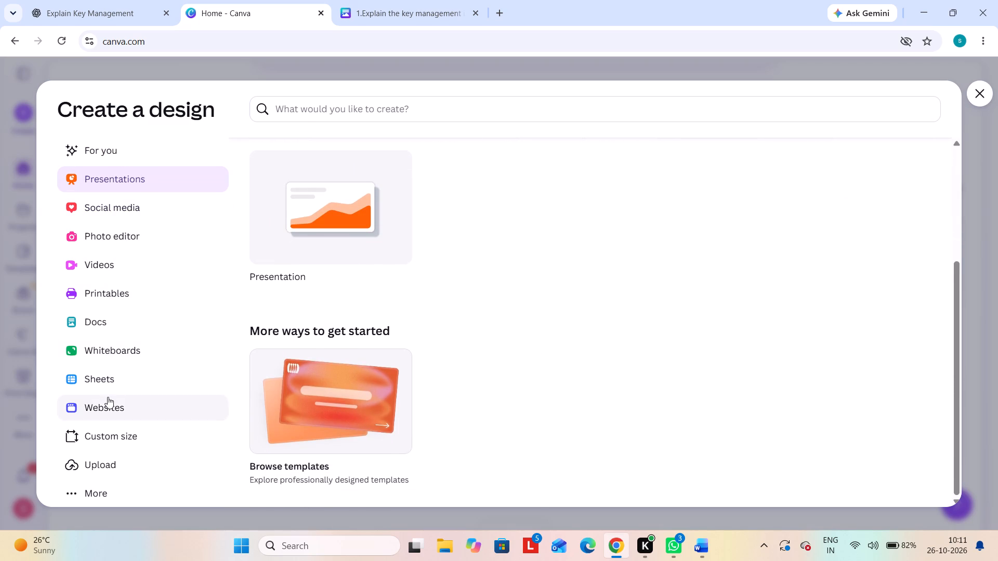
left_click(988, 90)
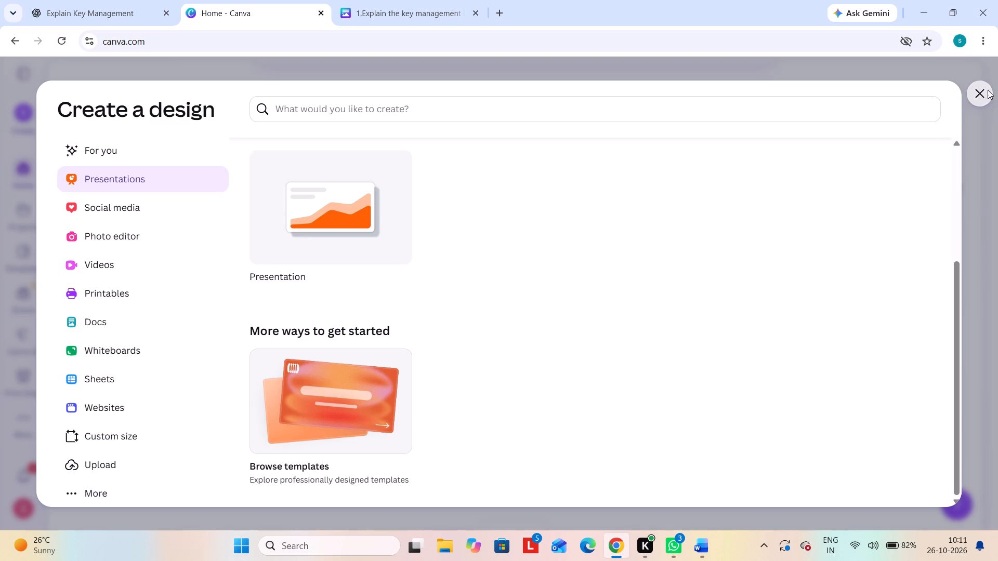
left_click(388, 0)
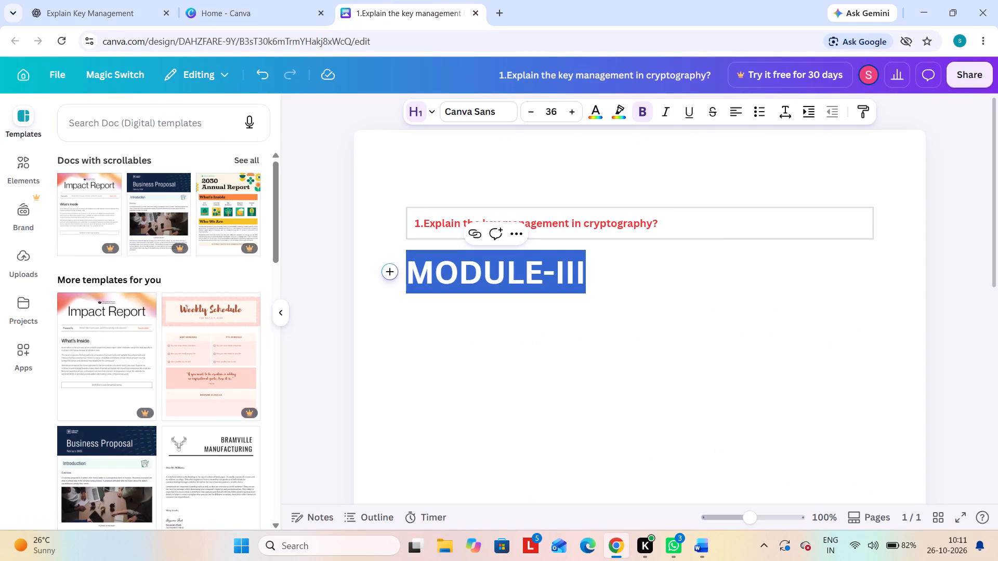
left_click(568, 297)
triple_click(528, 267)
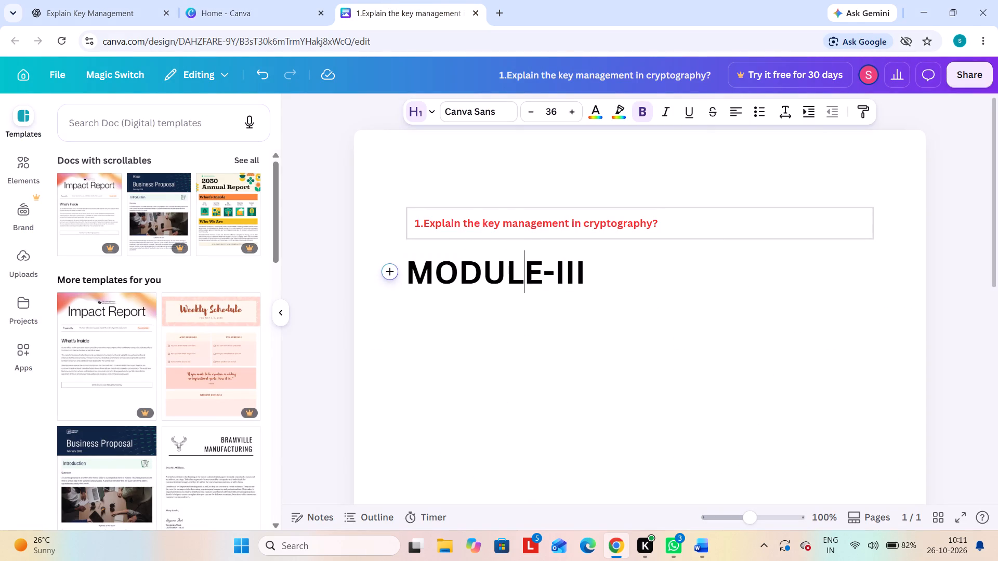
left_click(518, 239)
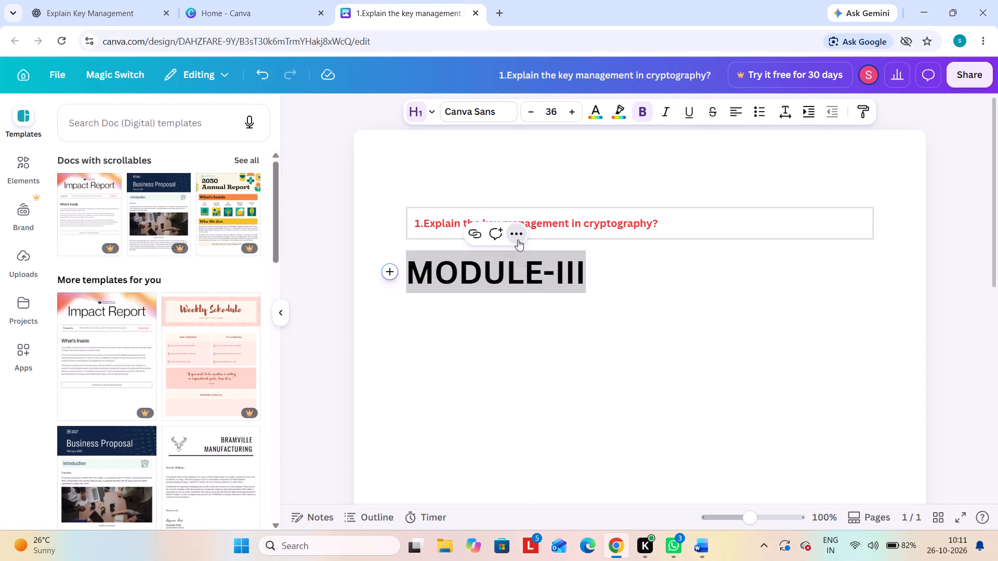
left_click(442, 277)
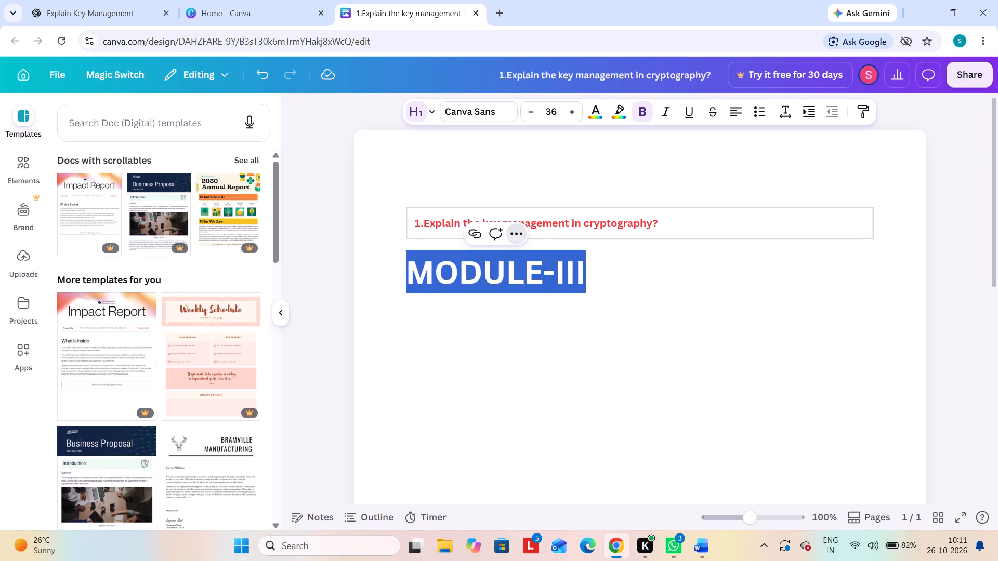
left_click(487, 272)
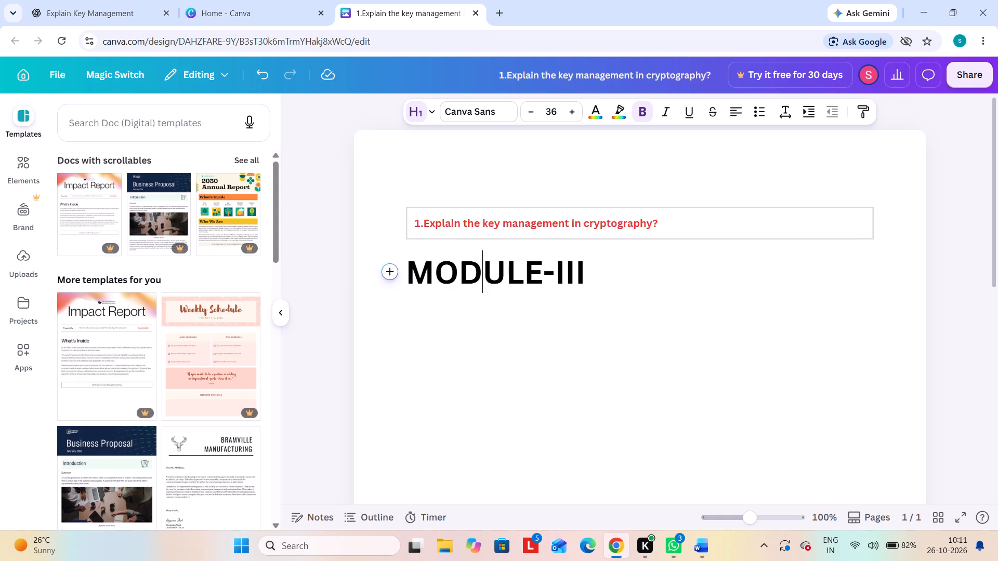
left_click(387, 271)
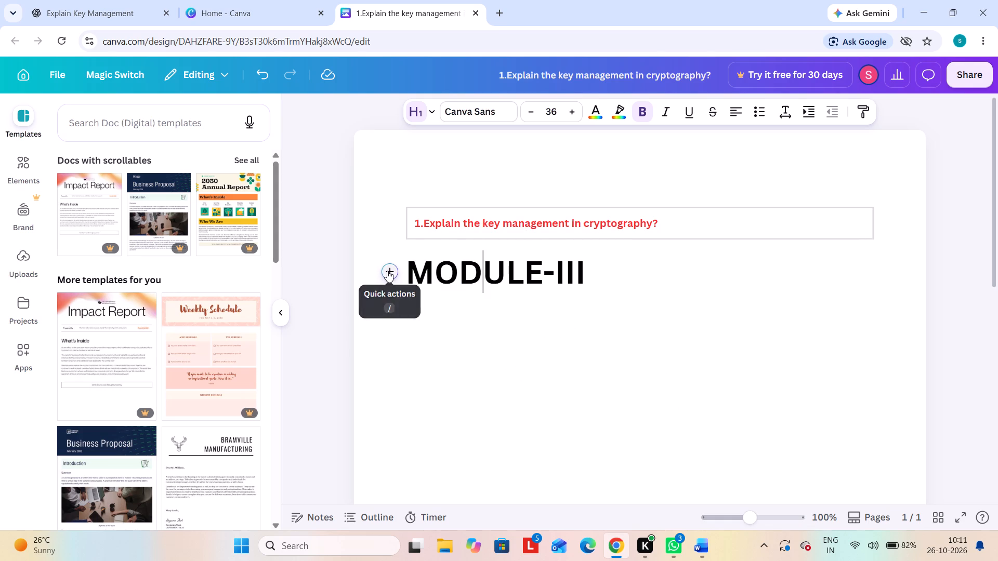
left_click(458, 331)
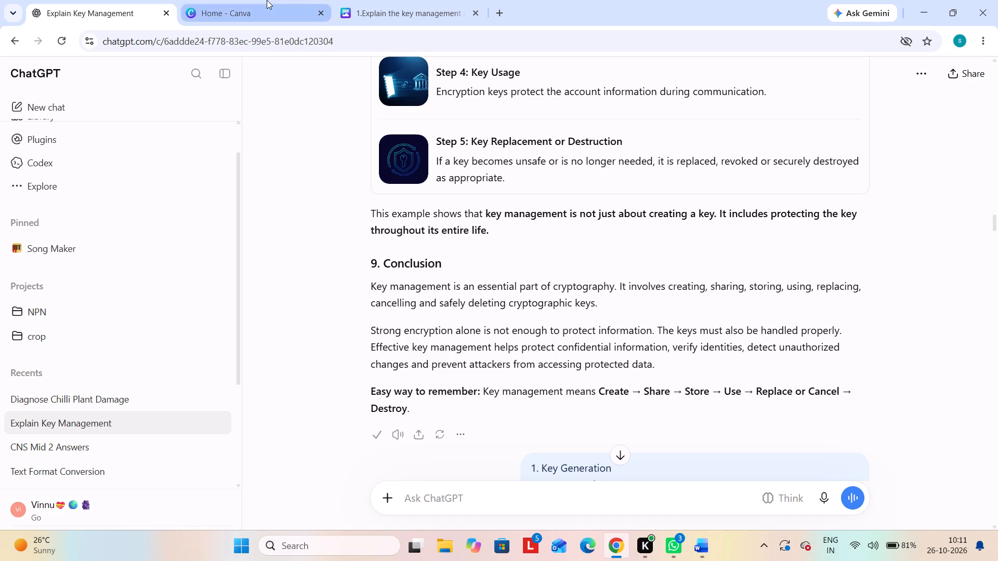
In the Canva doc, replace the MODULE-III line below the boxed question with the copied key management answer.
left_click(407, 0)
left_click(481, 260)
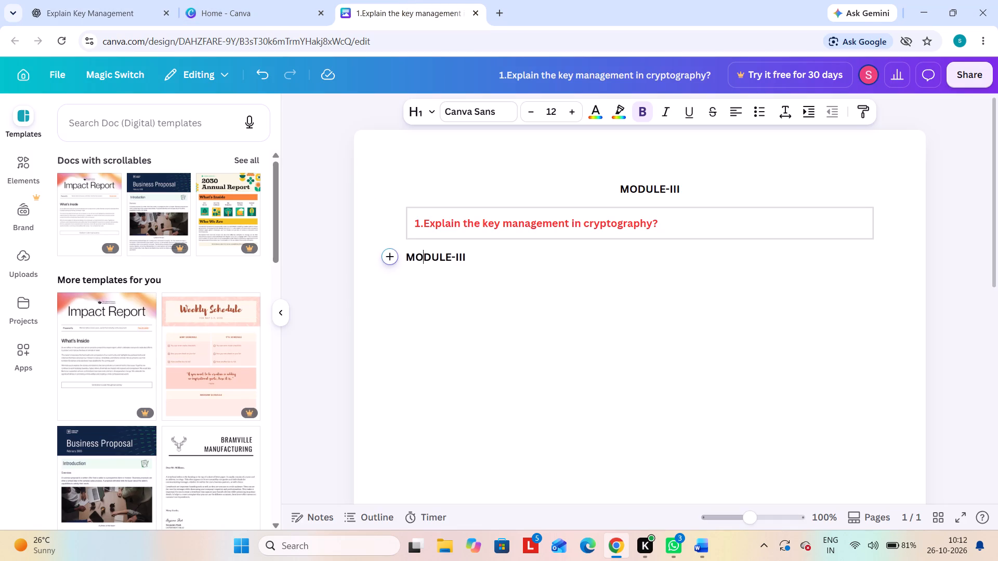
key("ctrl+a")
key("ctrl+v")
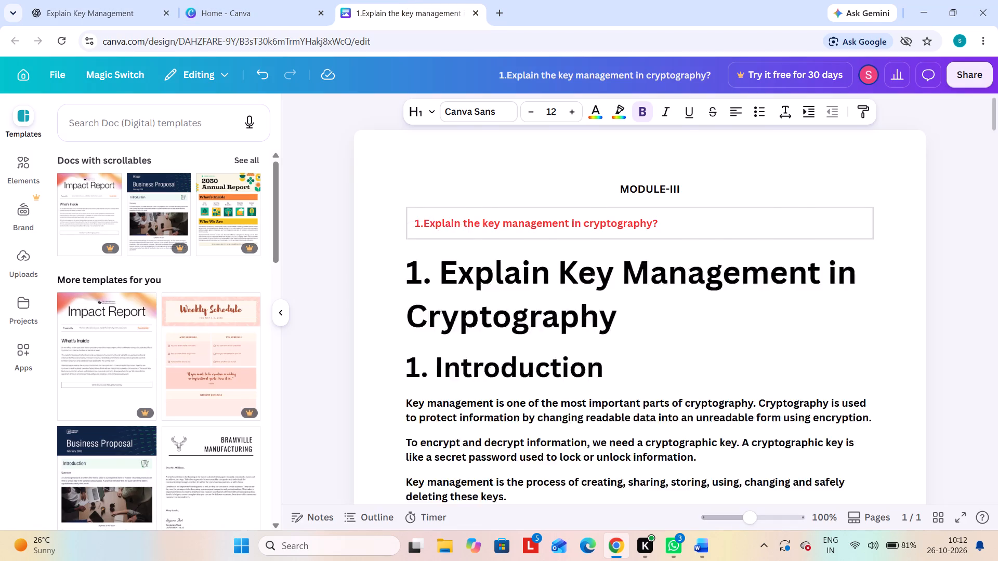
scroll(597, 285, "up", 5)
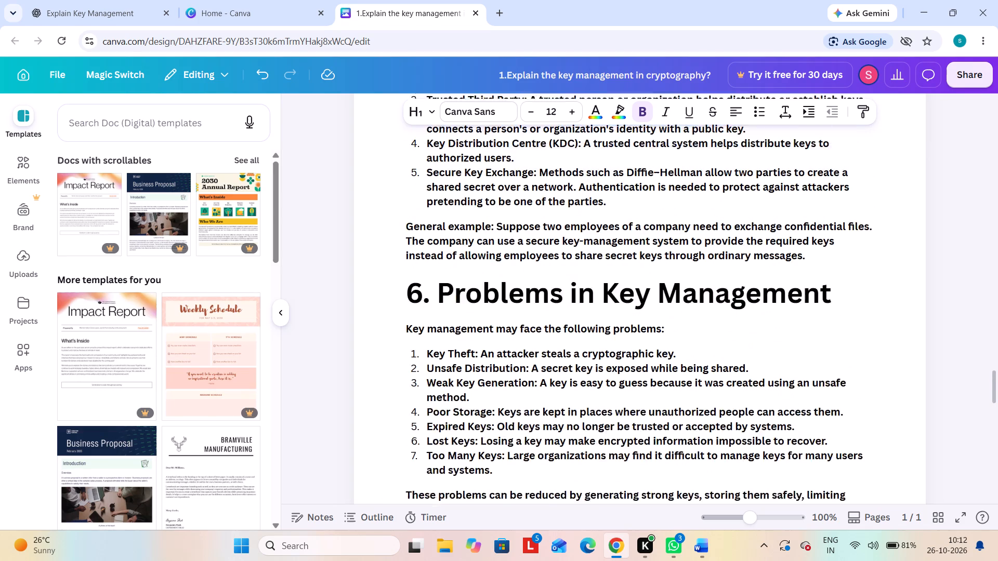
scroll(597, 285, "up", 7)
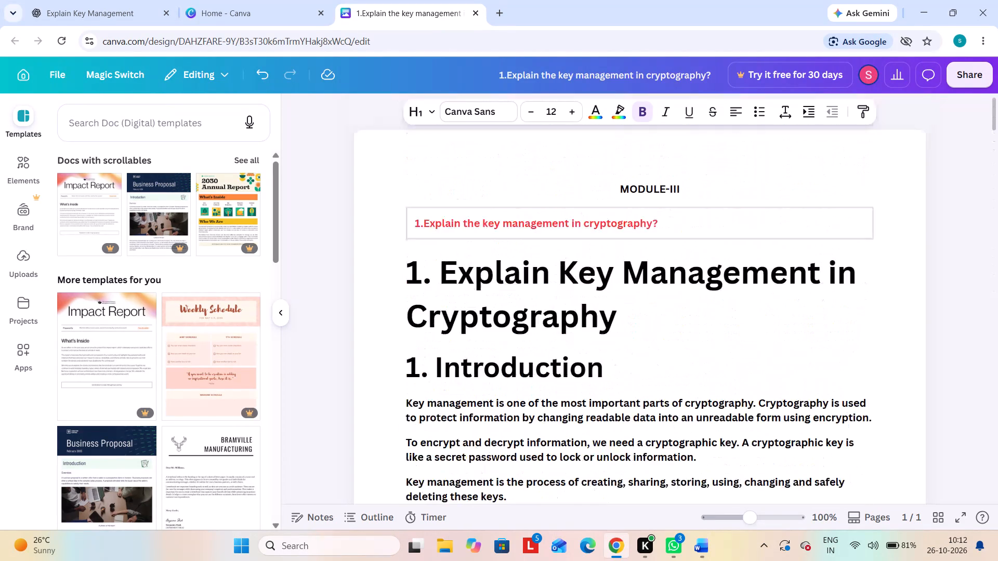
Delete the pasted "1. Explain Key Management in Cryptography" heading below the boxed question.
scroll(597, 285, "down", 1)
left_click_drag(408, 232, 623, 297)
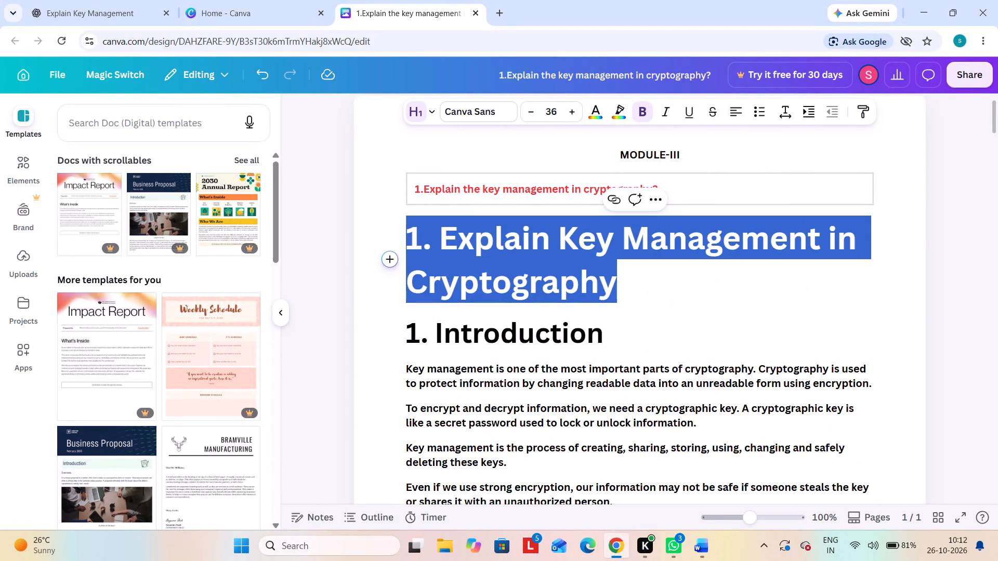
key("BackSpace")
key("BackSpace")
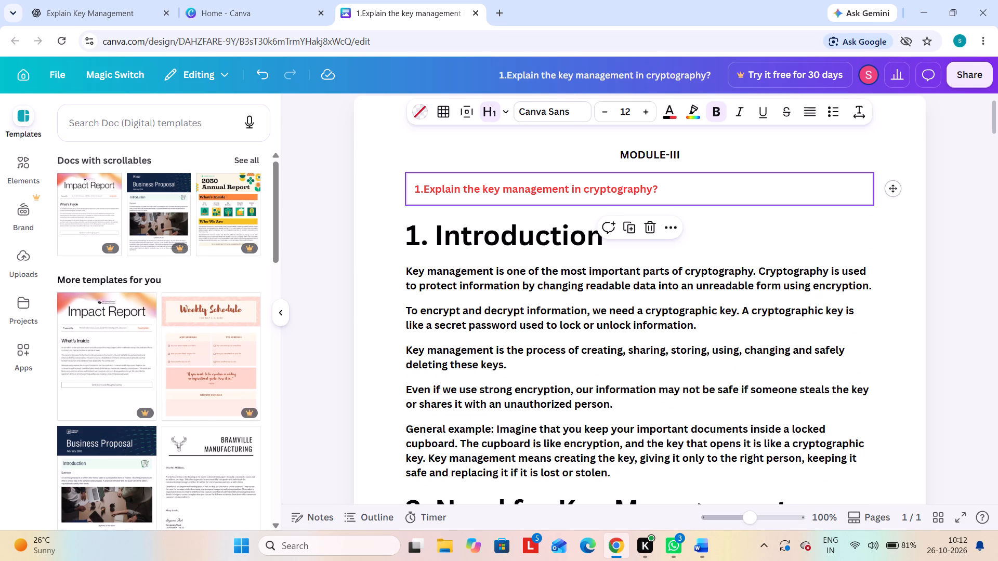
Remove bold from the "1. Introduction" heading and reduce its font size to 11.5.
left_click_drag(401, 235, 613, 238)
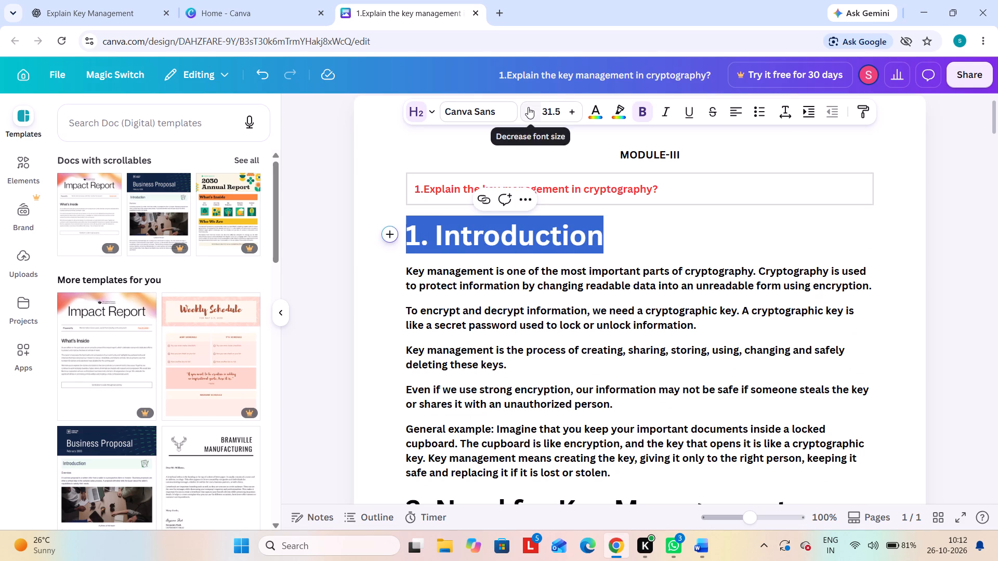
triple_click(529, 107)
triple_click(529, 107)
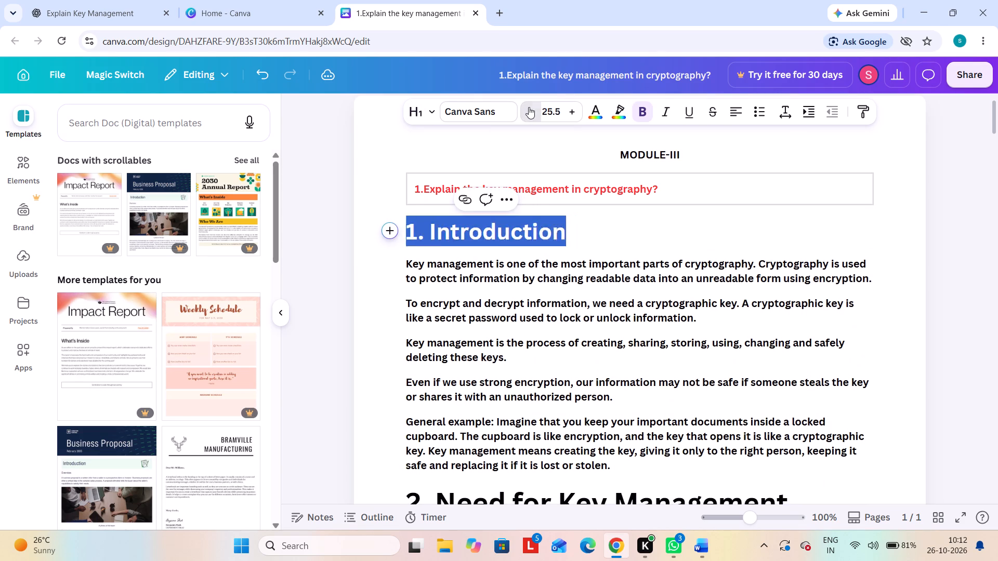
triple_click(529, 107)
triple_click(529, 107)
left_click(529, 107)
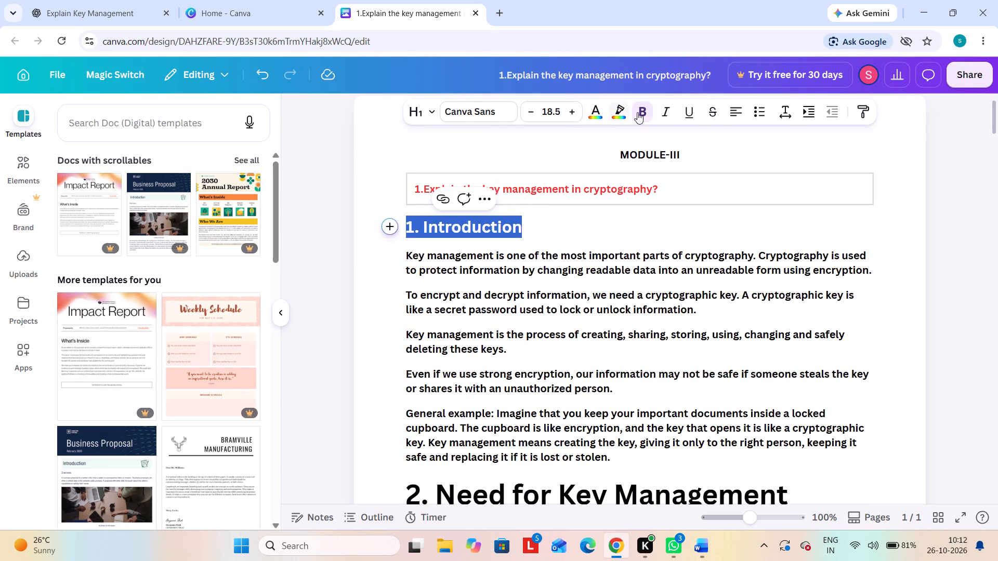
left_click(640, 113)
left_click(552, 226)
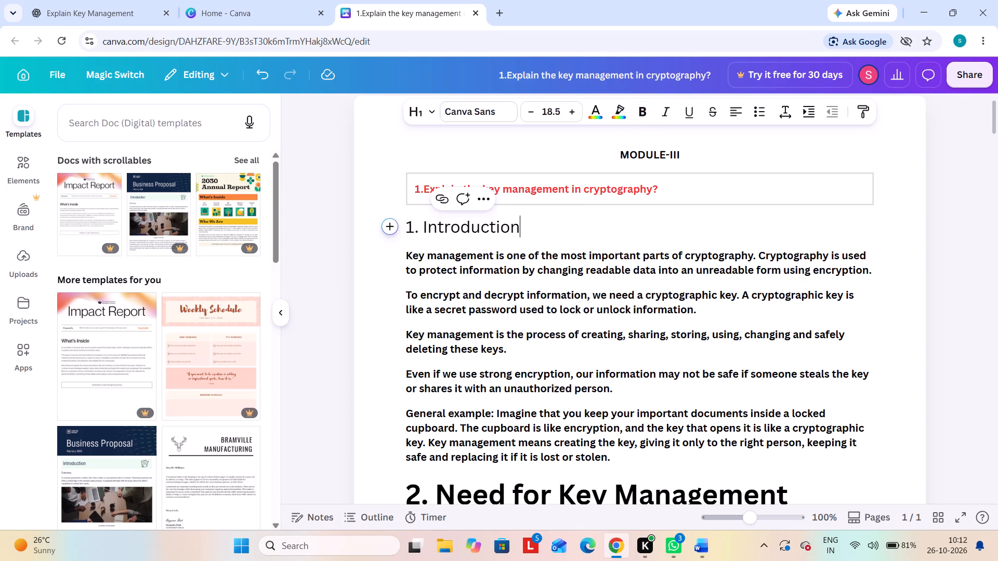
left_click(521, 229)
left_click_drag(521, 229, 409, 228)
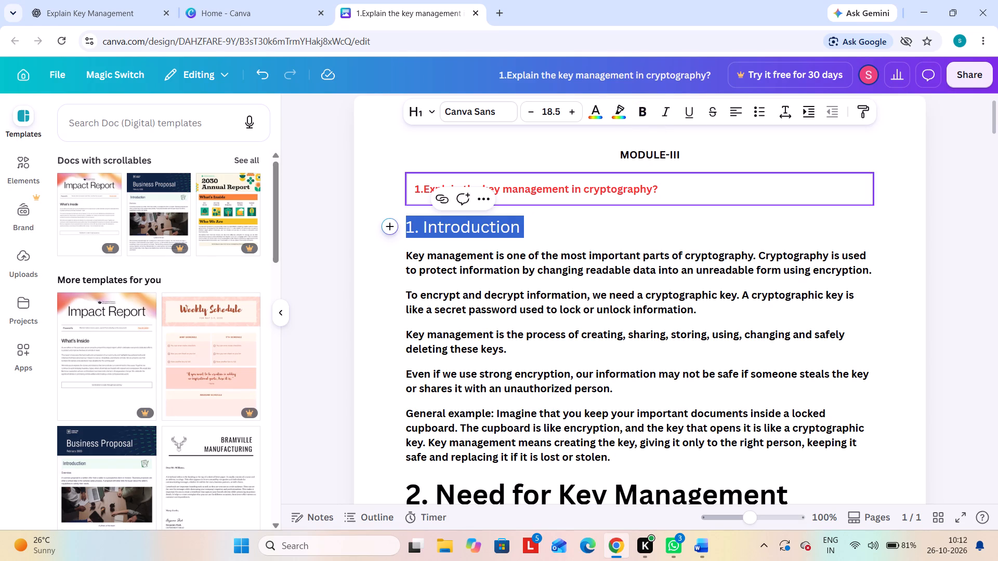
triple_click(532, 114)
triple_click(532, 114)
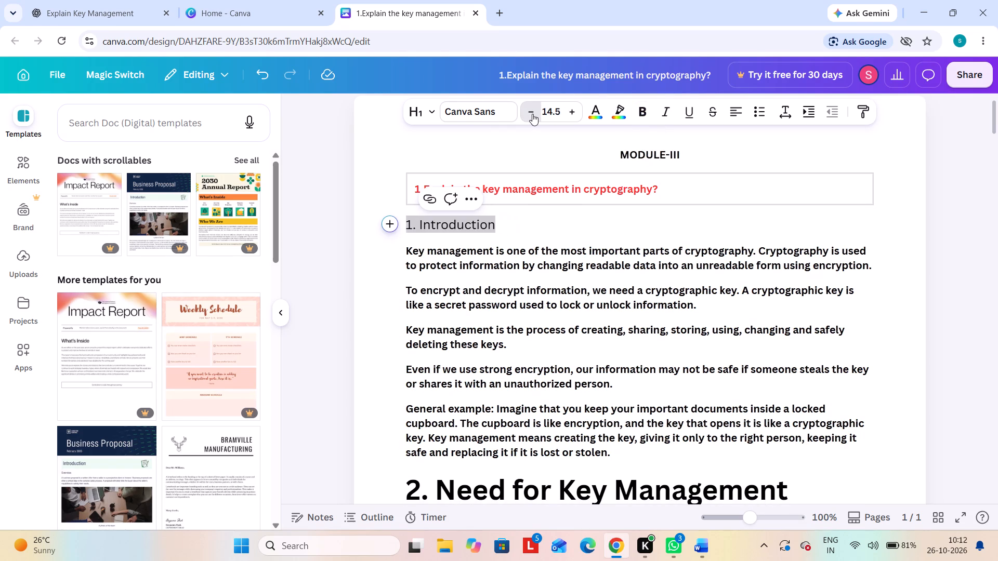
left_click(532, 114)
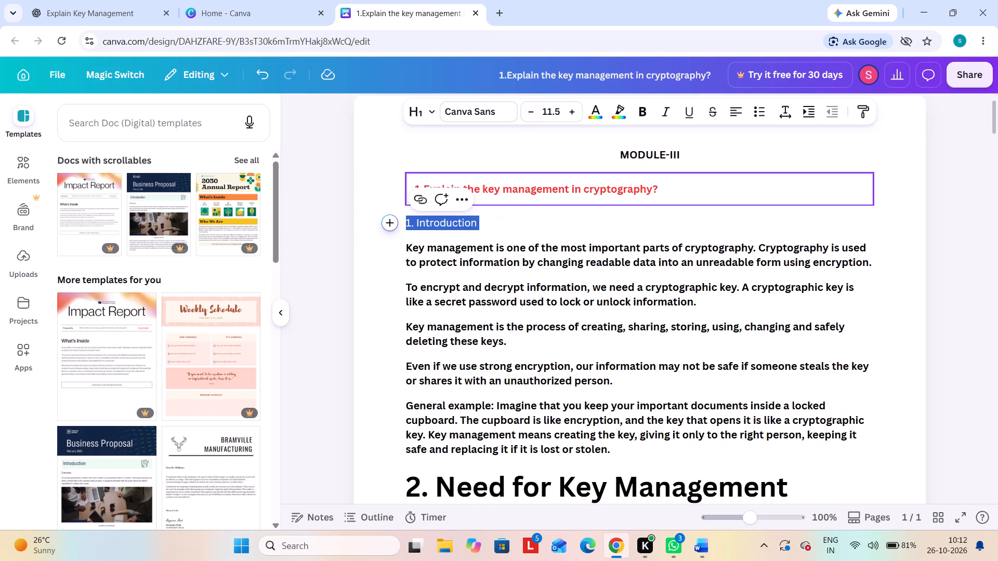
left_click(529, 220)
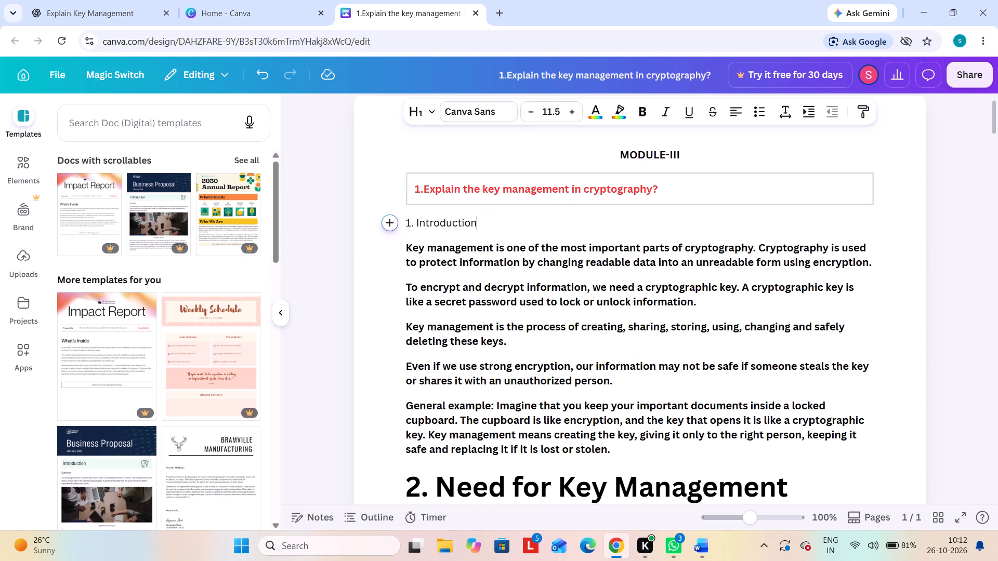
Remove the "1." numbering in front of the Introduction heading.
left_click_drag(481, 224, 416, 223)
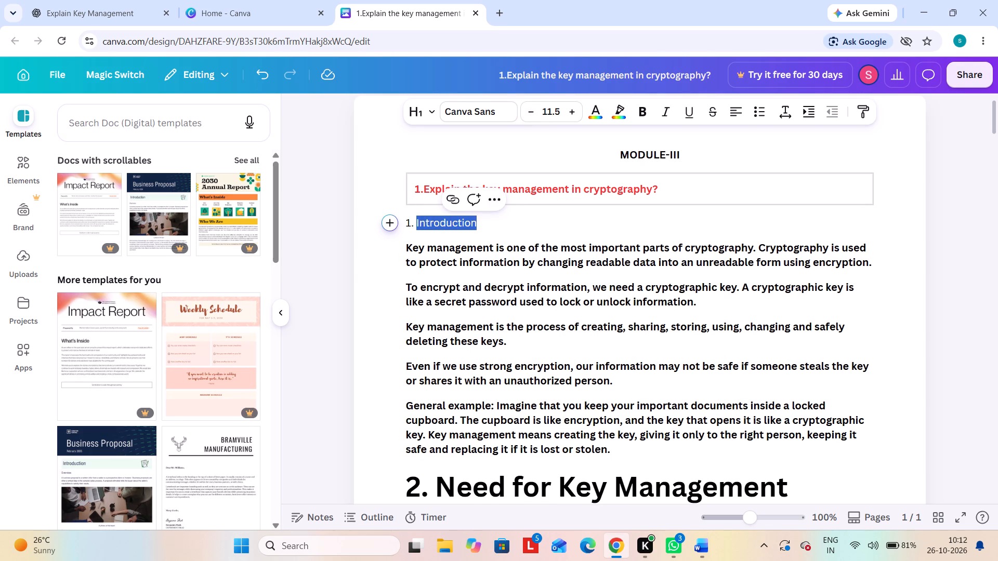
left_click_drag(416, 223, 417, 223)
left_click(417, 223)
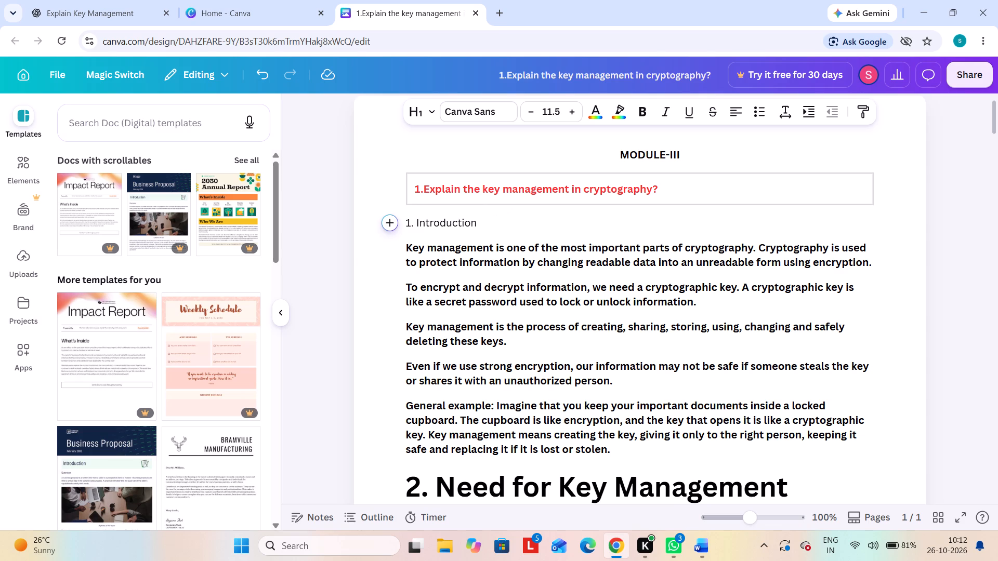
key("BackSpace")
key("BackSpace")
key("BackSpace")
key("BackSpace")
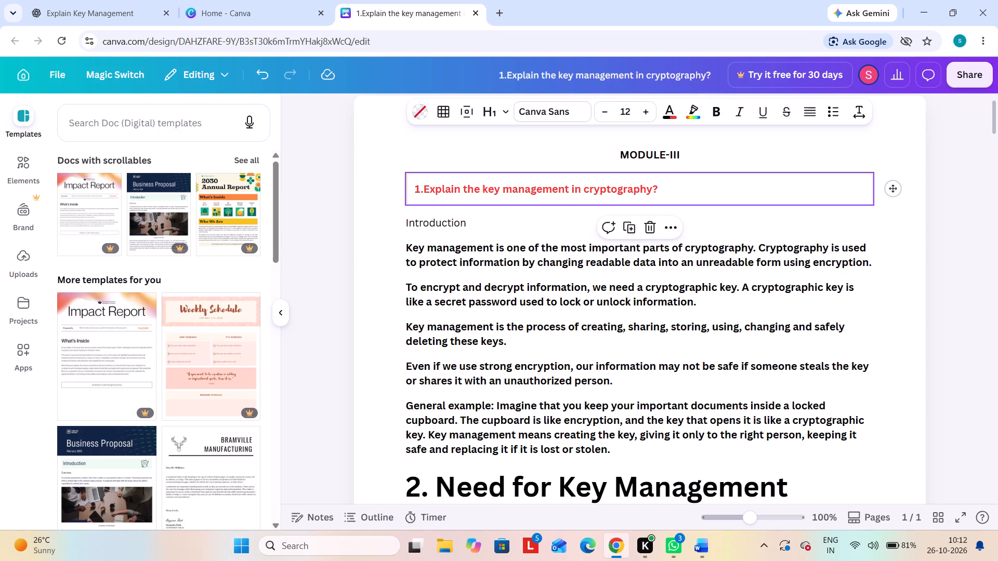
Insert the label "ANS:" on its own line between the boxed question and the Introduction heading.
key("Return")
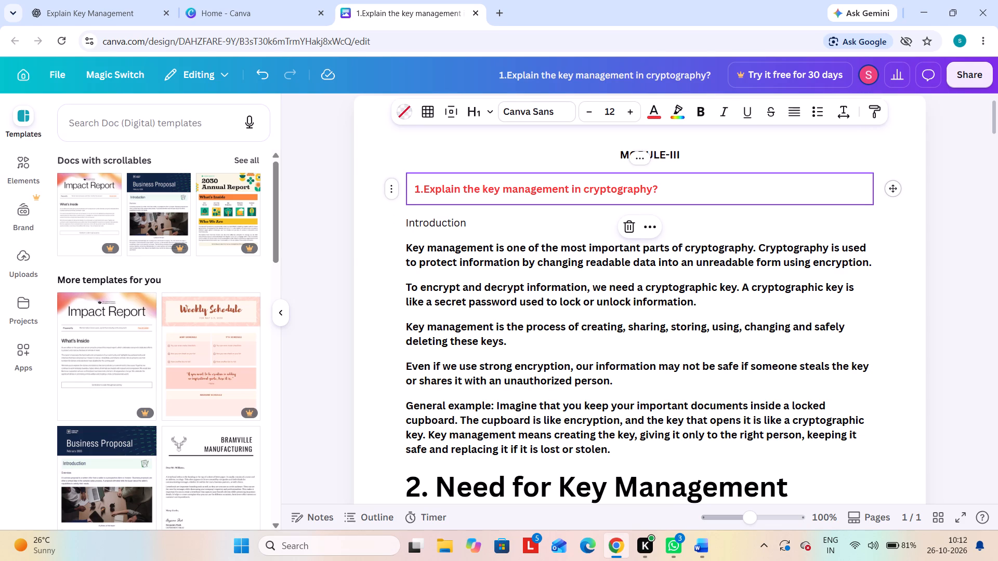
left_click(404, 221)
type("ANS")
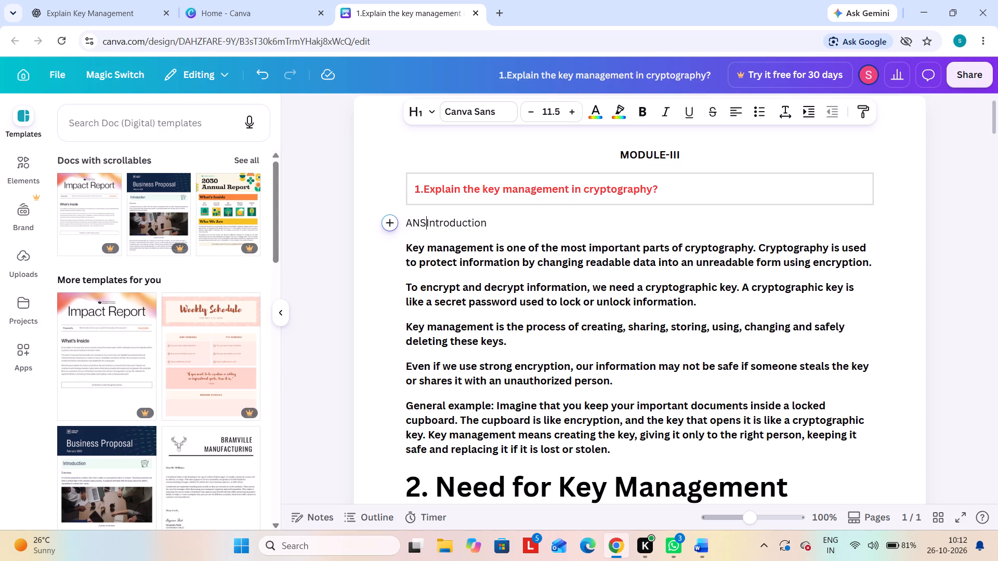
key("BackSpace")
key("BackSpace")
key("BackSpace")
type("ANS")
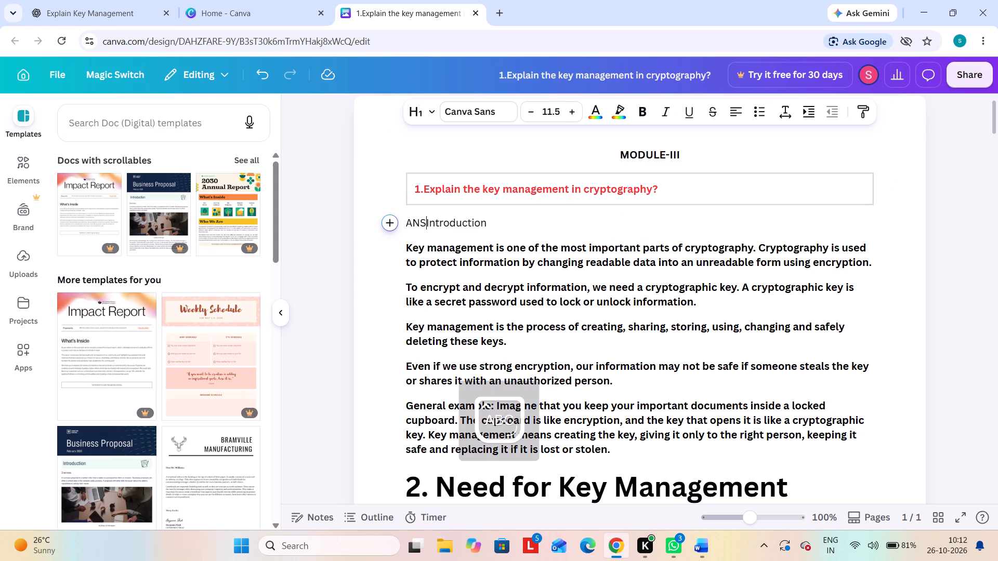
key("shift+colon")
key("Return")
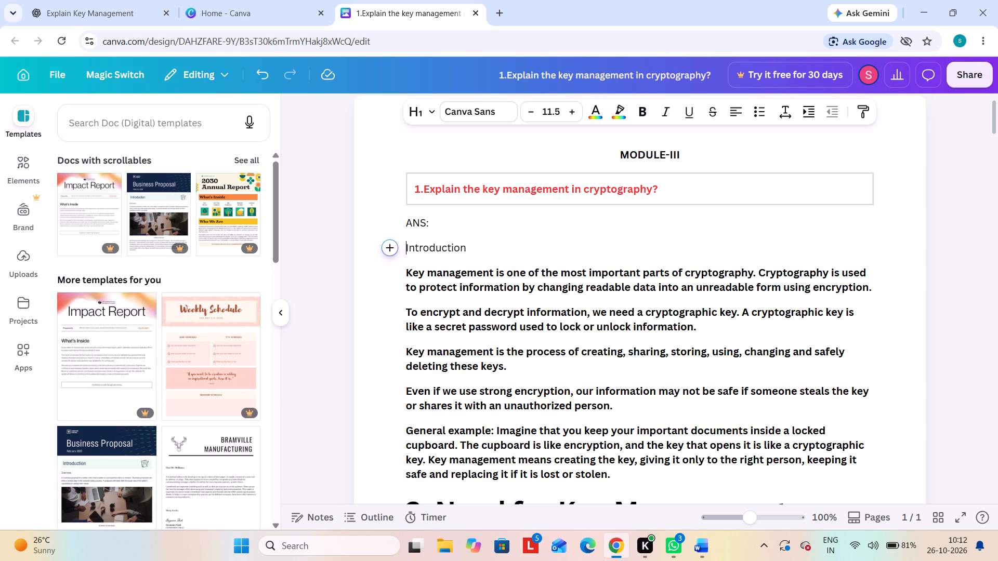
Make the "ANS:" label bold.
left_click_drag(434, 223, 403, 223)
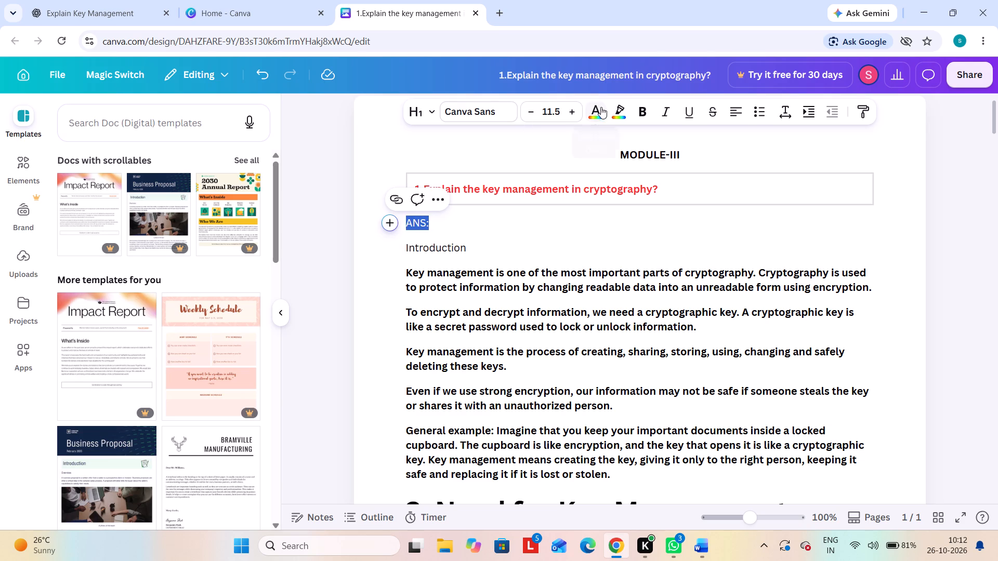
left_click(639, 112)
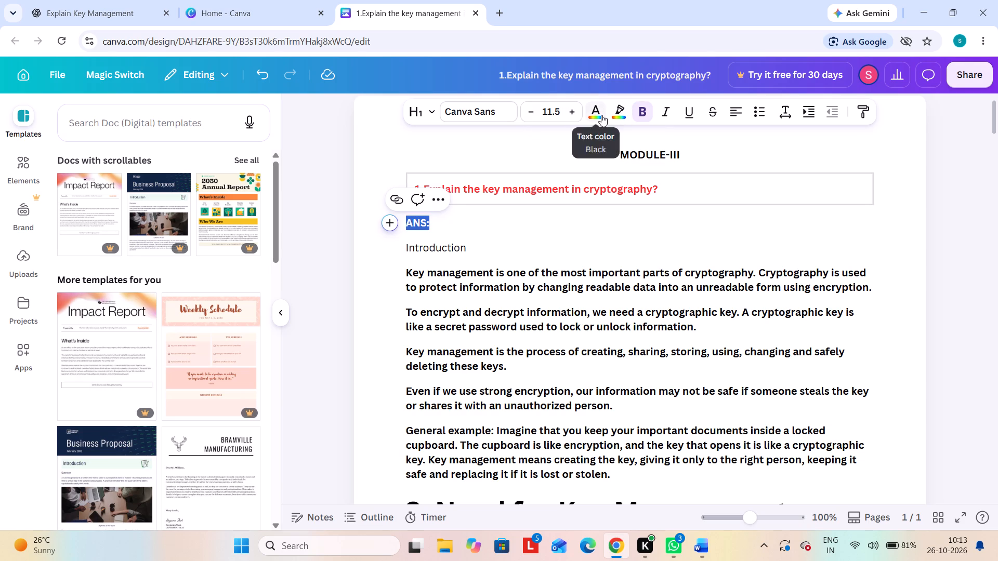
Change the text colour of the whole "ANS:" label to bright red (#ff3131).
left_click(601, 115)
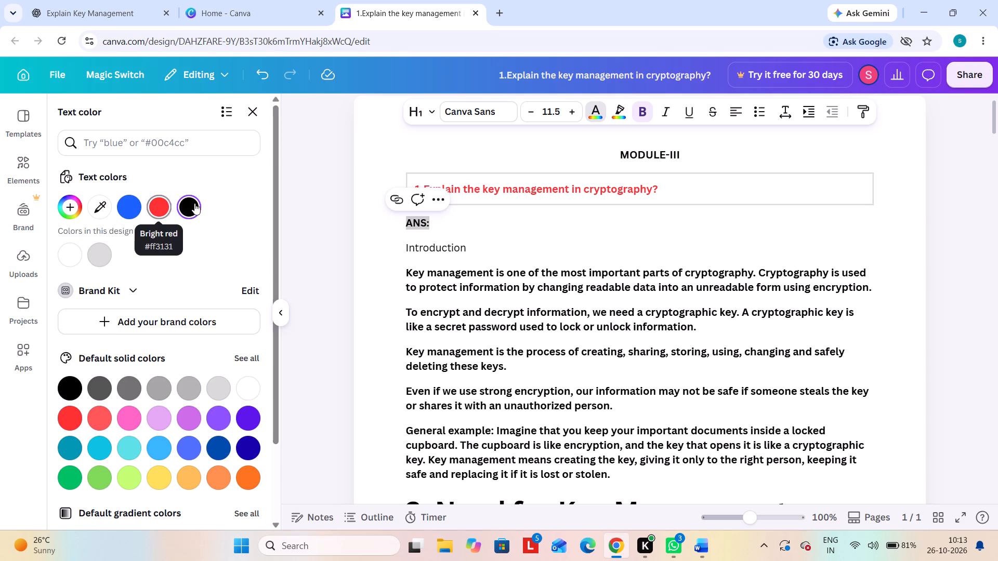
left_click(484, 221)
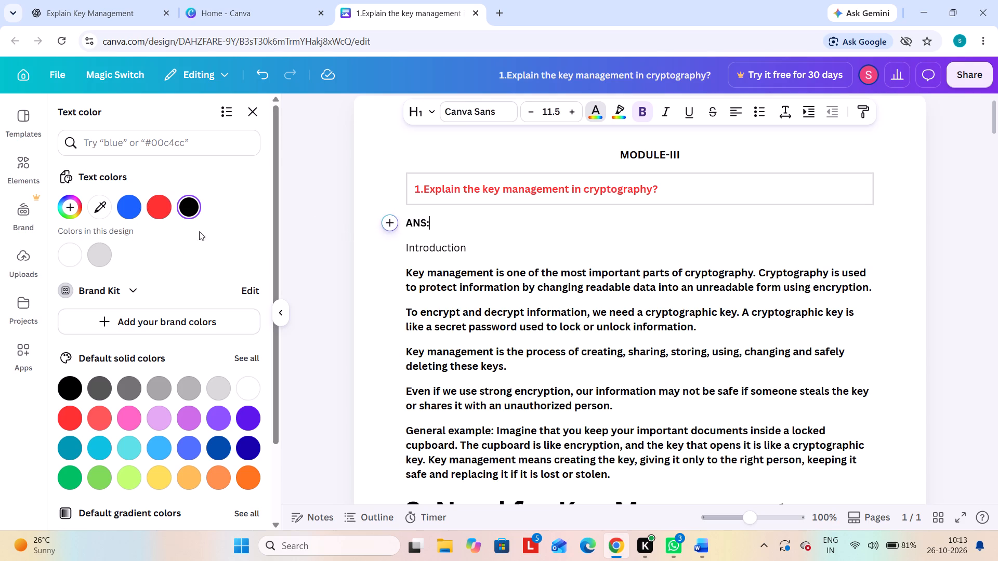
left_click(161, 216)
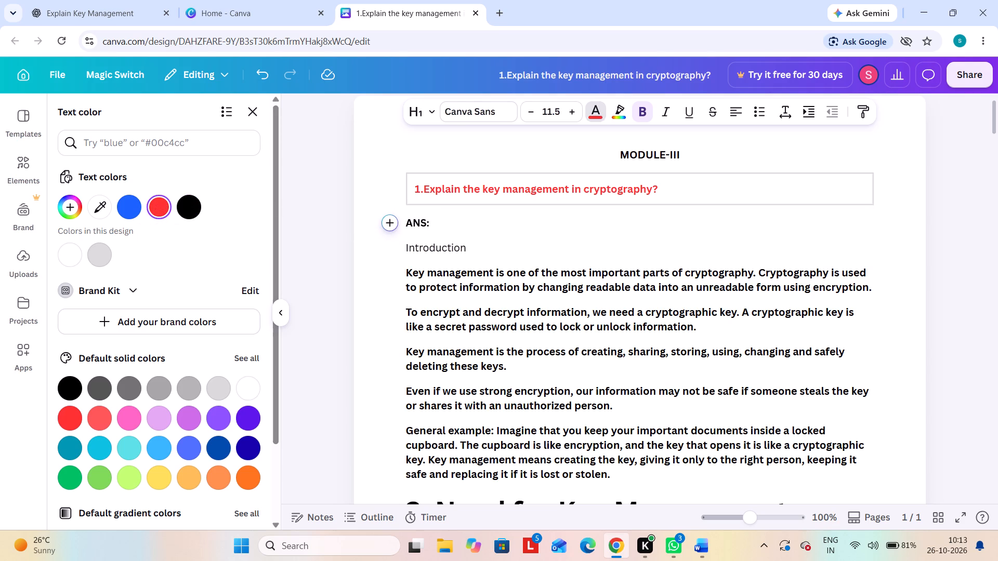
double_click(423, 217)
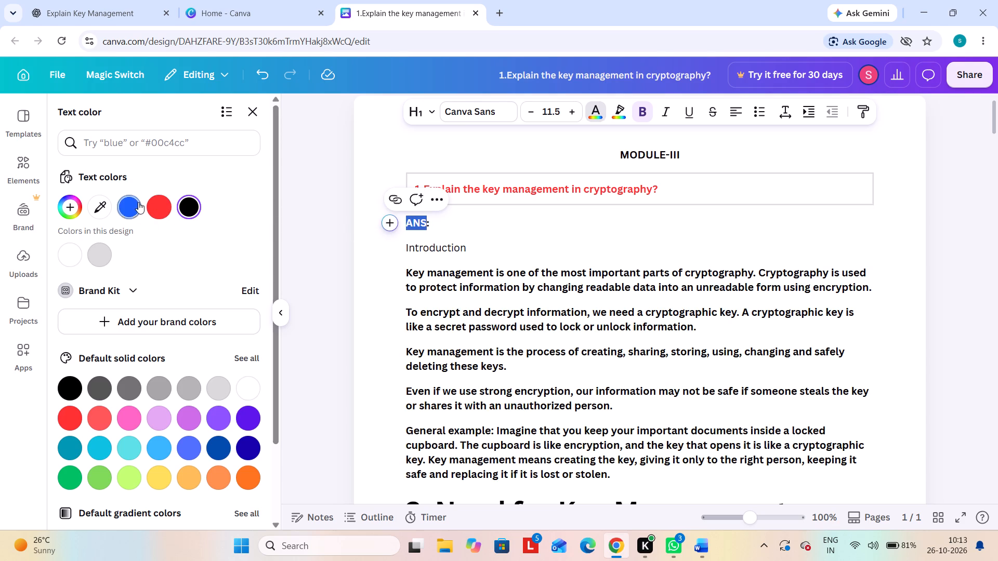
left_click(152, 204)
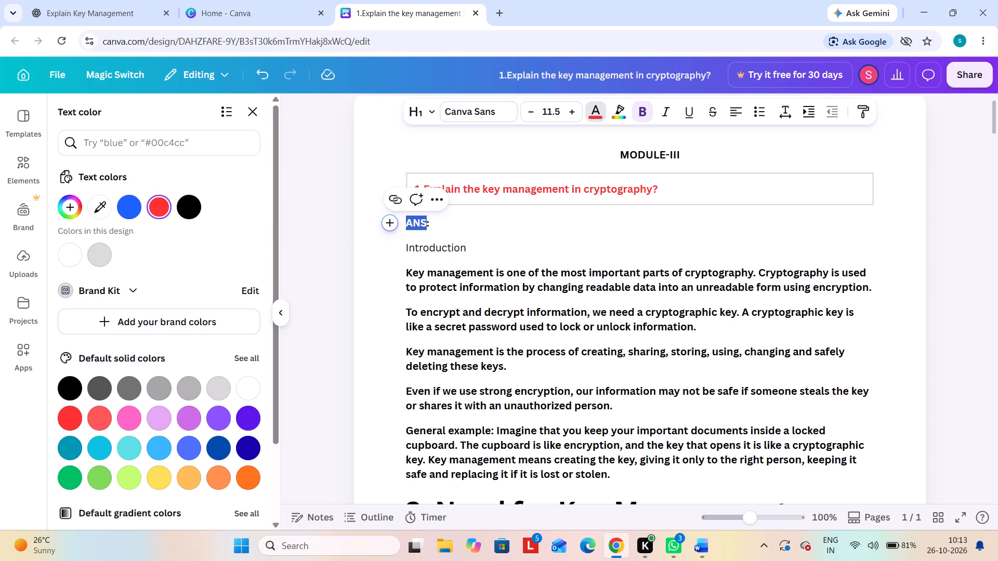
left_click_drag(434, 226, 403, 225)
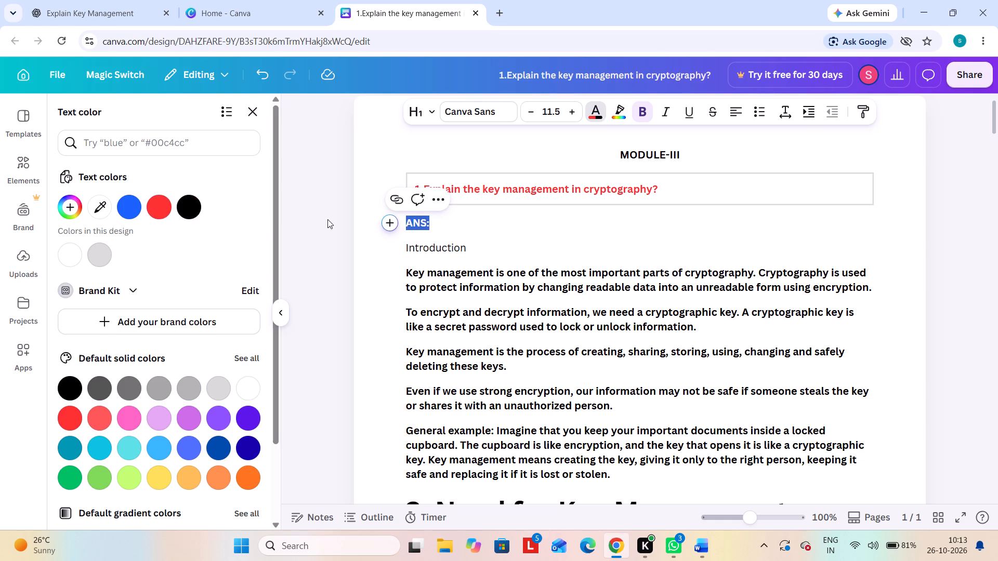
left_click(169, 201)
left_click(482, 224)
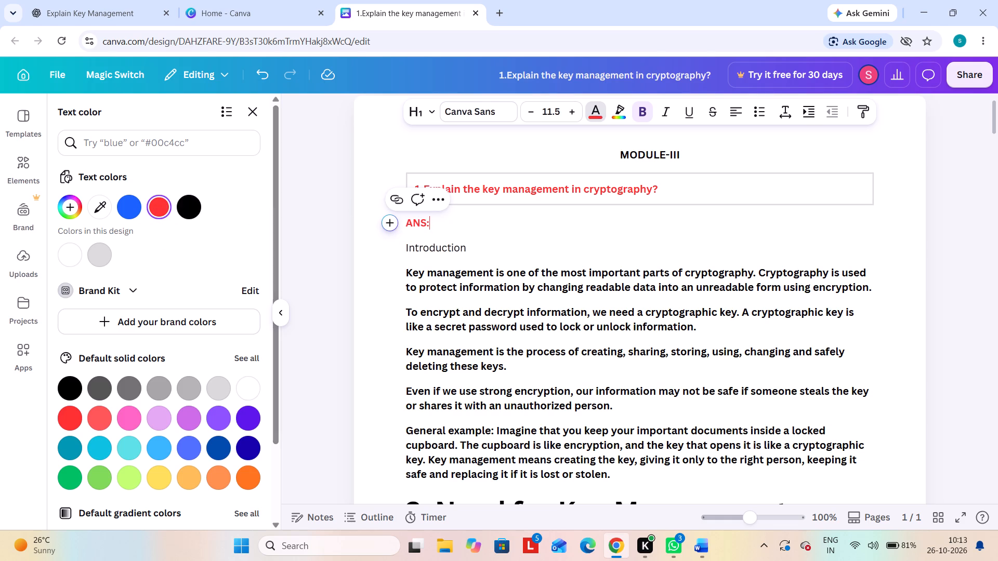
Make the "Introduction" heading bold.
left_click_drag(402, 247, 478, 246)
left_click(650, 108)
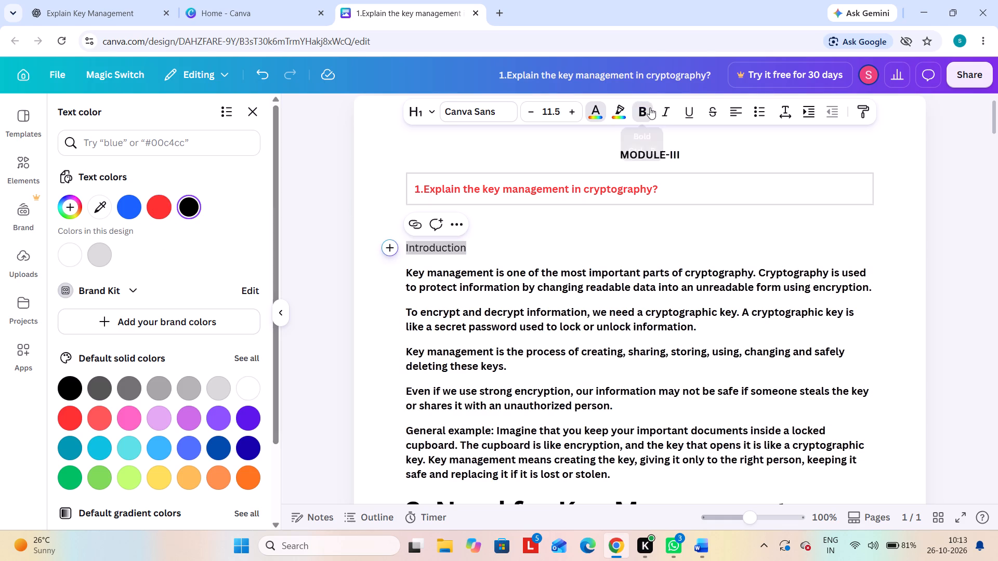
left_click(574, 220)
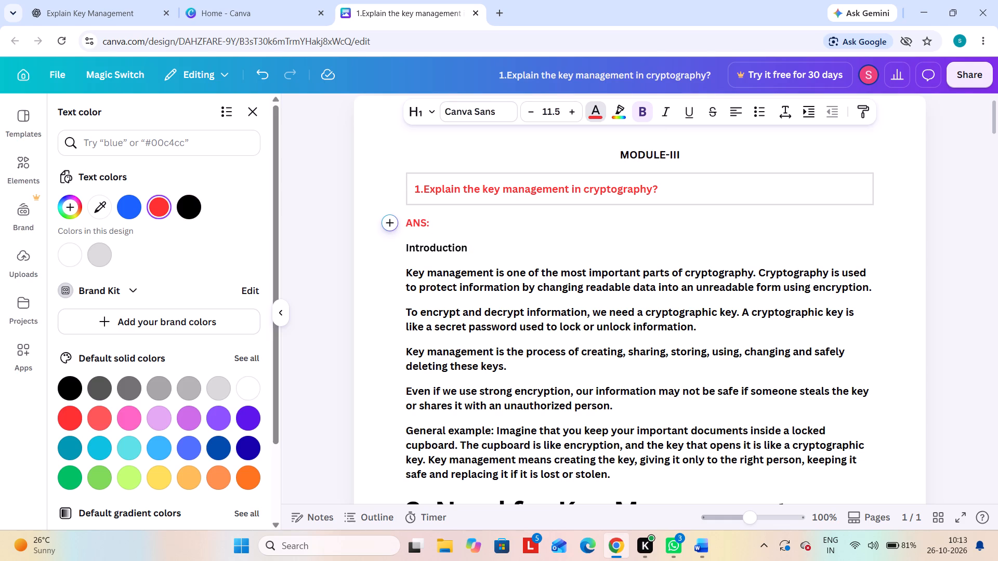
Remove bold from all the Introduction body paragraphs, from "Key management is one of" through the "General example" paragraph.
left_click_drag(405, 274, 515, 409)
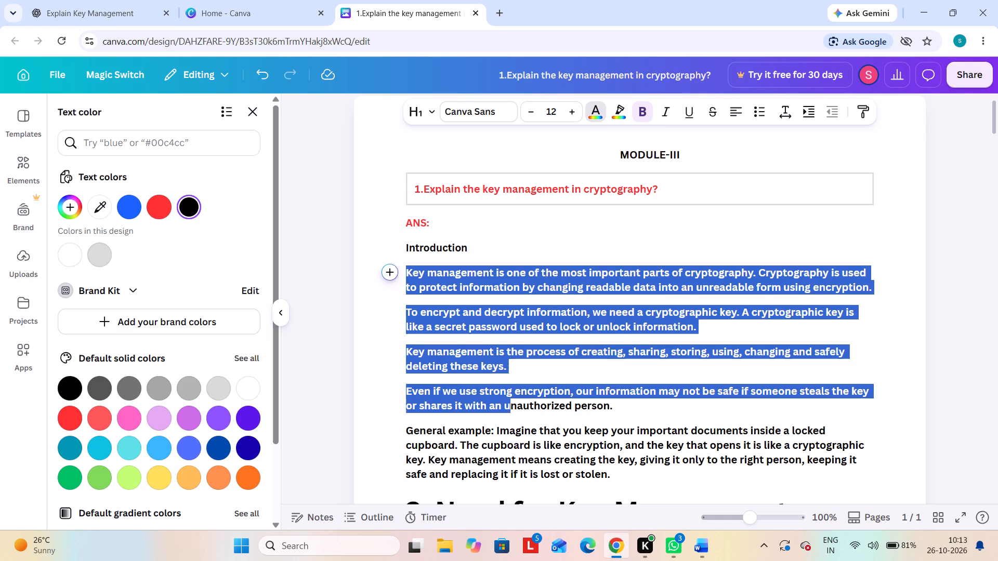
left_click_drag(515, 409, 576, 517)
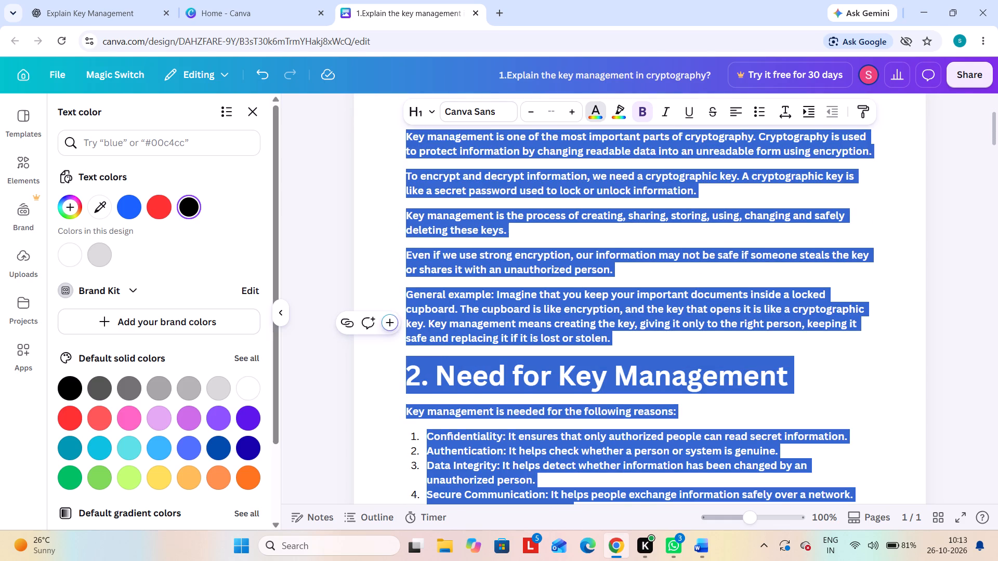
double_click(618, 350)
left_click_drag(621, 338, 401, 129)
scroll(401, 129, "up", 1)
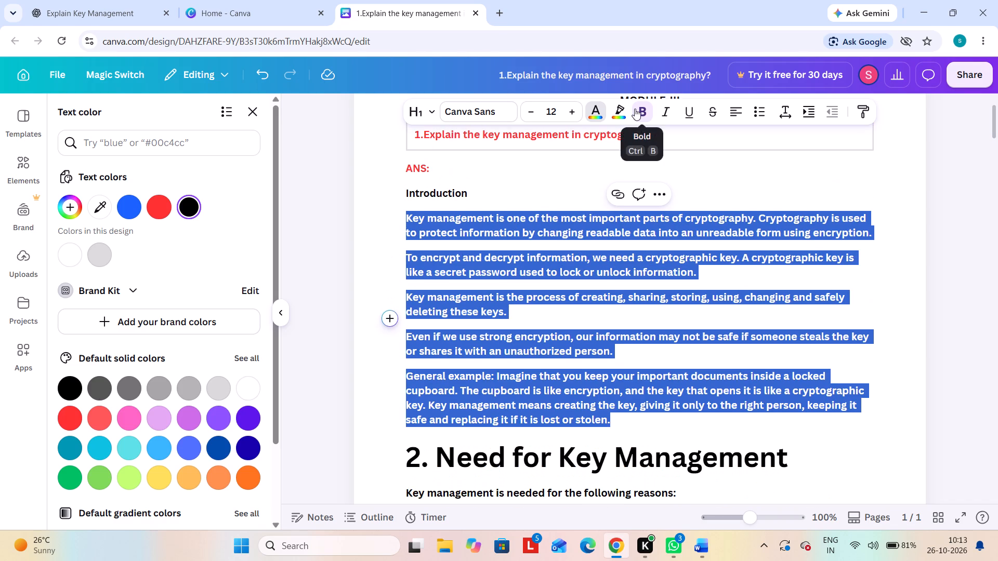
left_click(635, 109)
left_click(544, 177)
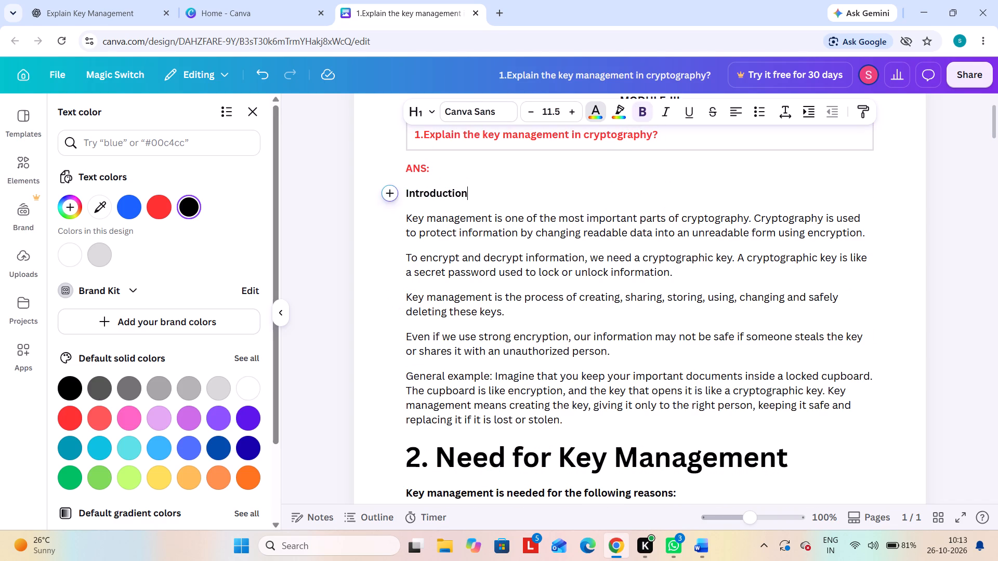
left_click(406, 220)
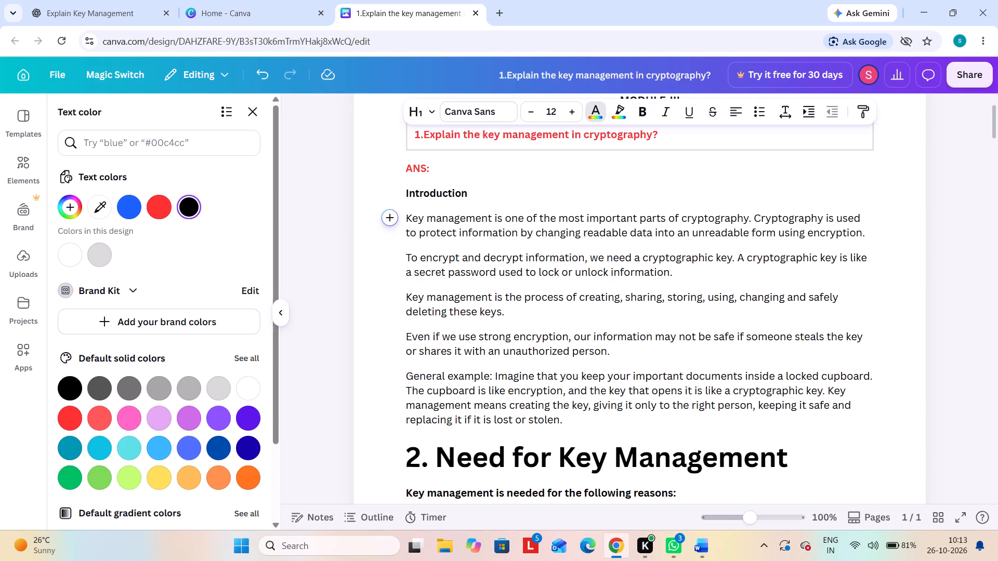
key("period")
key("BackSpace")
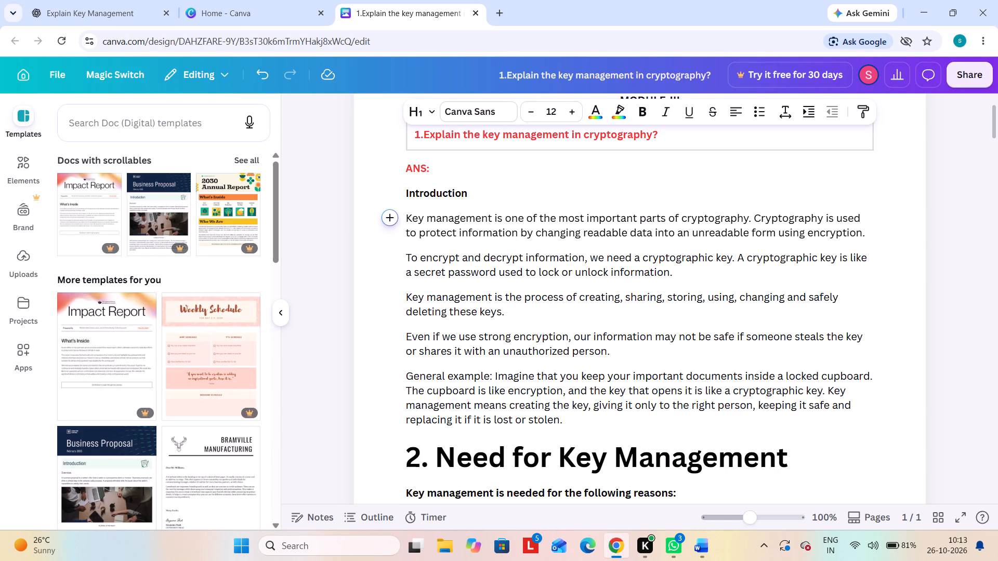
Convert the Introduction body paragraphs, including the "General example" paragraph, into a bulleted list.
left_click_drag(408, 215, 564, 475)
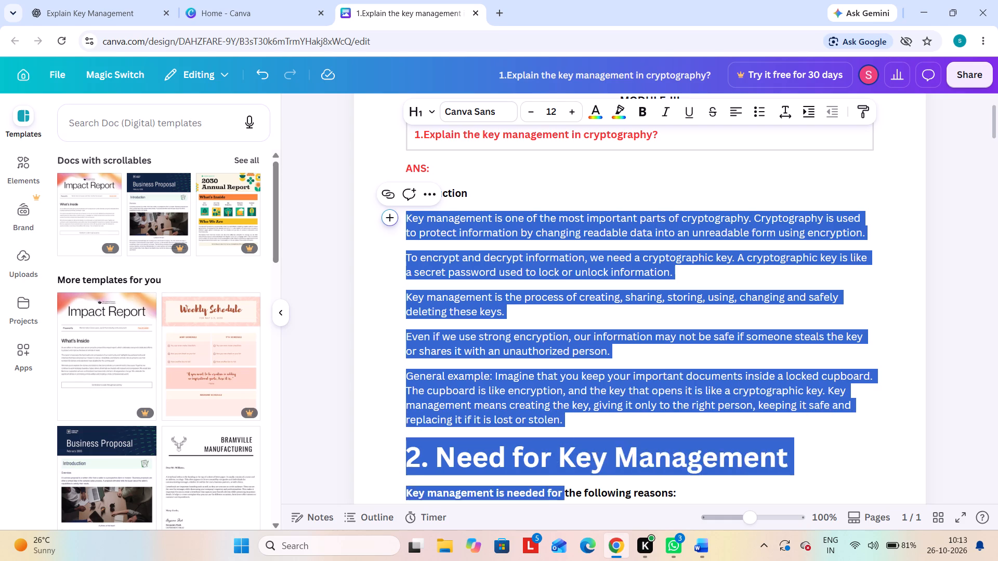
left_click_drag(564, 475, 584, 421)
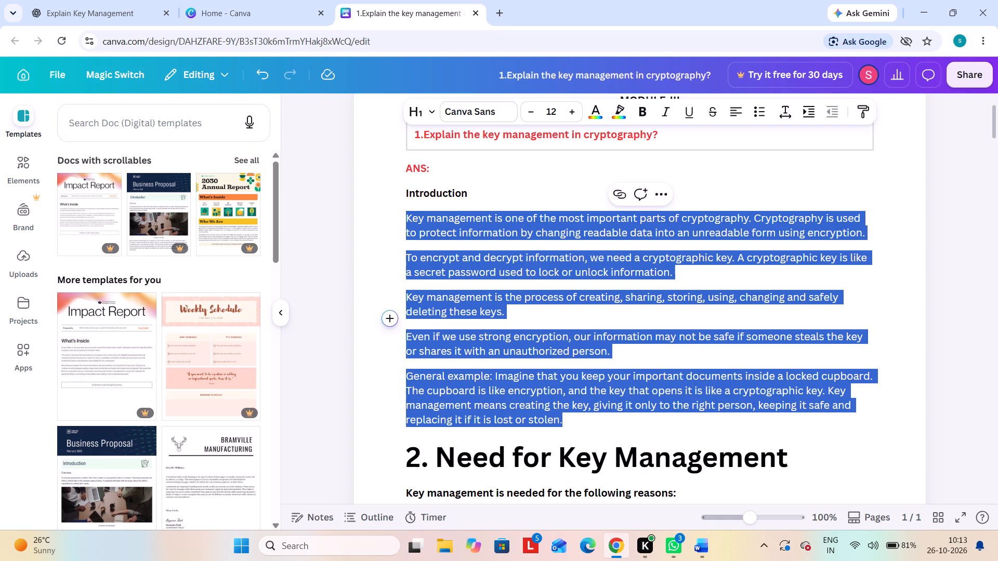
left_click(389, 316)
scroll(776, 332, "down", 3)
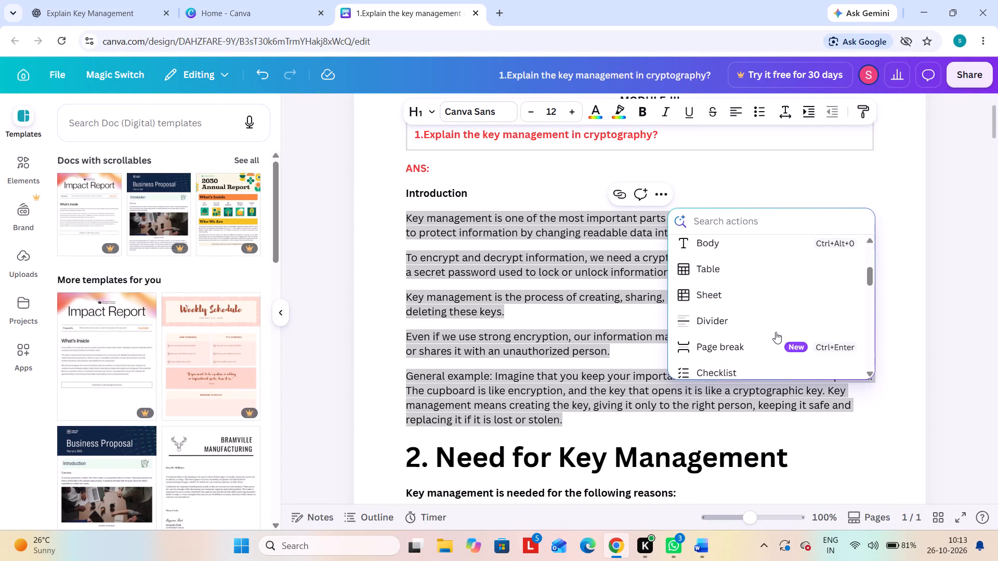
scroll(776, 332, "down", 1)
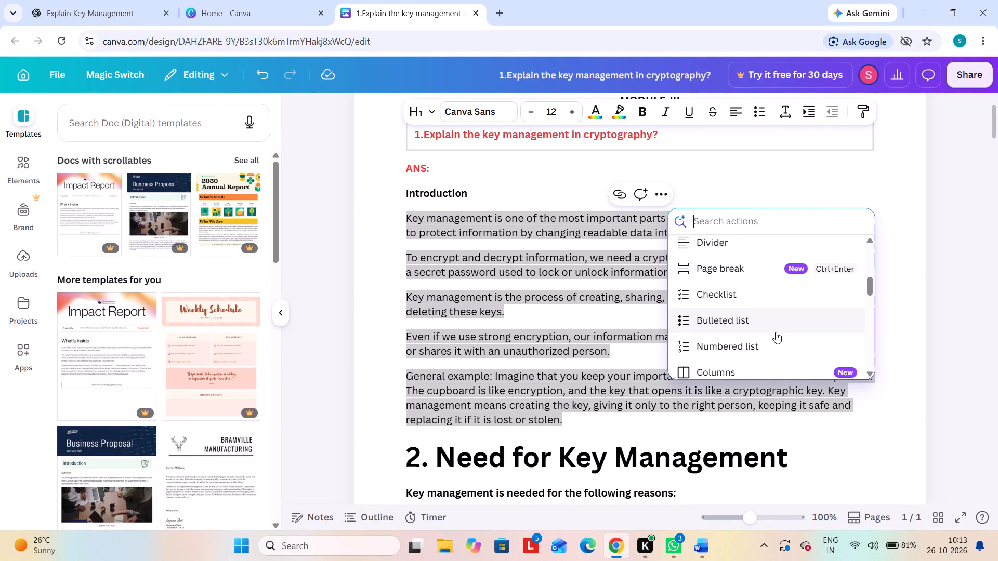
left_click(789, 317)
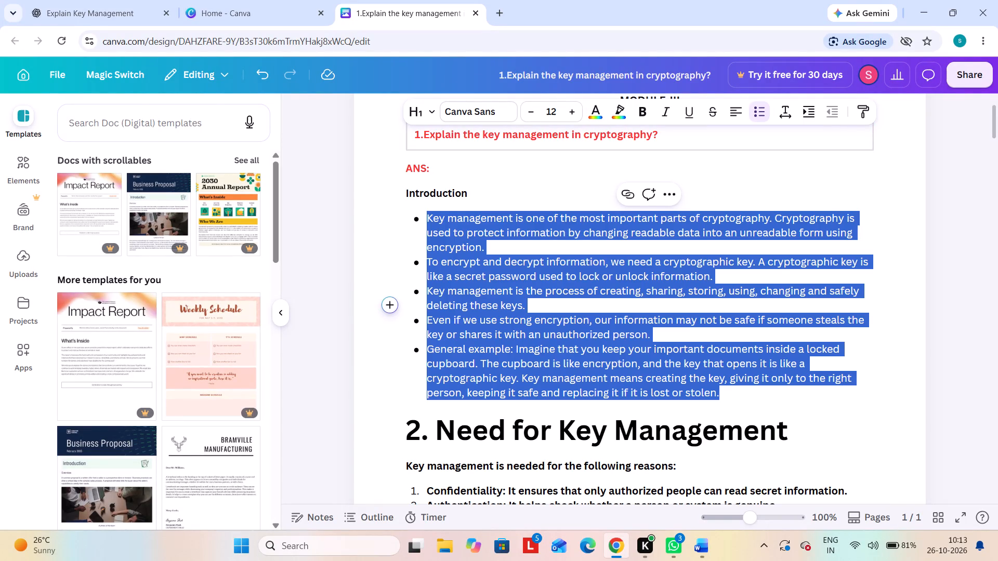
left_click(803, 183)
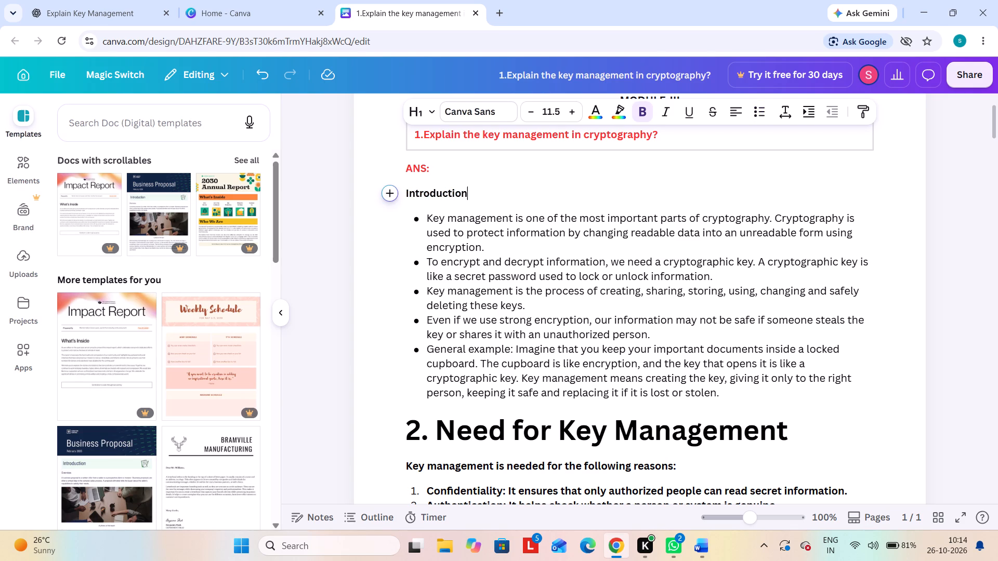
Remove the "2." numbering in front of the "Need for Key Management" heading.
scroll(803, 183, "down", 2)
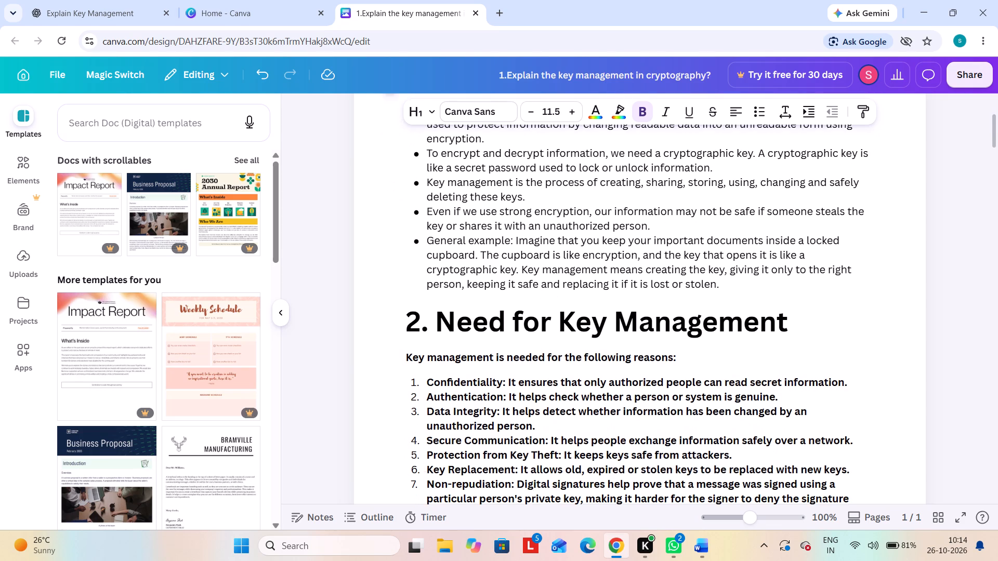
scroll(803, 183, "down", 1)
left_click(434, 322)
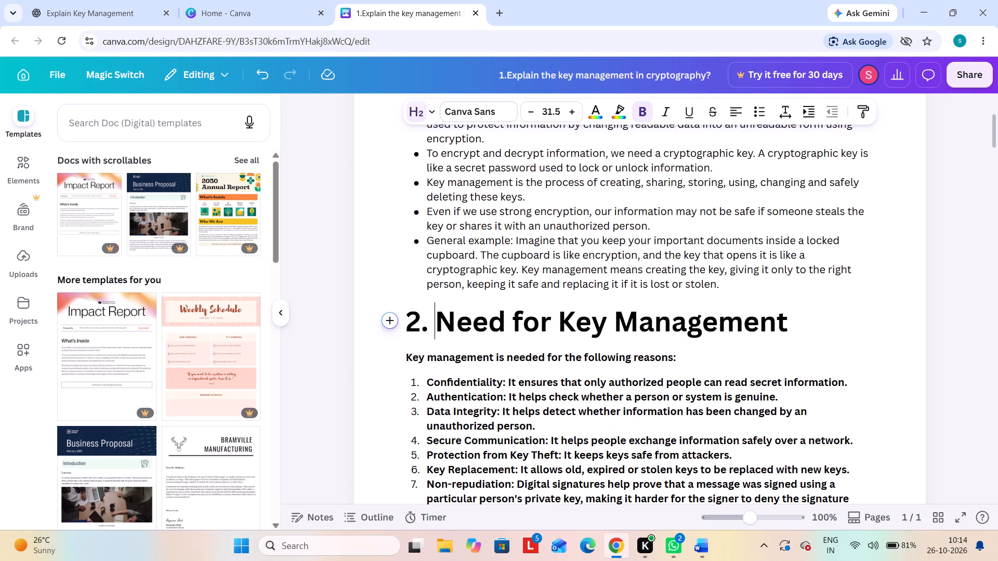
key("BackSpace")
key("BackSpace")
key("BackSpace")
Reduce the font size of the "Need for Key Management" heading to 13.
scroll(434, 322, "up", 2)
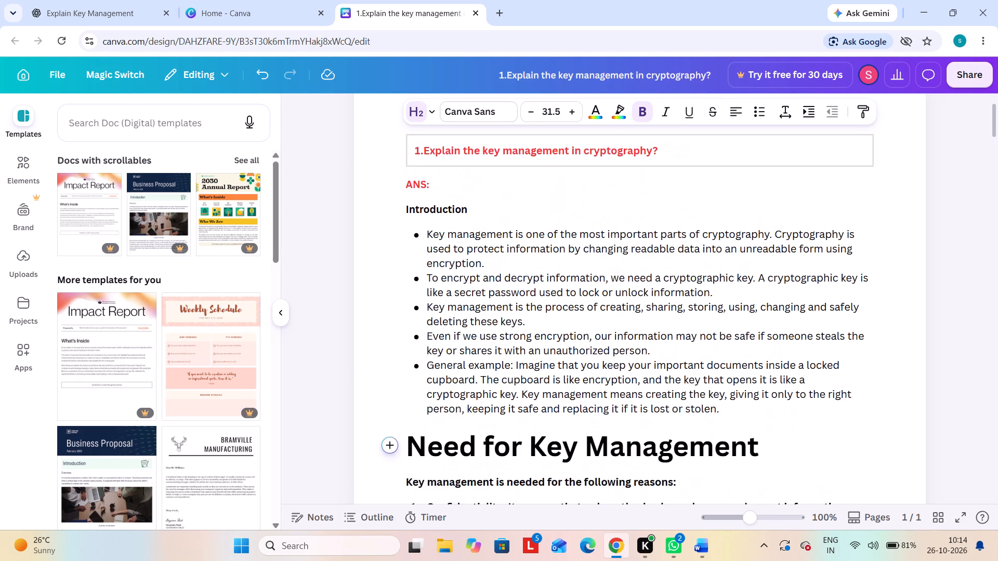
scroll(434, 322, "up", 1)
scroll(434, 322, "down", 1)
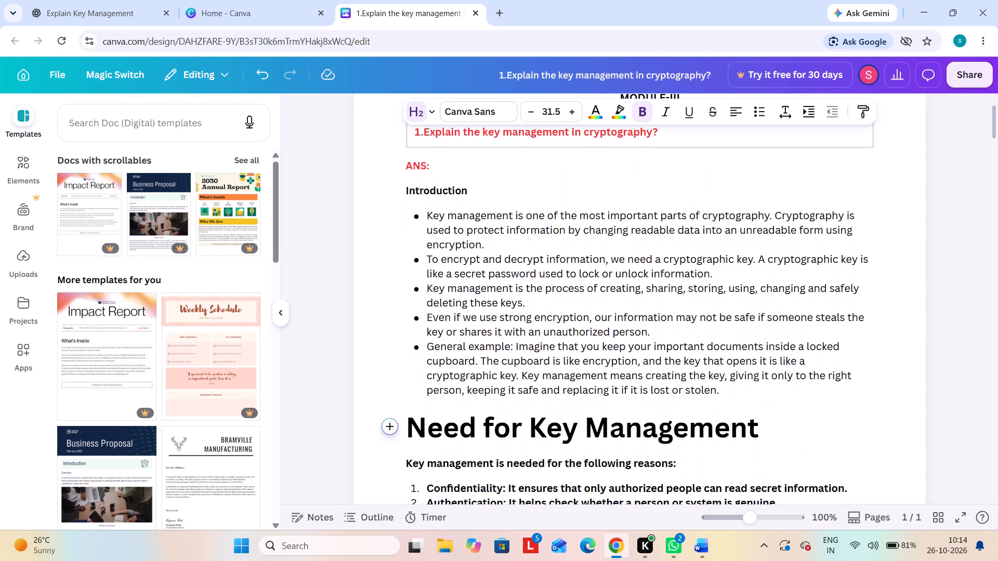
left_click_drag(407, 422, 654, 404)
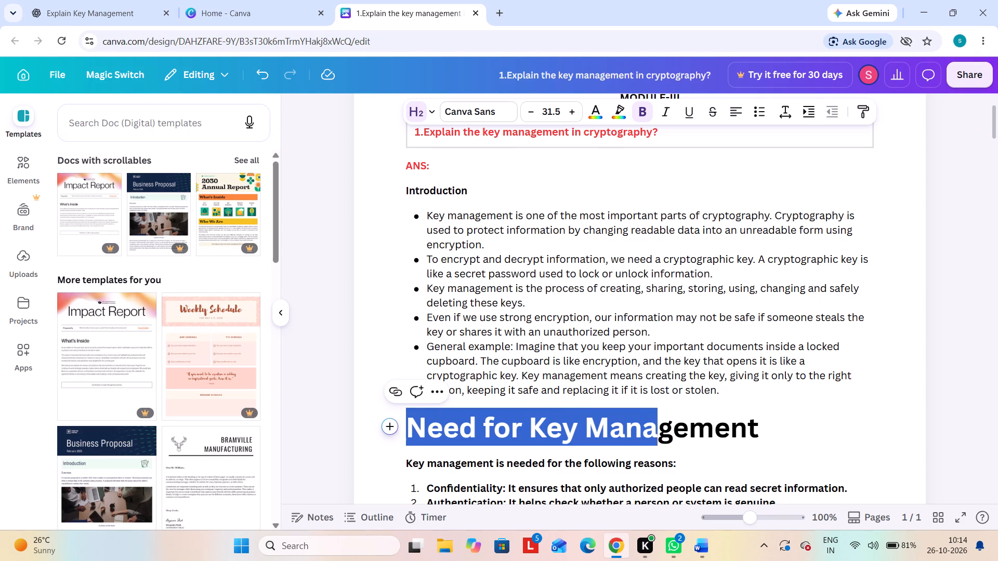
left_click_drag(654, 404, 774, 403)
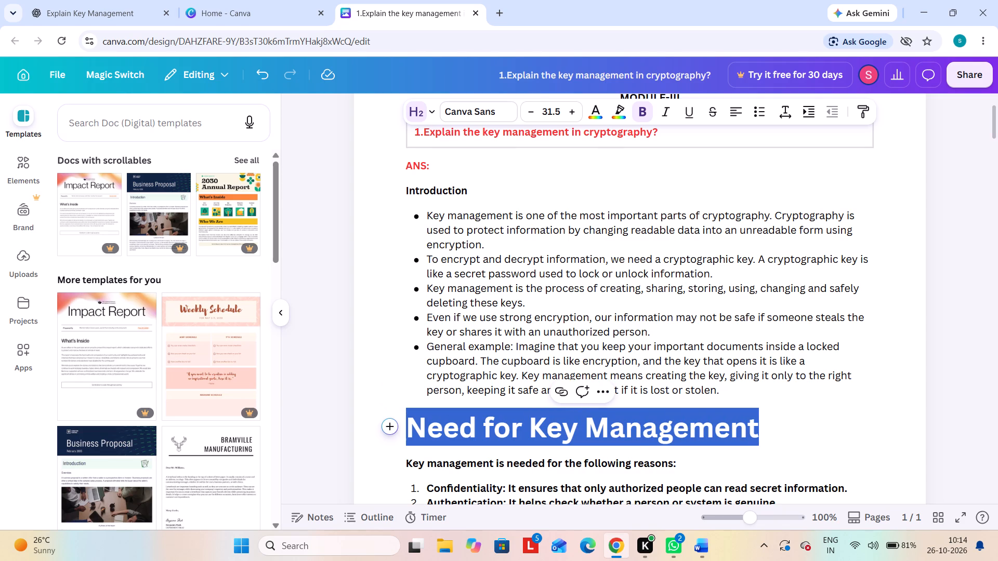
left_click(553, 113)
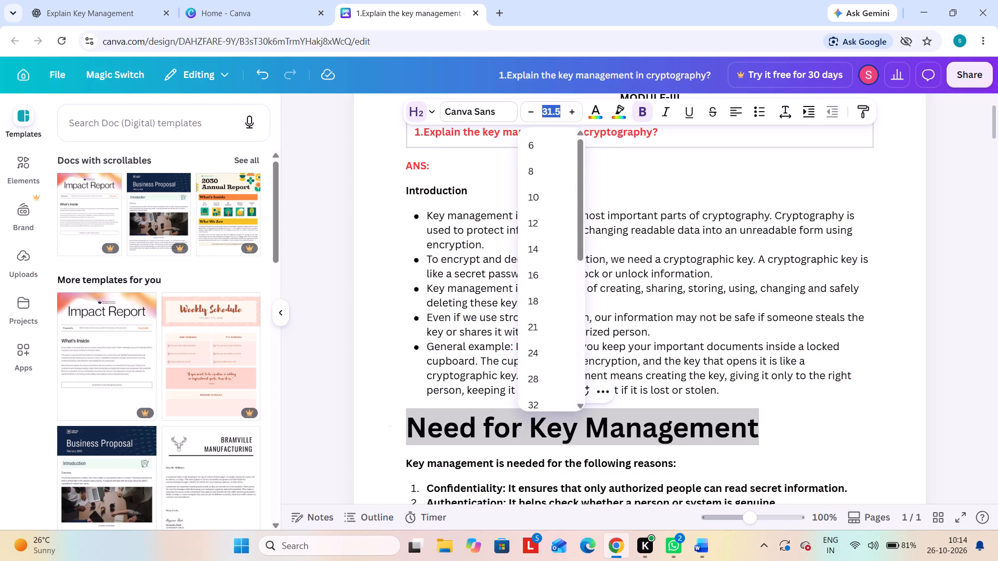
left_click(548, 112)
left_click(530, 299)
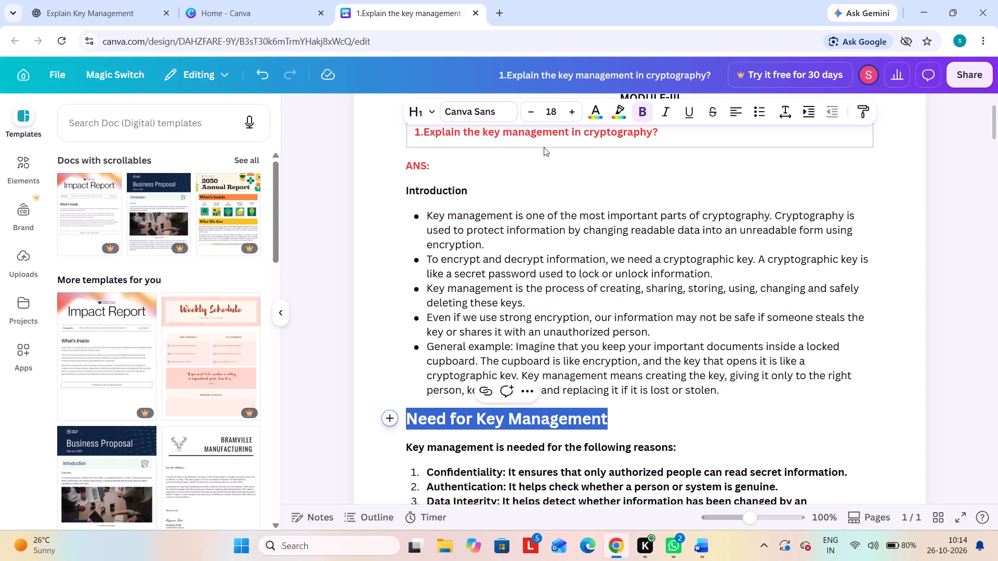
double_click(531, 118)
left_click(531, 118)
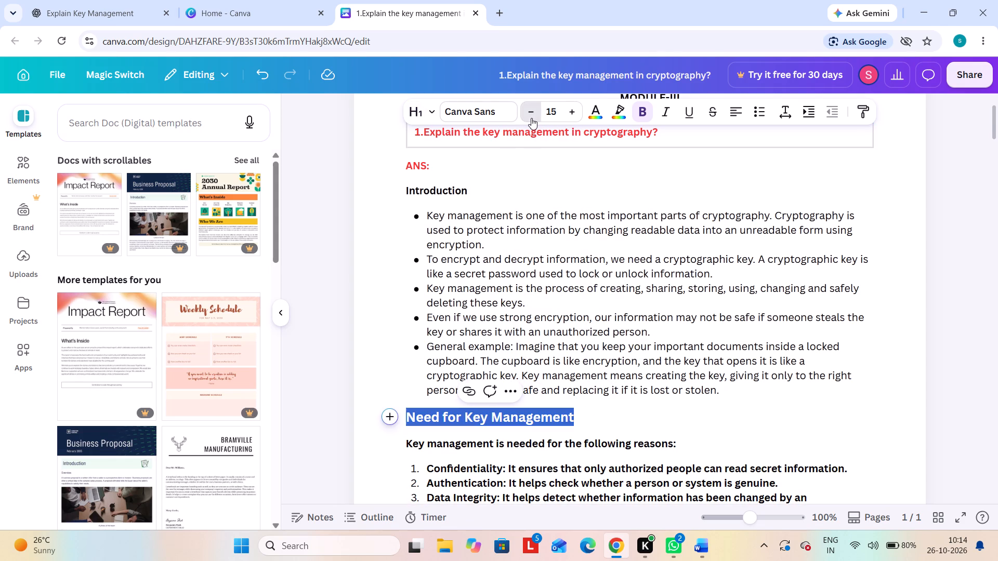
left_click(531, 118)
left_click(531, 118)
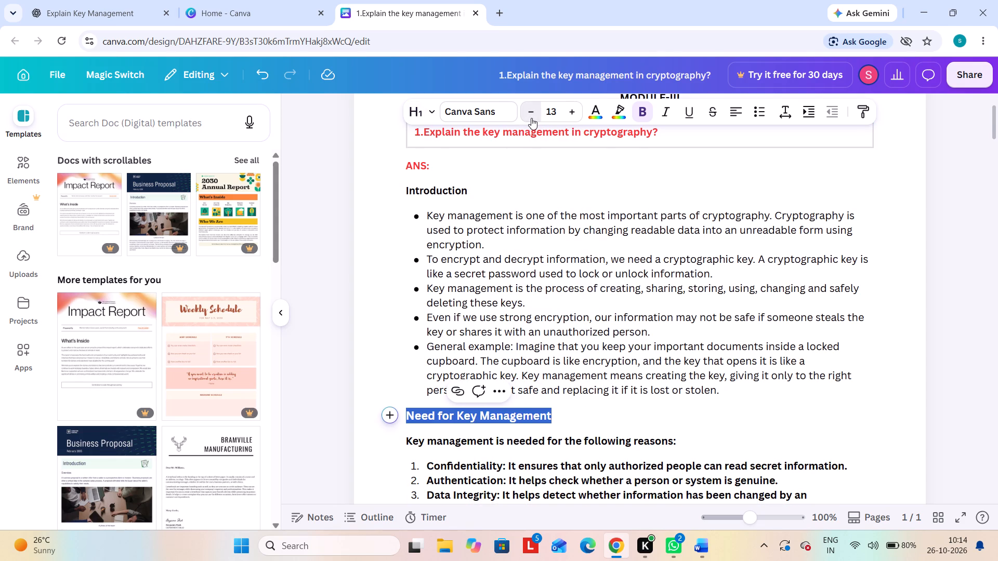
Set the font size of the "Need for Key Management" heading to 11.5, matching the "Introduction" heading.
left_click(453, 184)
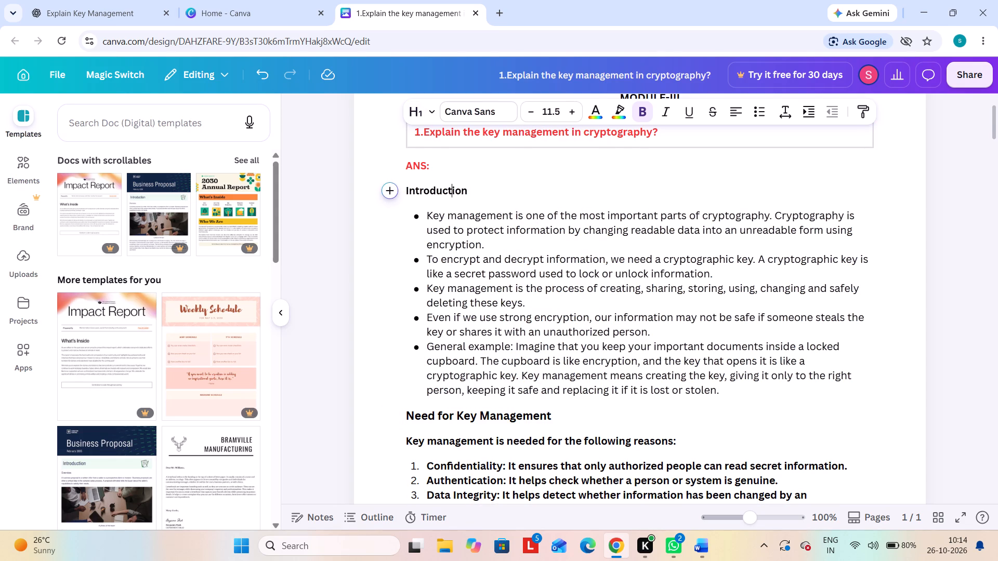
left_click(491, 412)
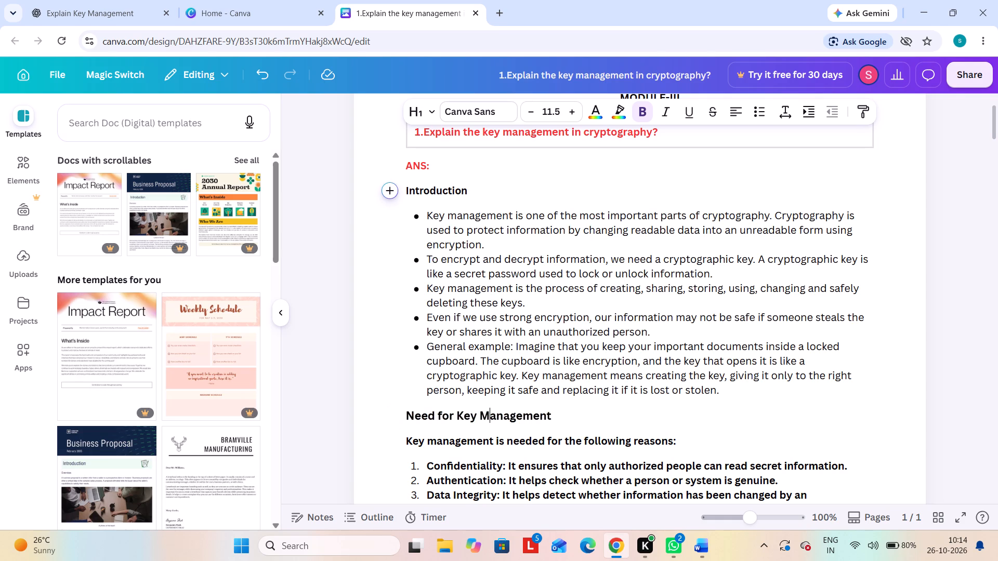
double_click(491, 412)
key("ctrl+a")
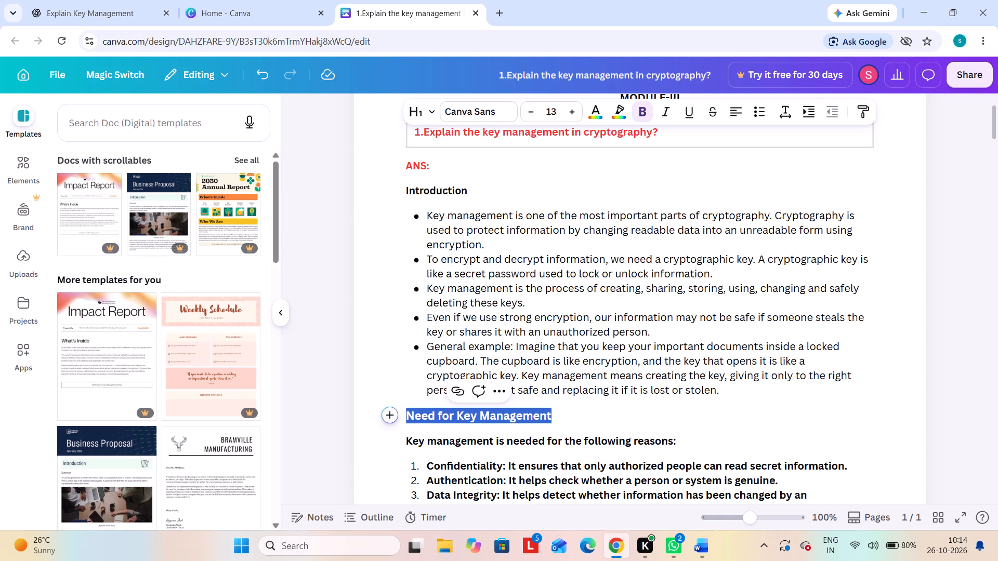
left_click(530, 114)
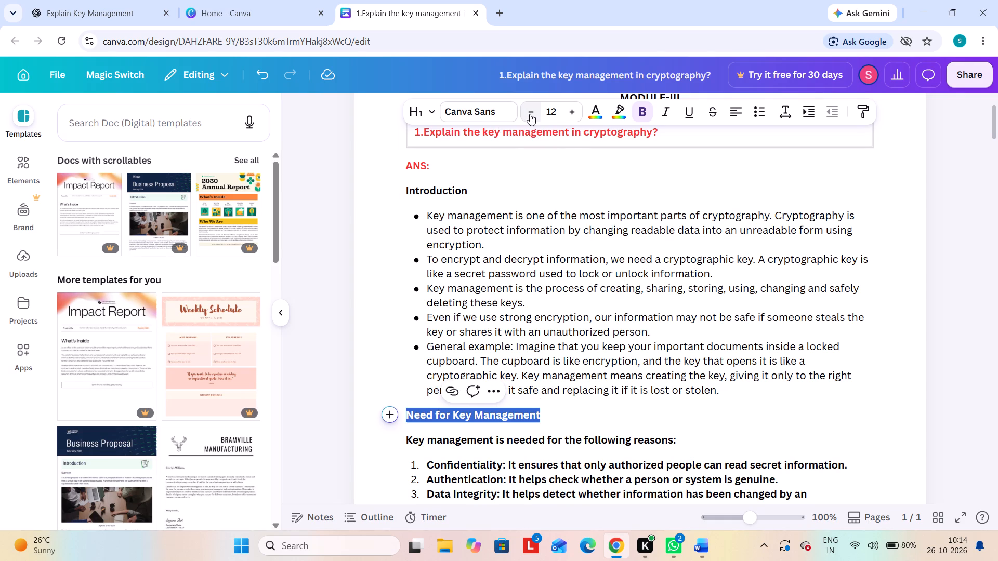
left_click(530, 114)
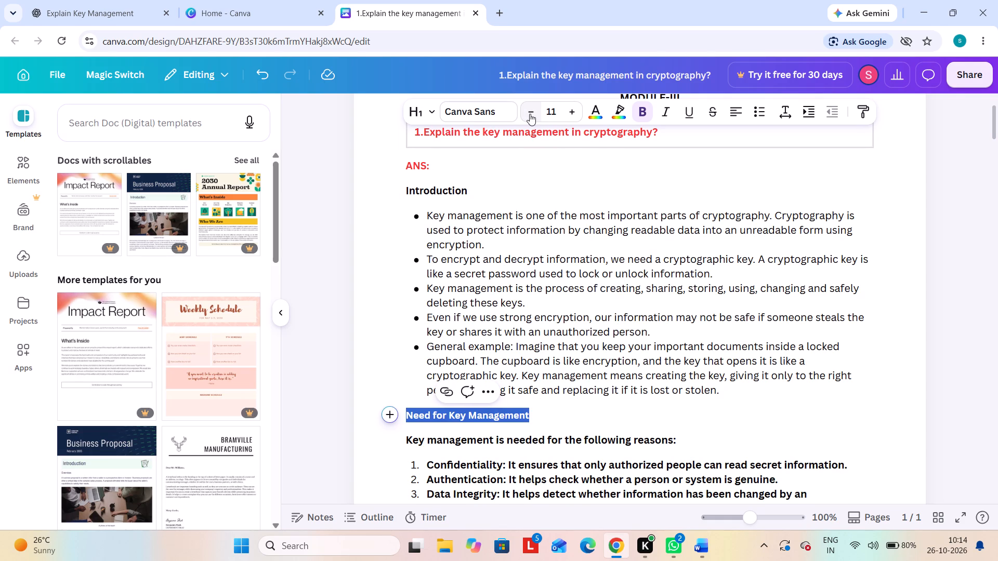
left_click(558, 109)
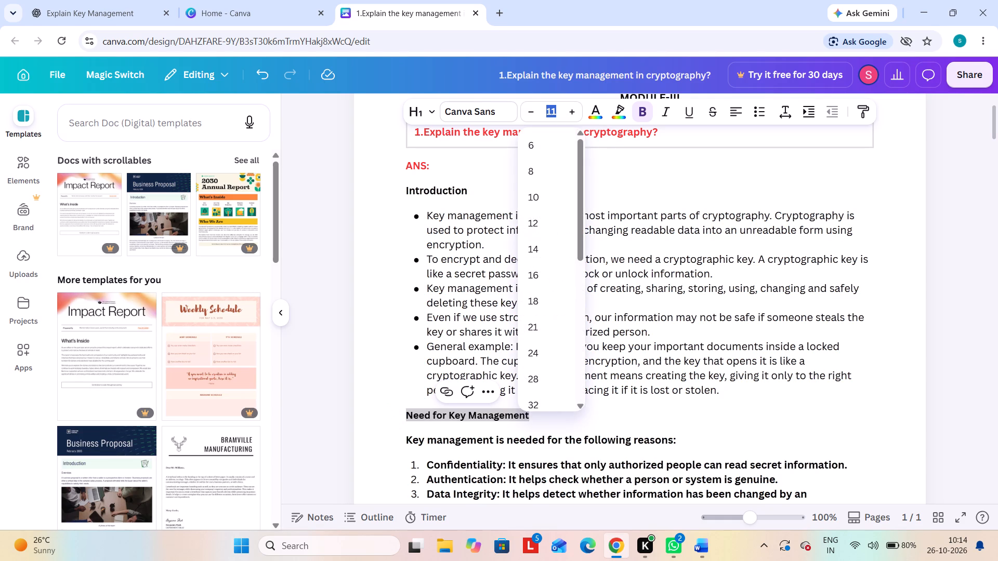
left_click(558, 109)
key("period")
key("BackSpace")
type("11.")
key("5")
key("Return")
left_click(605, 413)
Remove bold from the line "Key management is needed for the following reasons:".
scroll(605, 413, "down", 1)
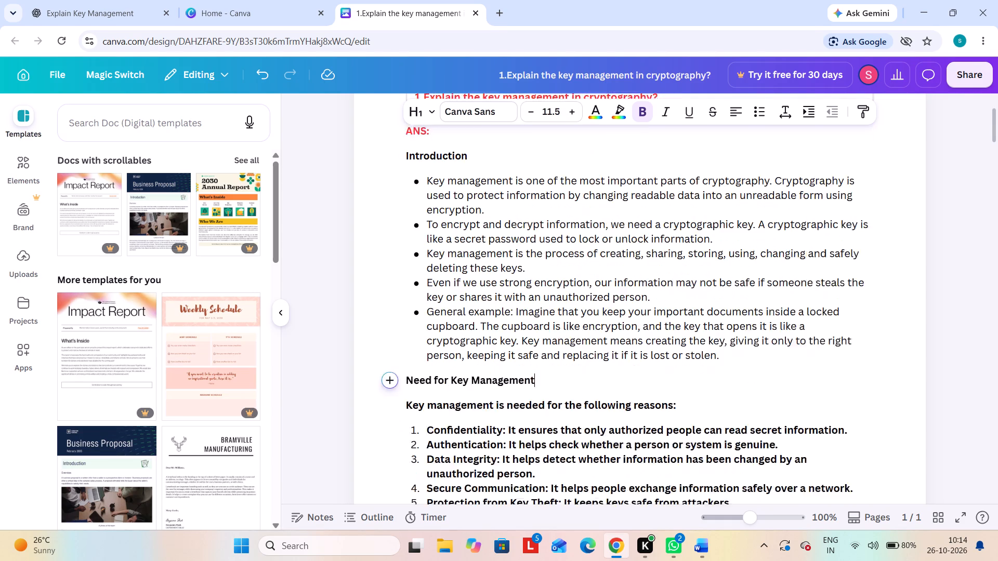
scroll(605, 413, "down", 2)
scroll(430, 306, "down", 1)
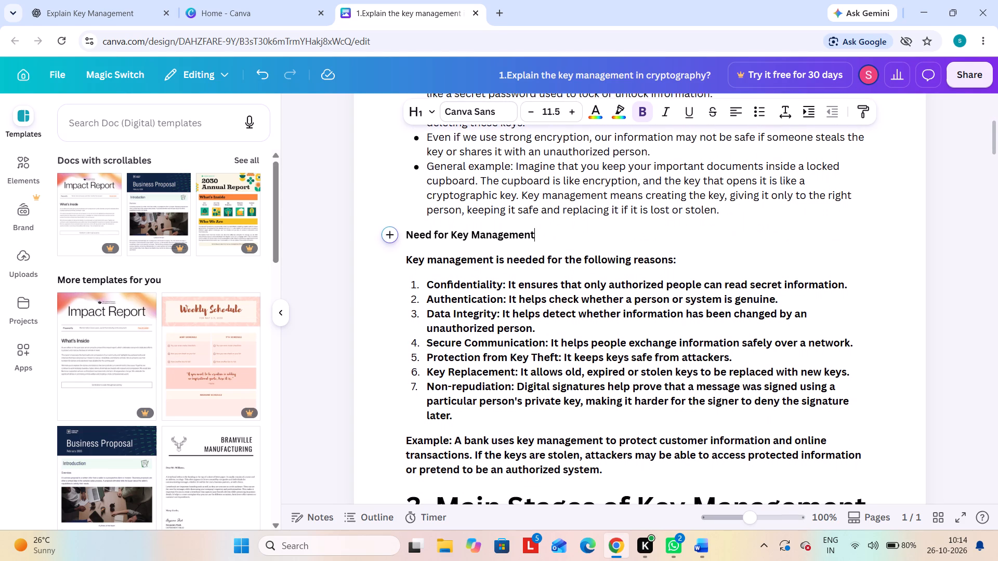
left_click_drag(408, 261, 584, 274)
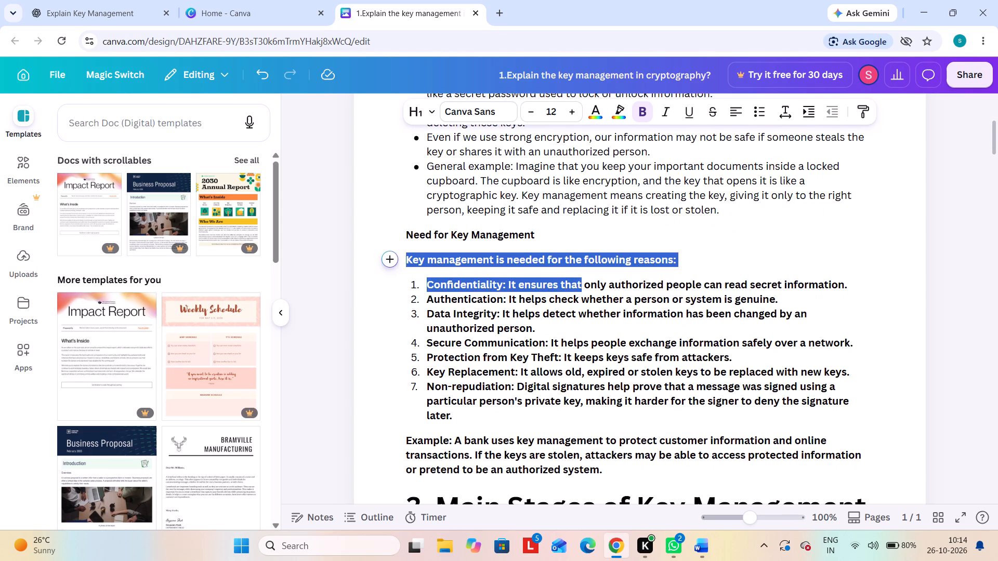
left_click_drag(584, 274, 722, 256)
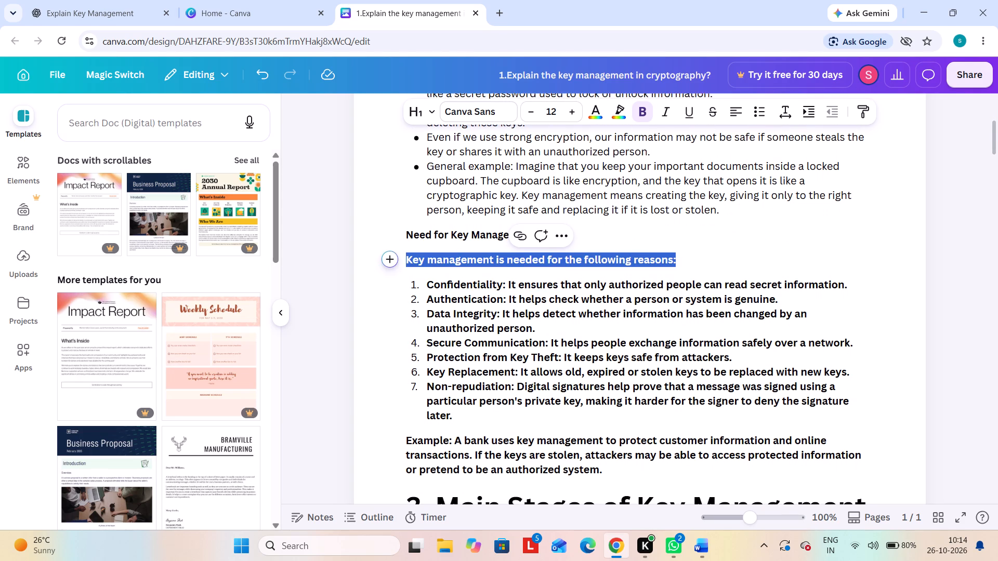
left_click(640, 115)
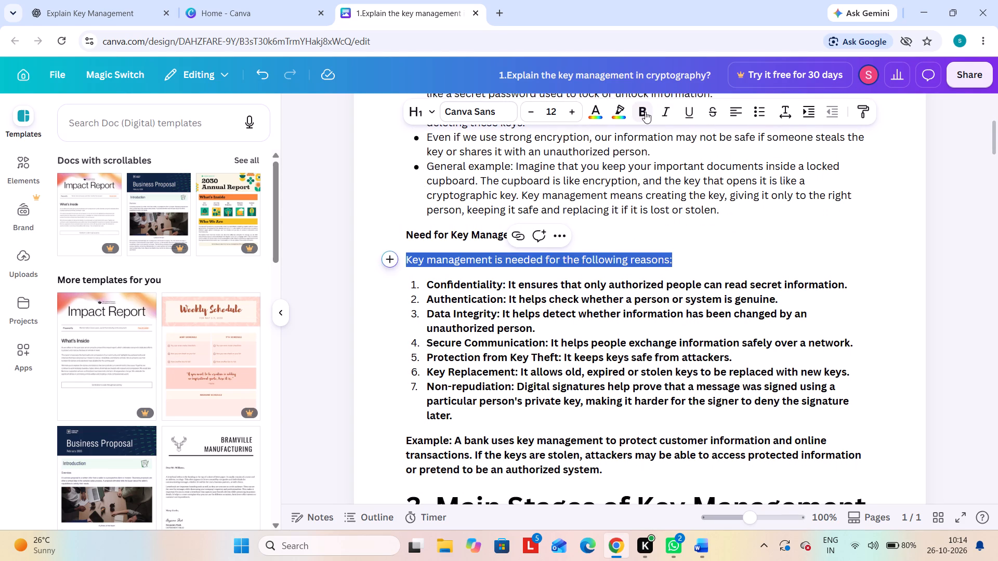
left_click(735, 269)
Remove bold from all seven numbered reasons, from "Confidentiality" through "Non-repudiation".
scroll(735, 269, "down", 1)
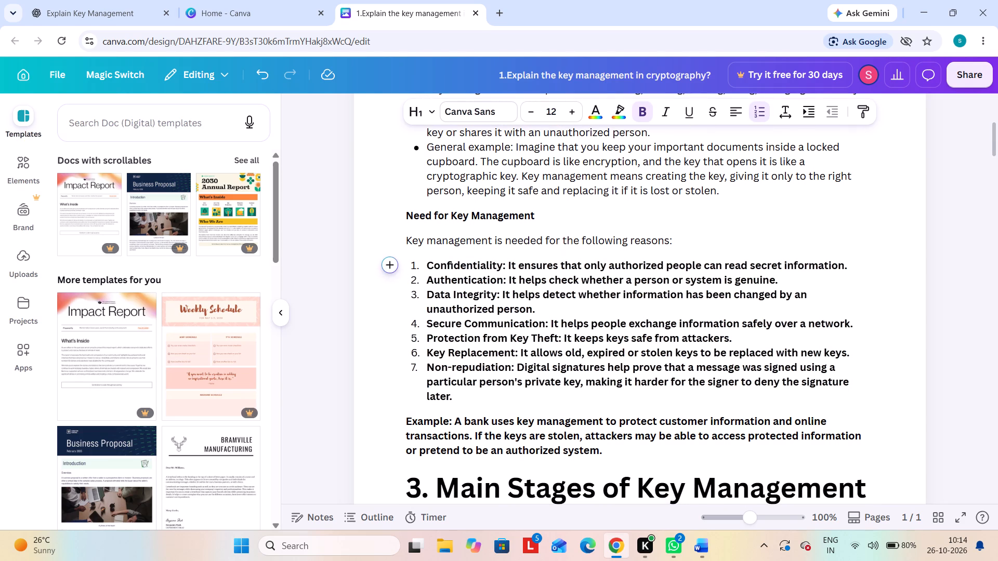
scroll(668, 260, "up", 4)
scroll(668, 260, "down", 3)
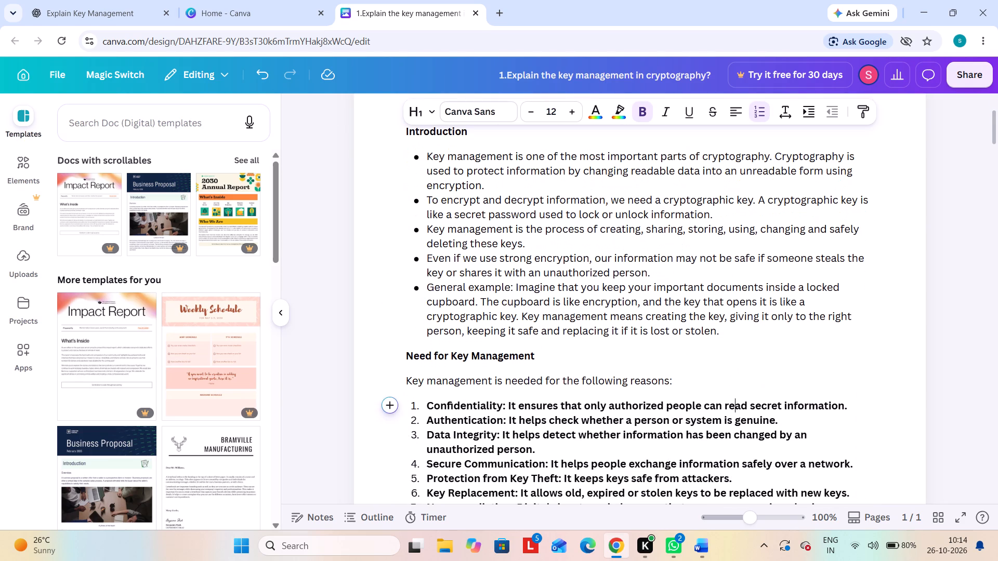
scroll(668, 260, "down", 2)
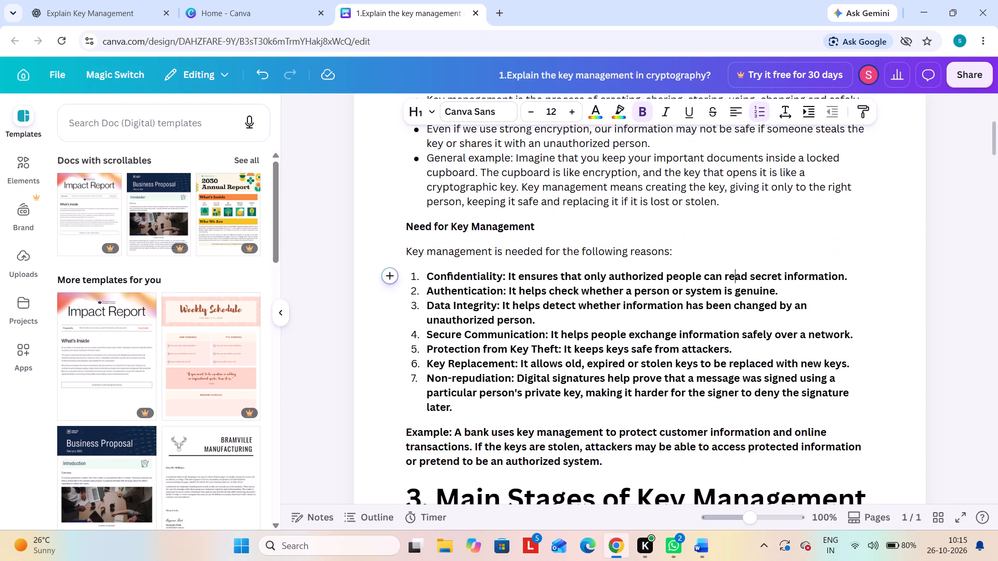
left_click_drag(422, 277, 467, 397)
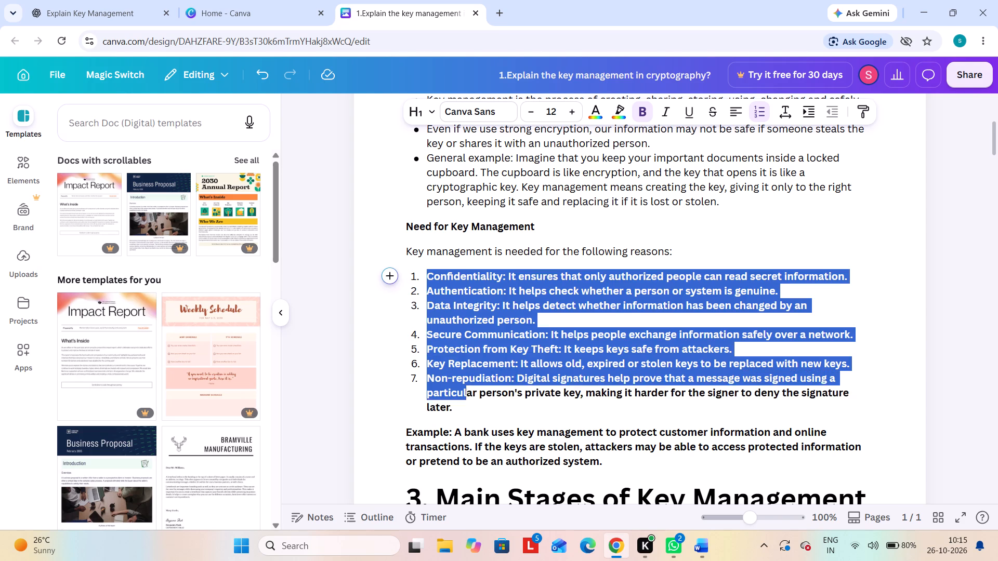
left_click_drag(467, 397, 467, 406)
left_click(643, 112)
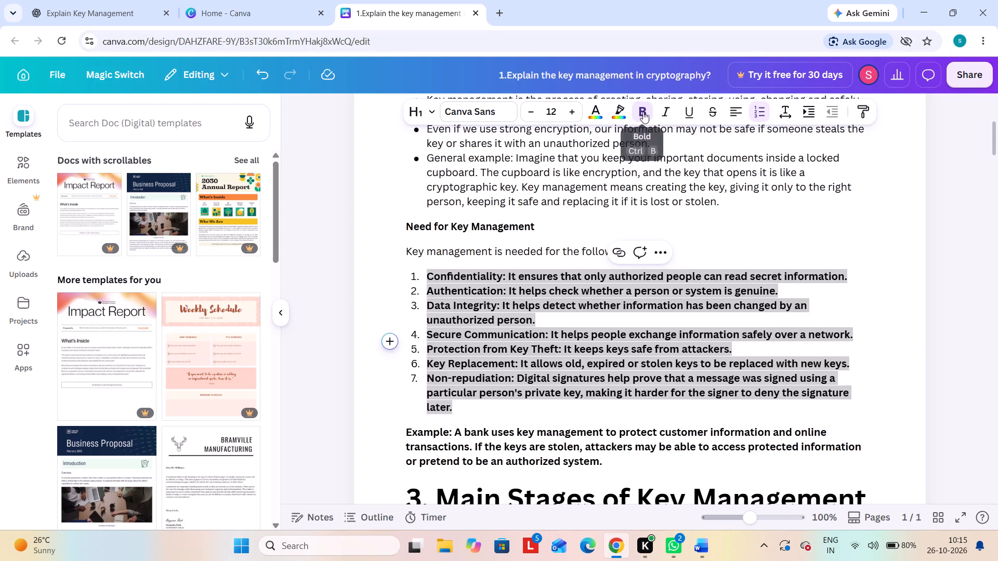
left_click(812, 255)
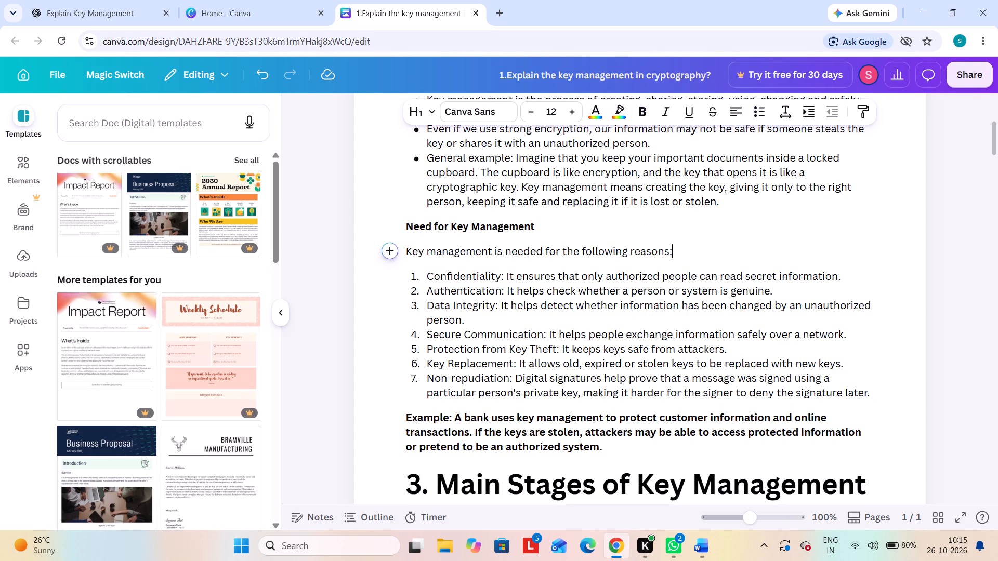
Make the term "Confidentiality" in the first numbered reason bold and bright red.
left_click_drag(499, 278, 424, 278)
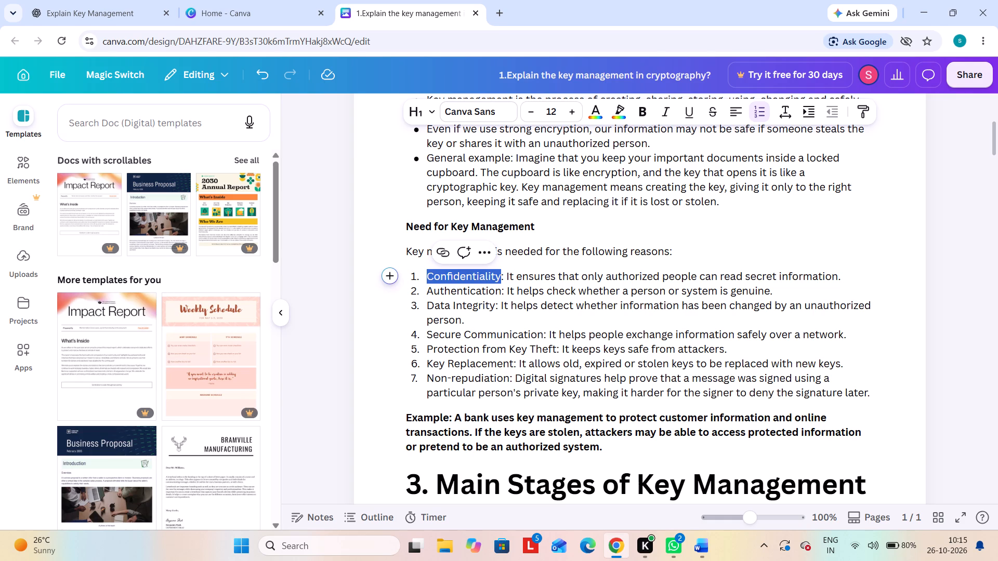
left_click(641, 109)
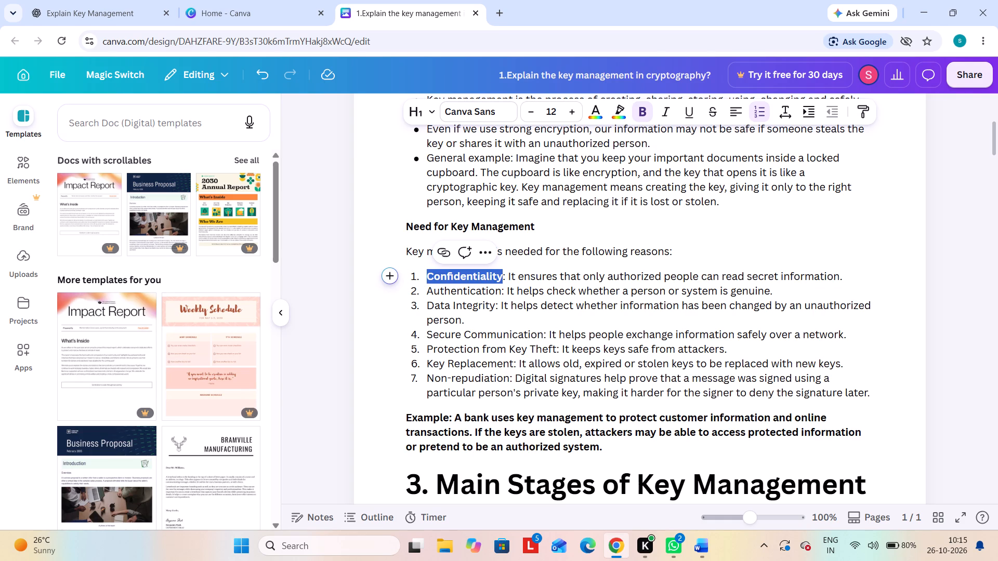
left_click(599, 113)
left_click(162, 199)
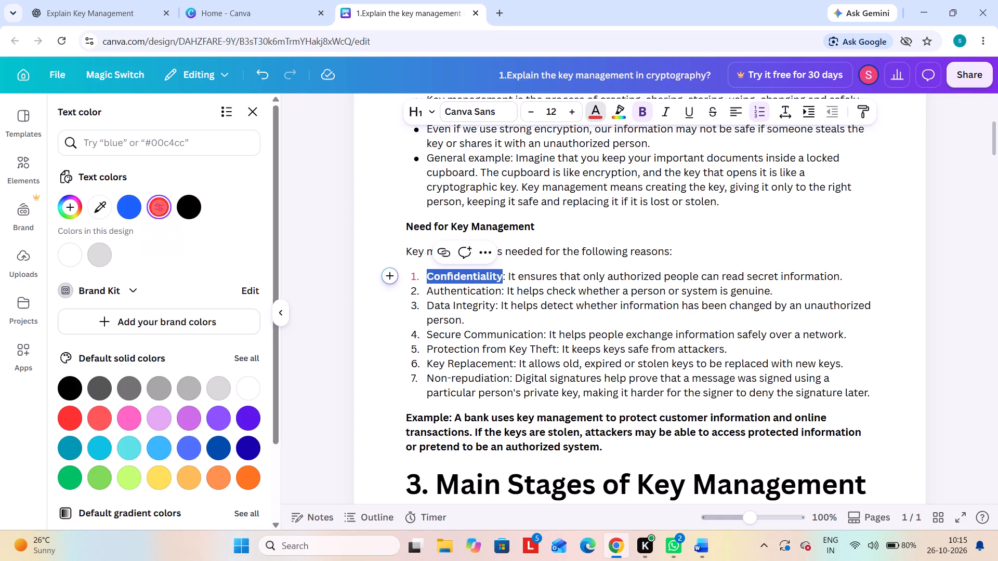
left_click(699, 249)
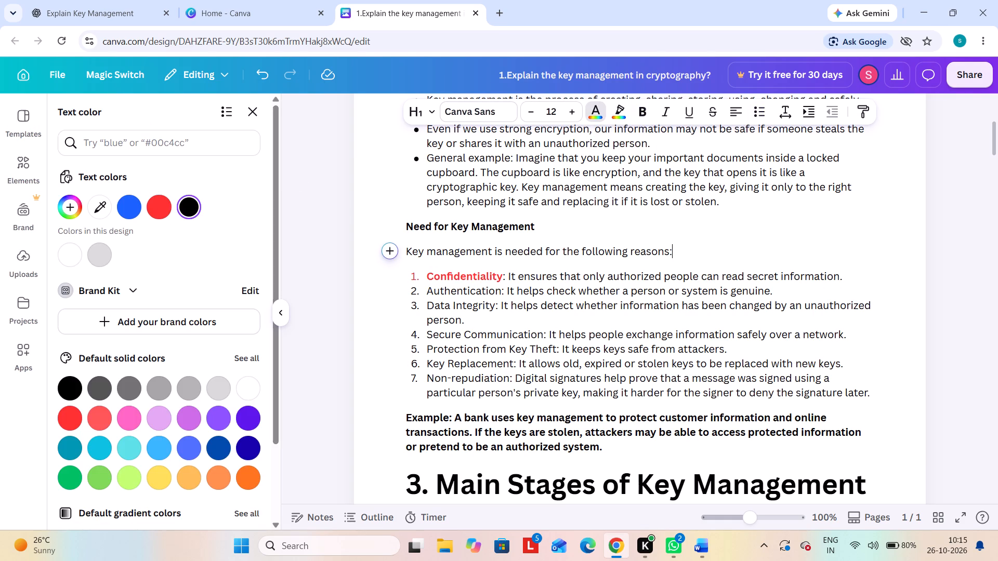
Colour the term "Authentication" in the second numbered reason bright red.
left_click_drag(501, 289, 429, 292)
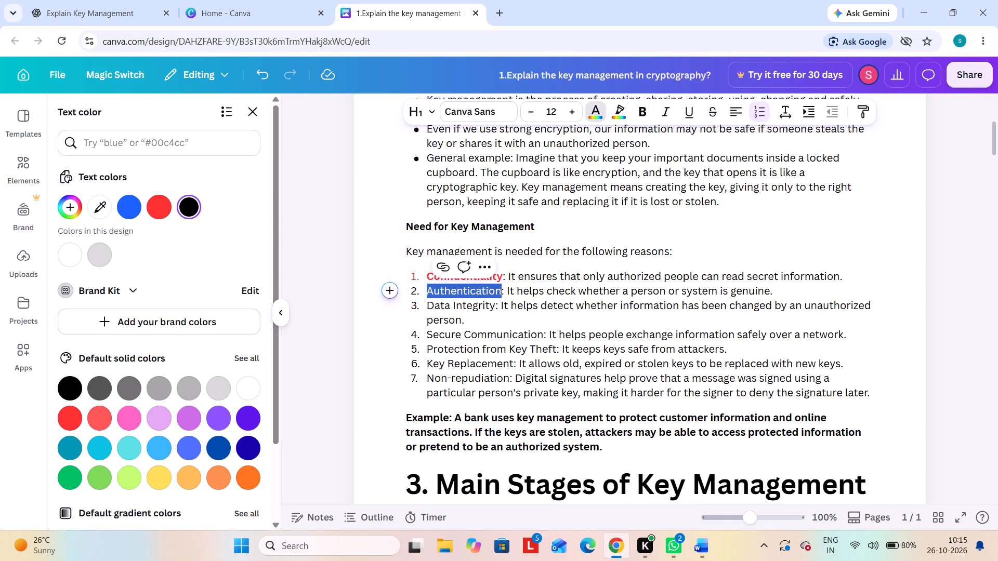
left_click(167, 200)
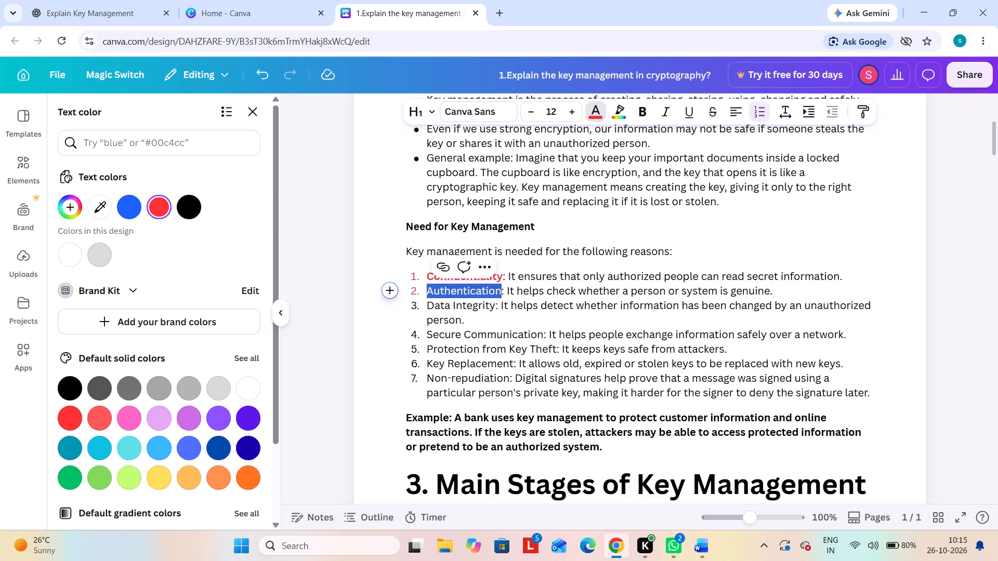
Make the term "Data Integrity" in the third numbered reason bright red and bold.
left_click_drag(493, 305, 425, 308)
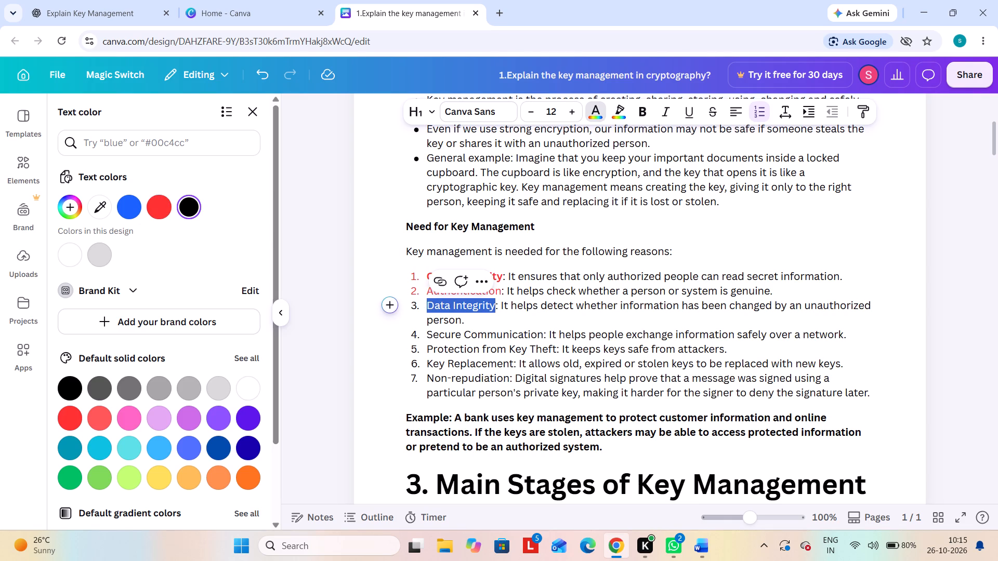
left_click(160, 207)
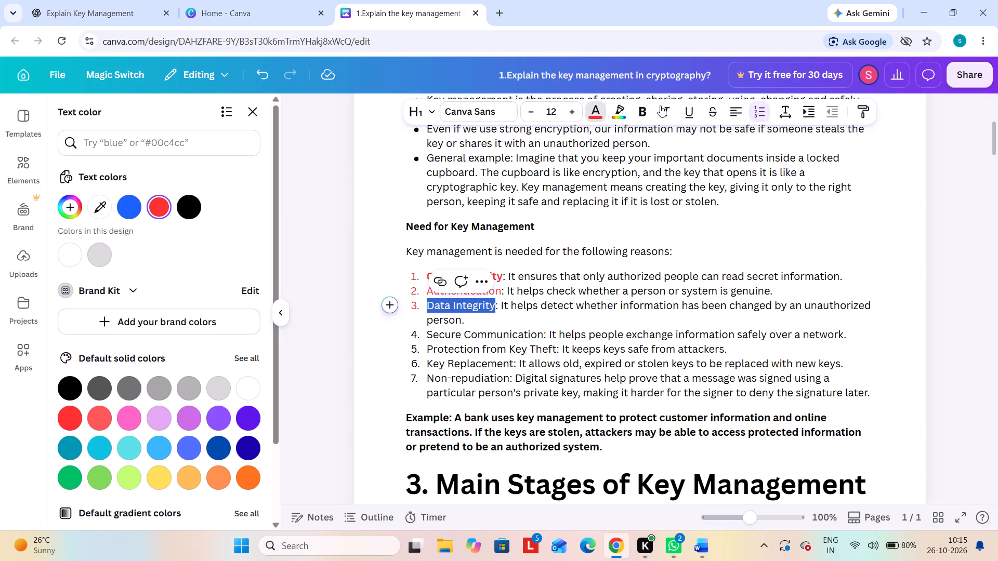
left_click(644, 109)
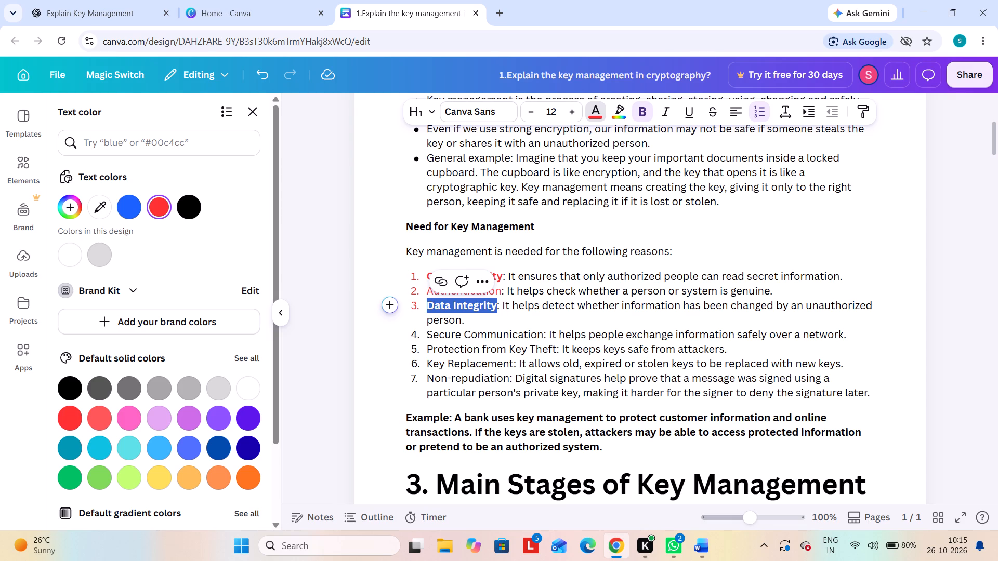
Make "Authentication:", including its colon, bold and bright red in the second numbered reason.
left_click_drag(426, 292, 501, 289)
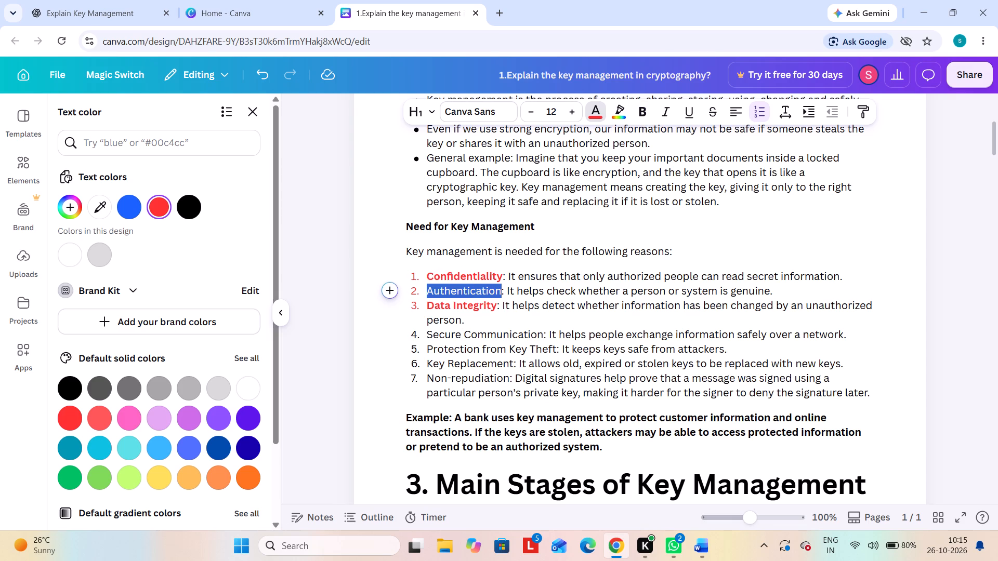
left_click_drag(501, 289, 503, 292)
left_click_drag(503, 292, 504, 292)
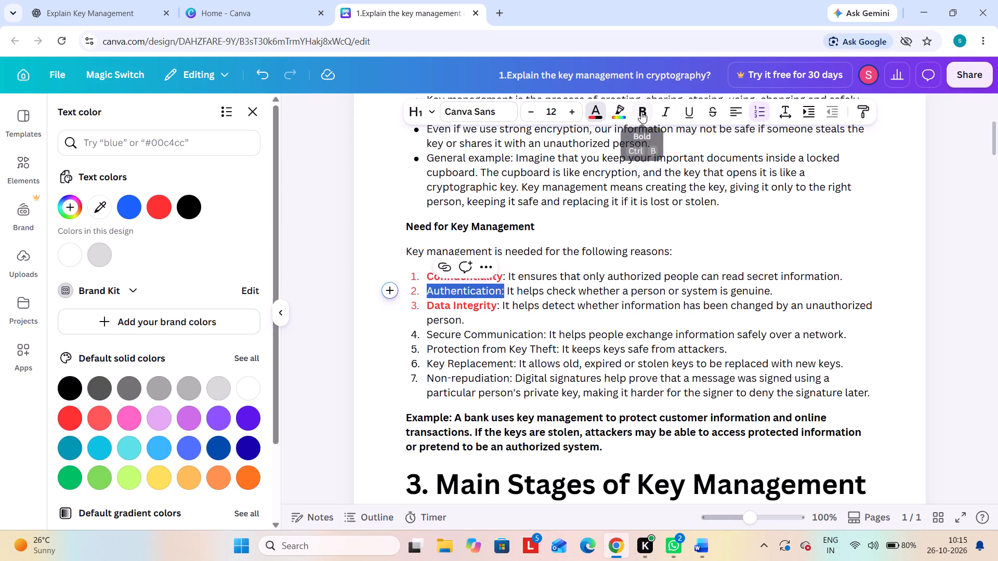
left_click(641, 112)
left_click(592, 110)
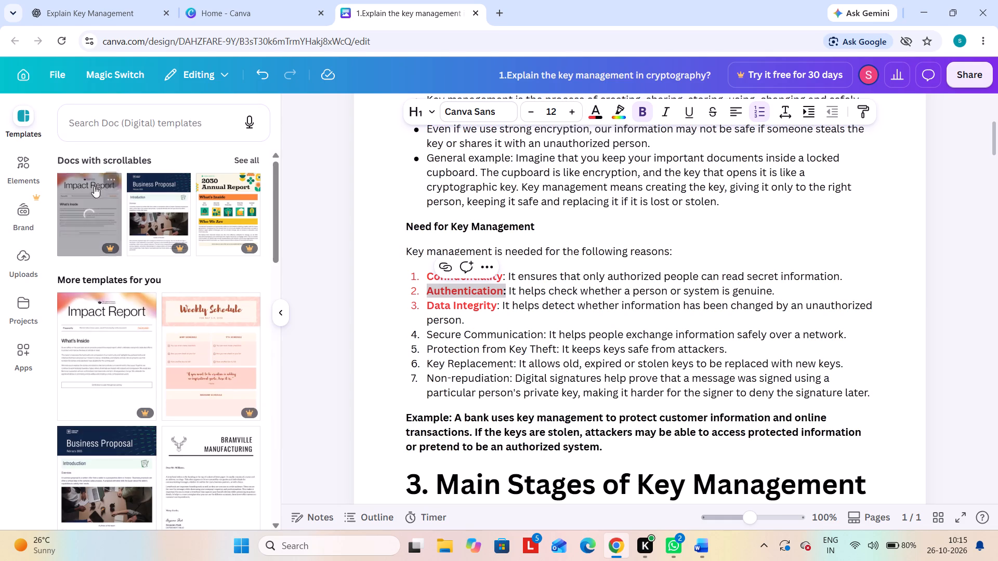
left_click(588, 106)
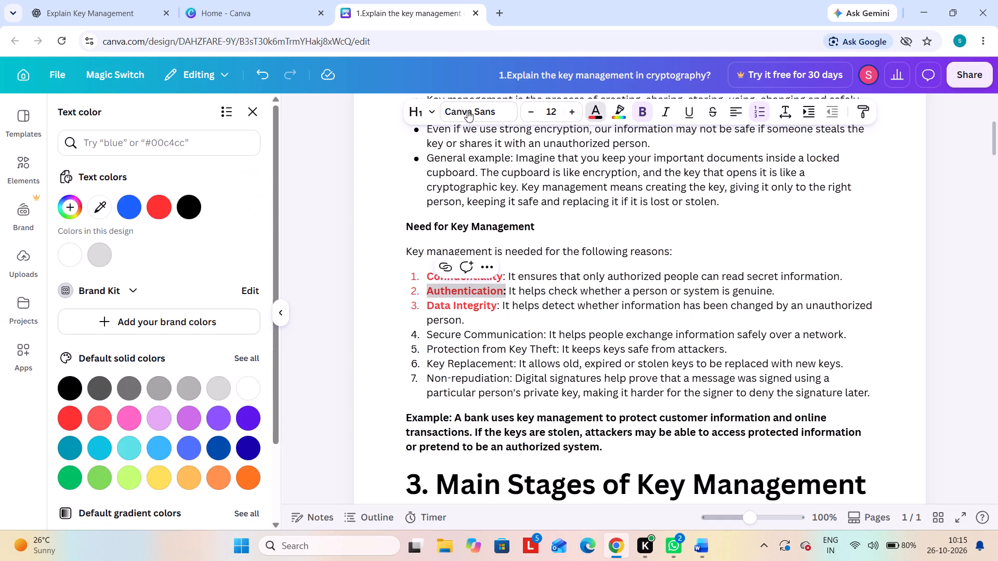
left_click(145, 207)
left_click(165, 207)
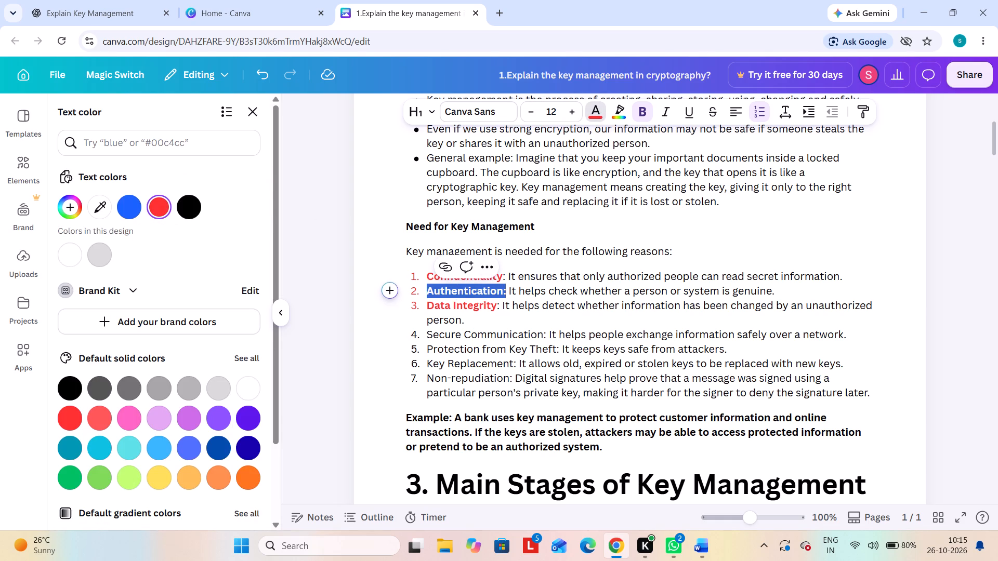
Colour "Confidentiality:", including its colon, bright red in the first numbered reason.
left_click_drag(506, 274, 421, 273)
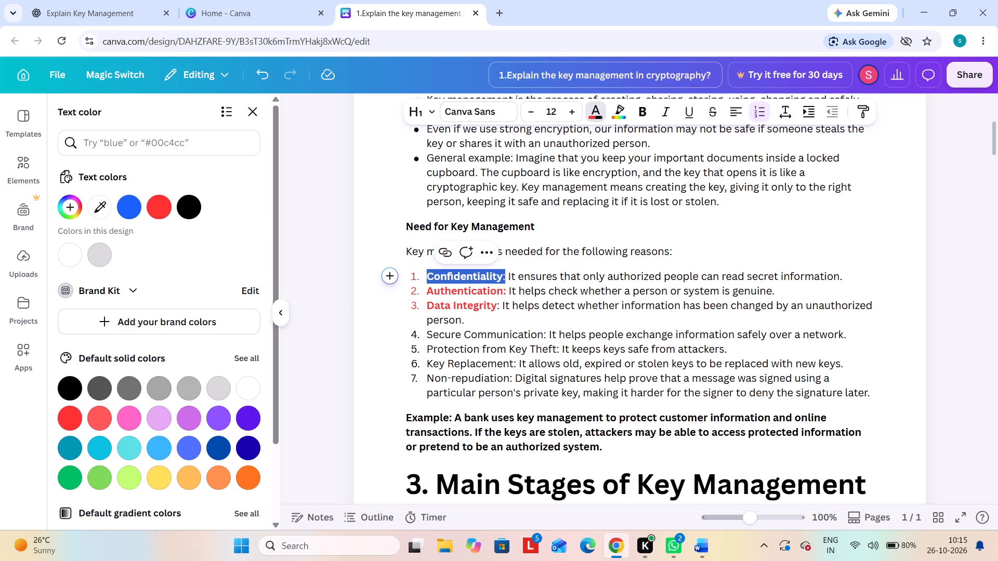
left_click(157, 207)
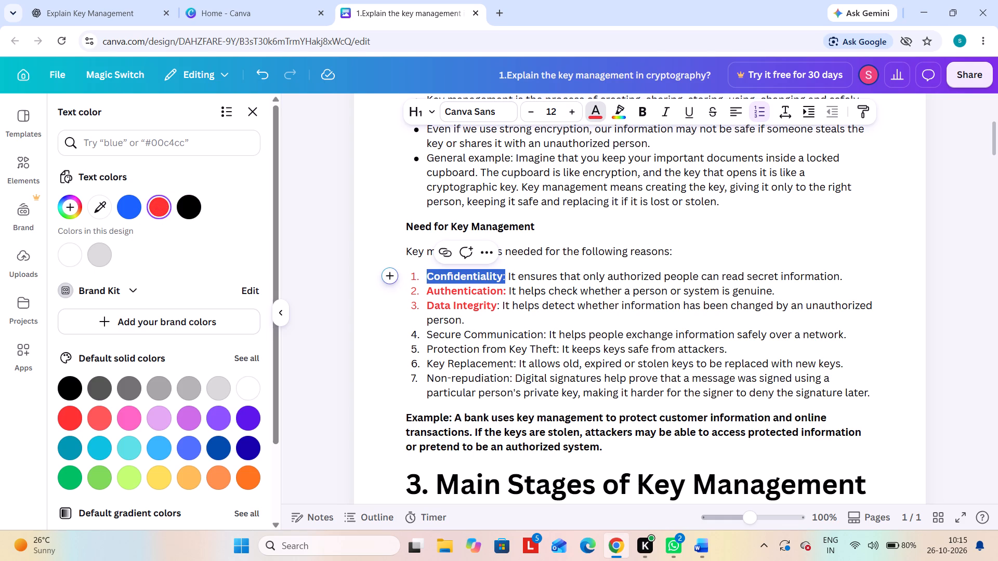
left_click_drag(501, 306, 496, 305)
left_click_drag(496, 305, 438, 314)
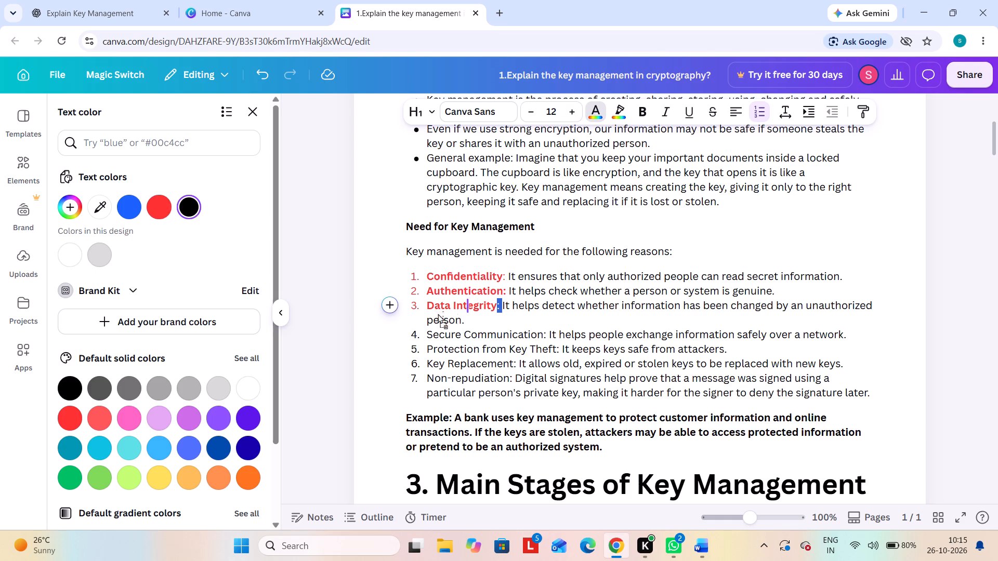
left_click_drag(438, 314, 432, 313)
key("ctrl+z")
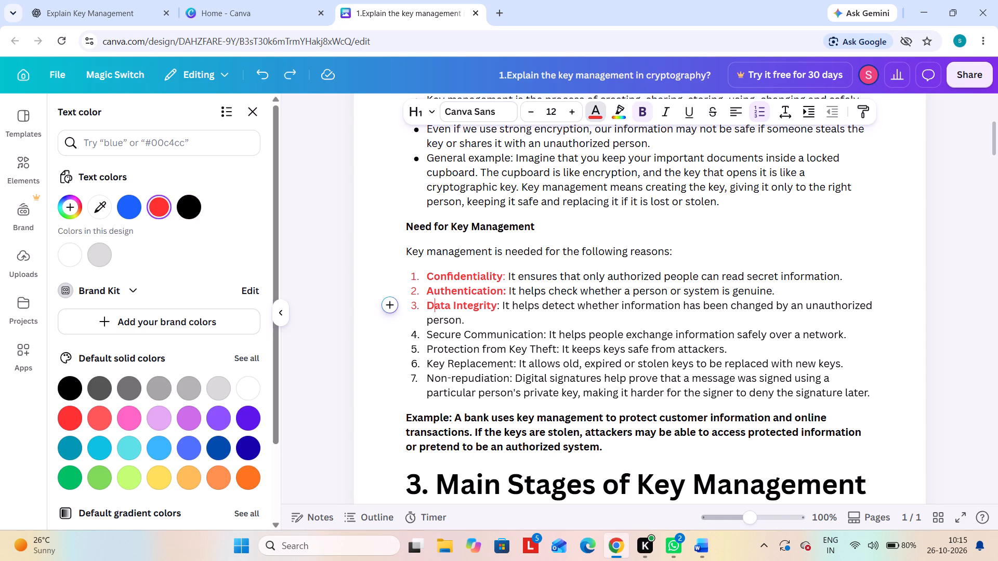
Colour "Data Integrity:", including its colon, bright red in the third numbered reason.
left_click_drag(423, 310, 494, 309)
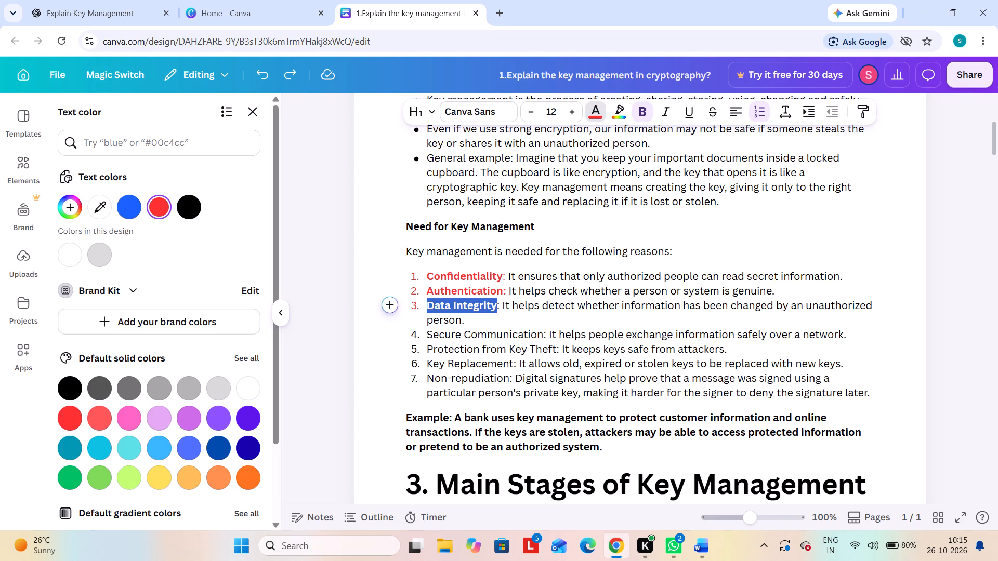
left_click_drag(494, 309, 497, 309)
left_click_drag(497, 309, 501, 312)
left_click(152, 208)
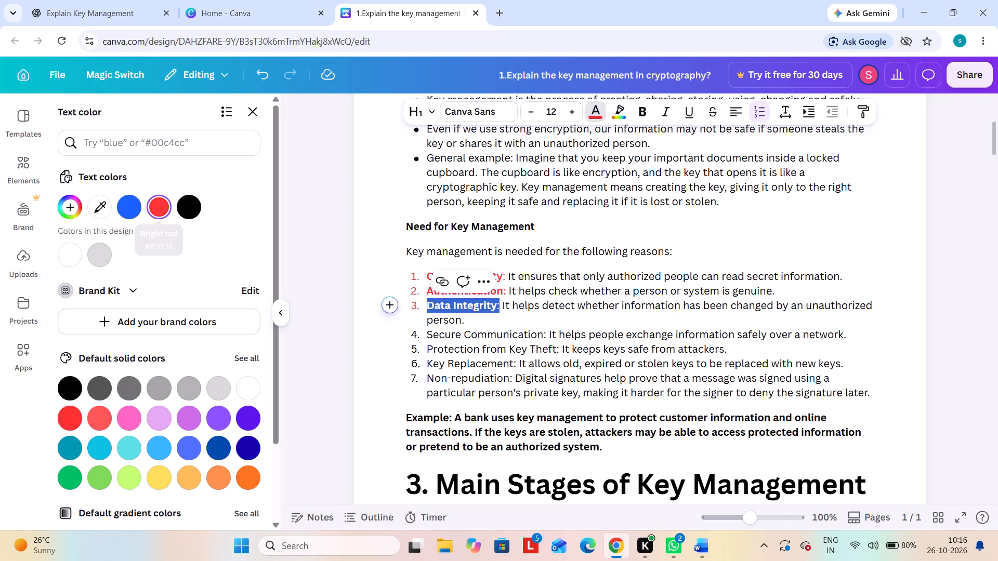
Make "Secure Communication:" in the fourth numbered reason bold and bright red.
left_click_drag(426, 336, 509, 339)
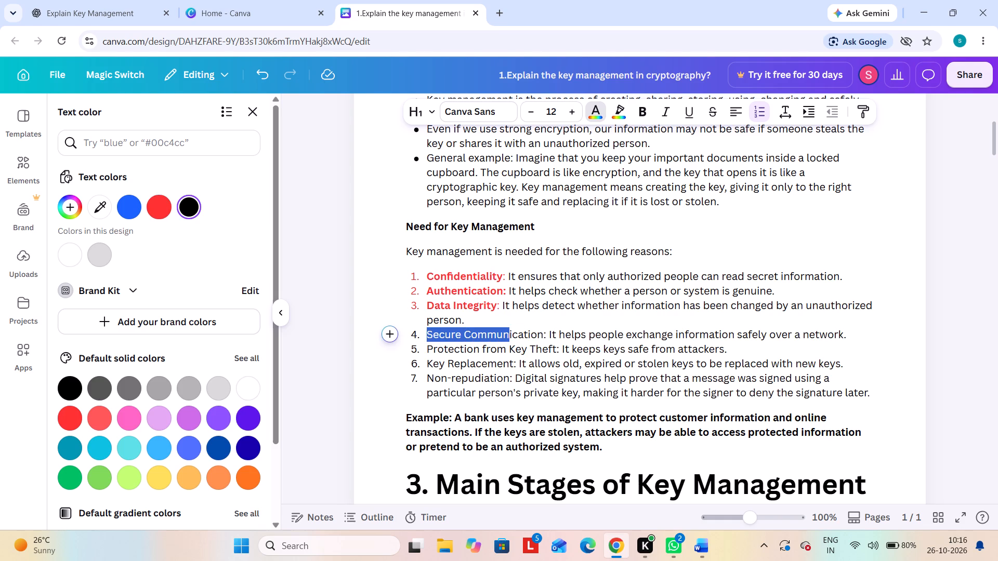
left_click_drag(509, 339, 547, 337)
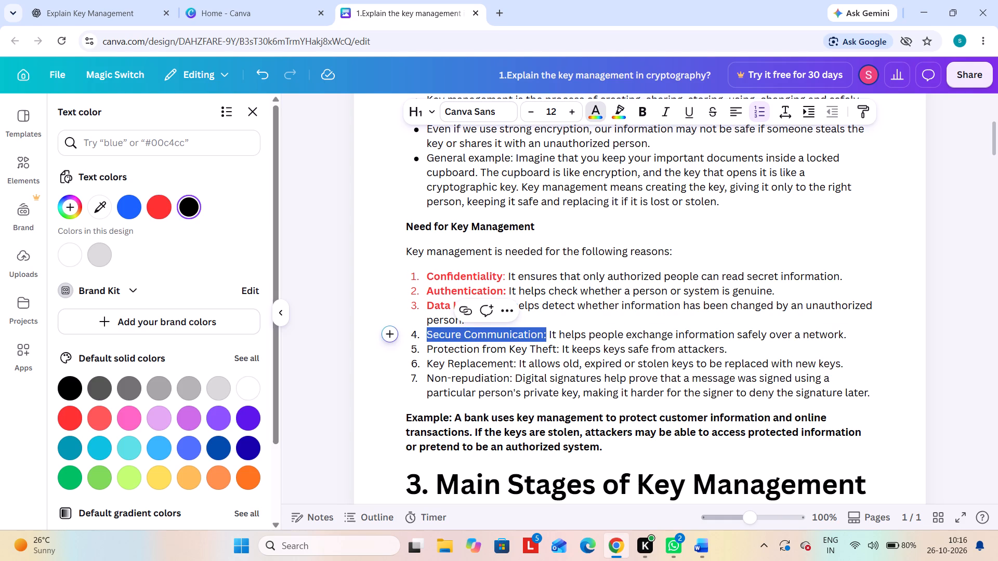
left_click(637, 111)
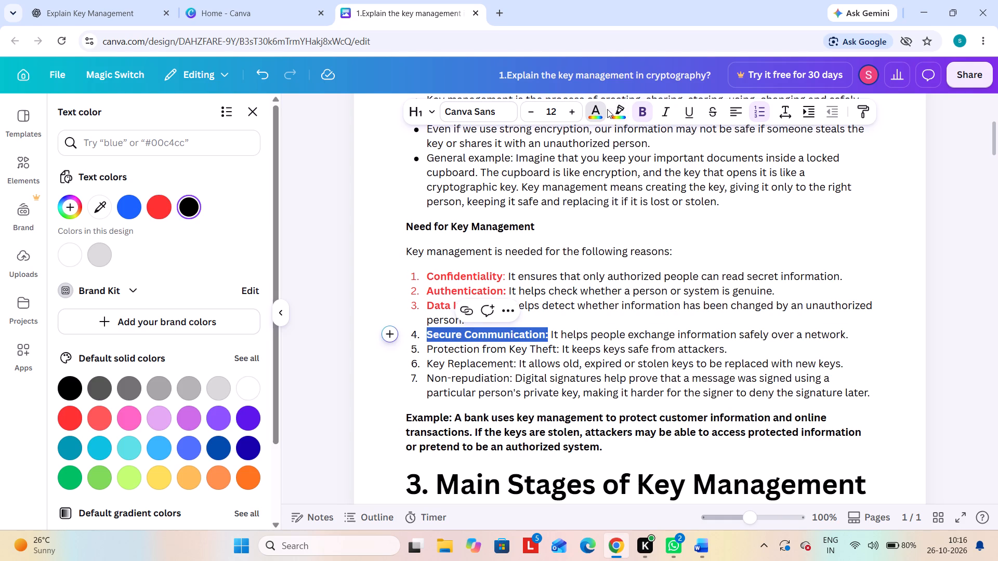
left_click(159, 204)
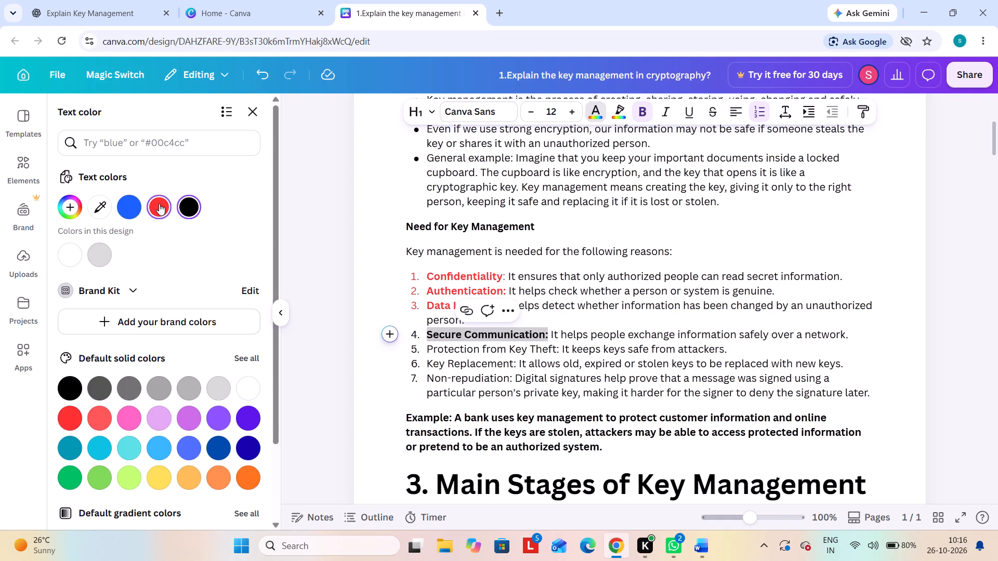
Make "Protection from Key Theft:" in the fifth numbered reason bold and bright red.
left_click_drag(426, 348, 574, 354)
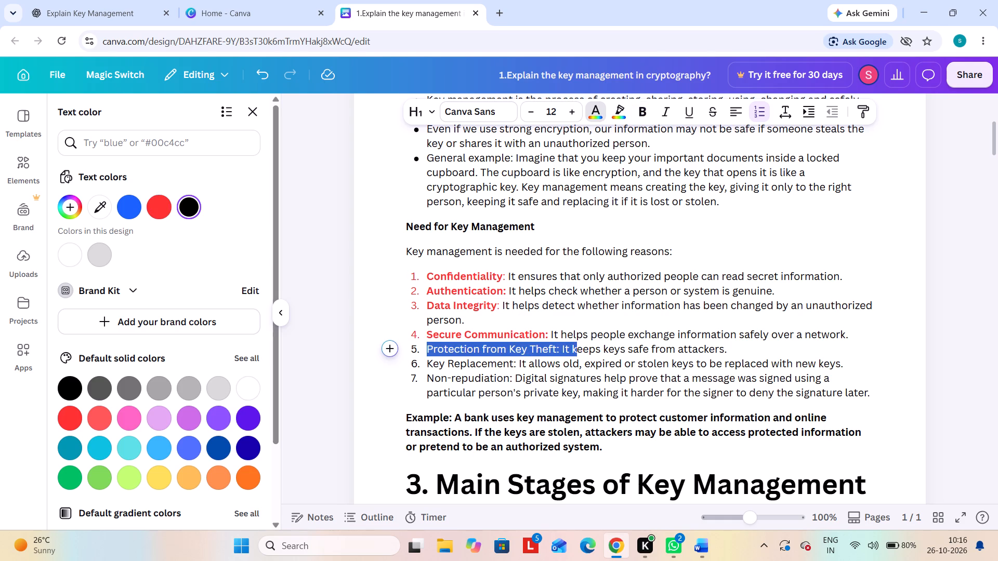
left_click_drag(574, 354, 559, 352)
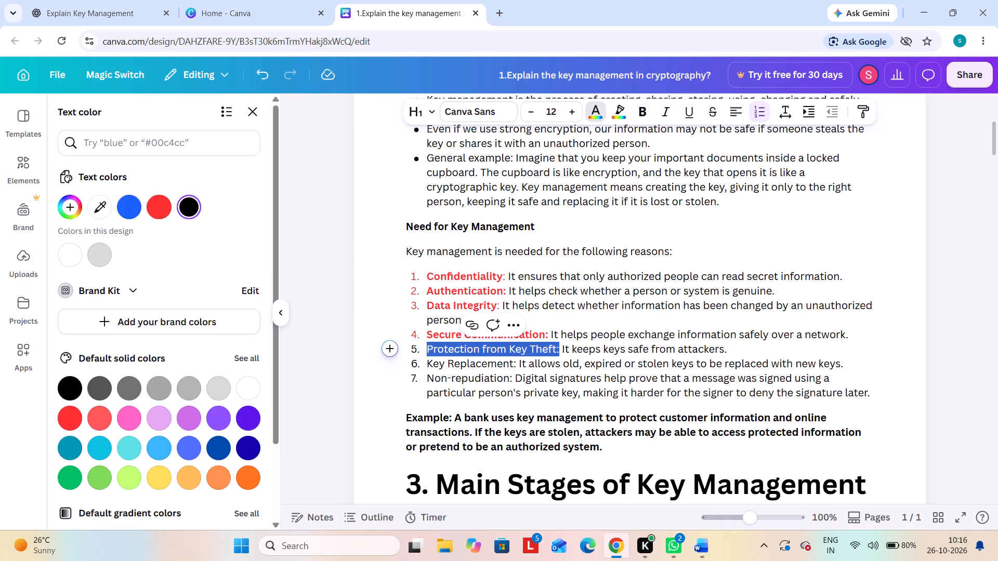
left_click(645, 120)
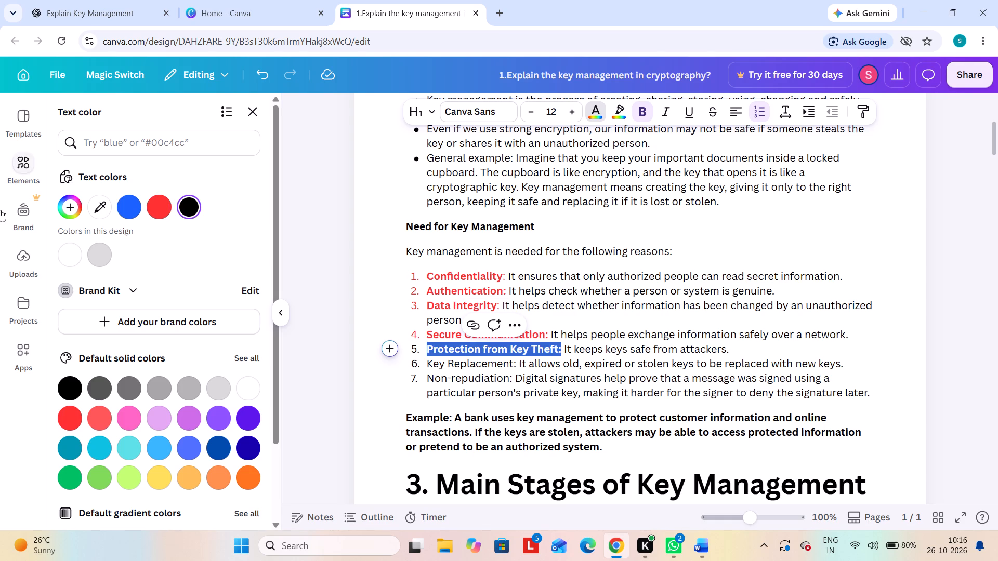
left_click(160, 199)
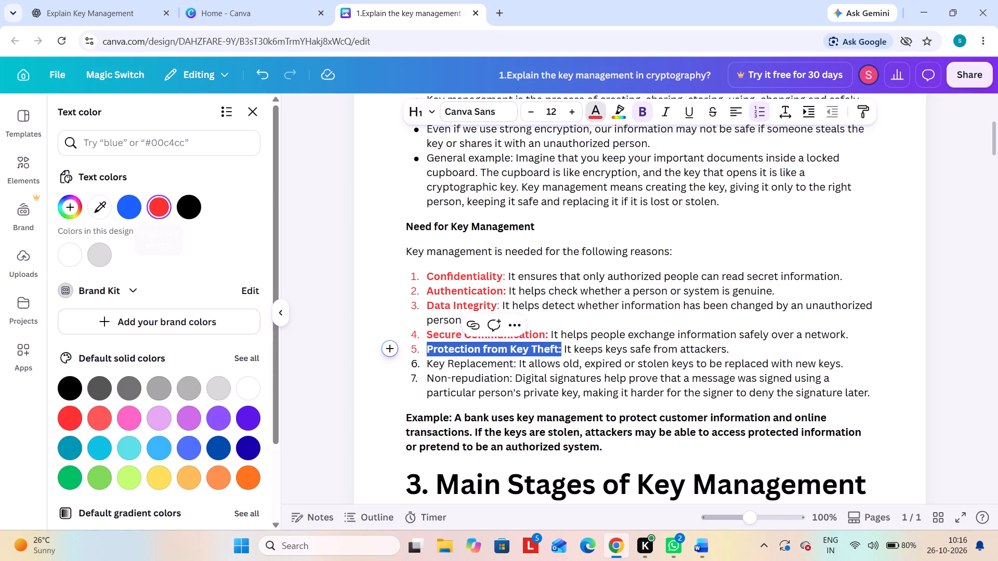
Make "Key Replacement:" in the sixth numbered reason bold and bright red.
left_click_drag(426, 364, 517, 366)
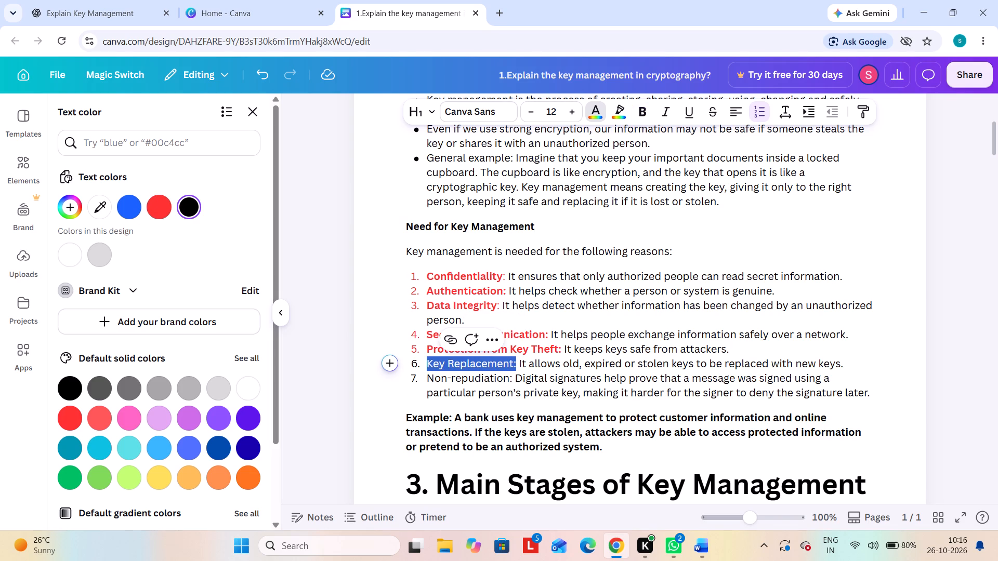
left_click(640, 111)
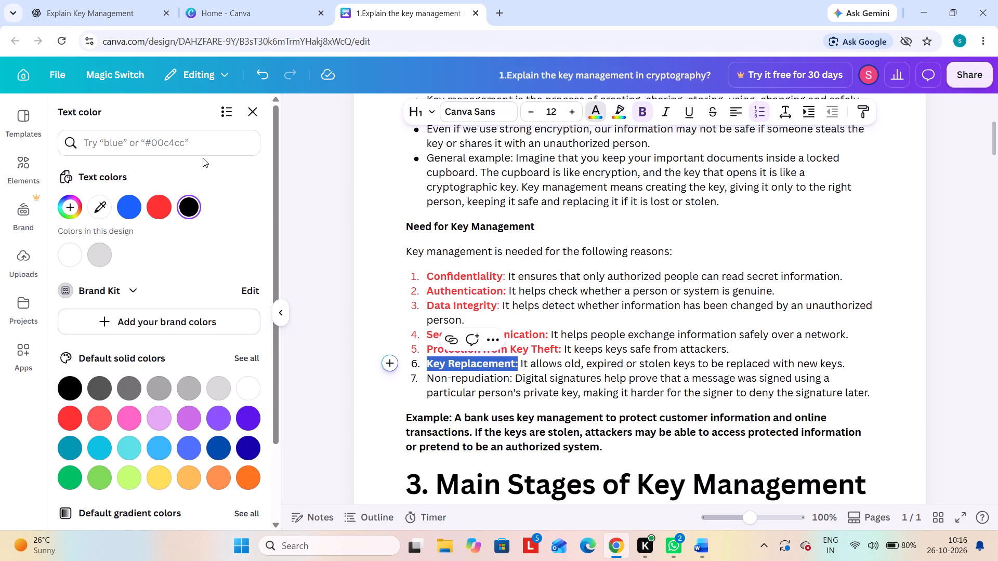
left_click(162, 197)
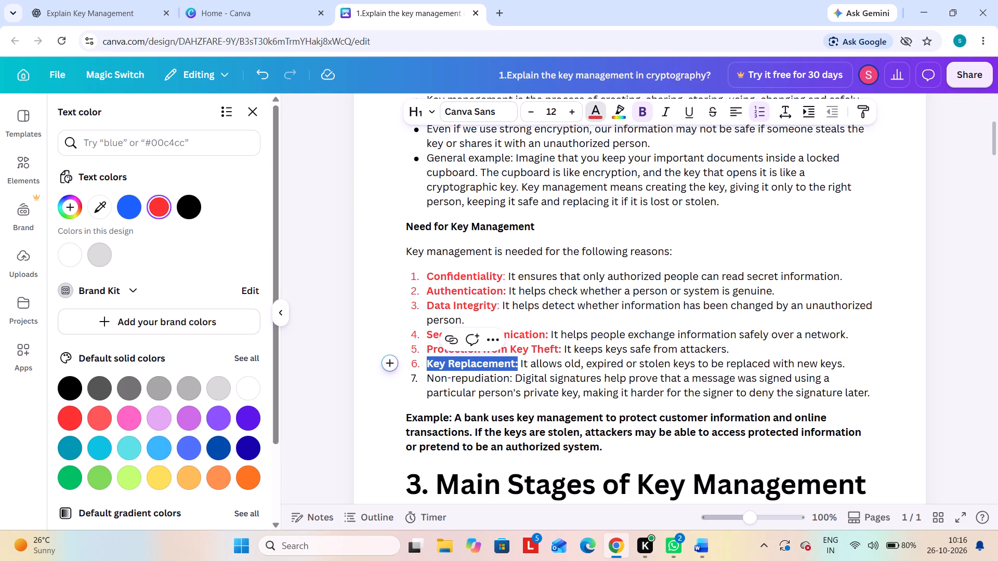
Make "Non-repudiation:" in the seventh numbered reason bright red and bold.
left_click_drag(422, 377, 511, 377)
left_click(154, 208)
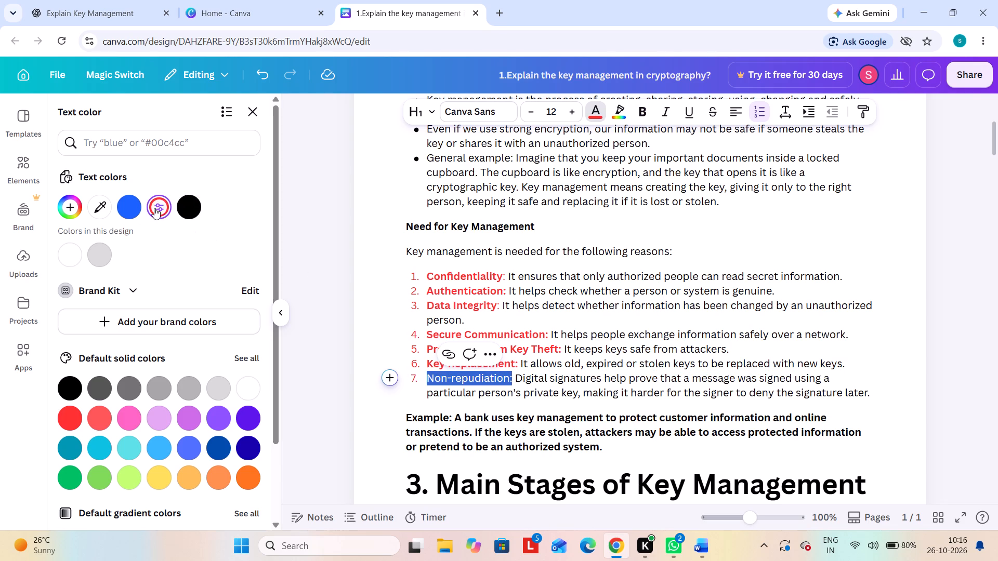
left_click(641, 112)
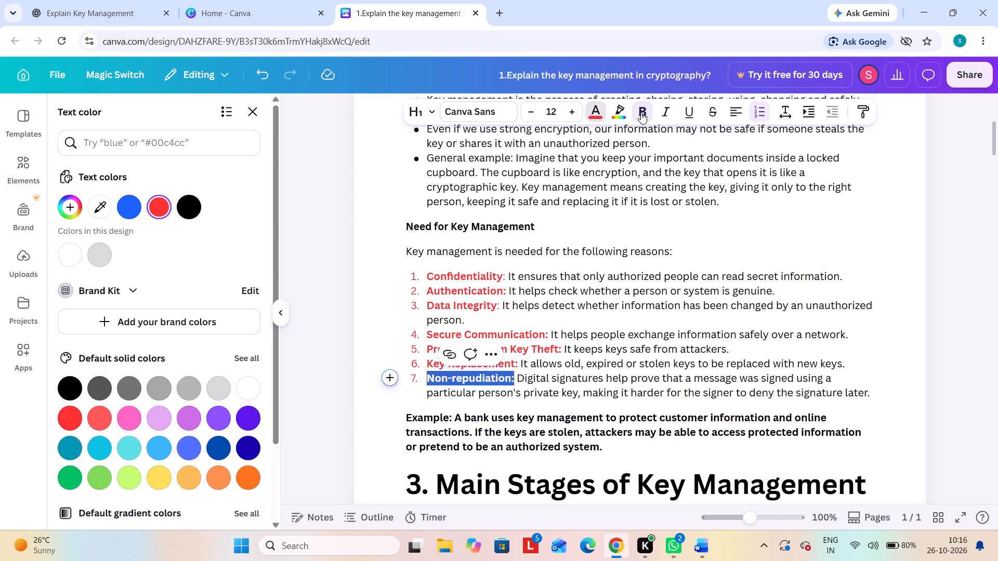
left_click(764, 246)
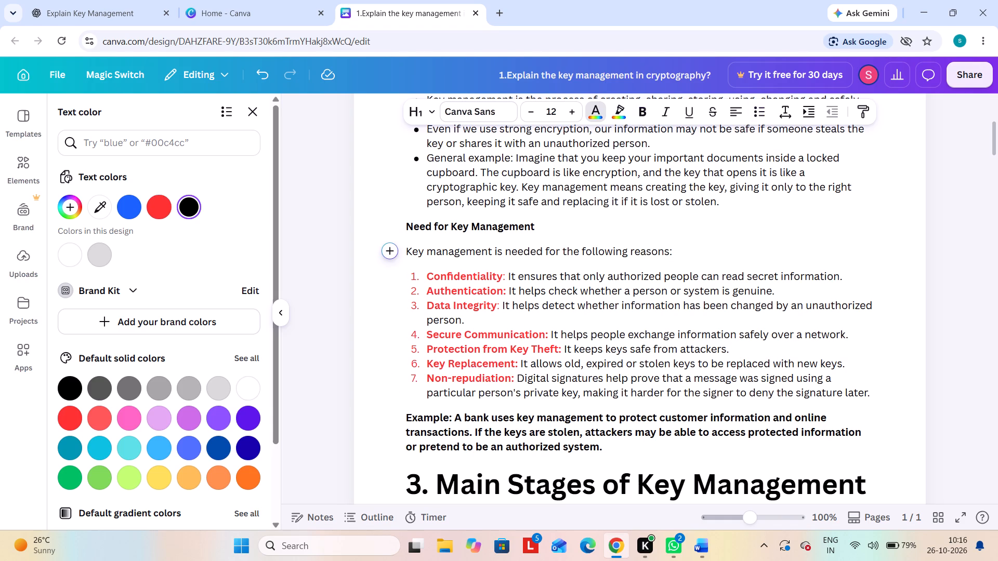
Remove bold from the bank example text below the numbered reasons, keeping only the "Example:" label bold.
scroll(648, 301, "down", 3)
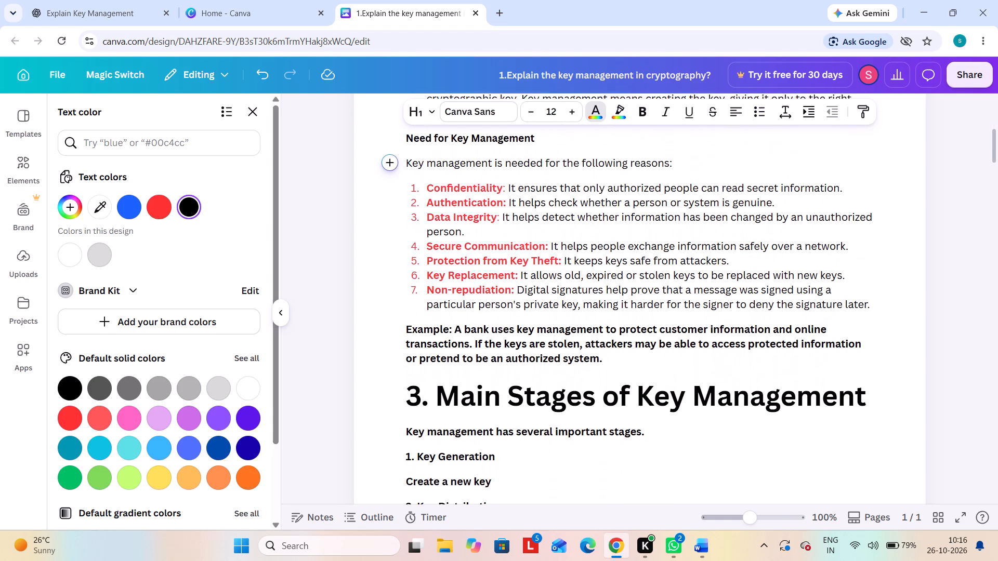
scroll(648, 301, "down", 1)
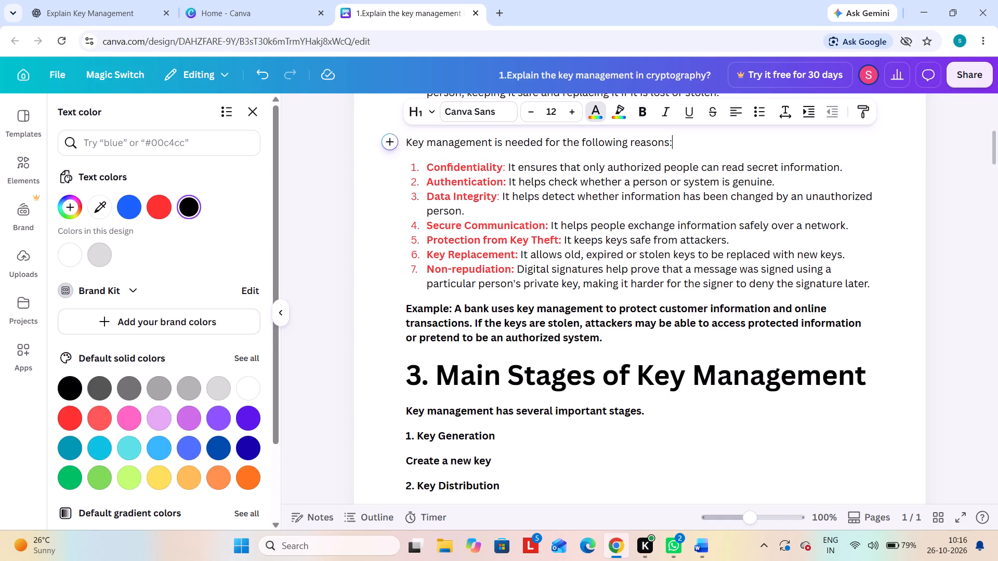
scroll(648, 301, "up", 3)
scroll(648, 301, "down", 3)
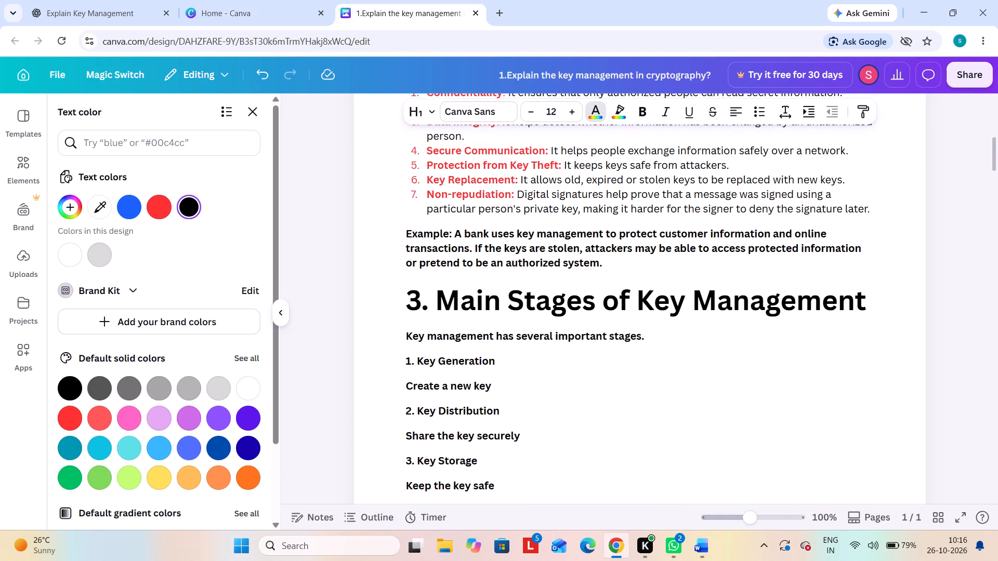
left_click_drag(456, 232, 507, 247)
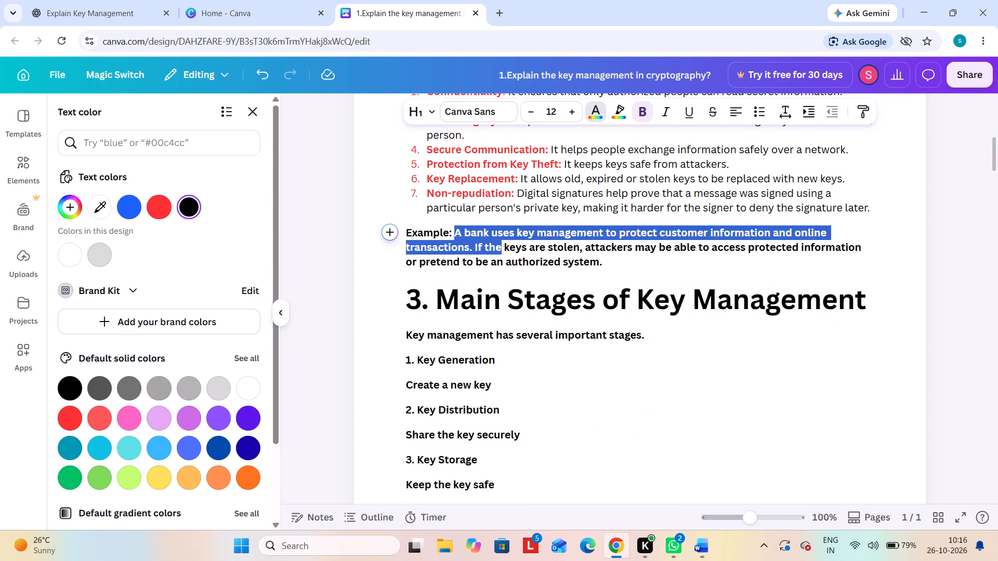
left_click_drag(507, 247, 607, 264)
left_click(640, 113)
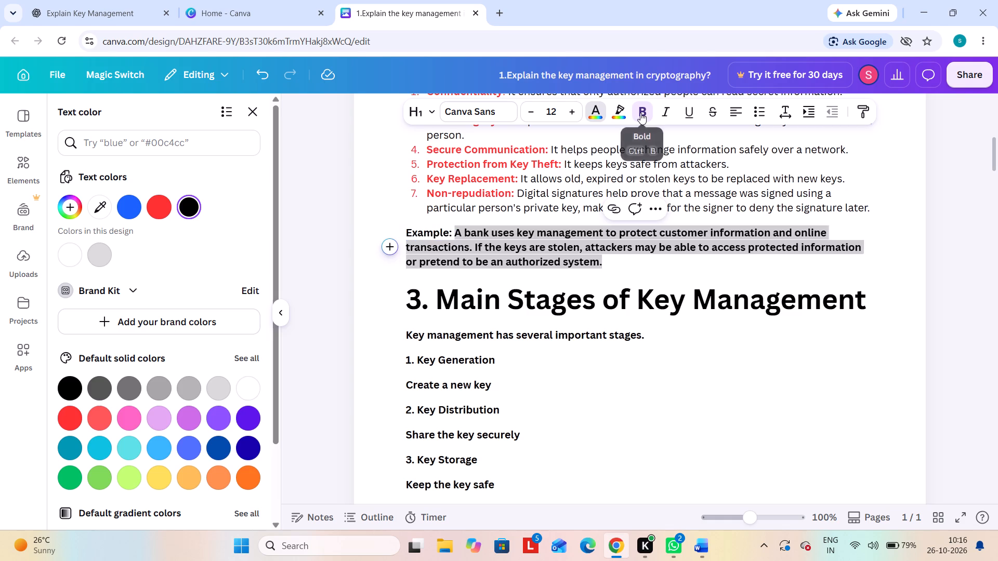
left_click(680, 342)
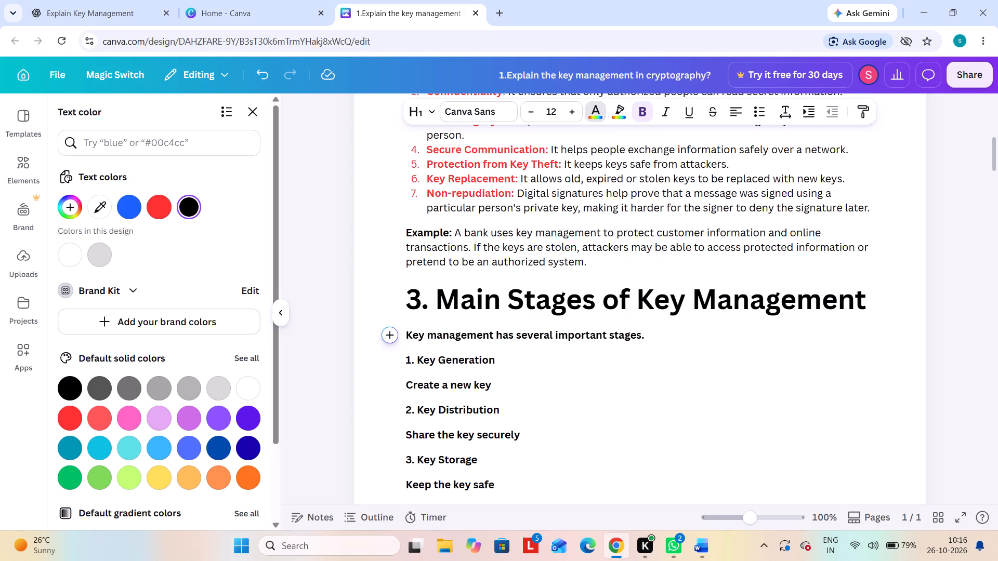
Set the font size of the heading "3. Main Stages of Key Management" to 11.5.
scroll(680, 228, "up", 3)
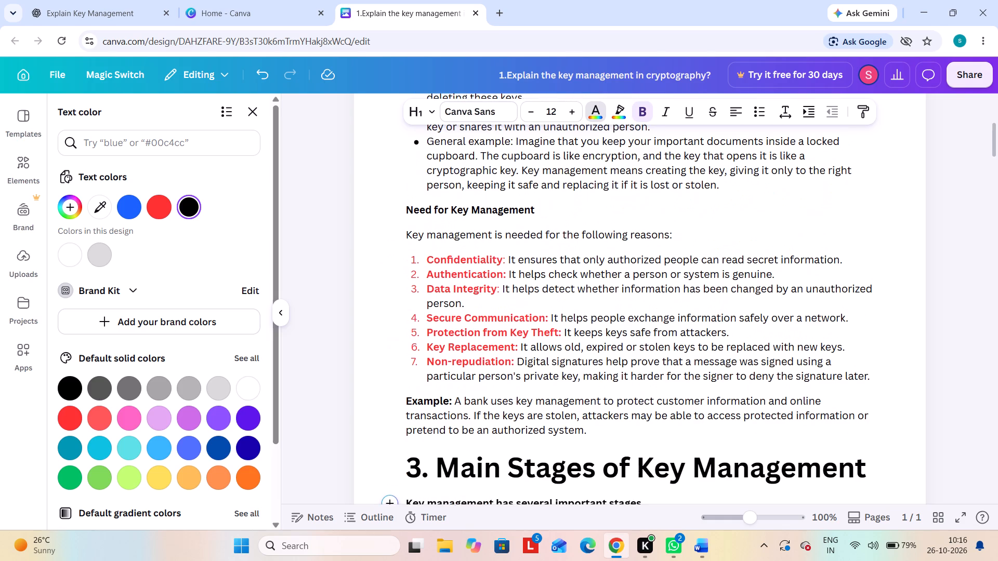
scroll(680, 228, "down", 1)
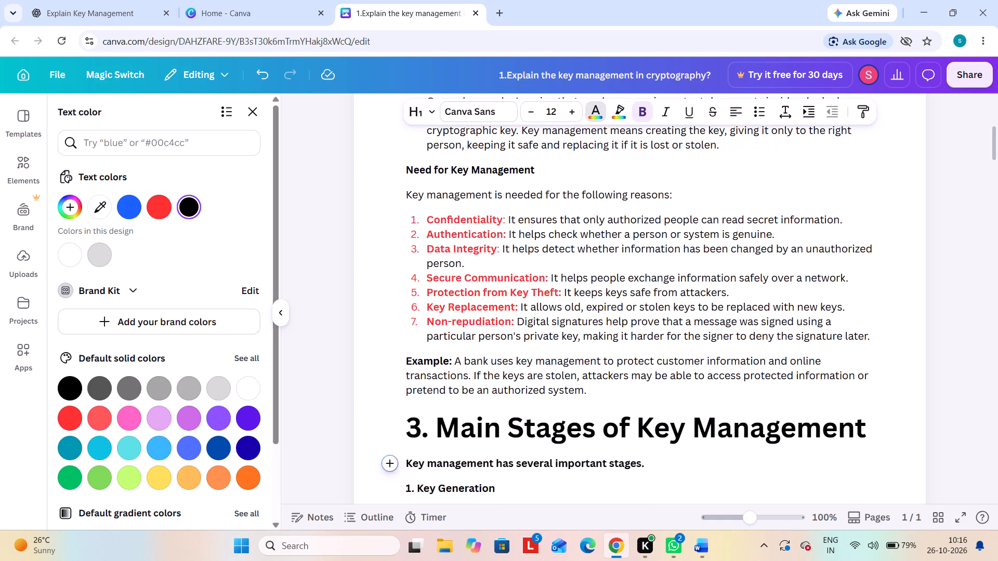
scroll(680, 228, "down", 4)
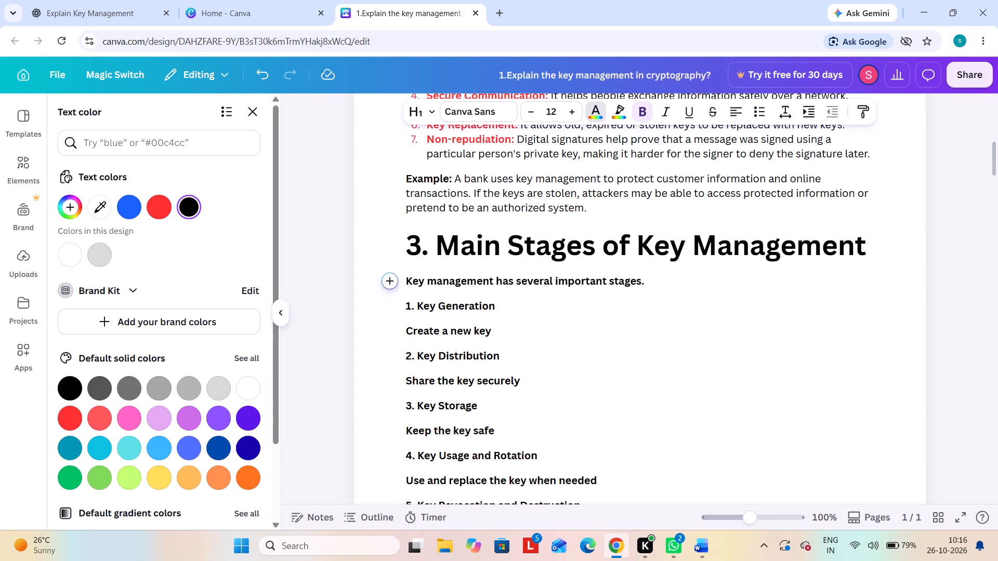
left_click_drag(406, 241, 853, 253)
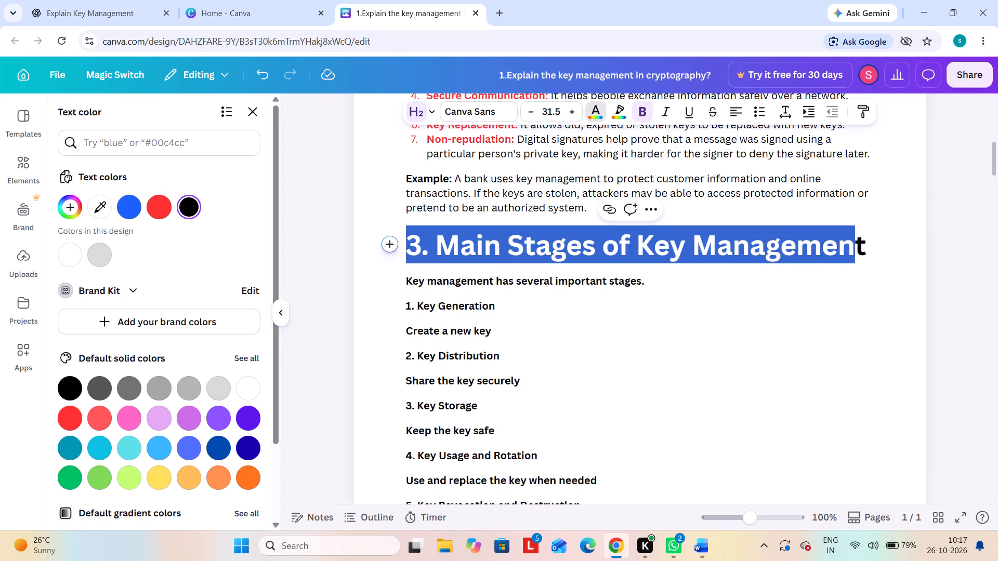
key("shift+Right")
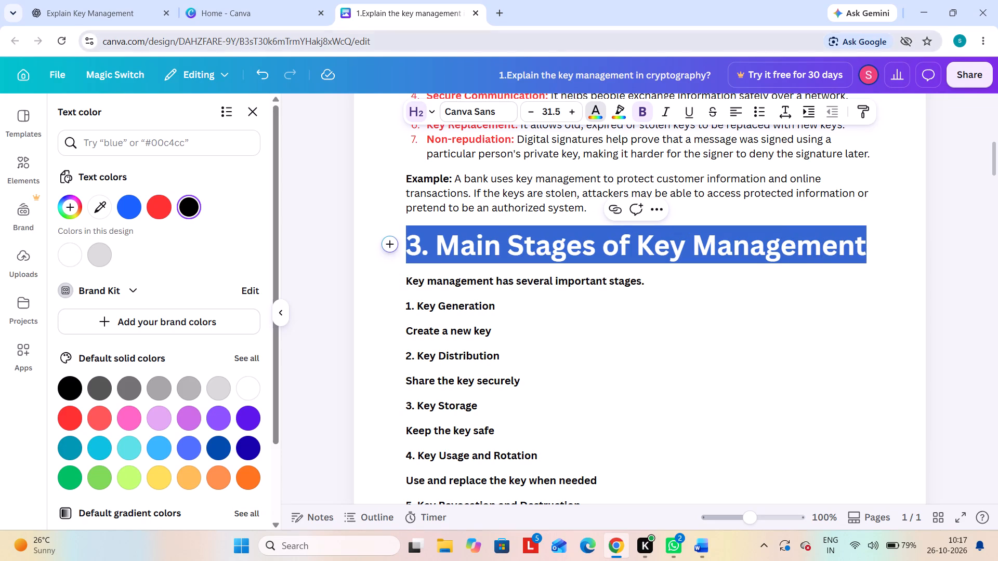
left_click(551, 112)
left_click(551, 112)
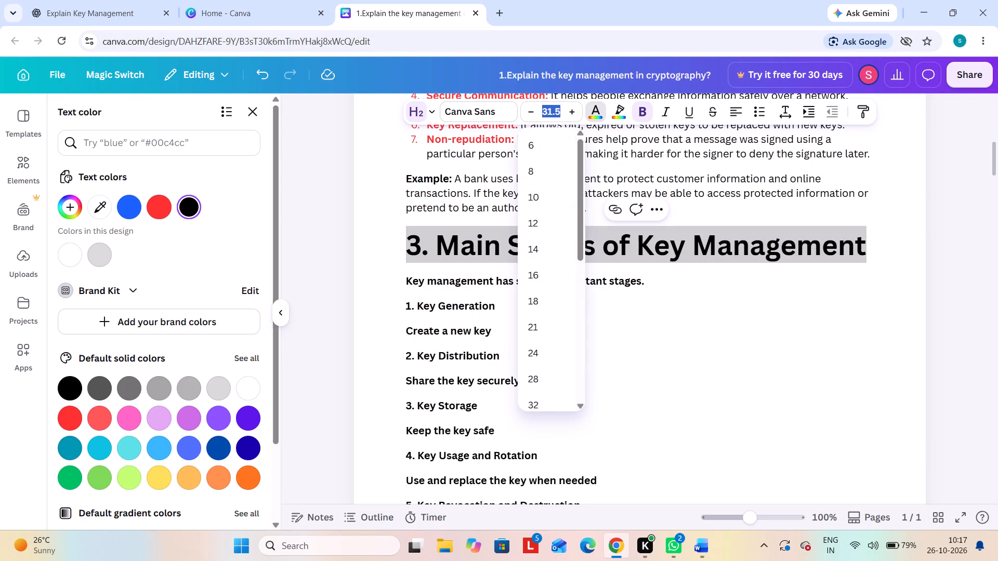
left_click(551, 112)
key("BackSpace")
type("11.5")
key("Return")
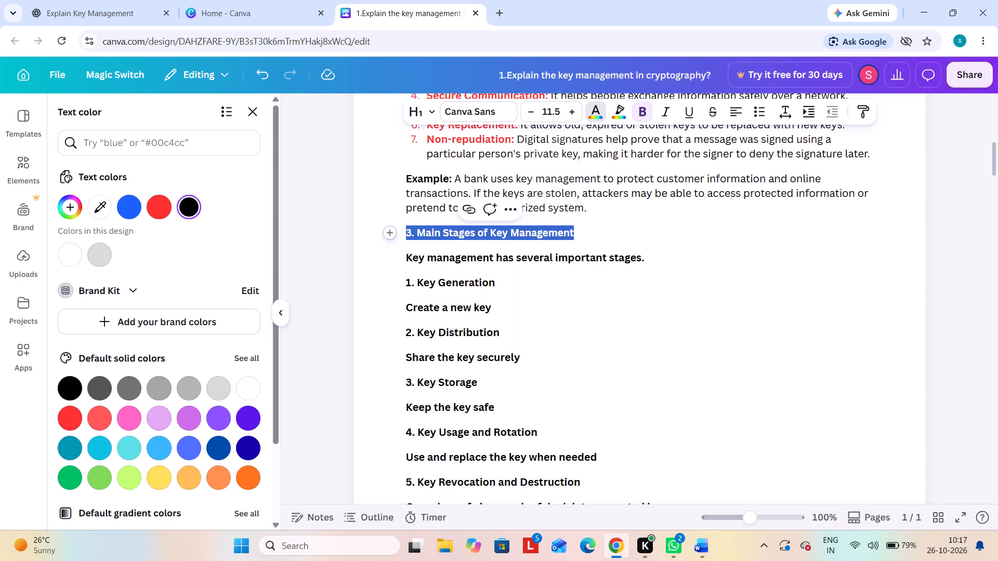
Remove the number "3." from the heading "Main Stages of Key Management".
left_click(620, 251)
scroll(620, 251, "up", 3)
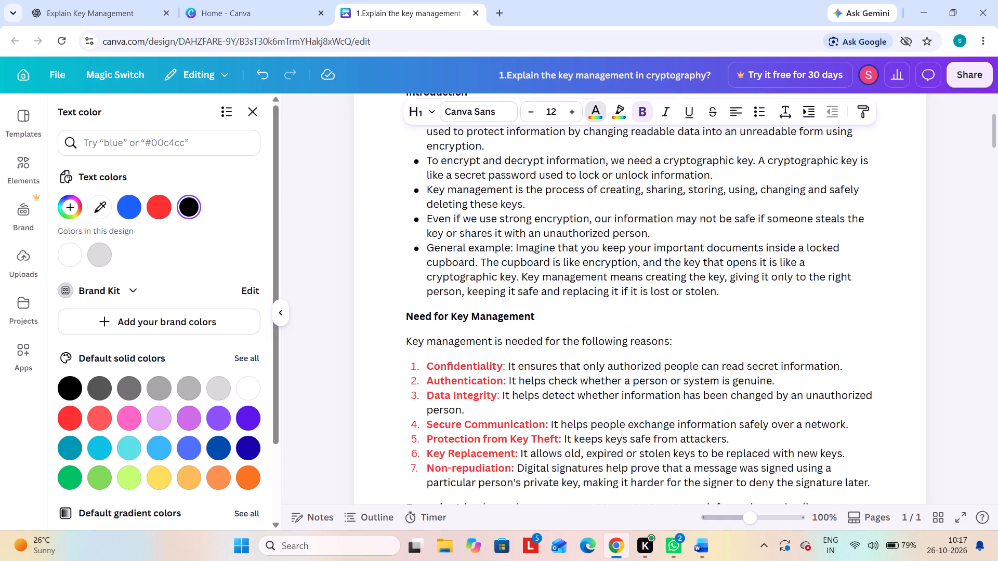
scroll(620, 251, "down", 1)
left_click(418, 328)
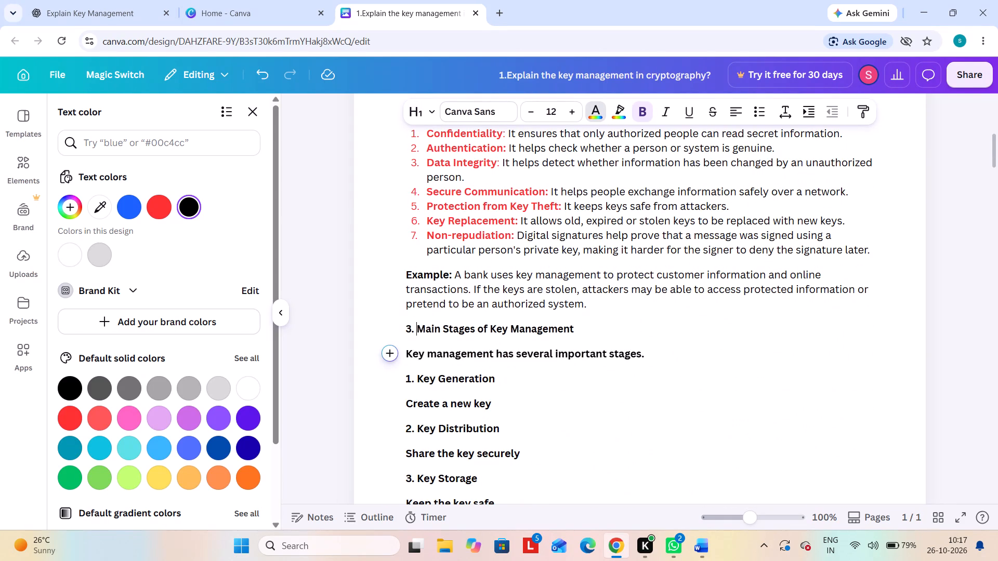
key("BackSpace")
key("BackSpace")
key("BackSpace")
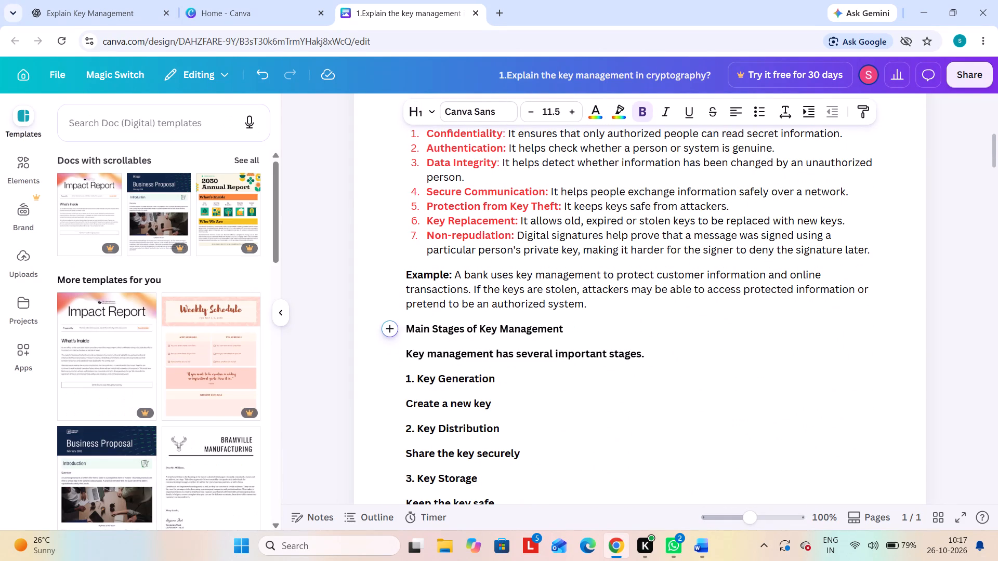
Remove bold from the text below the Main Stages heading, from "Key management has several important stages." through "Cancel unsafe keys and safely delete unwanted keys".
scroll(418, 328, "down", 2)
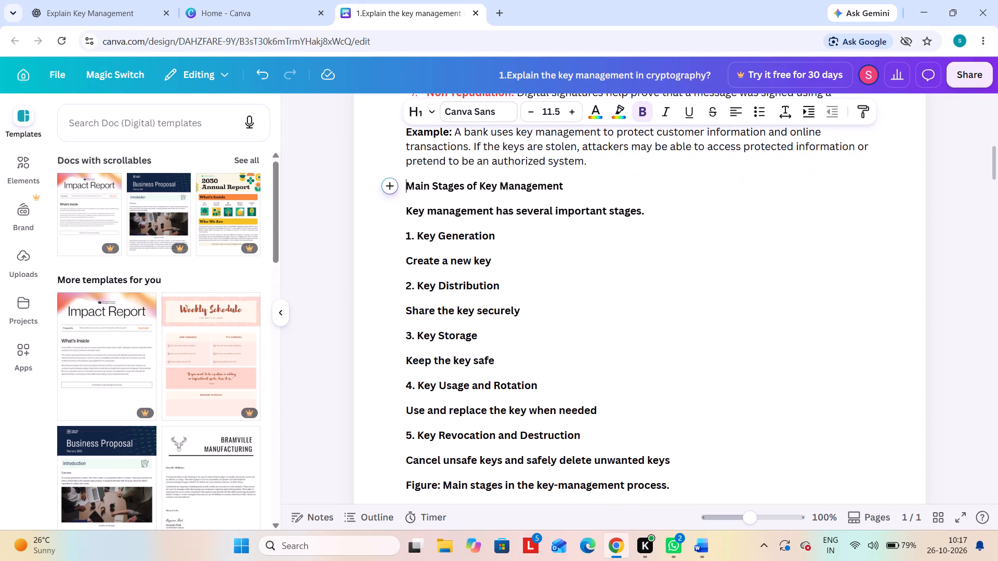
scroll(476, 199, "down", 2)
left_click_drag(403, 142, 698, 406)
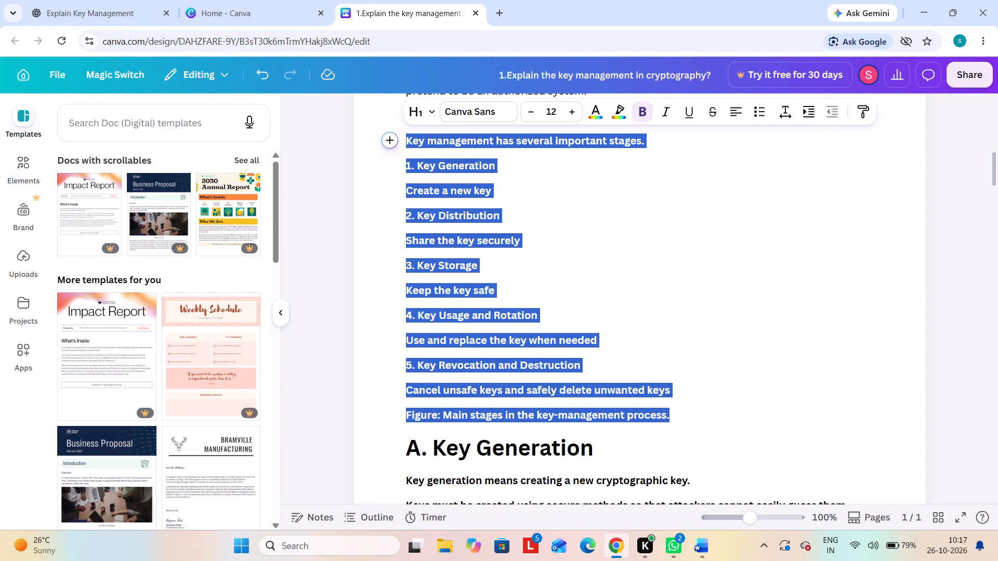
left_click_drag(698, 406, 698, 384)
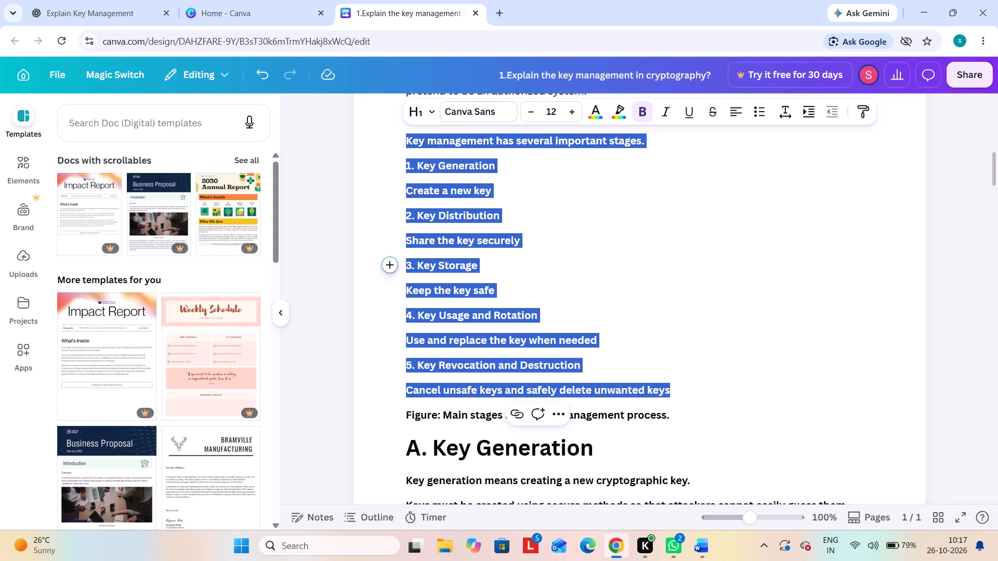
left_click(645, 109)
left_click(619, 299)
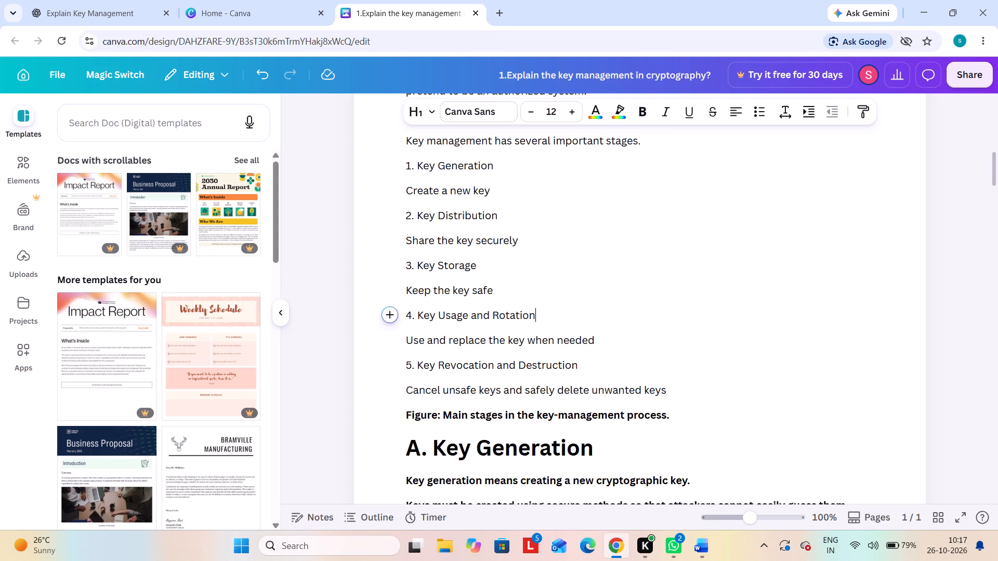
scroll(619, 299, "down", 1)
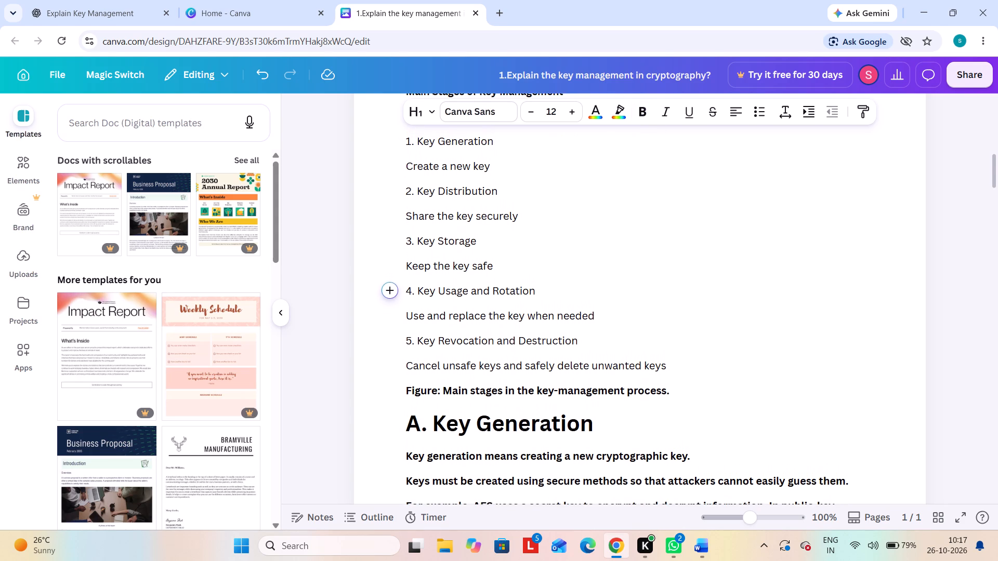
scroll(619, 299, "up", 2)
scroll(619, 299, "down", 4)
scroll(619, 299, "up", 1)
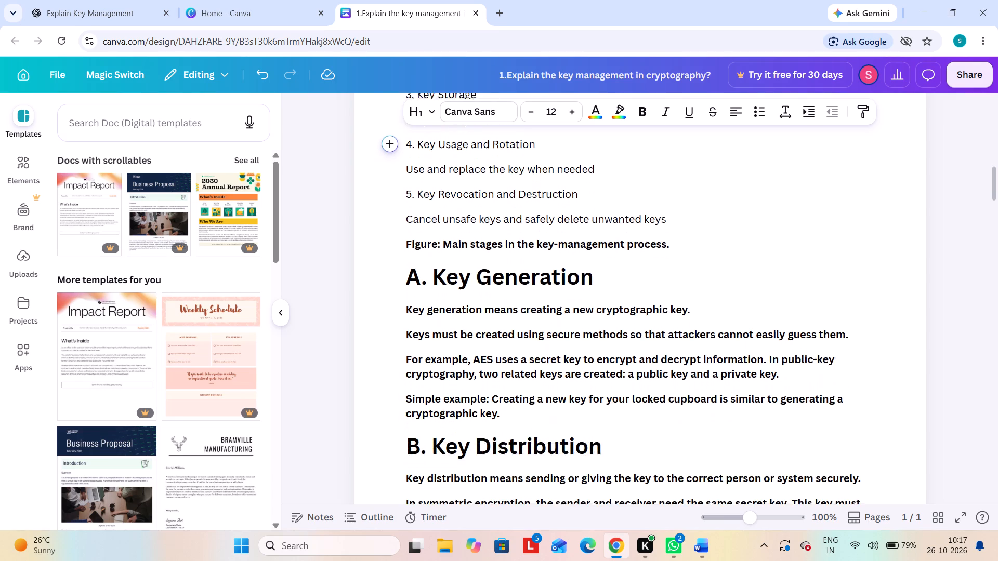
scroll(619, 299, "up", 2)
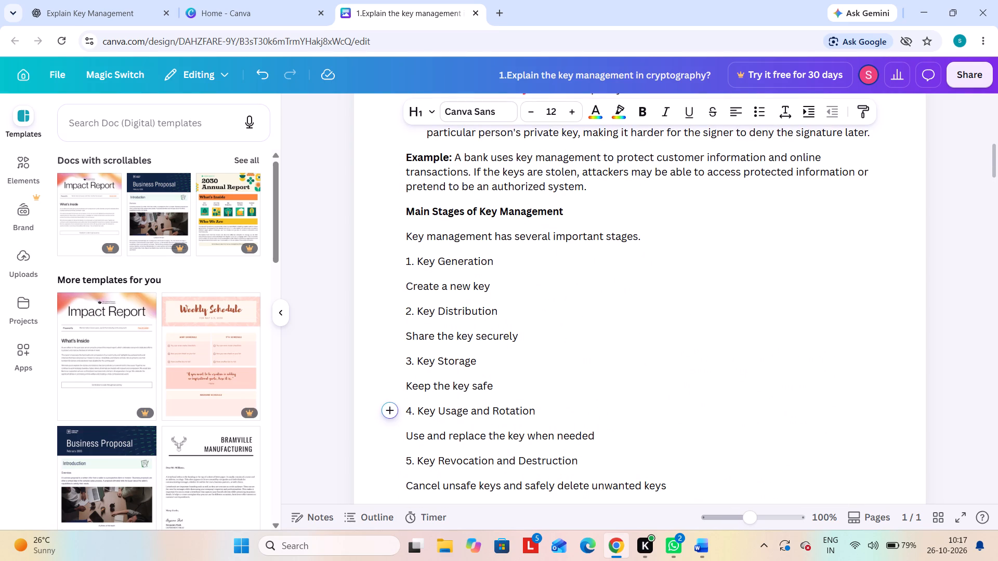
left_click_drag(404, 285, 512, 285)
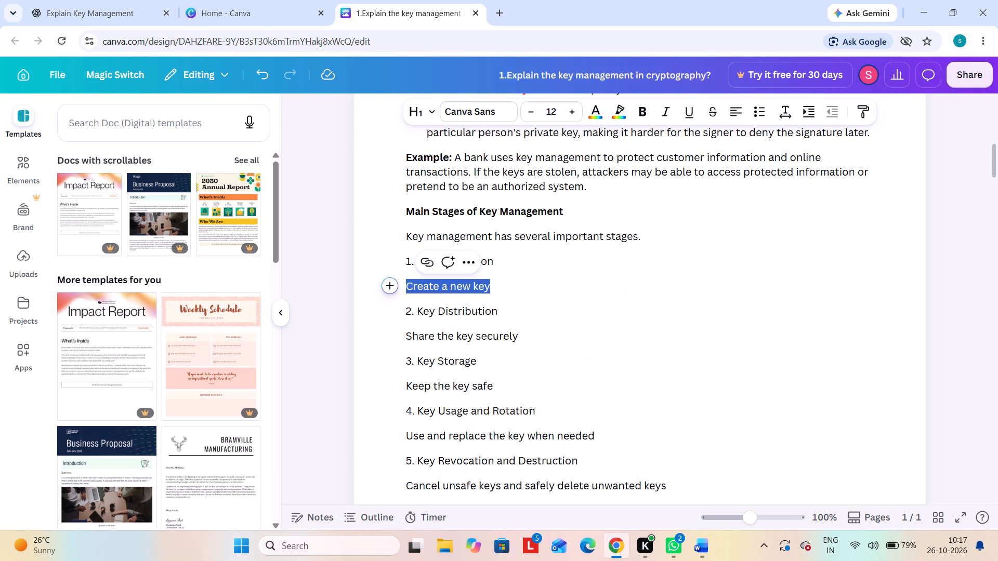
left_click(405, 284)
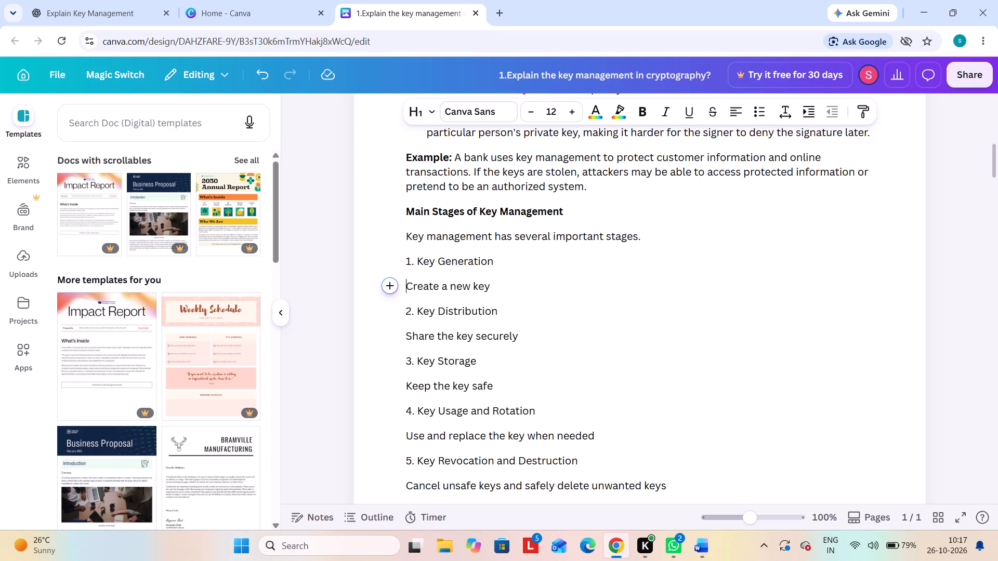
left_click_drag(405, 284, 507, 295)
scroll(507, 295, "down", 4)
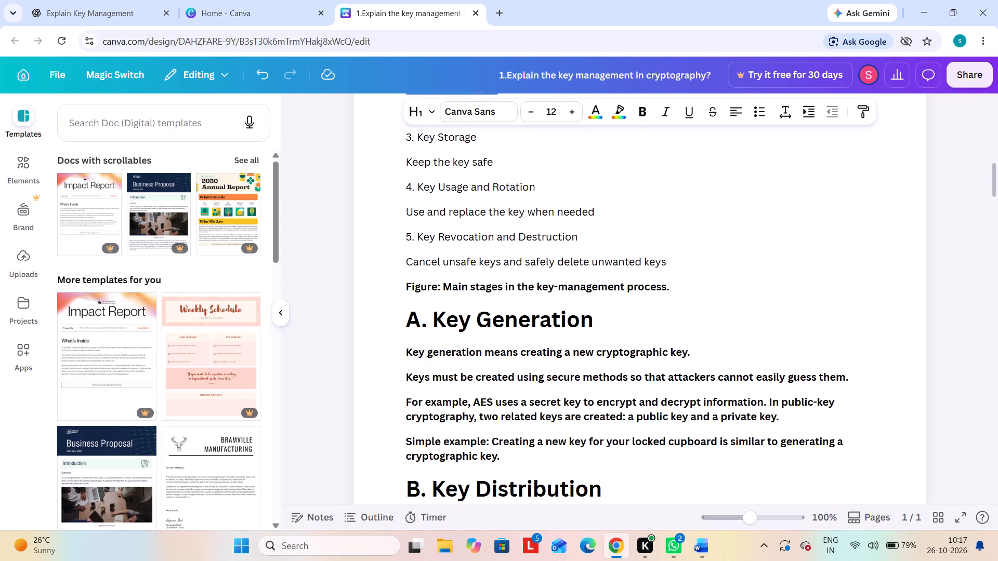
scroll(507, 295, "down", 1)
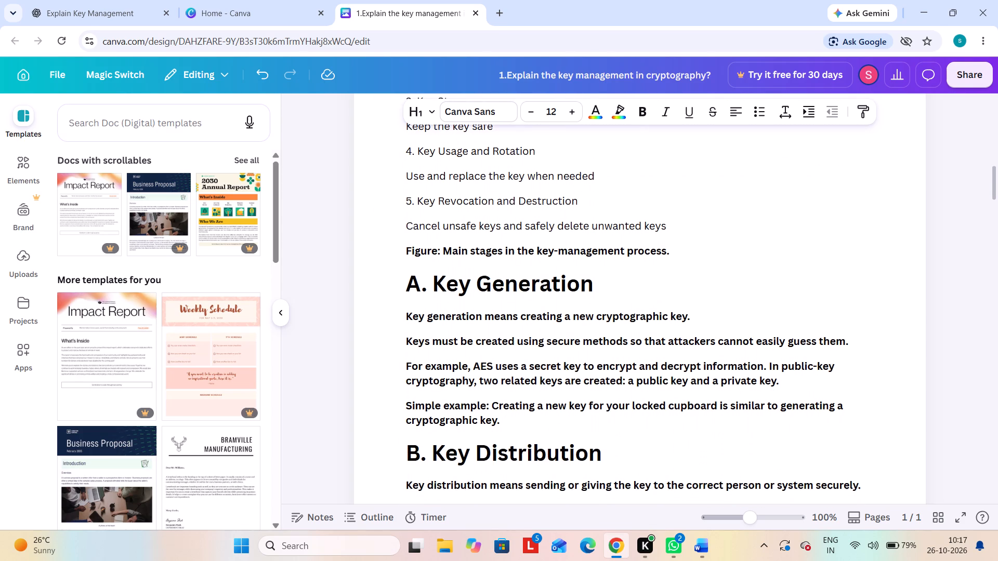
Delete the caption line "Figure: Main stages in the key-management process." below the list of stages.
scroll(727, 228, "up", 2)
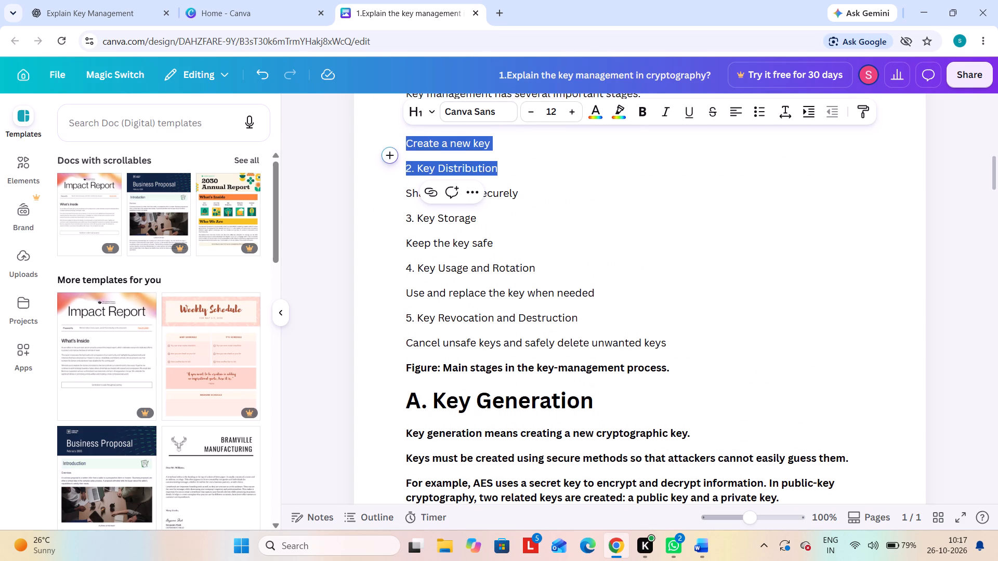
left_click_drag(407, 362, 665, 362)
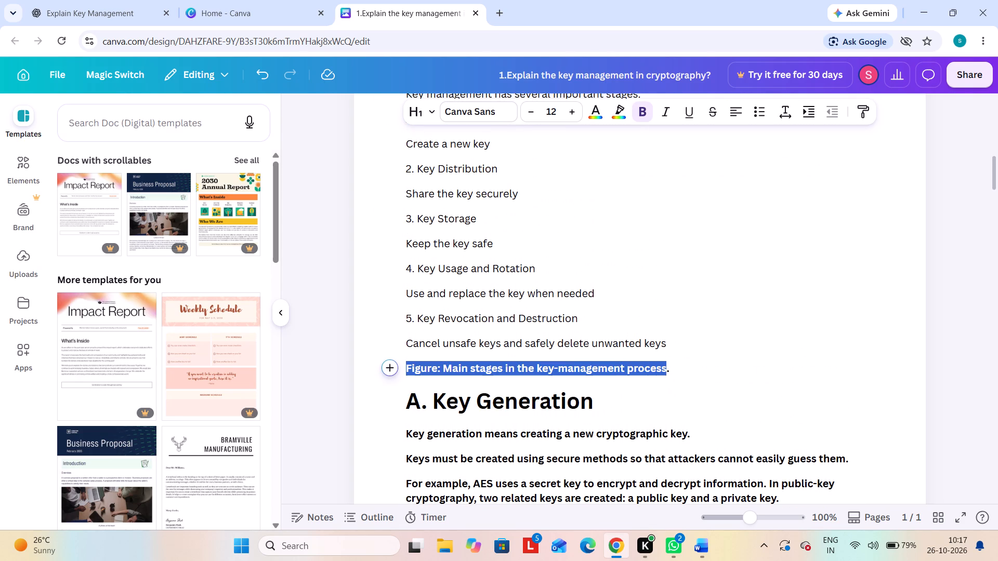
left_click_drag(665, 362, 673, 363)
key("BackSpace")
key("BackSpace")
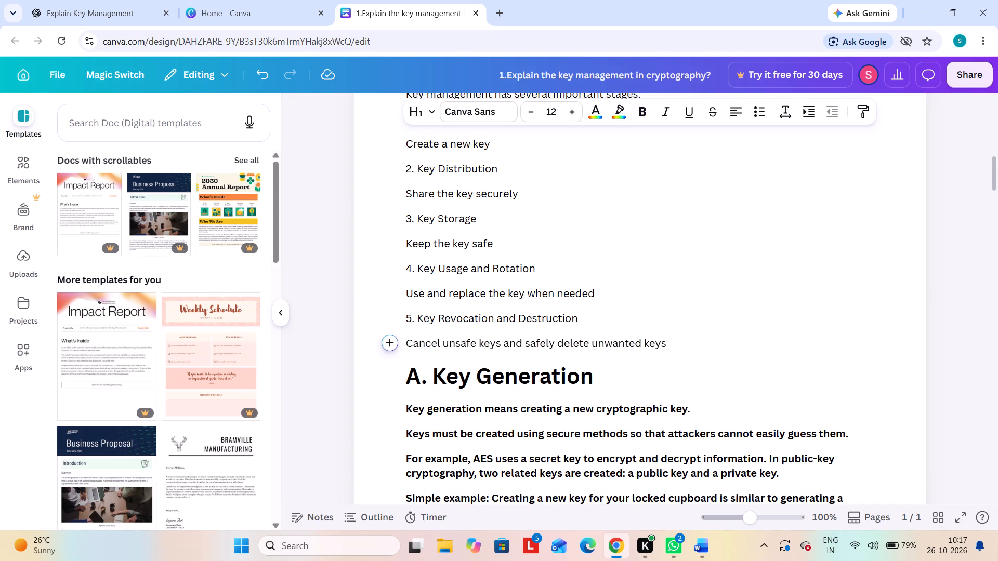
Set the font size of the heading "A. Key Generation" to 11.5.
left_click_drag(406, 367, 613, 381)
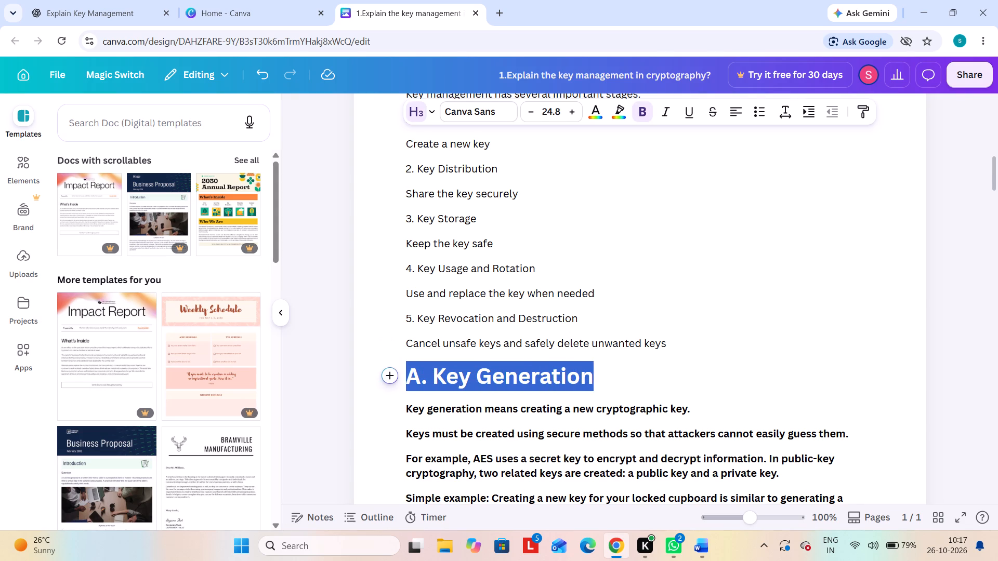
left_click_drag(613, 381, 614, 381)
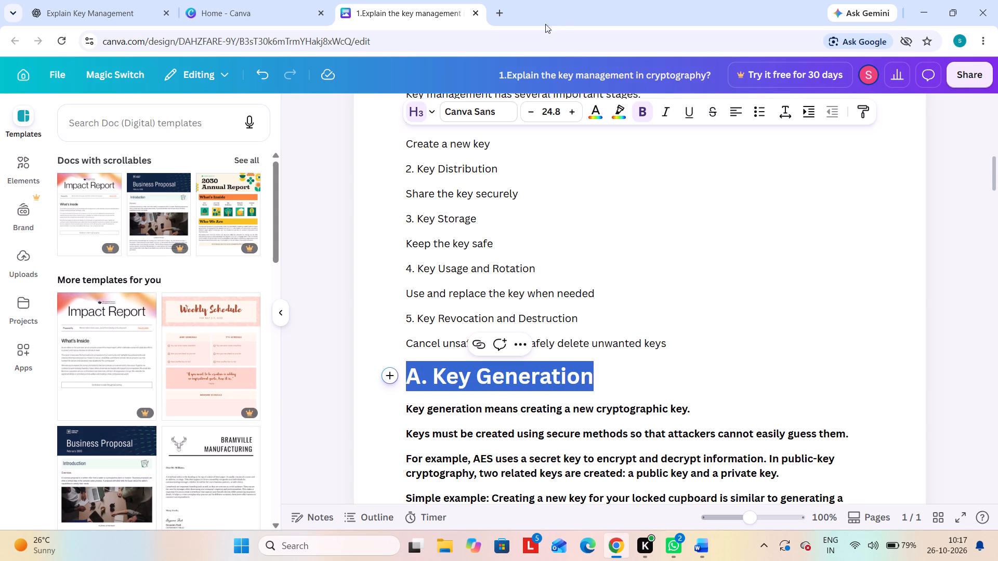
left_click(562, 112)
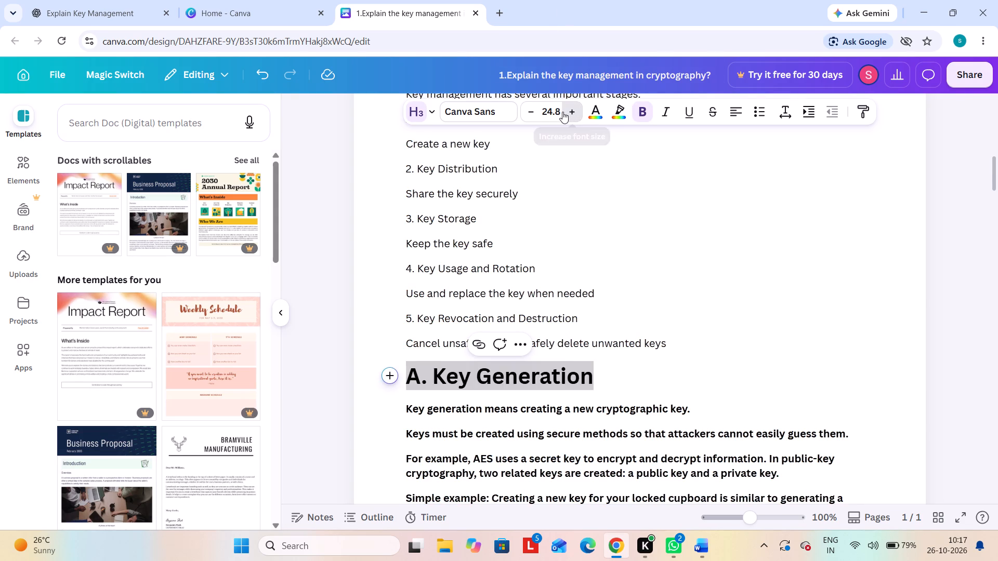
double_click(557, 112)
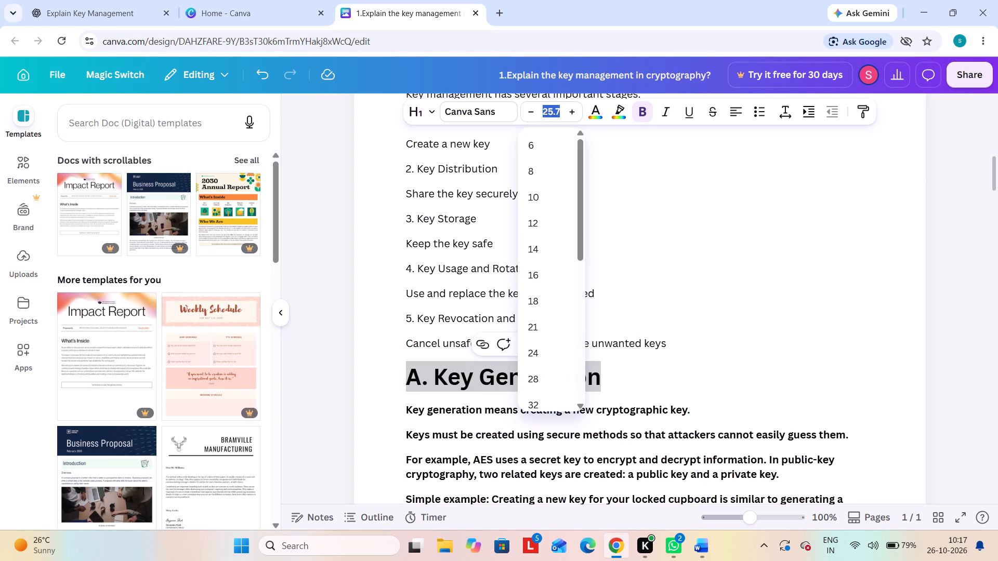
type("11.5")
key("Return")
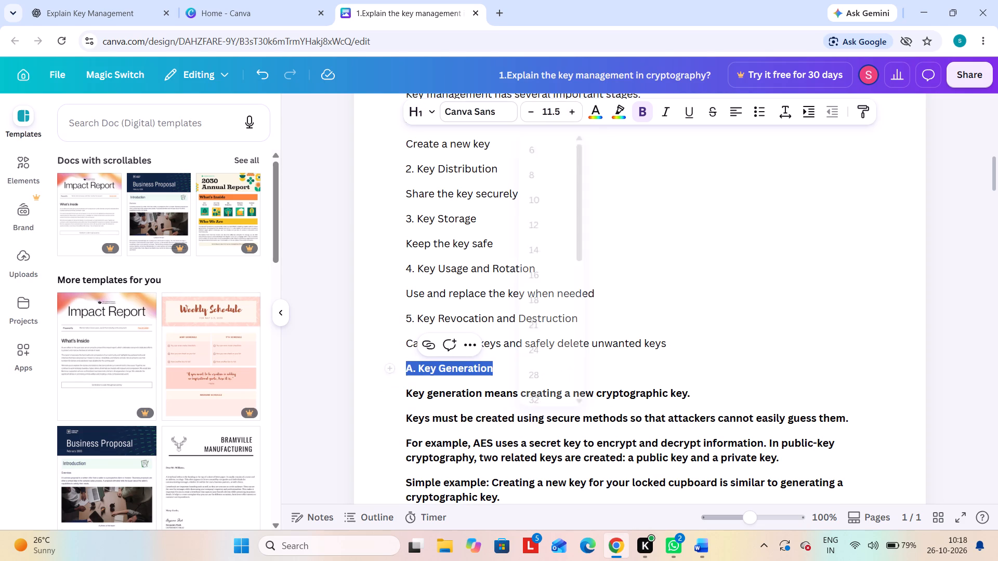
Change the Key Generation heading's letter "A" to the number 1 so it reads "1. Key Generation".
left_click(412, 369)
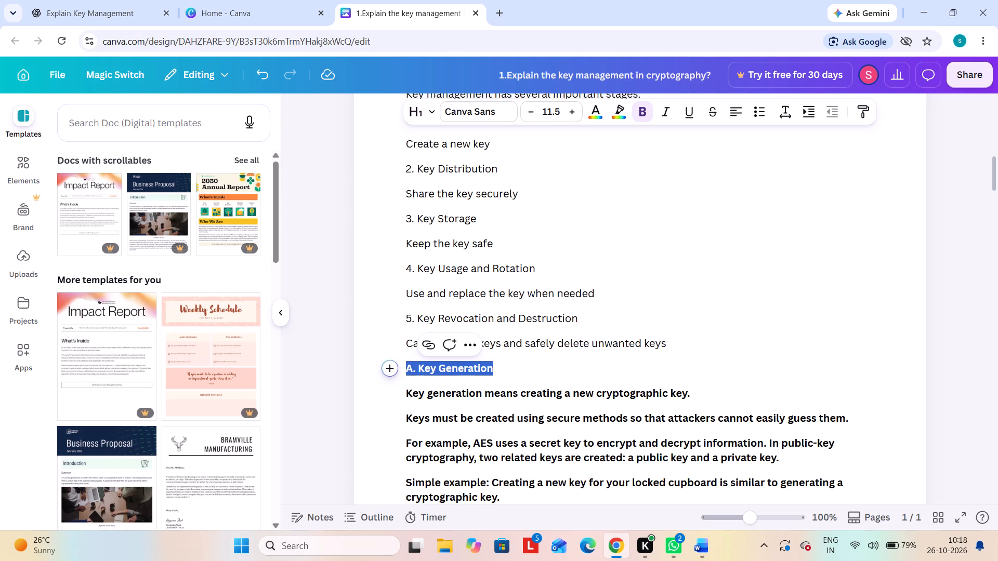
key("BackSpace")
key("1")
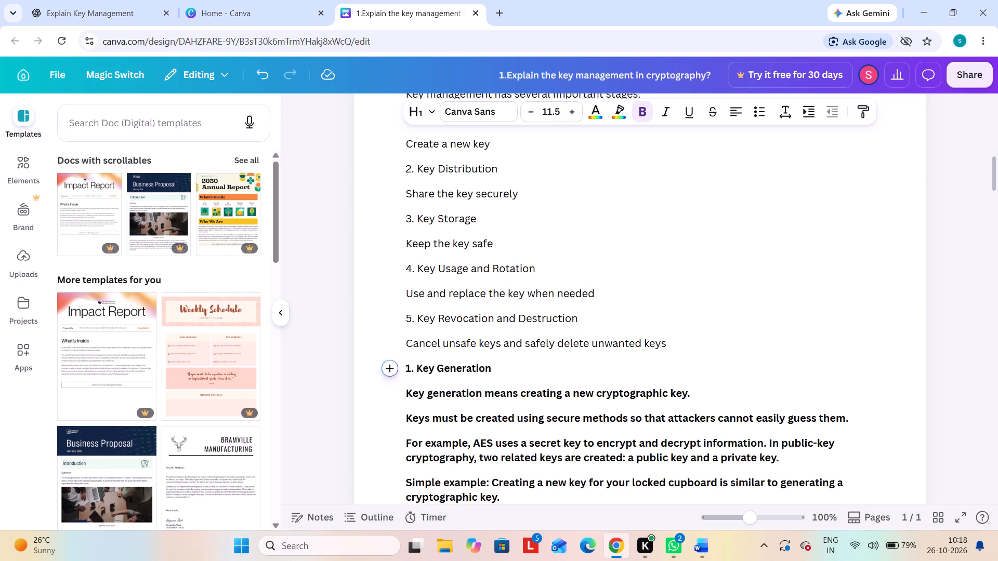
Remove bold from the four paragraphs under the heading "1. Key Generation".
scroll(580, 313, "up", 1)
scroll(580, 313, "down", 3)
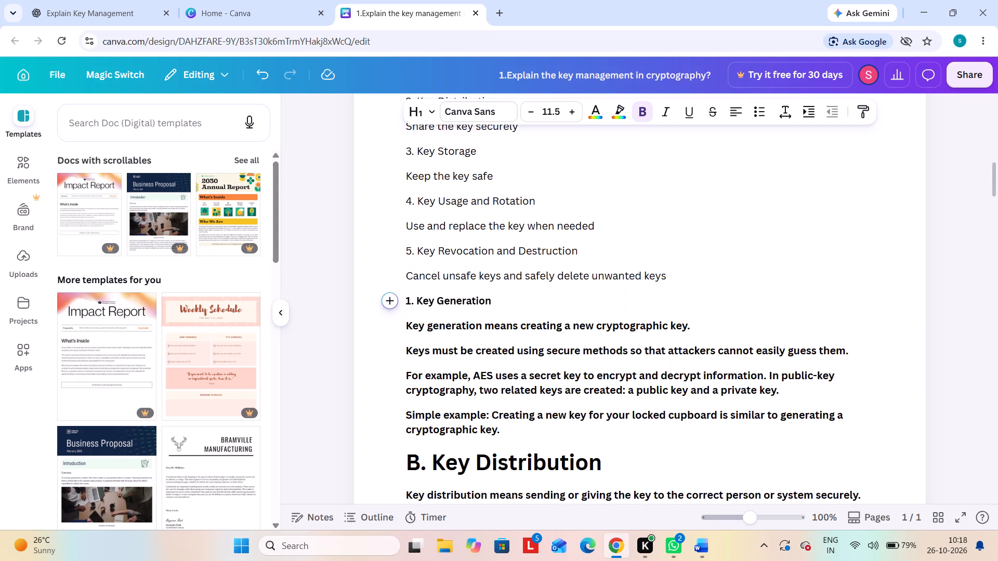
scroll(580, 313, "down", 2)
scroll(580, 313, "up", 2)
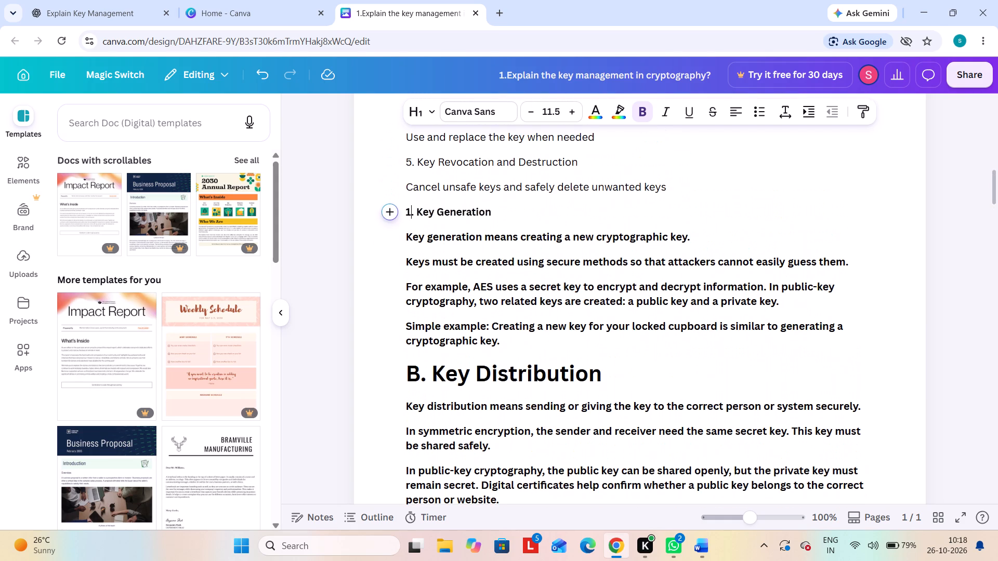
left_click_drag(406, 238, 497, 338)
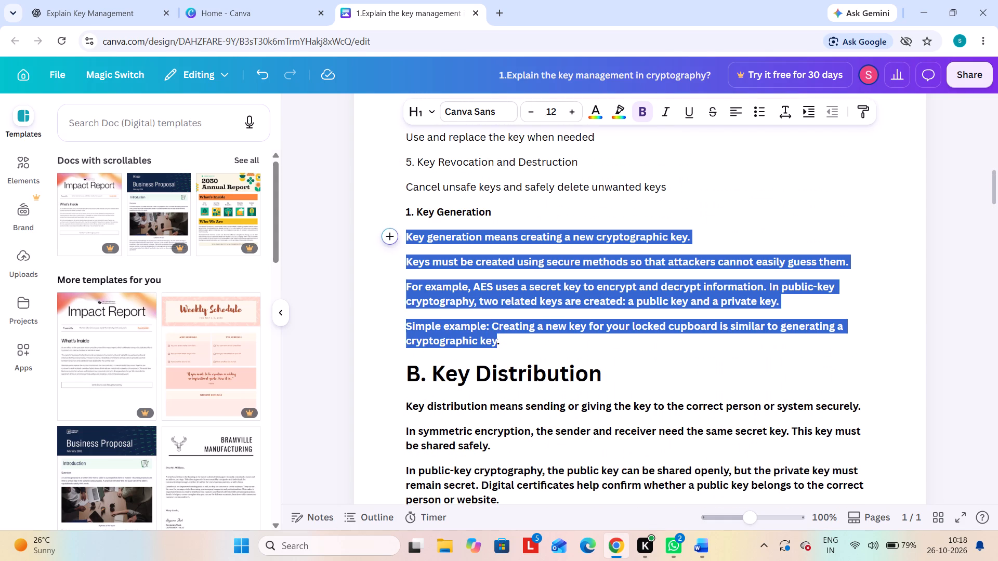
left_click_drag(497, 338, 502, 340)
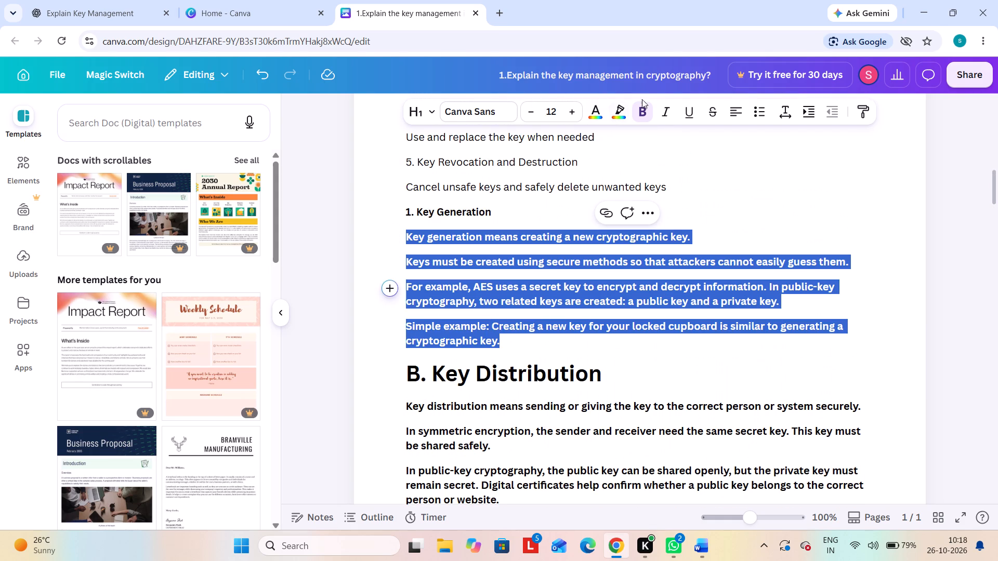
left_click(646, 109)
left_click(769, 184)
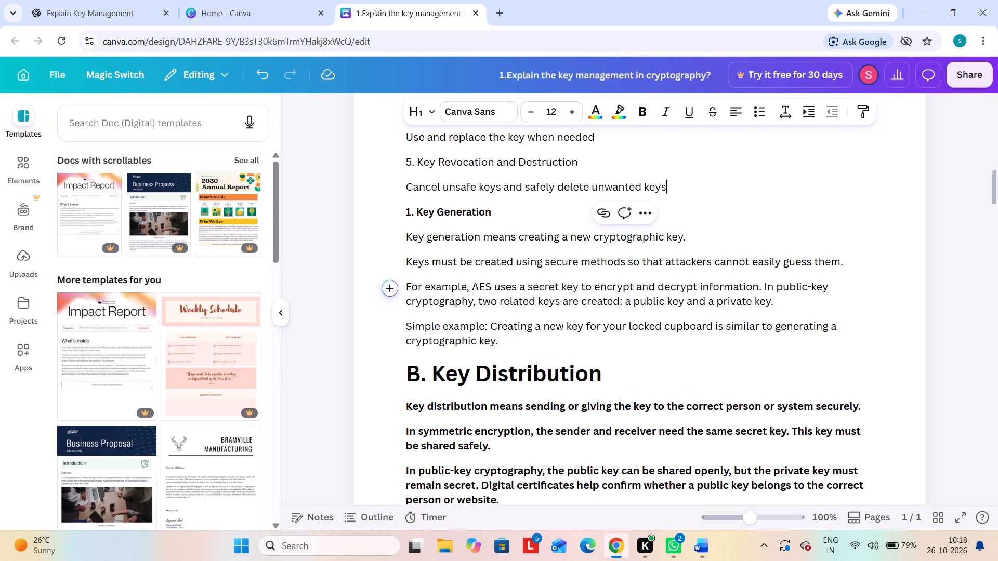
Turn the four paragraphs under "1. Key Generation" into a bulleted list.
scroll(615, 291, "down", 1)
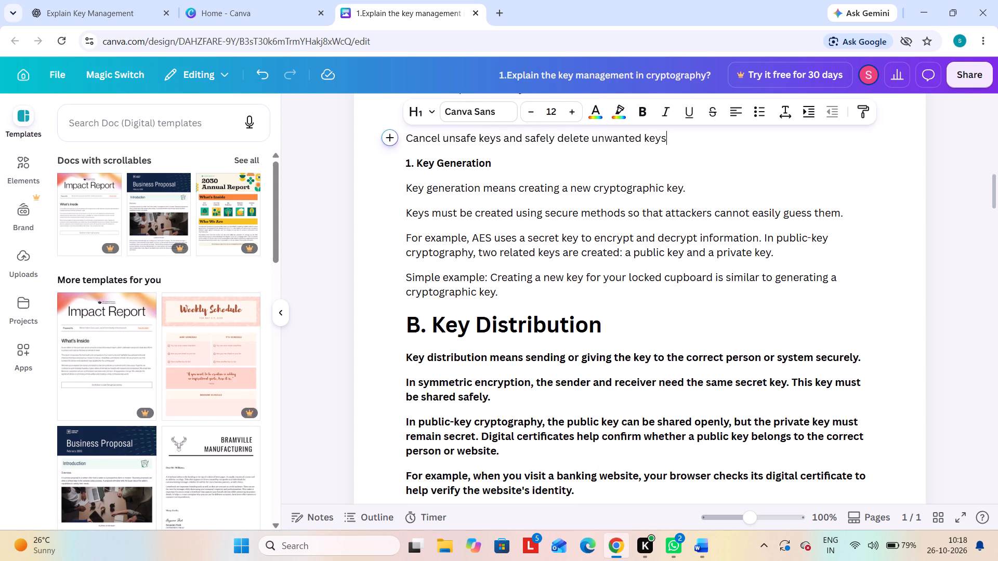
left_click_drag(408, 185, 507, 291)
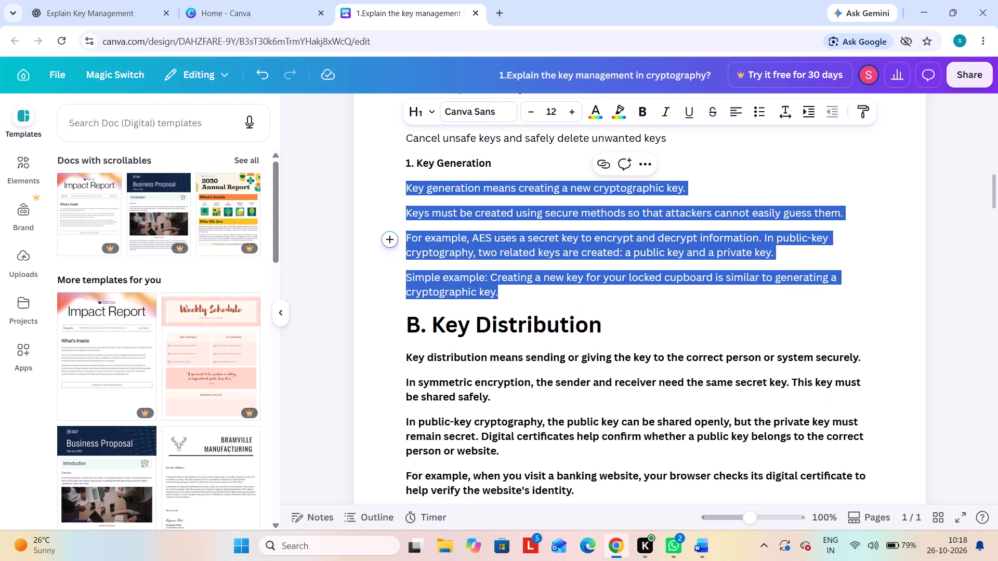
left_click(388, 245)
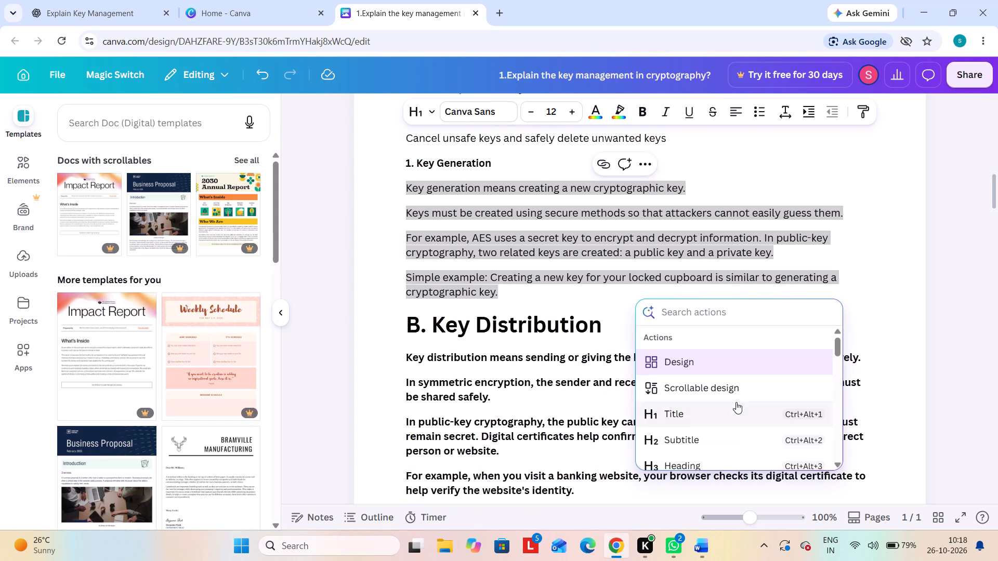
scroll(736, 402, "down", 4)
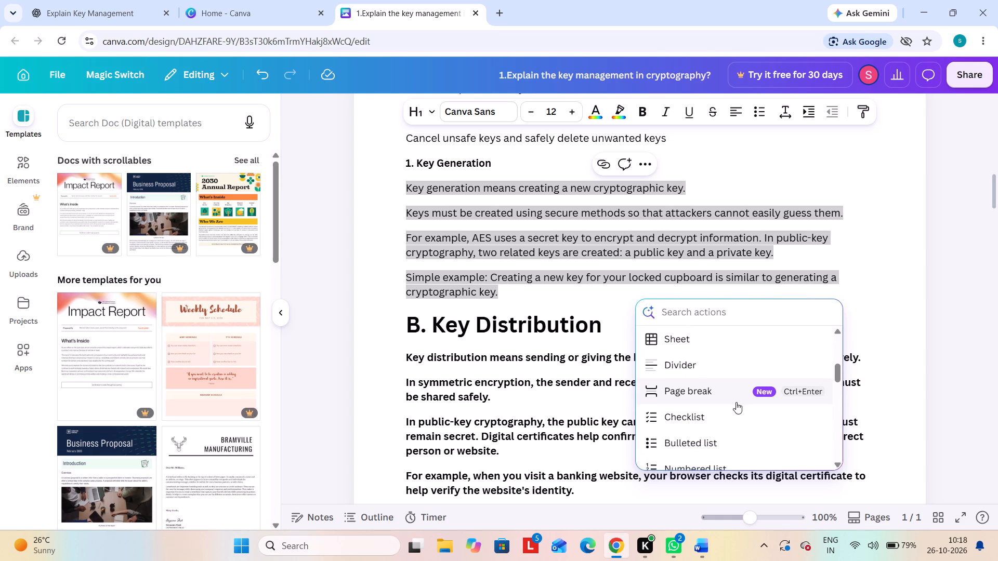
scroll(697, 443, "down", 1)
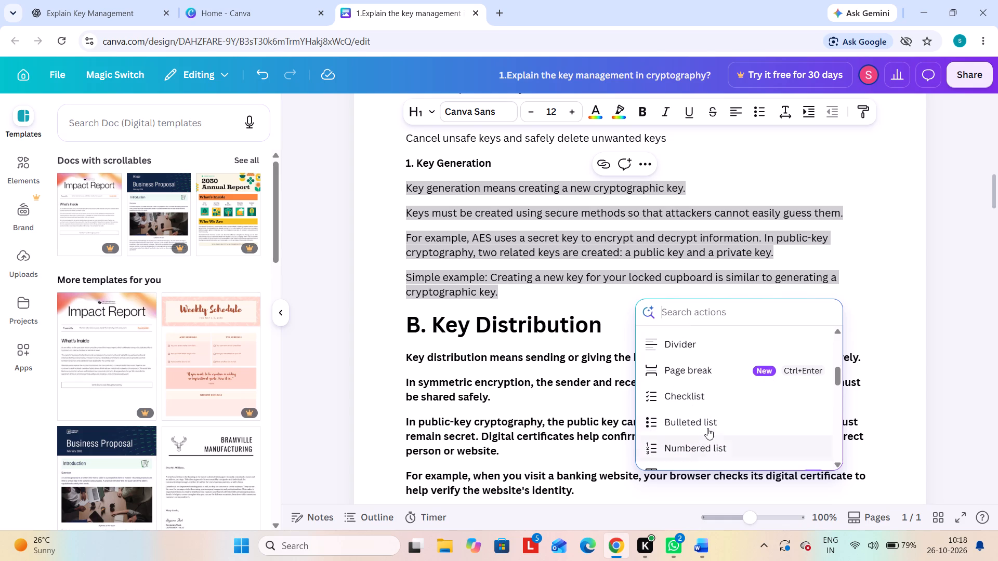
left_click(723, 413)
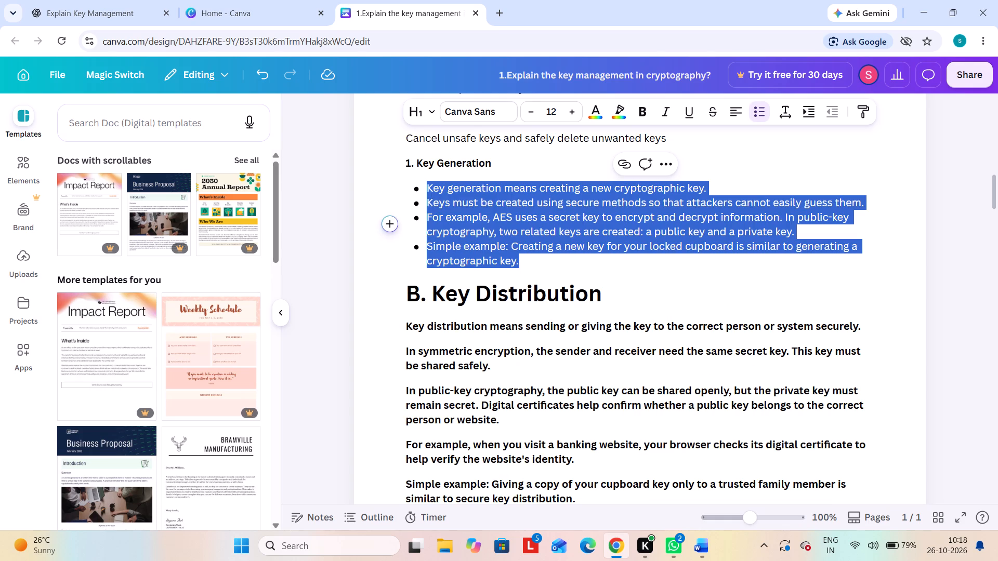
Set the font size of the heading "B. Key Distribution" to 11.5.
left_click_drag(405, 292, 612, 298)
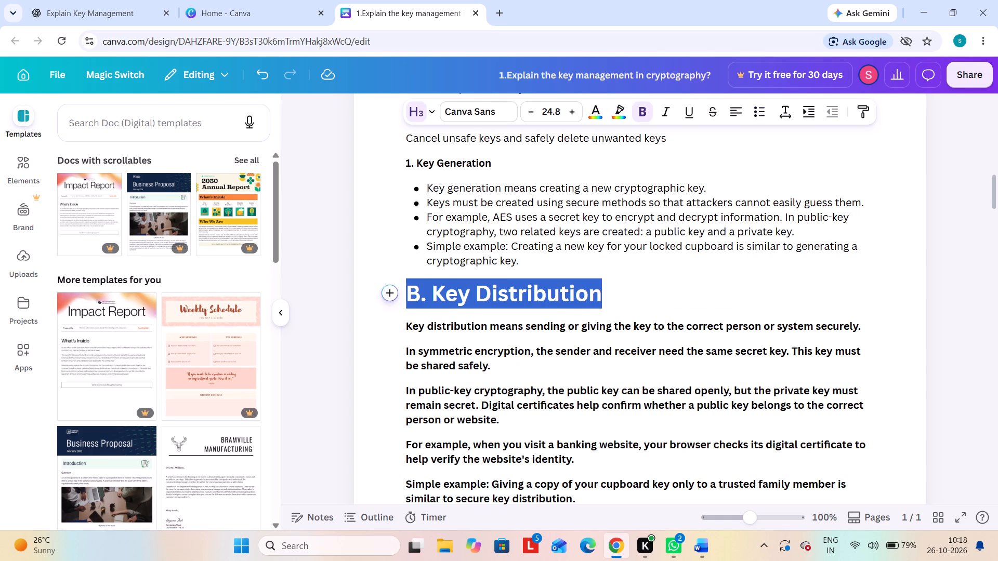
left_click_drag(612, 298, 618, 299)
double_click(558, 111)
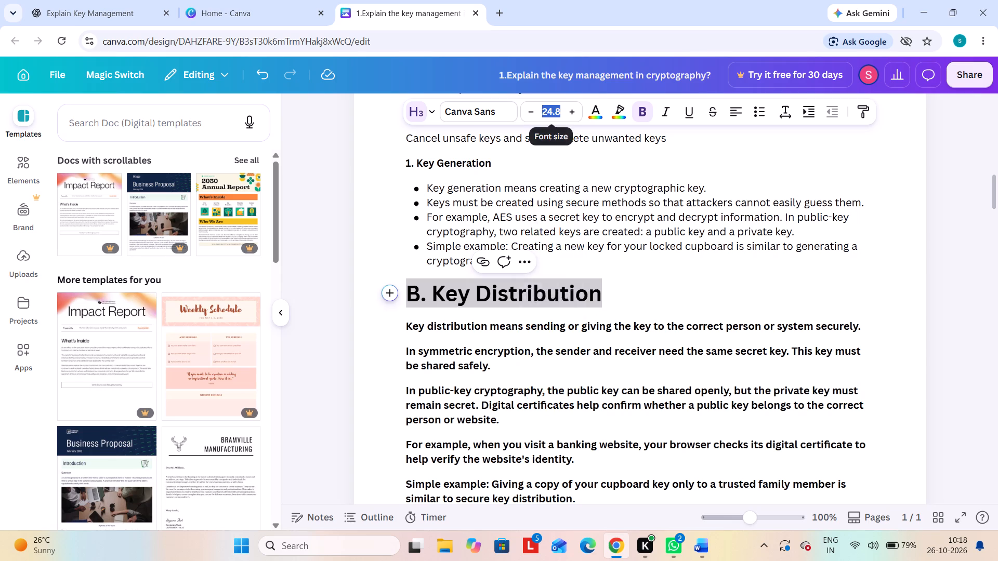
type("11.5")
key("Return")
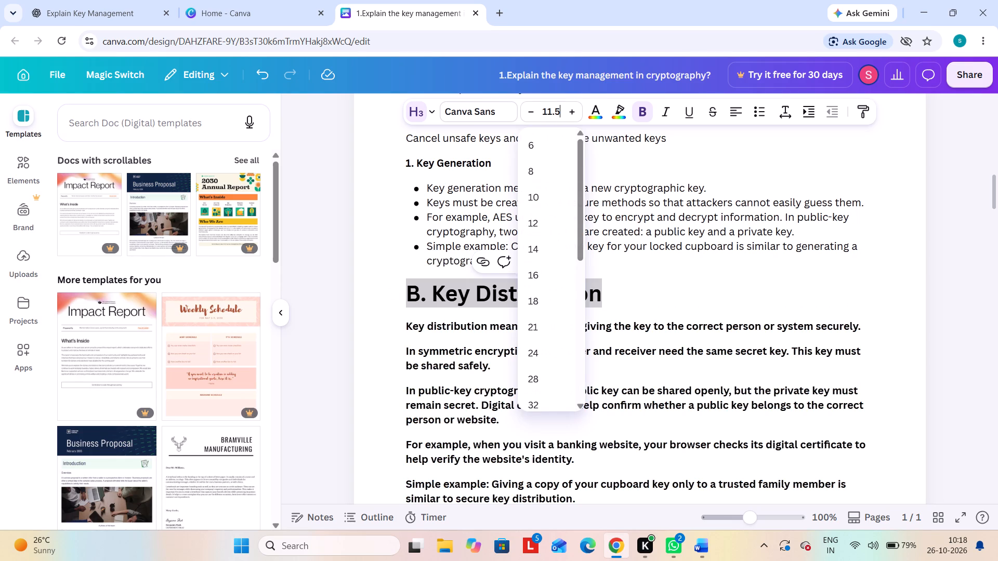
Change the Key Distribution heading's letter "B" to the number 2 so it reads "2. Key Distribution".
left_click(411, 285)
key("BackSpace")
key("2")
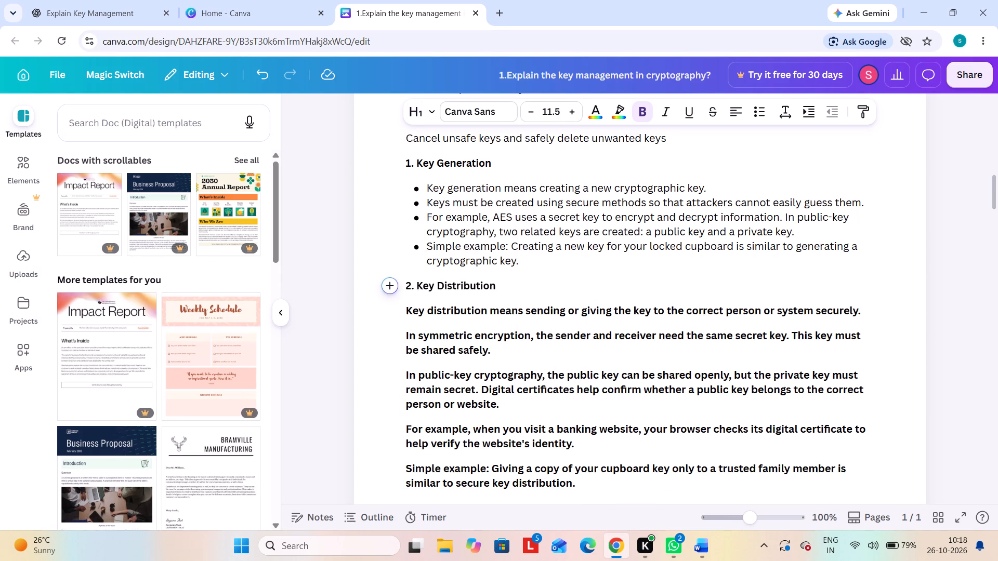
Remove bold from the five paragraphs under the heading "2. Key Distribution".
left_click_drag(405, 309, 564, 502)
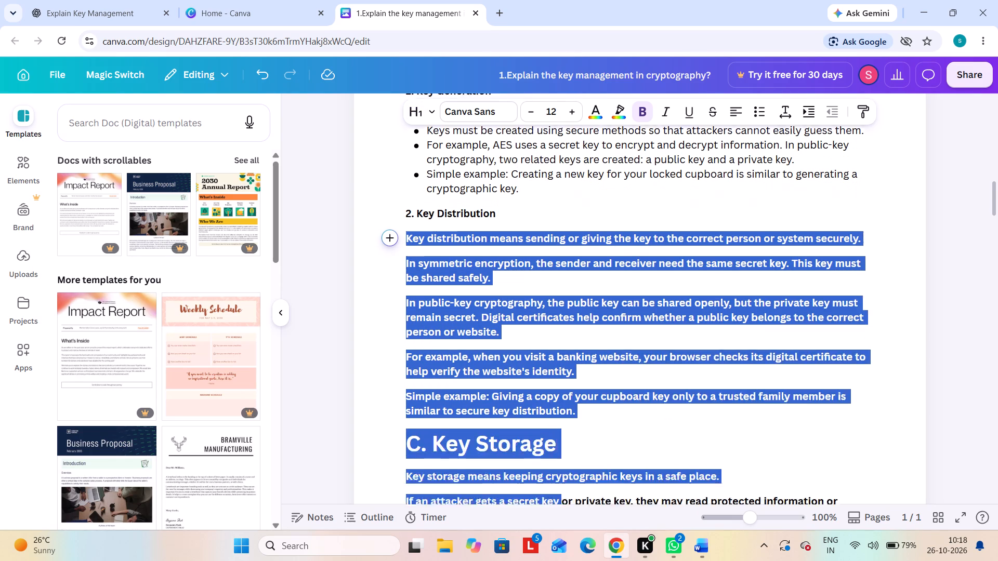
left_click_drag(564, 502, 605, 371)
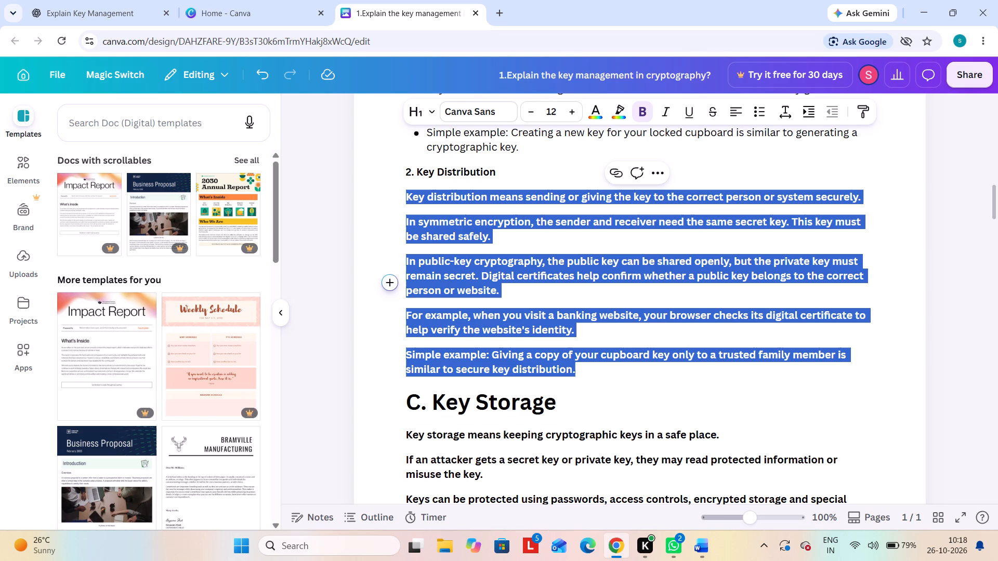
left_click(639, 108)
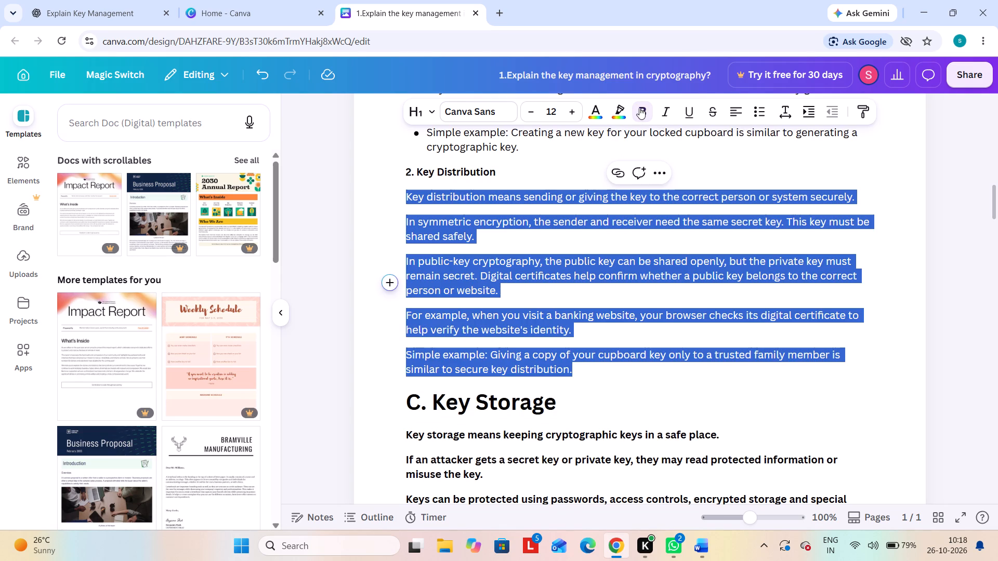
left_click(652, 375)
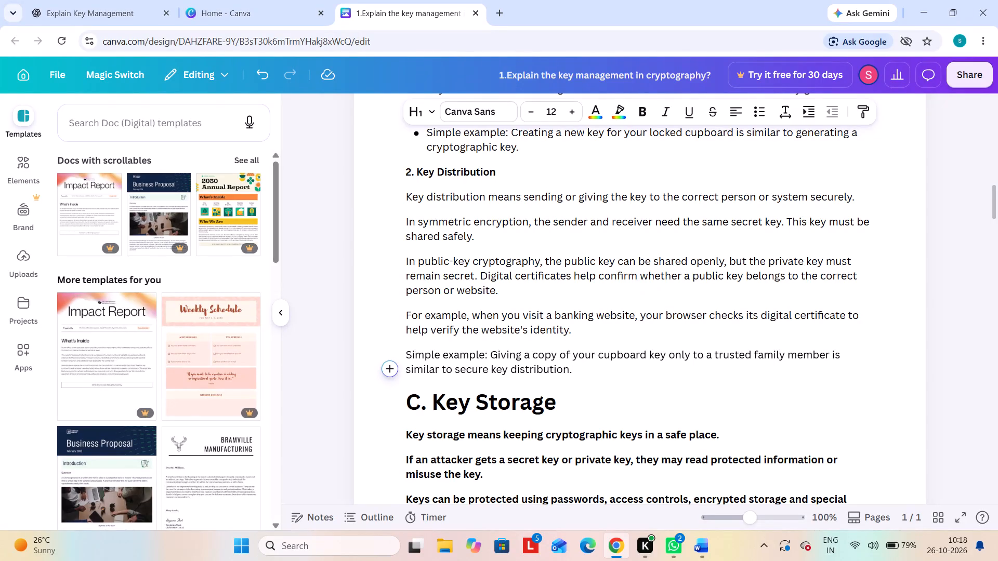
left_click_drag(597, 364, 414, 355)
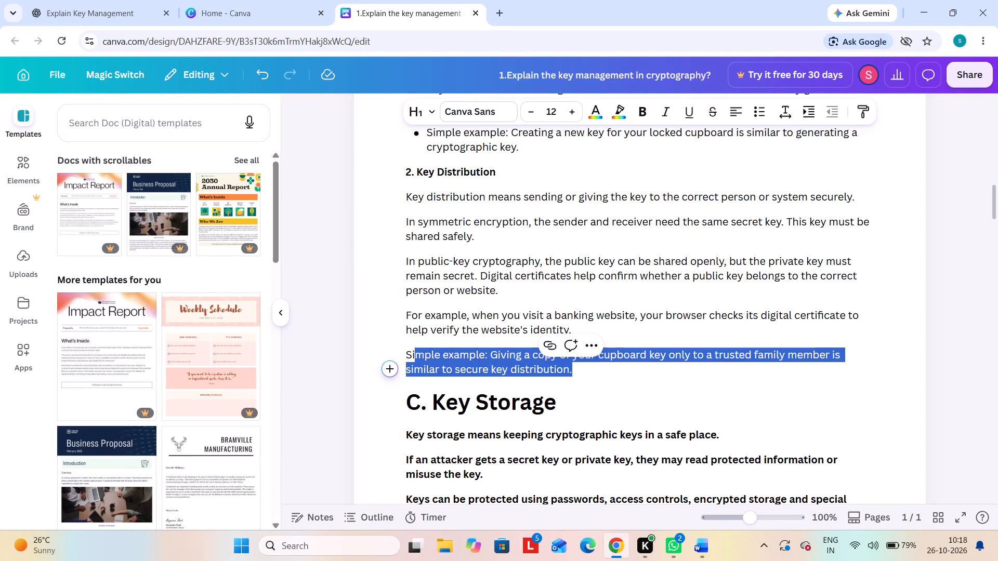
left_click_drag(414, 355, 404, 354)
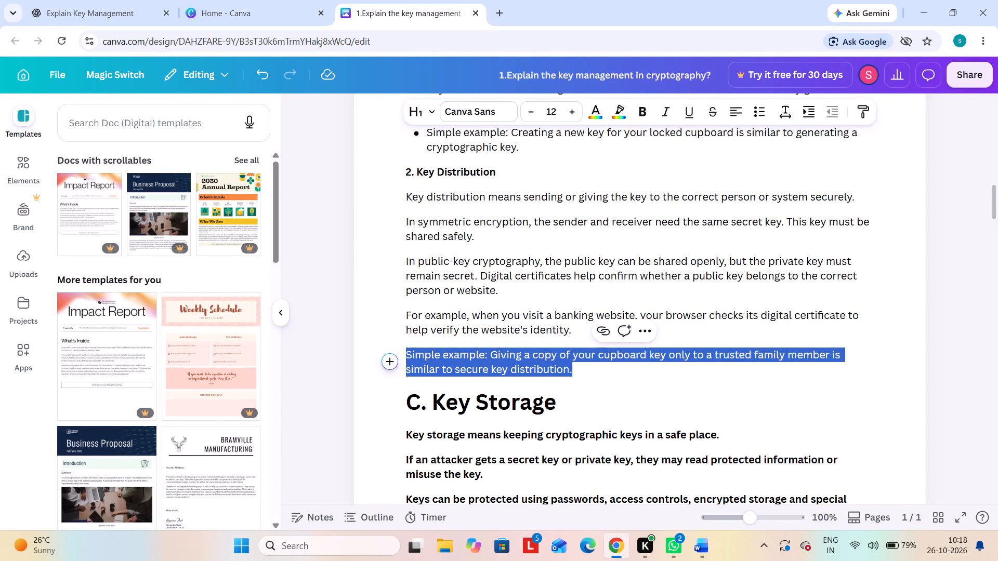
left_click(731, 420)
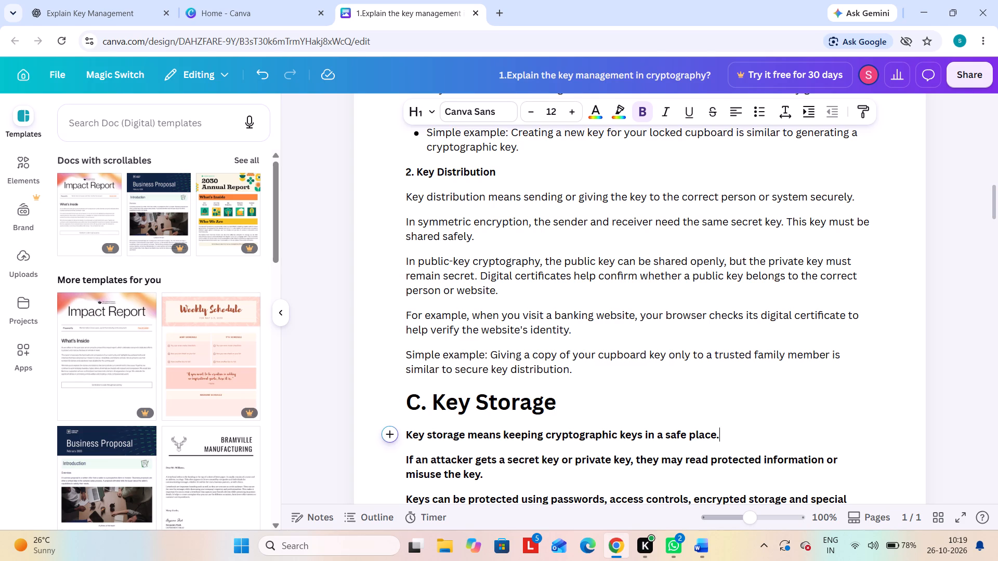
Set the font size of the heading "C. Key Storage" to 11.5.
scroll(629, 330, "down", 2)
left_click_drag(556, 283, 405, 288)
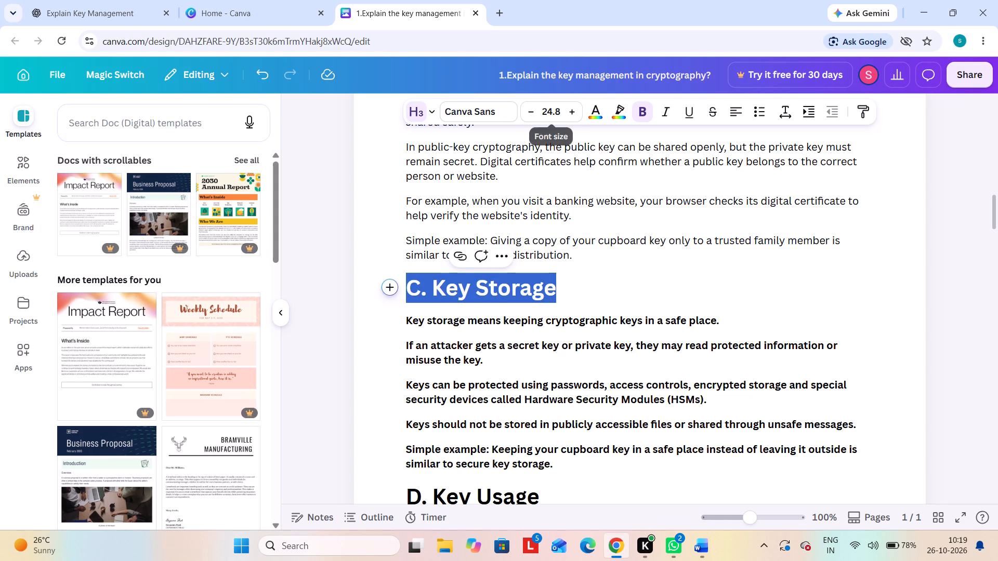
left_click(551, 105)
type("11.5")
key("Return")
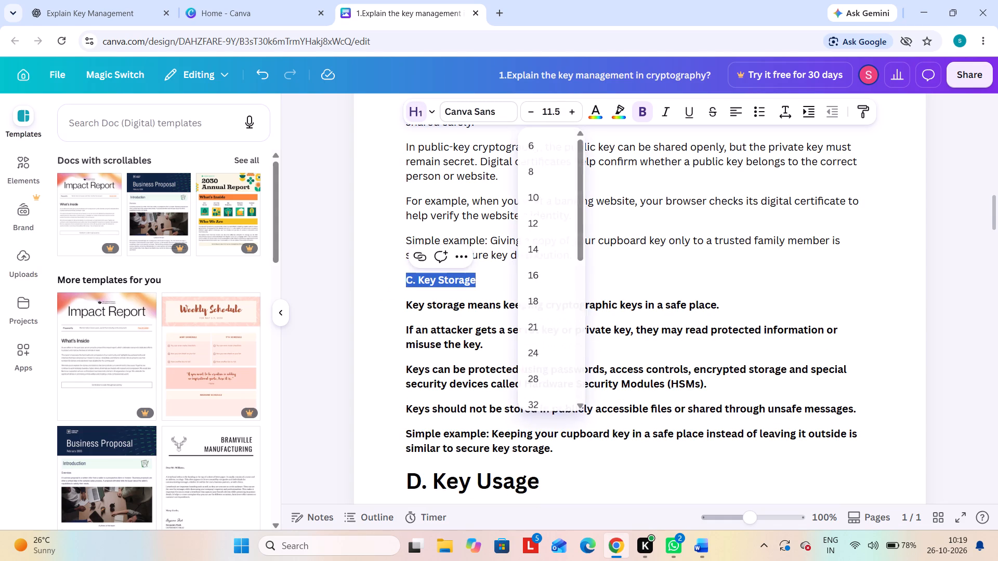
Change the Key Storage heading's letter "C" to the number 3 so it reads "3. Key Storage".
left_click(412, 278)
key("BackSpace")
key("2")
key("BackSpace")
key("3")
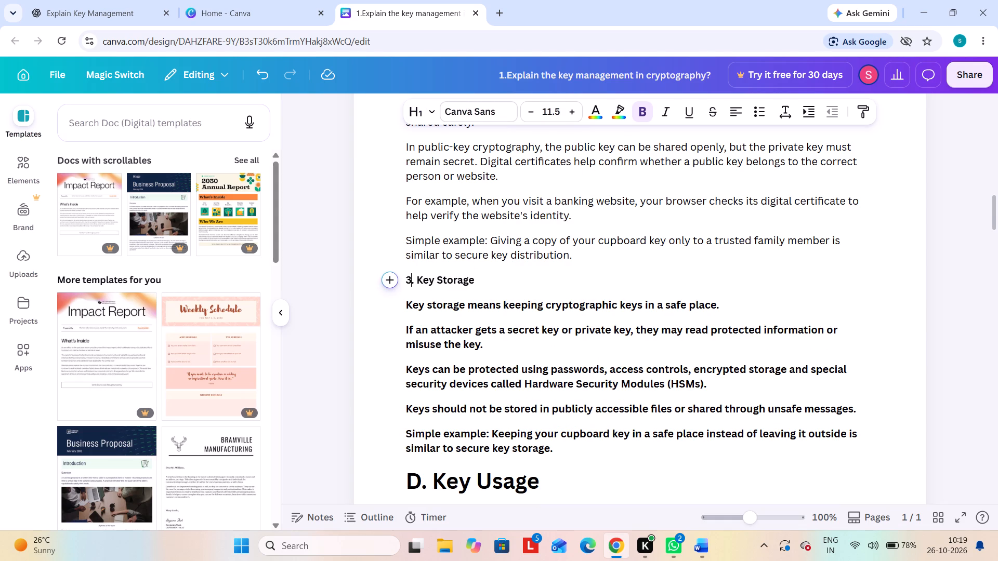
Remove bold from the five paragraphs under the heading "3. Key Storage".
scroll(412, 278, "down", 1)
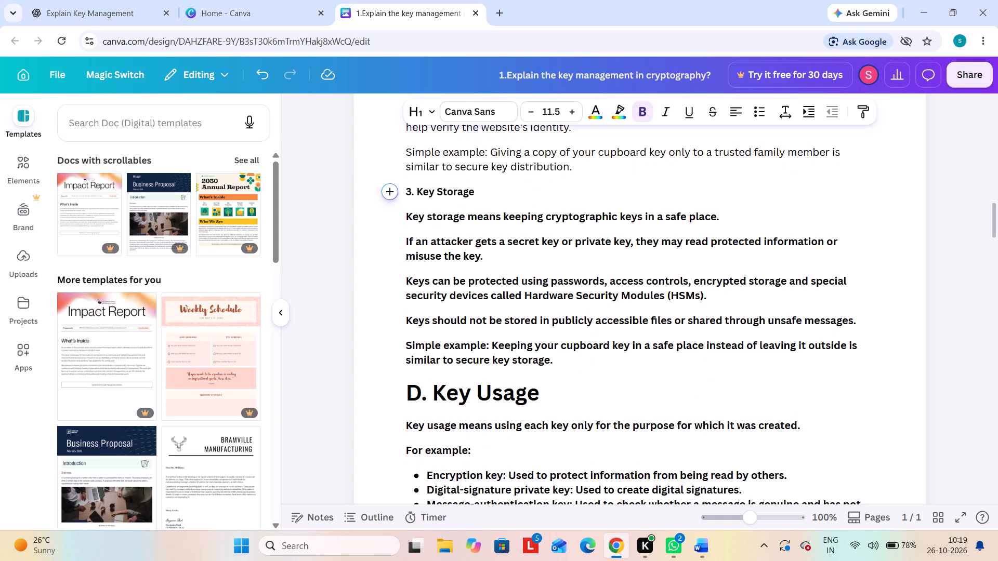
left_click_drag(407, 214, 555, 358)
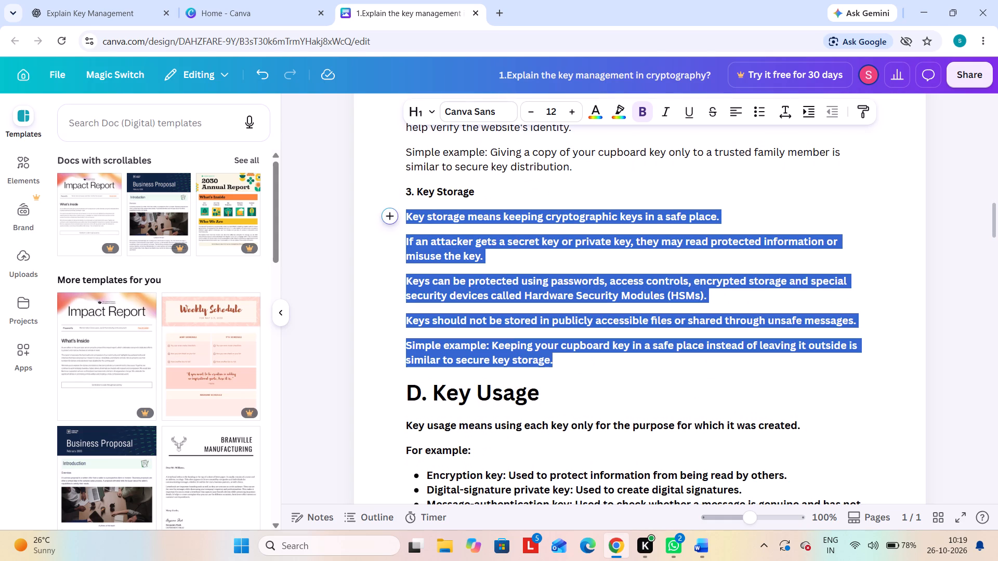
left_click_drag(555, 358, 555, 358)
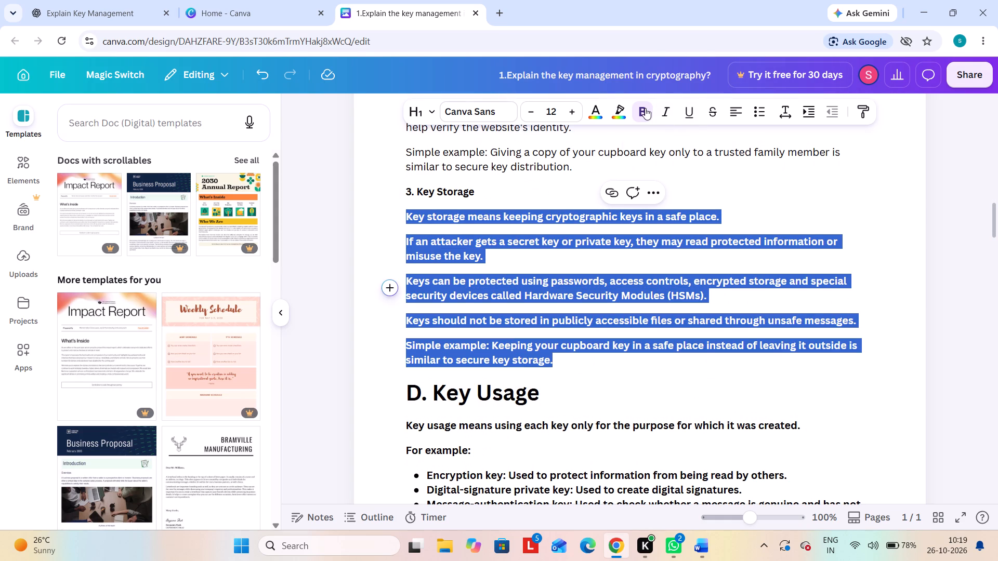
left_click(645, 108)
left_click(603, 378)
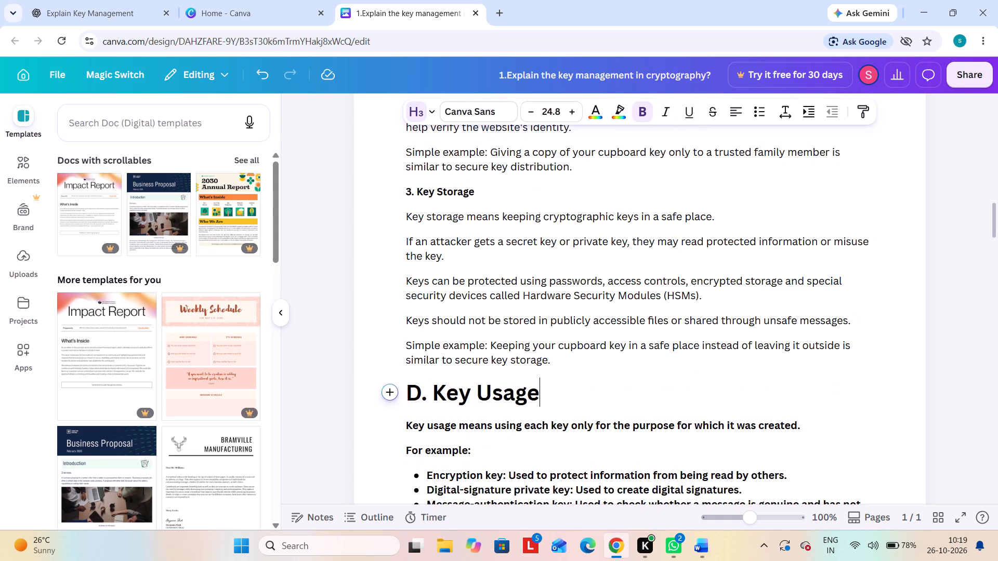
Turn the five paragraphs under "2. Key Distribution" into a bulleted list.
scroll(546, 297, "up", 3)
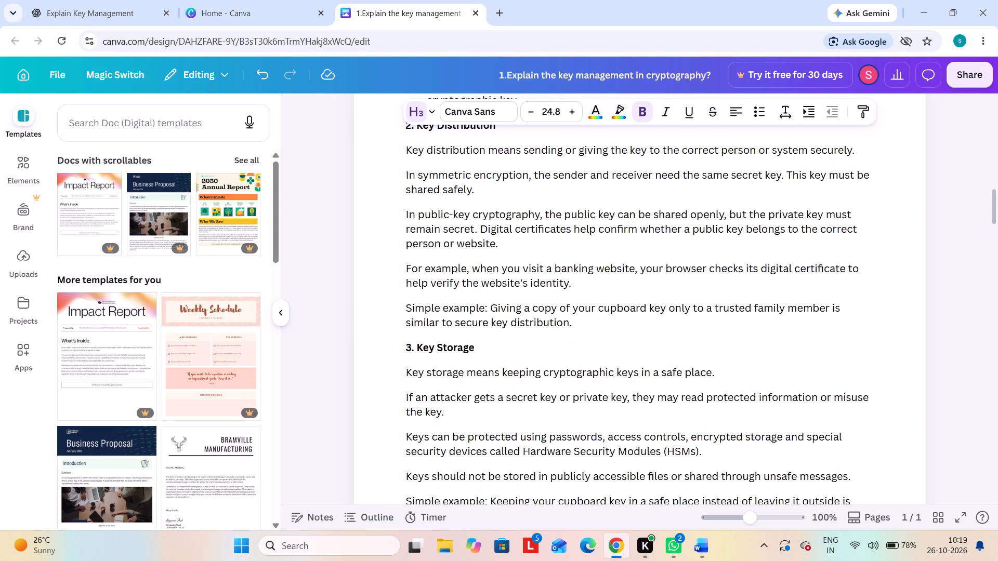
left_click_drag(574, 320, 405, 146)
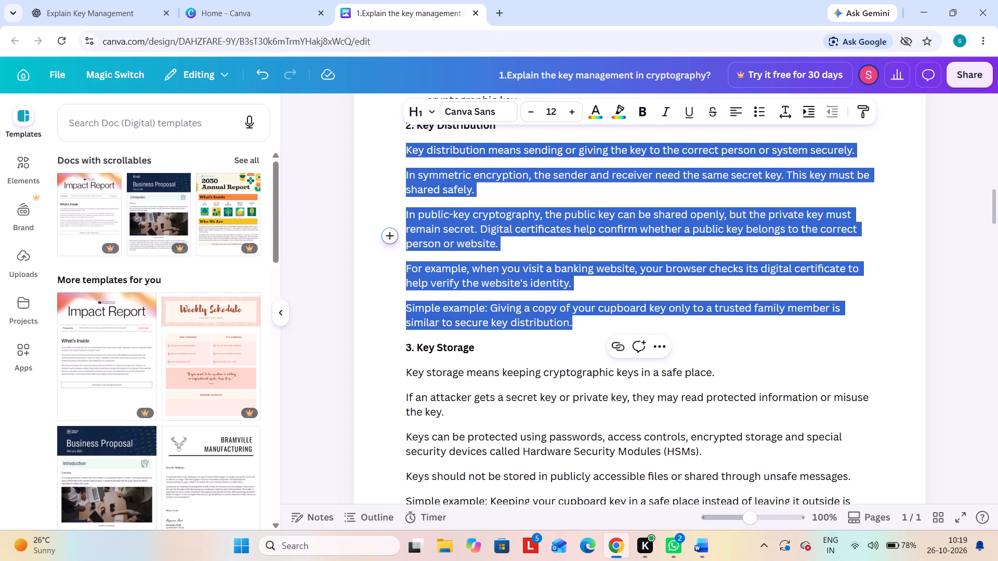
left_click(392, 241)
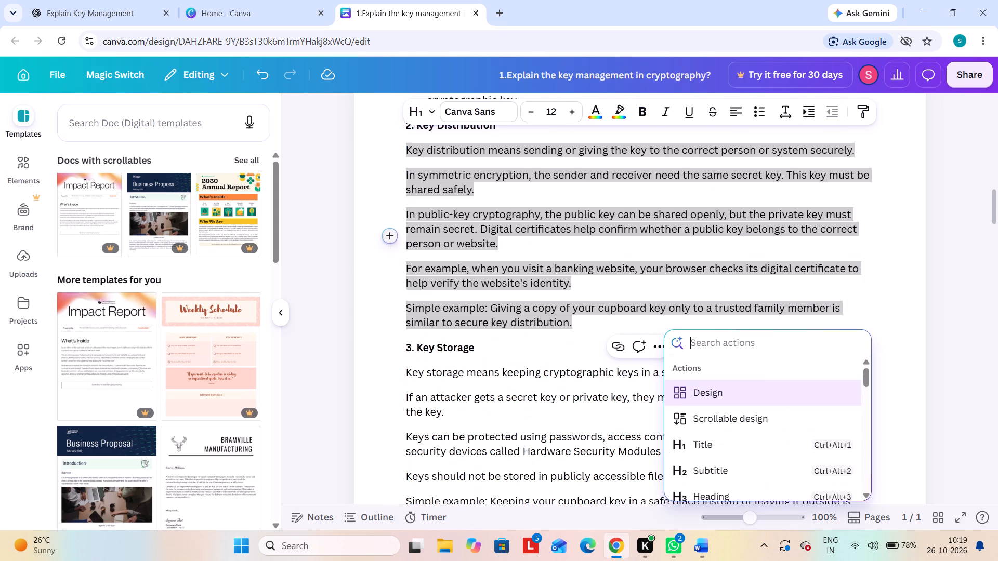
scroll(759, 368, "down", 1)
scroll(727, 453, "down", 2)
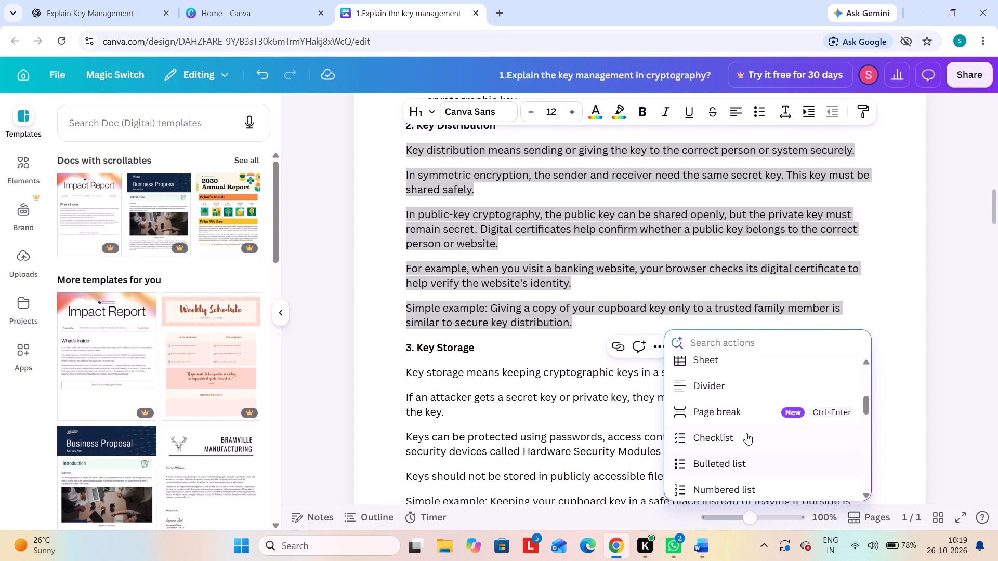
scroll(746, 457, "down", 1)
left_click(757, 428)
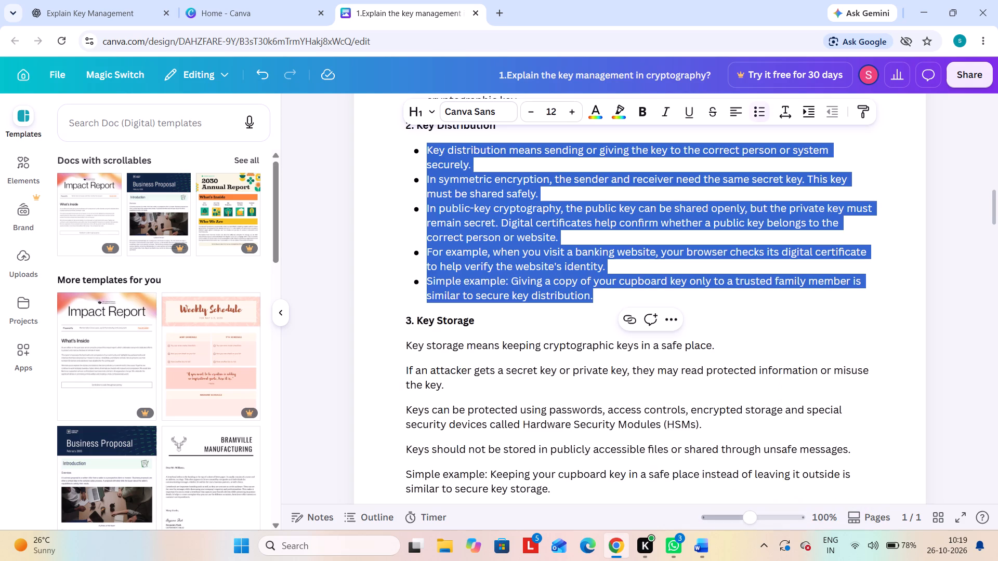
left_click(535, 331)
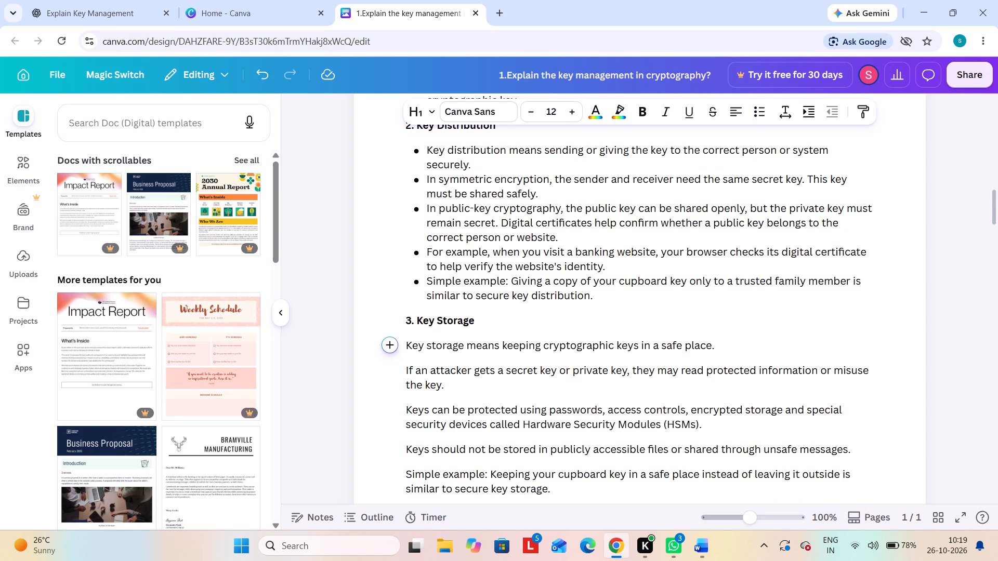
Turn the five paragraphs under "3. Key Storage" into a bulleted list.
scroll(424, 333, "down", 1)
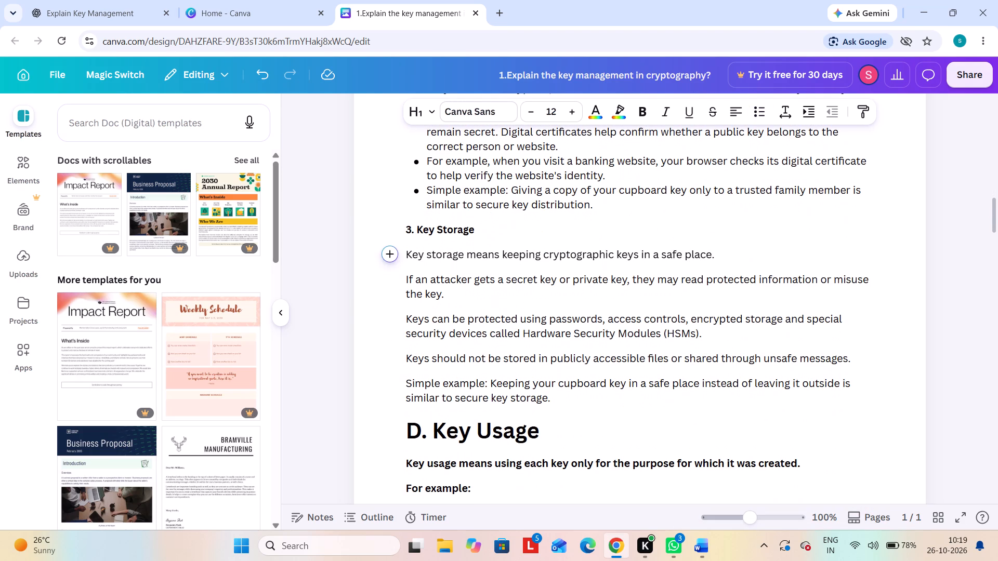
left_click_drag(407, 256, 448, 306)
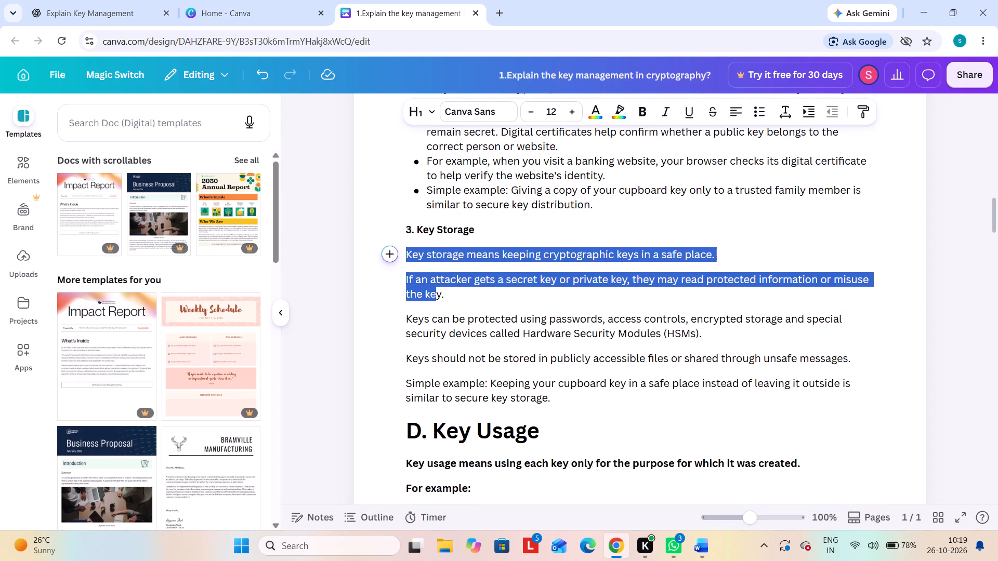
left_click_drag(448, 306, 554, 399)
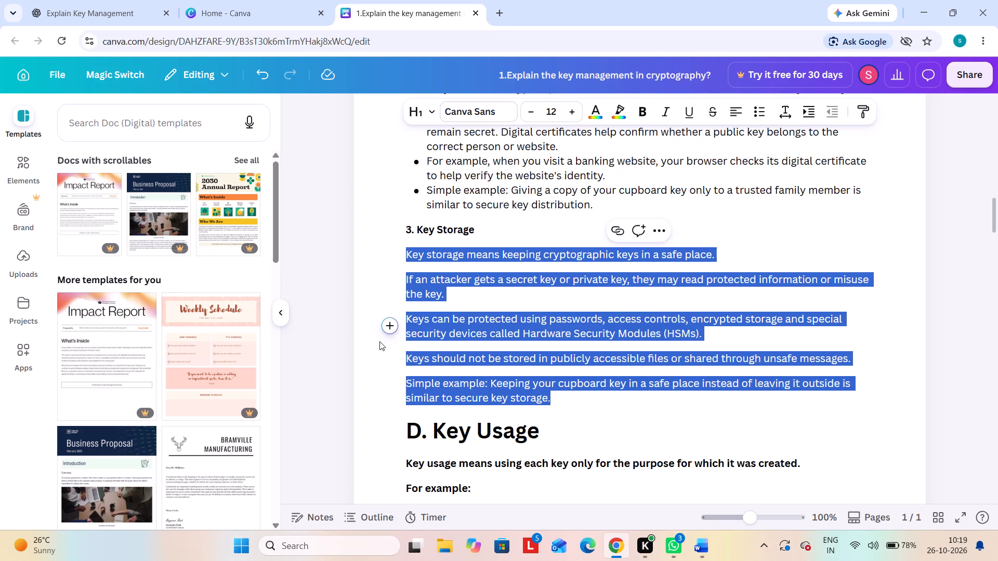
left_click(395, 323)
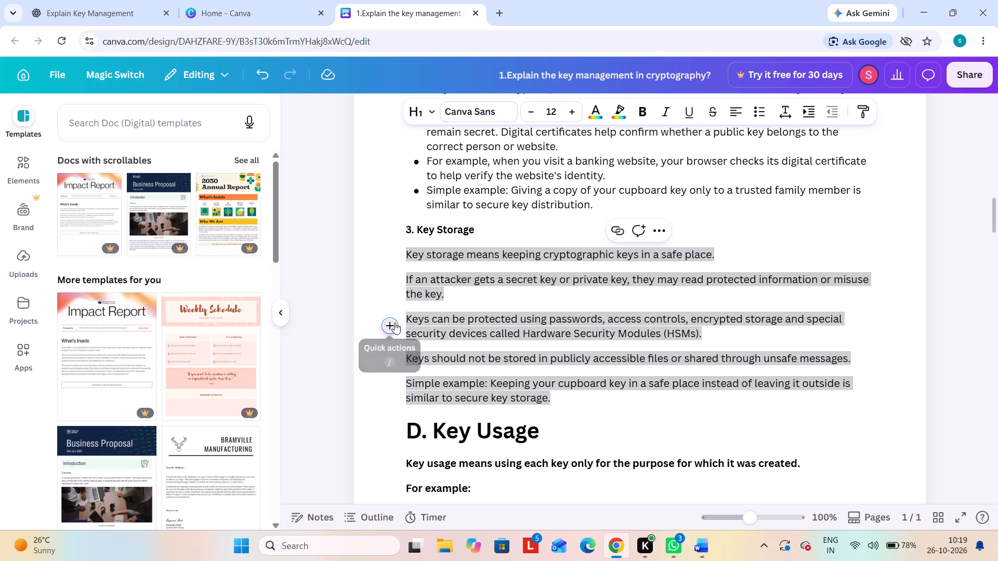
scroll(748, 193, "down", 3)
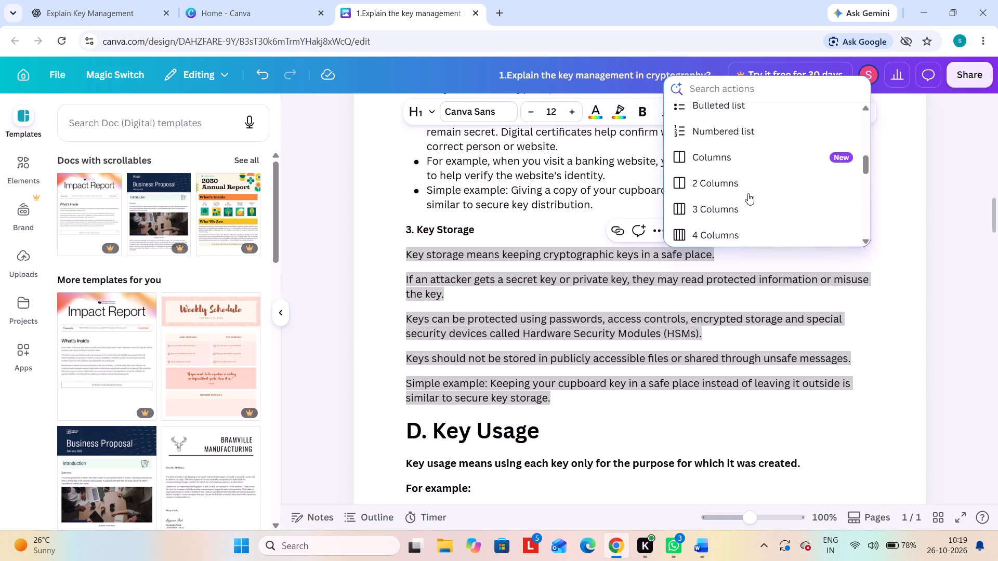
left_click(762, 112)
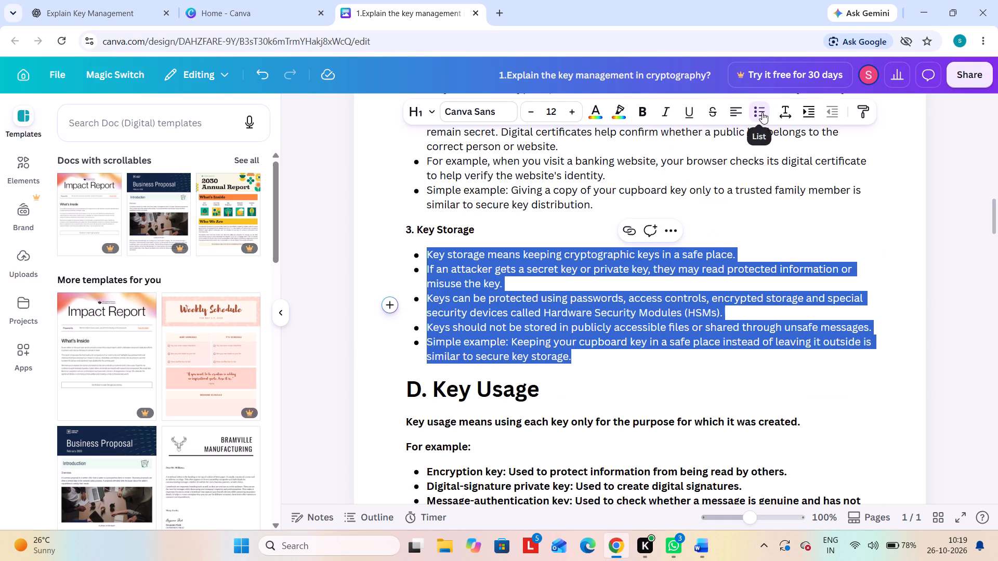
left_click(379, 225)
Review the formatting of the document's sections from the Introduction through the main stages list to Key Storage.
scroll(639, 333, "up", 4)
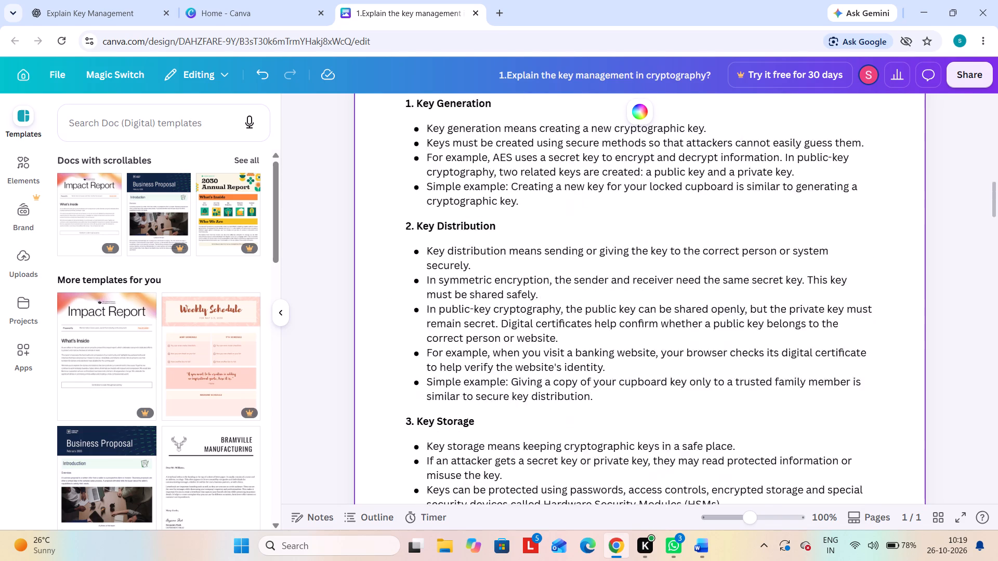
scroll(639, 333, "up", 2)
scroll(639, 333, "down", 4)
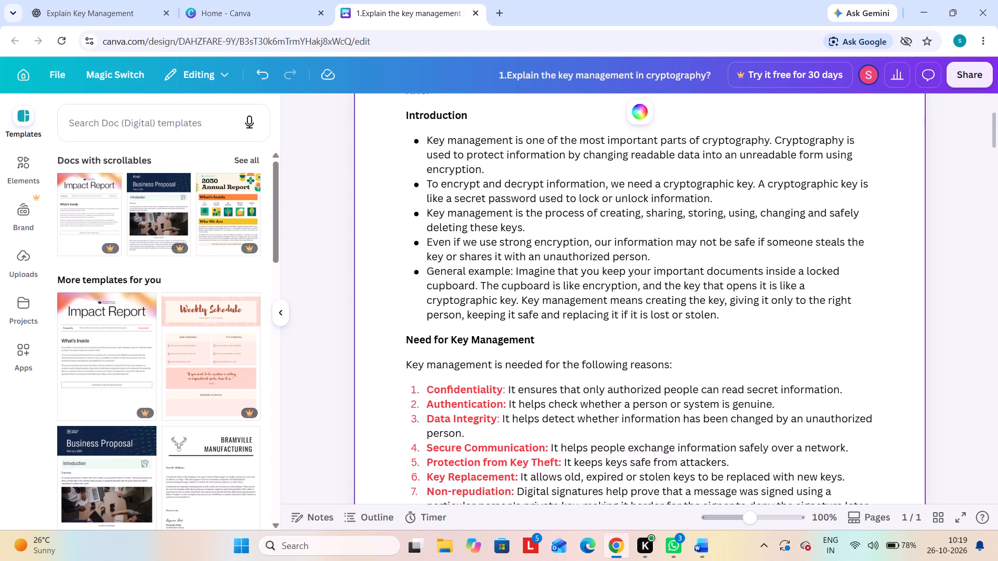
scroll(639, 333, "down", 6)
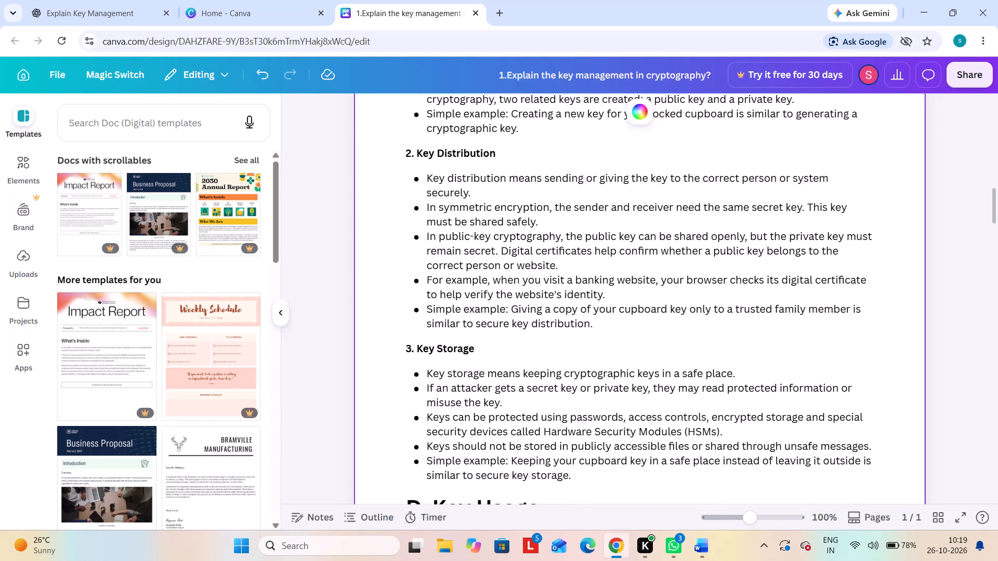
scroll(639, 333, "up", 5)
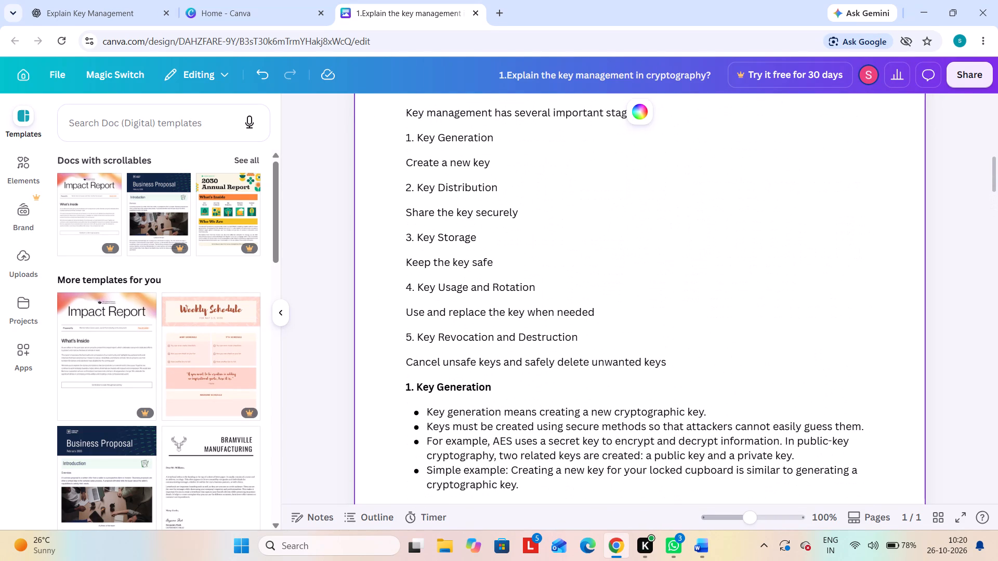
scroll(639, 333, "up", 1)
scroll(639, 333, "down", 1)
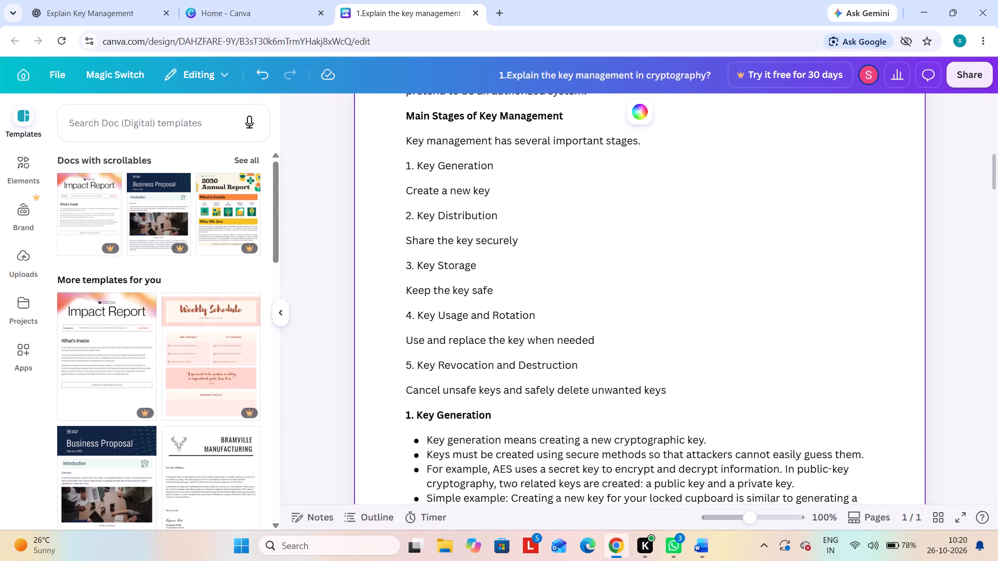
Add a colon after each of the five numbered stage names, Key Generation through Key Revocation and Destruction, under "Main Stages of Key Management".
left_click(505, 215)
key("shift+colon")
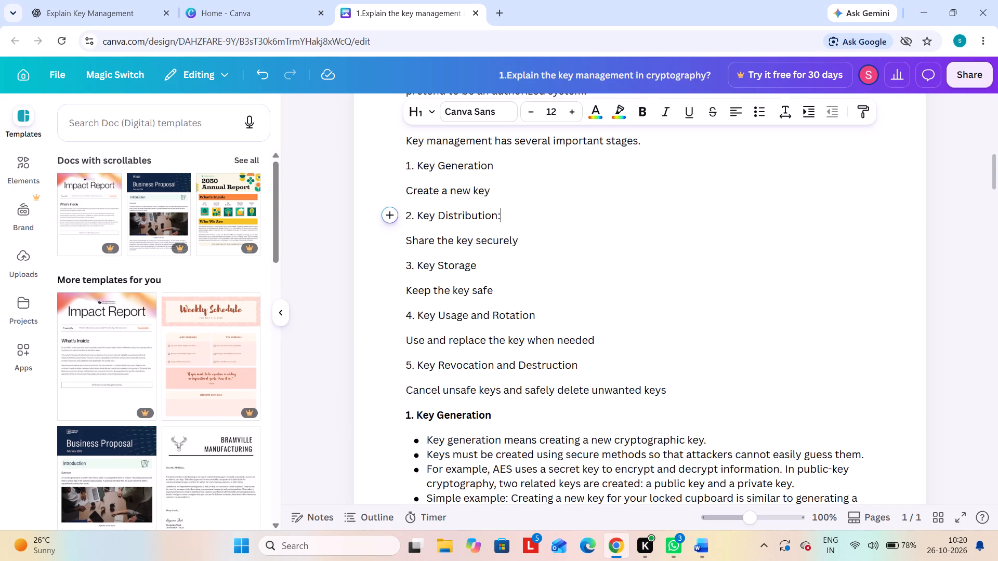
left_click(507, 162)
key("shift+colon")
left_click(483, 261)
key("shift+colon")
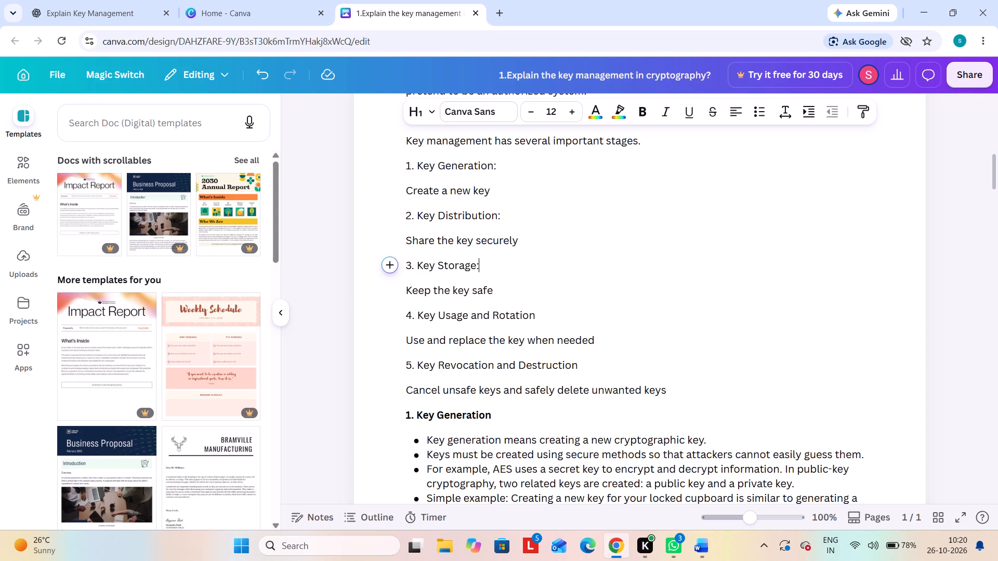
left_click(540, 317)
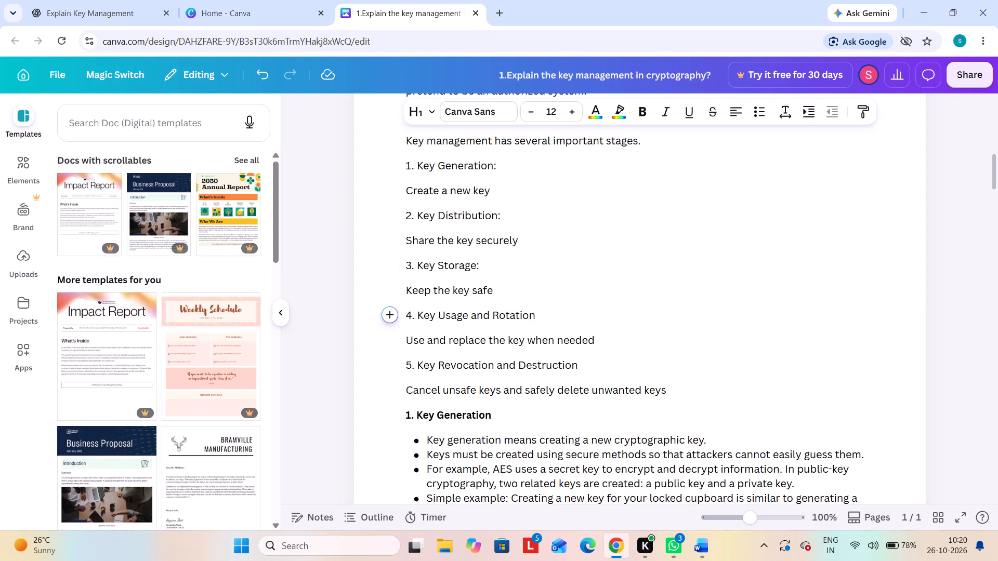
key("shift+colon")
scroll(540, 317, "down", 1)
left_click(593, 294)
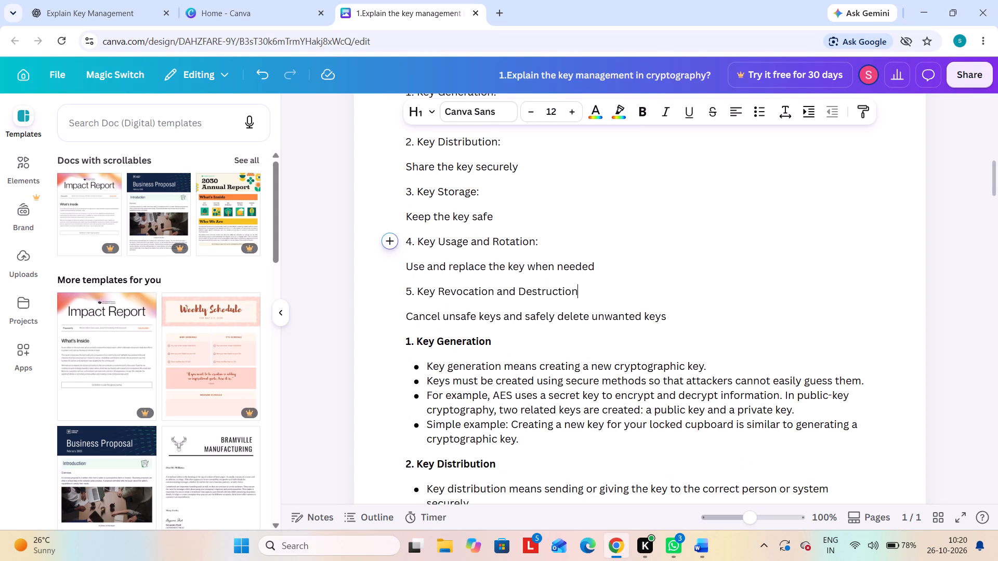
key("shift+colon")
scroll(593, 294, "down", 3)
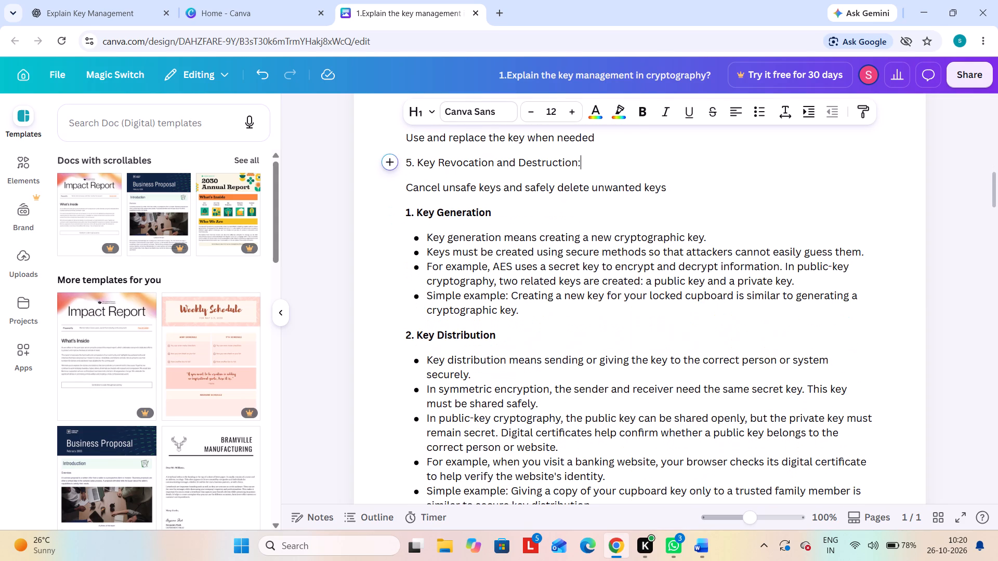
scroll(593, 294, "down", 4)
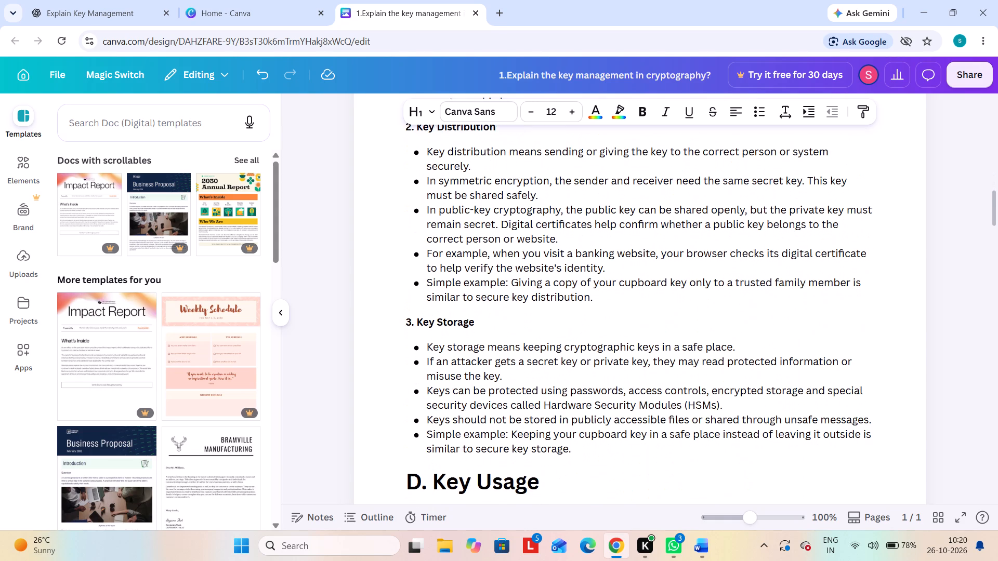
scroll(593, 294, "down", 2)
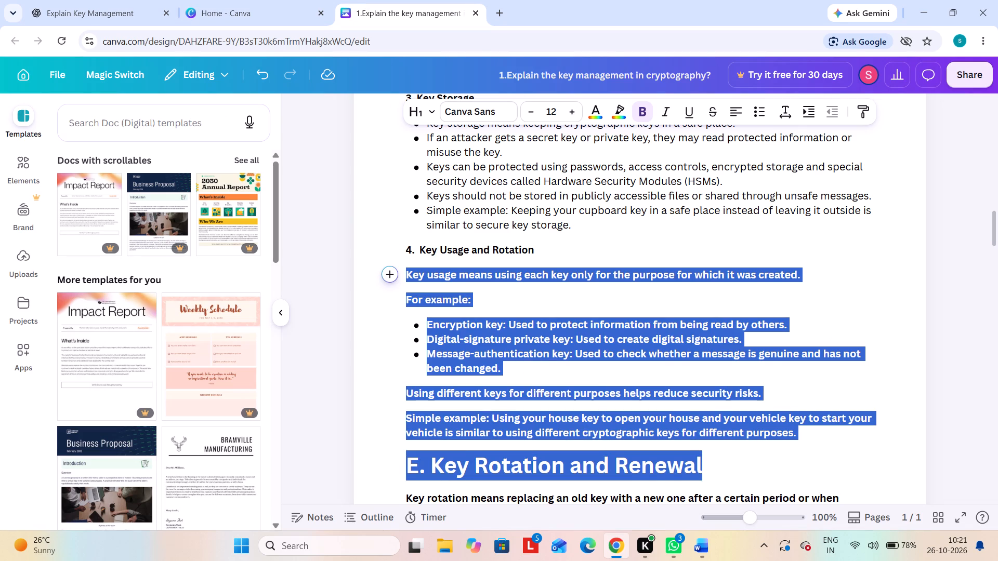
left_click_drag(837, 444, 818, 436)
key("ctrl+v")
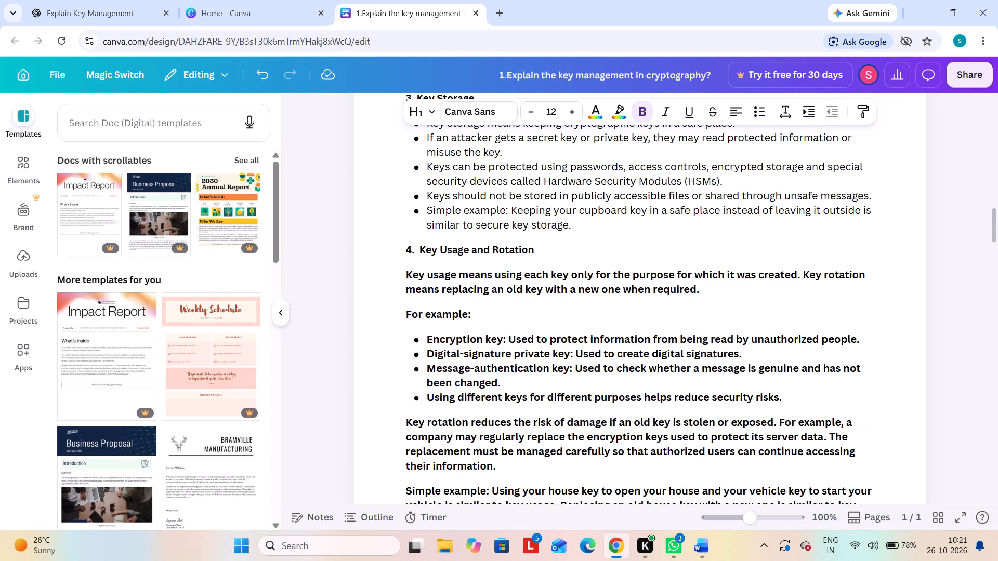
Remove bold from all the body text under "4. Key Usage and Rotation".
scroll(453, 156, "up", 1)
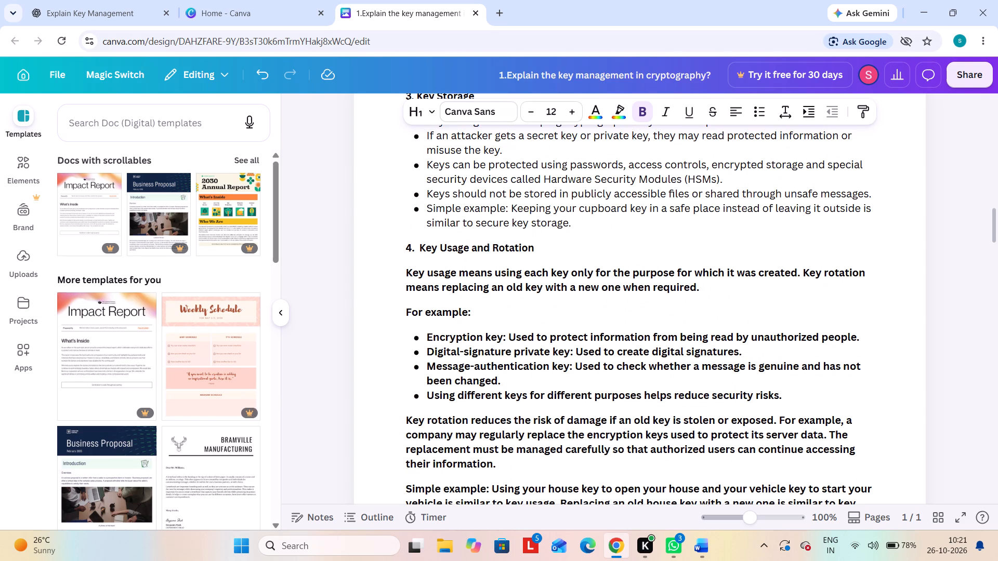
scroll(470, 42, "down", 3)
scroll(466, 257, "down", 3)
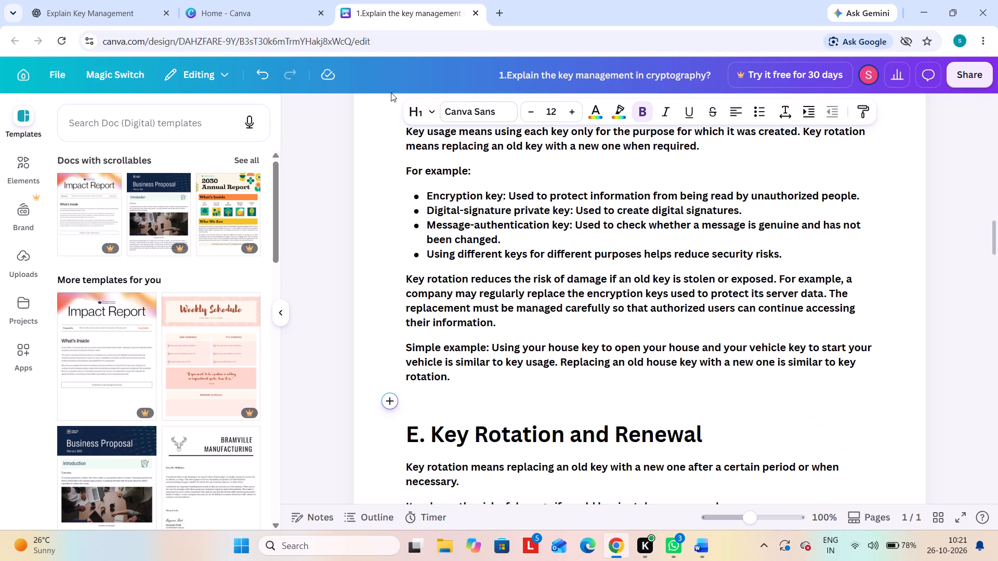
left_click_drag(404, 135, 457, 377)
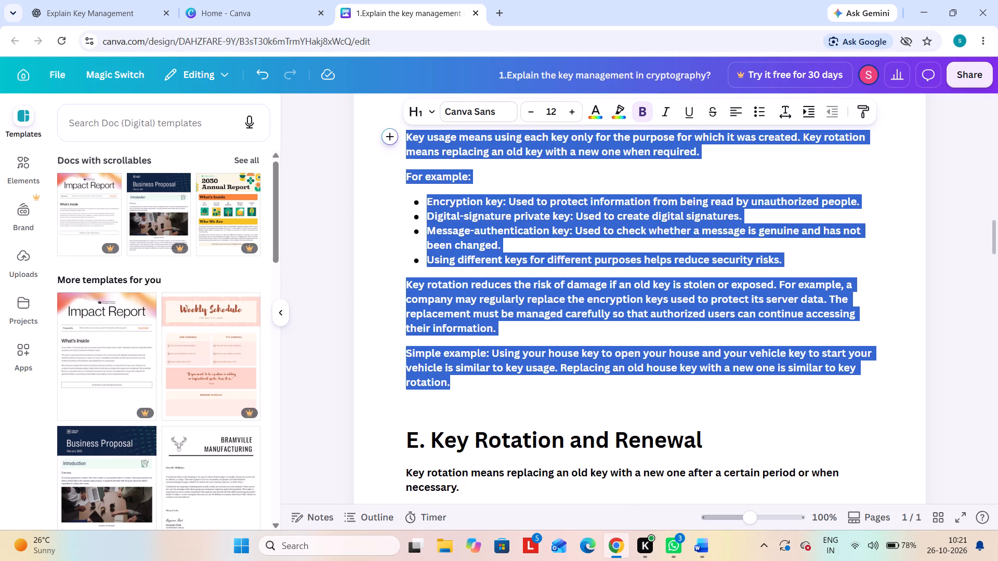
left_click_drag(457, 377, 458, 381)
left_click(643, 108)
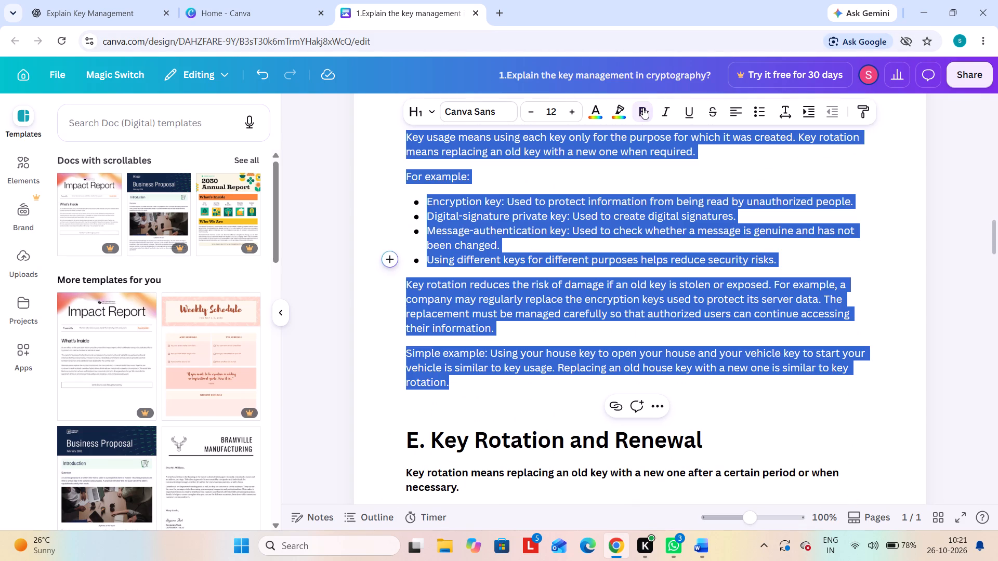
left_click(588, 173)
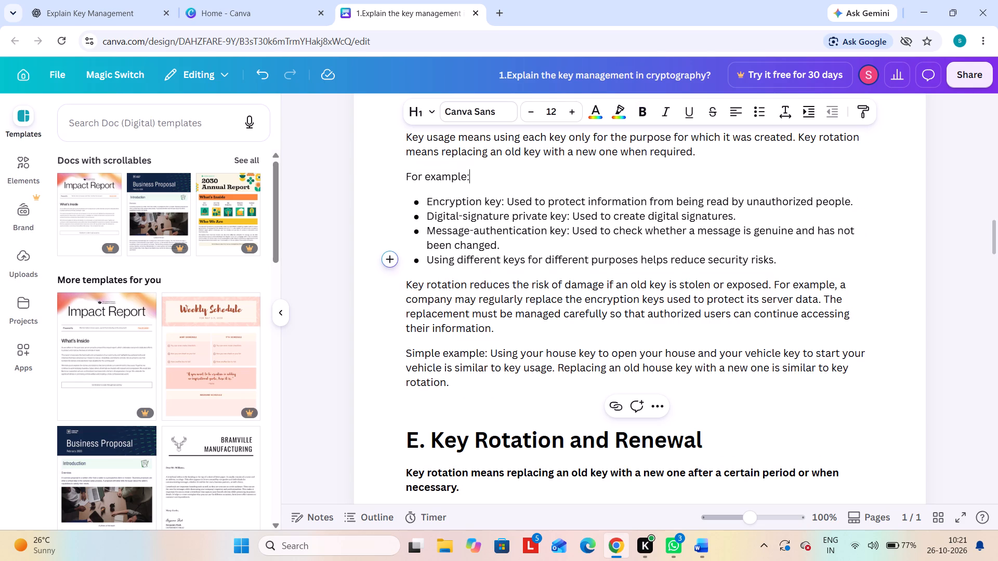
Format all the body text under "4. Key Usage and Rotation", through its simple example, as a bulleted list.
left_click(407, 136)
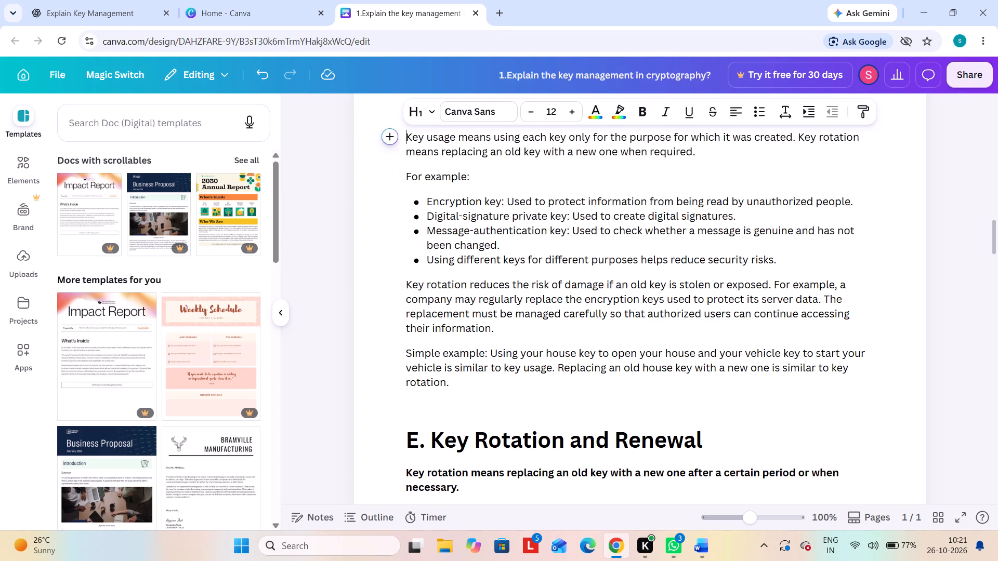
left_click_drag(407, 136, 460, 432)
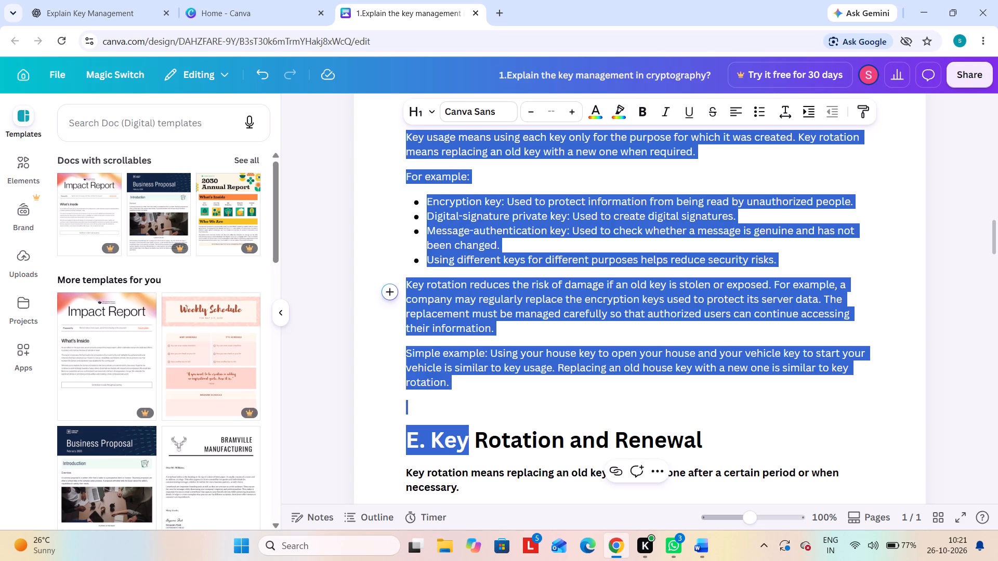
left_click(475, 385)
left_click_drag(475, 385, 397, 143)
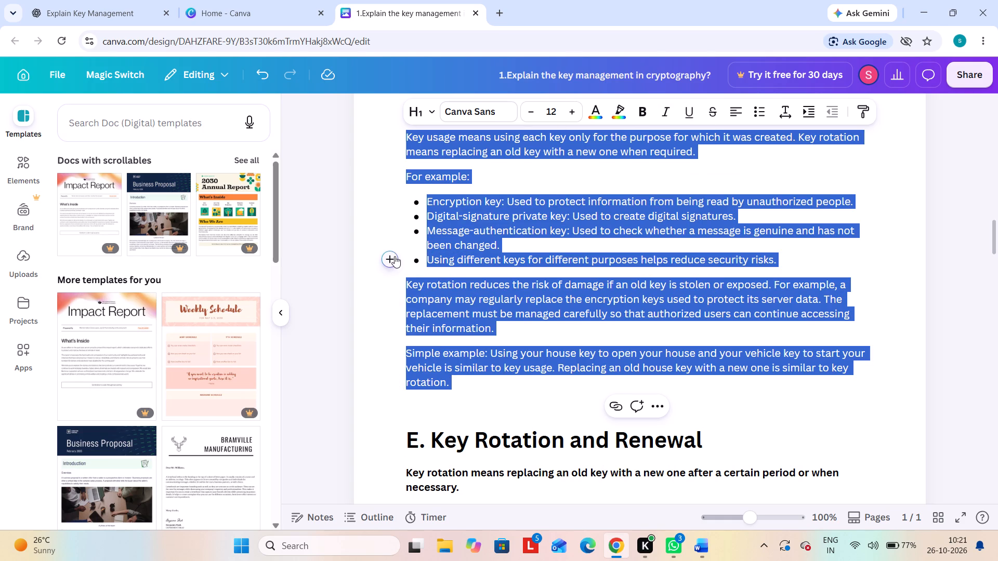
left_click(395, 256)
scroll(765, 303, "down", 3)
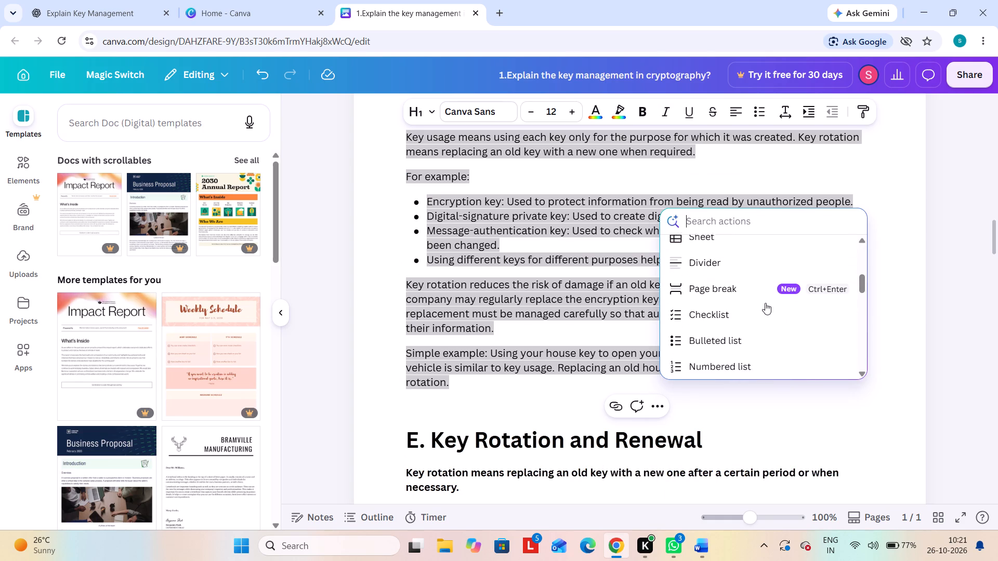
left_click(747, 320)
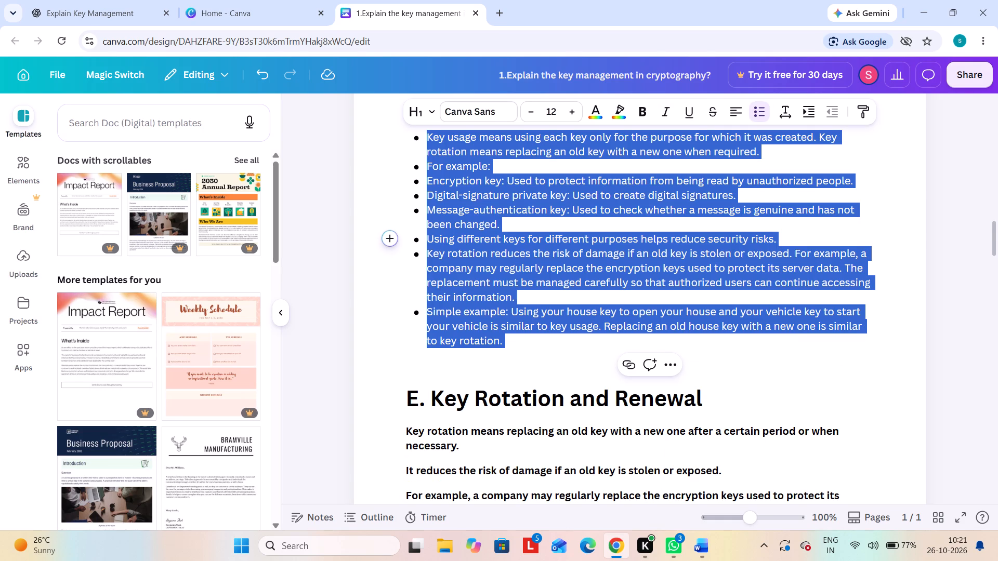
Convert the encryption, digital-signature private and message-authentication key items under "For example:" into a numbered list.
scroll(595, 275, "up", 1)
left_click(500, 255)
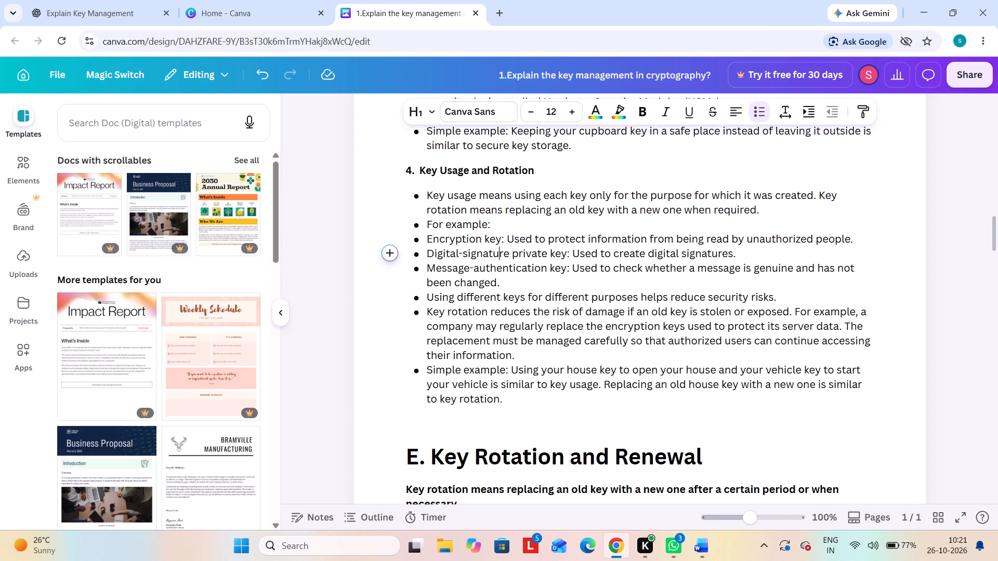
left_click_drag(428, 240, 688, 289)
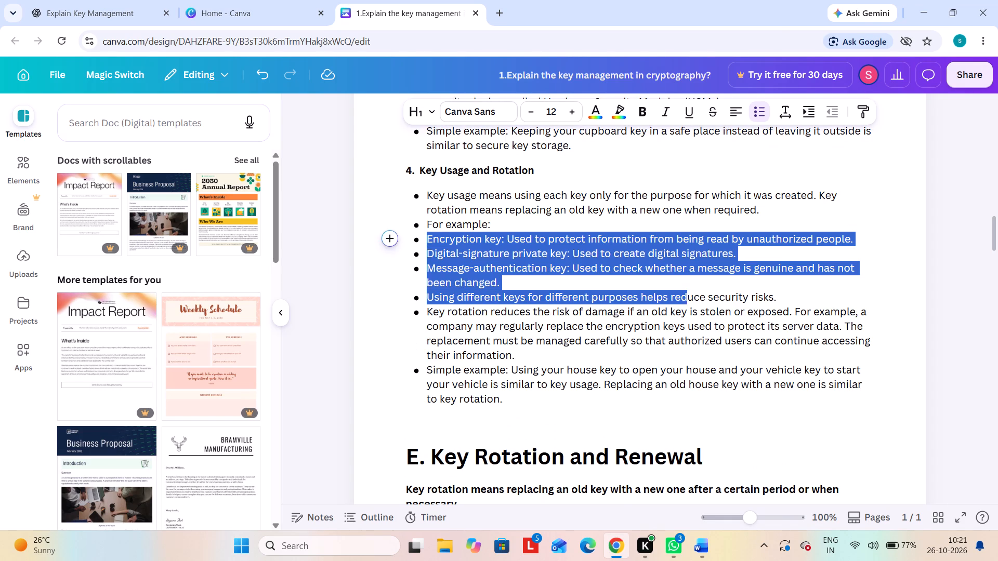
left_click_drag(688, 289, 703, 291)
left_click_drag(703, 291, 526, 284)
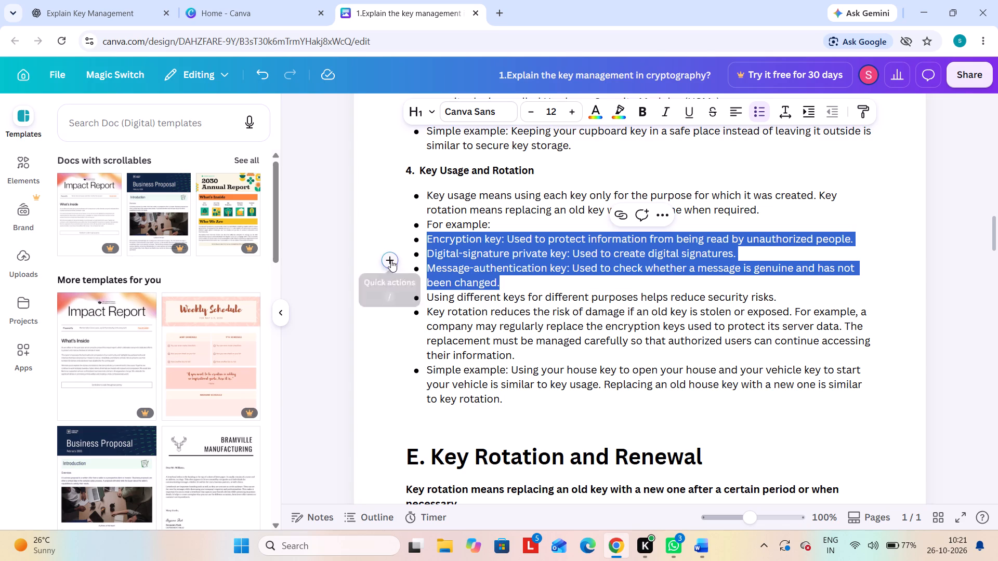
left_click(391, 260)
scroll(781, 458, "down", 3)
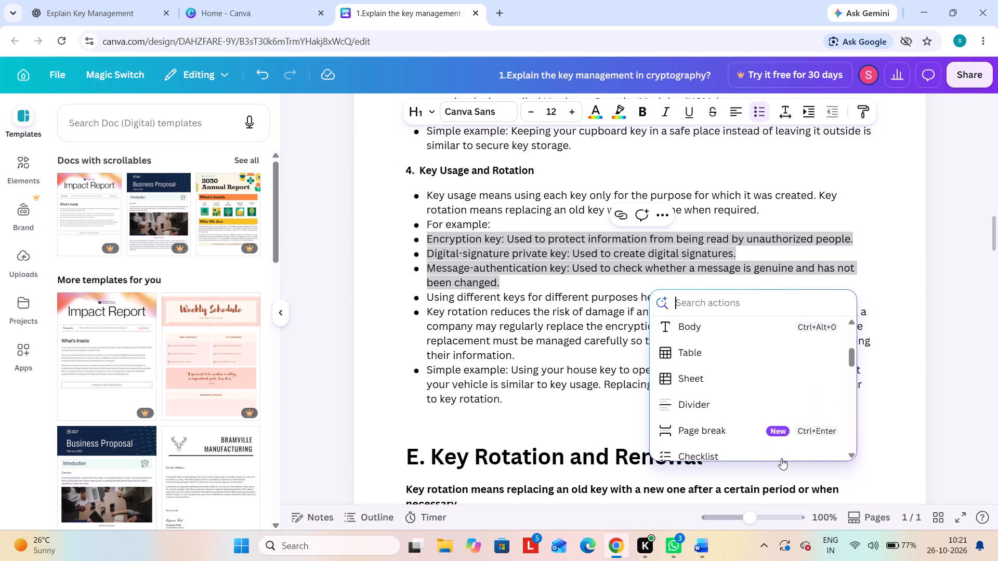
scroll(781, 458, "down", 1)
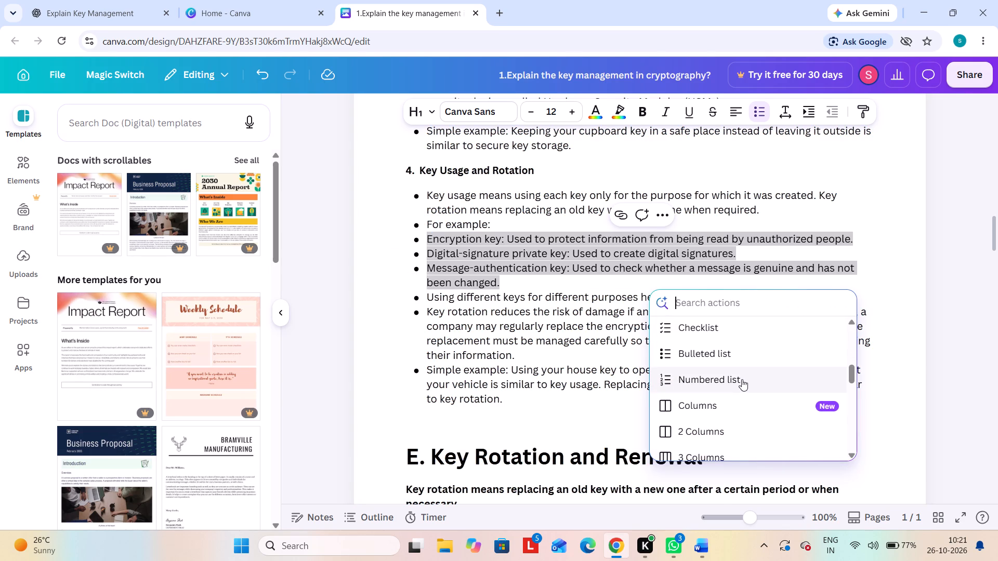
left_click(742, 379)
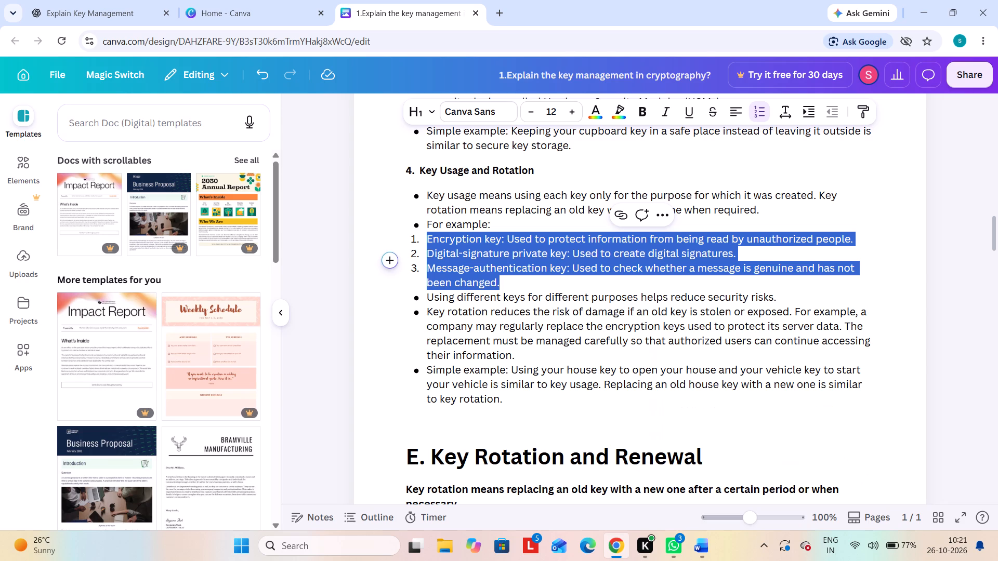
left_click(688, 409)
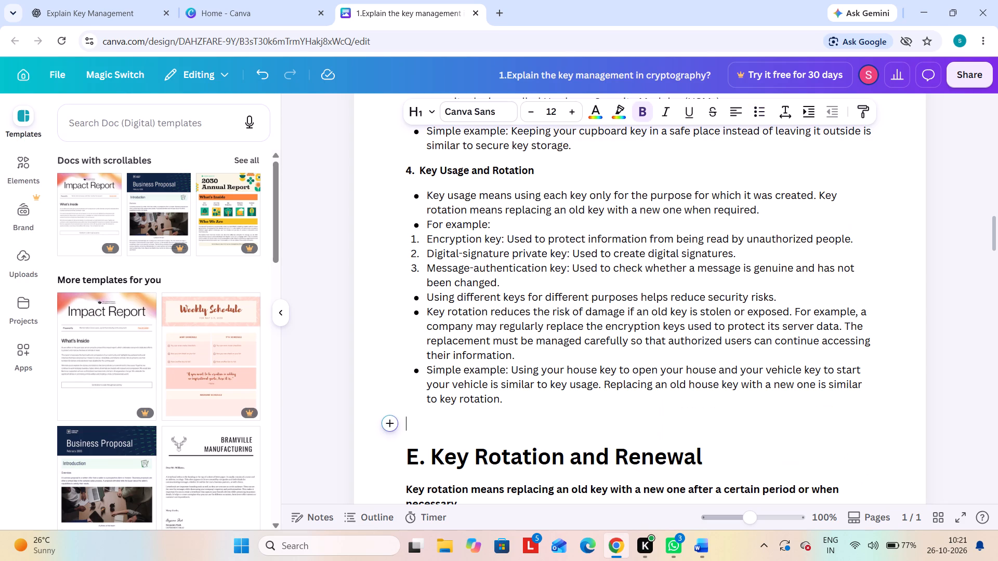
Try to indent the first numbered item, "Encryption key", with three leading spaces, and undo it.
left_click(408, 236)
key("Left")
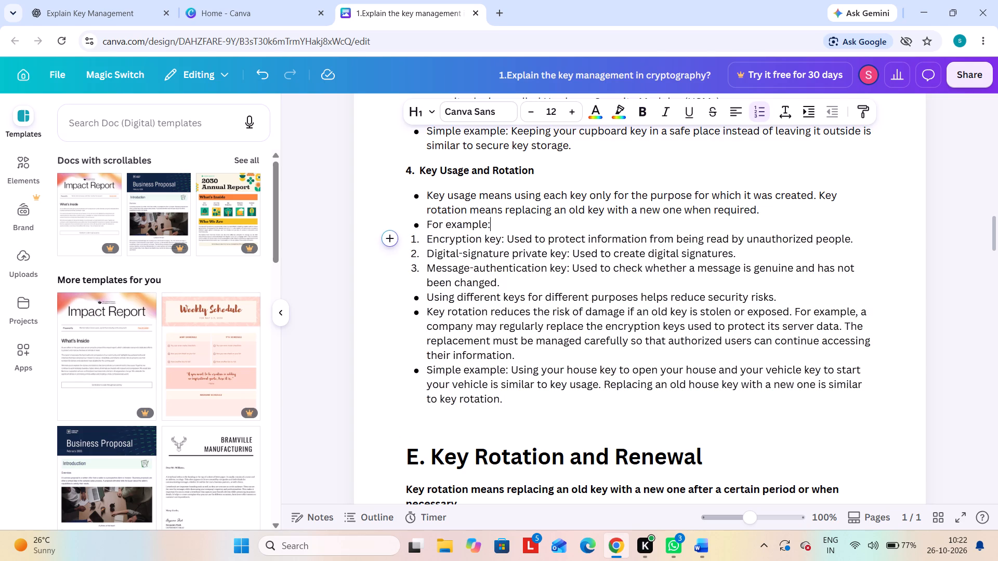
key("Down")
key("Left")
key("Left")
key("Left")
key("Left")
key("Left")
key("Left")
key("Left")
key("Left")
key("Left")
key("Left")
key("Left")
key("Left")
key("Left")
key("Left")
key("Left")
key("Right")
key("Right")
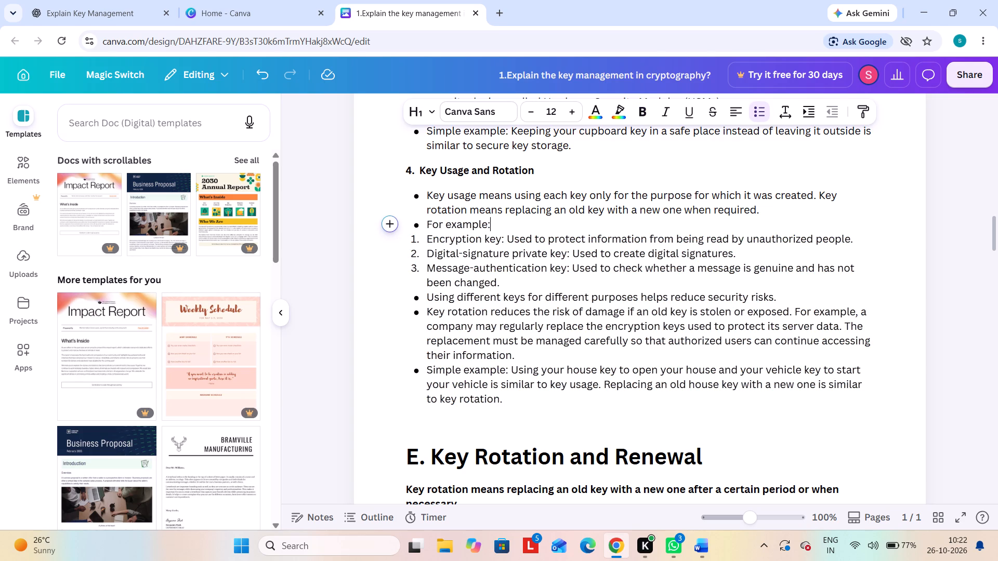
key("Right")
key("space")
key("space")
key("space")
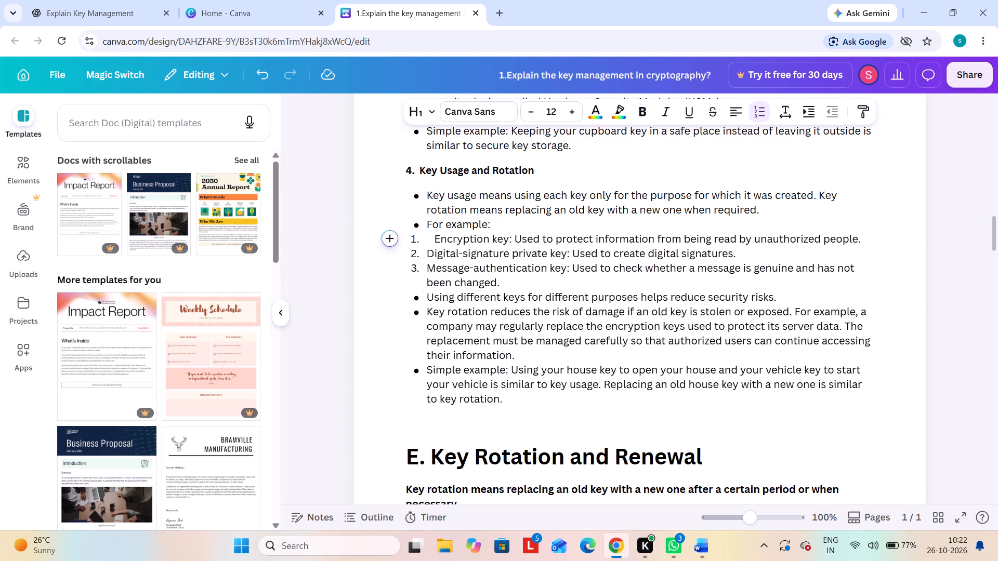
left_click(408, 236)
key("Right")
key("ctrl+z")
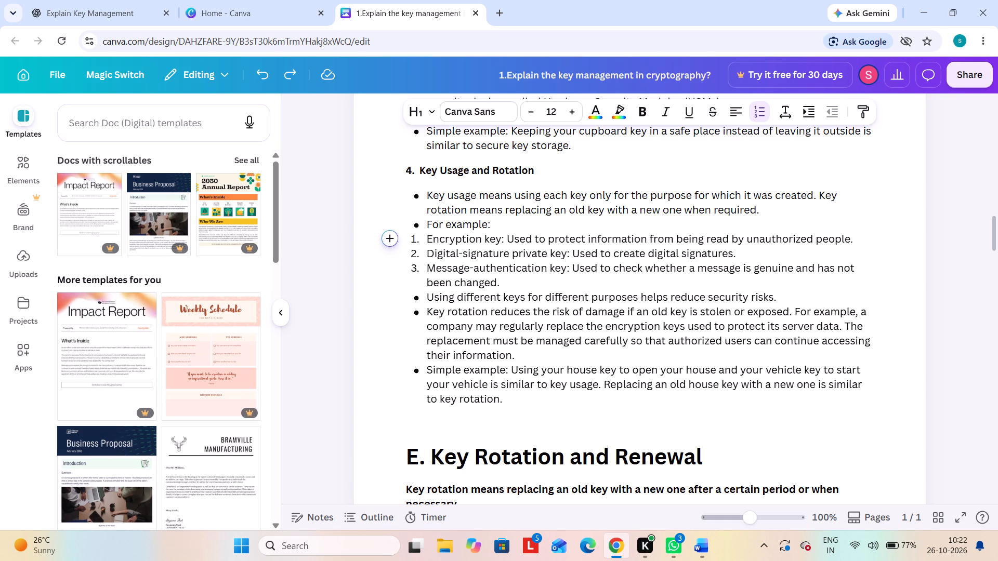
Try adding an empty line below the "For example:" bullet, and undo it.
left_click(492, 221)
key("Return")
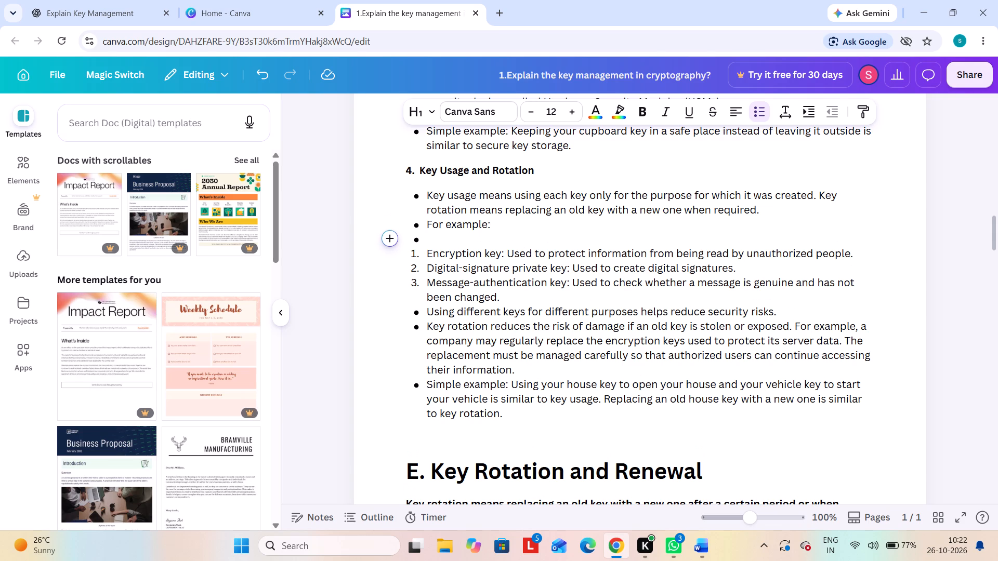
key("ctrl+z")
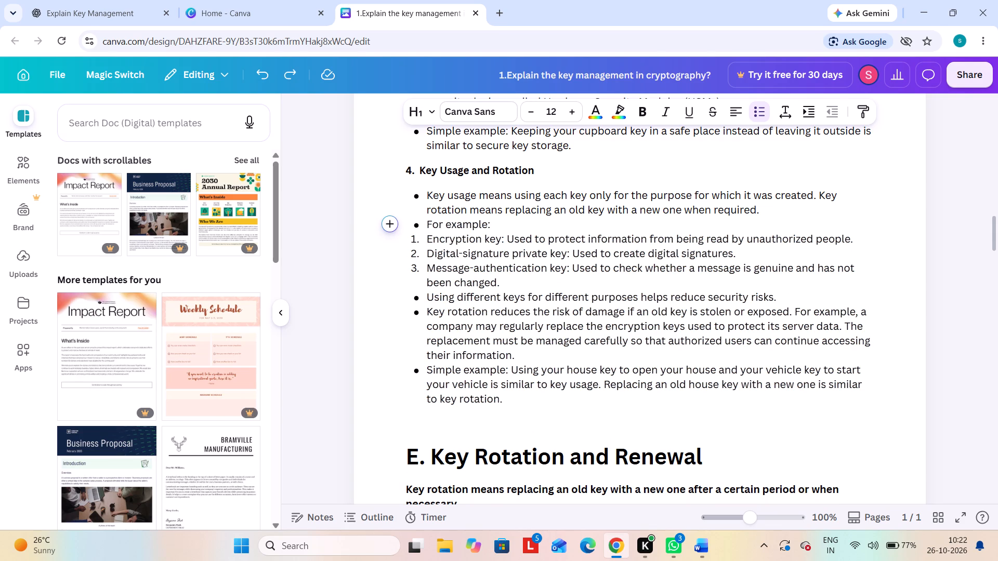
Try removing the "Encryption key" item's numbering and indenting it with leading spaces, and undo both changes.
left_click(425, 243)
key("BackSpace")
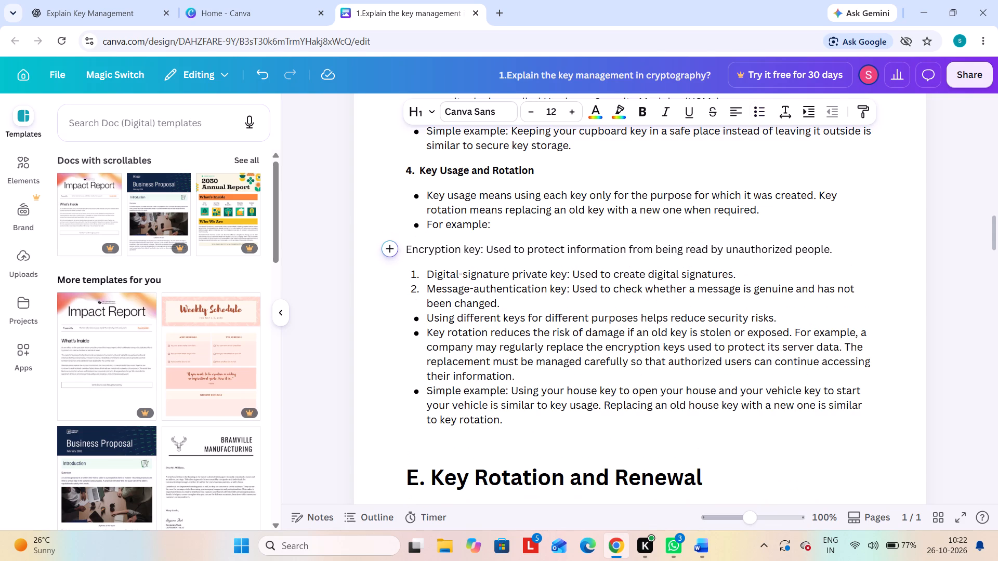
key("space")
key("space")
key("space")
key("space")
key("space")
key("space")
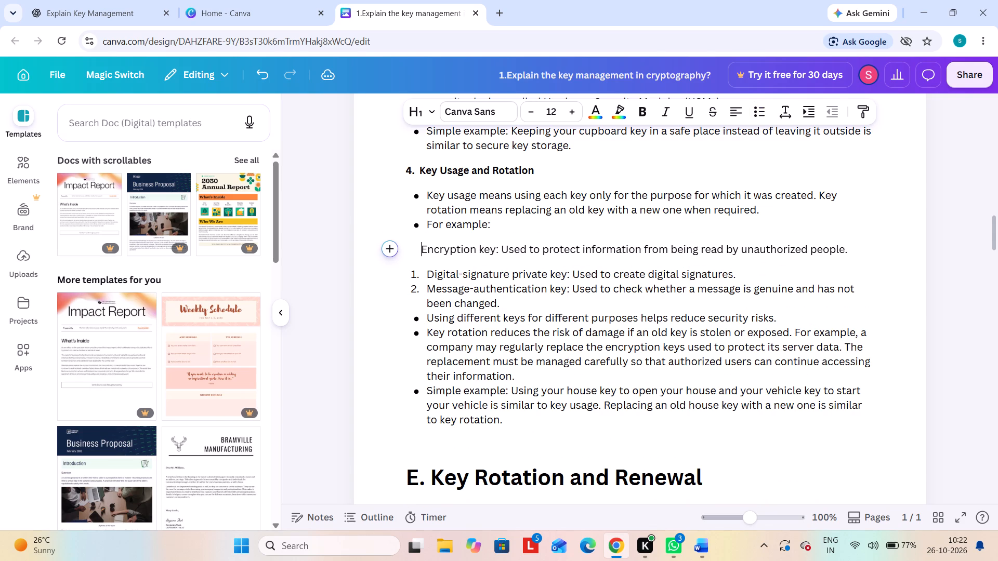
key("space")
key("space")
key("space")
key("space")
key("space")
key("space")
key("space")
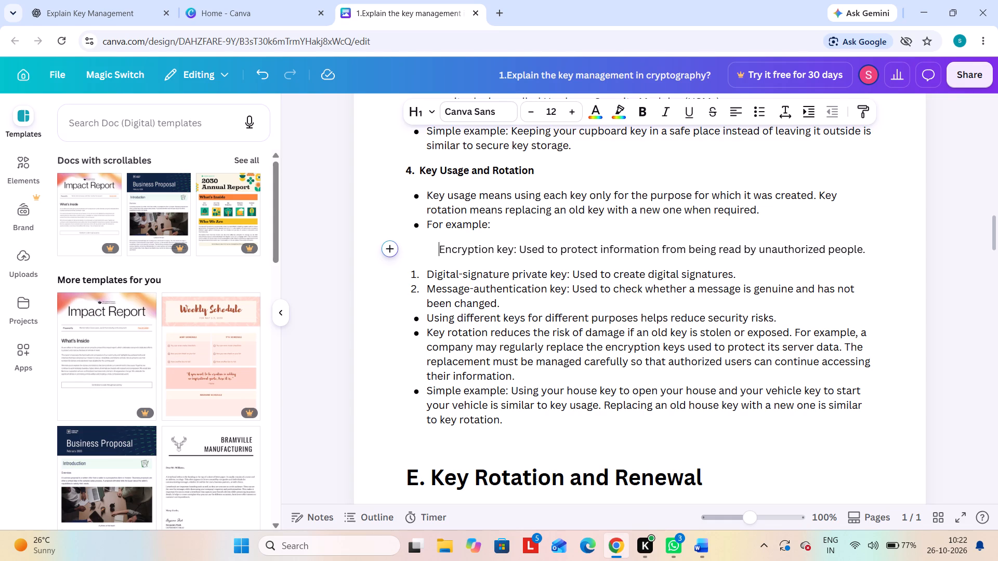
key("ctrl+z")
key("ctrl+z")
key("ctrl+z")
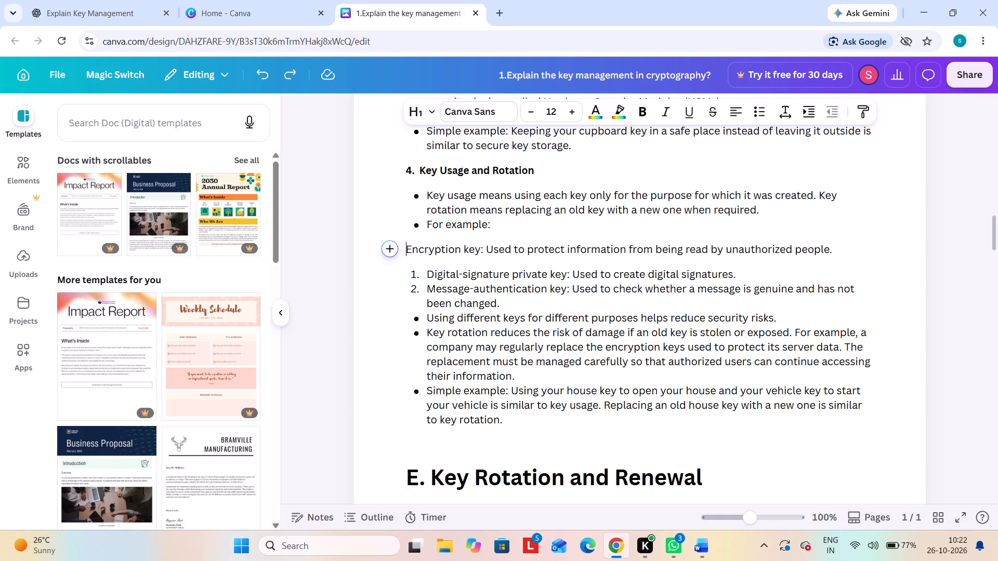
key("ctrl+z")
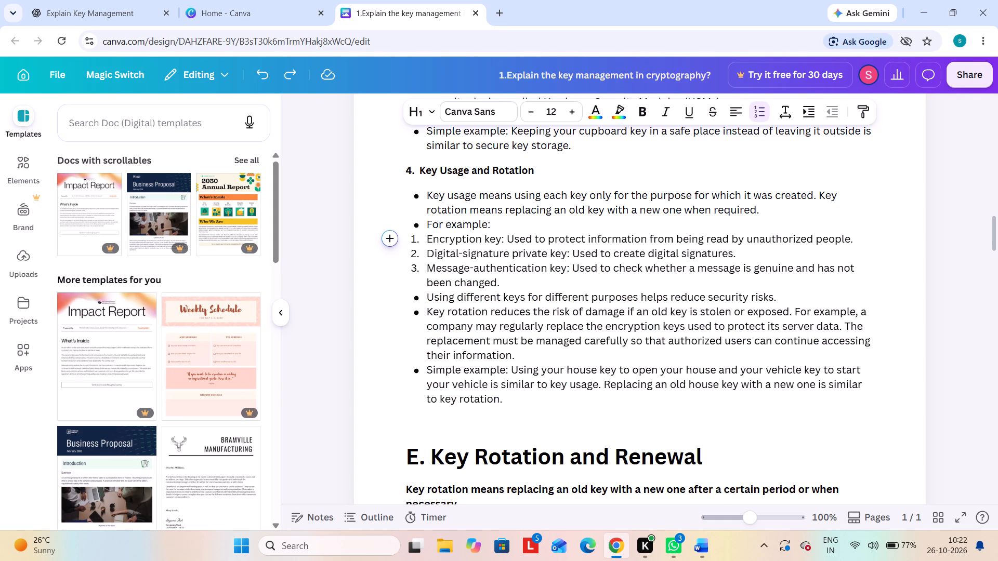
scroll(436, 297, "down", 1)
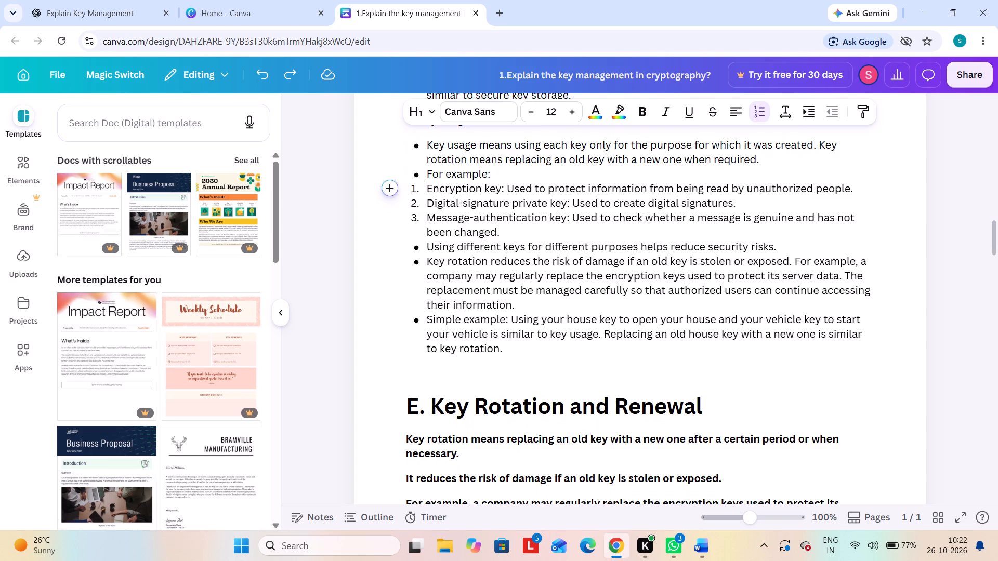
left_click(585, 364)
scroll(585, 364, "down", 1)
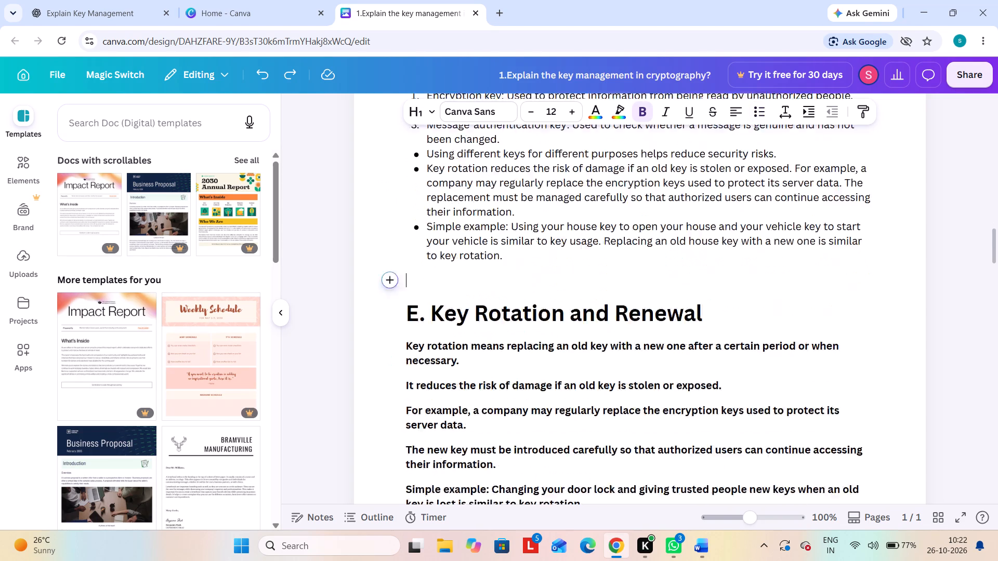
scroll(585, 364, "down", 1)
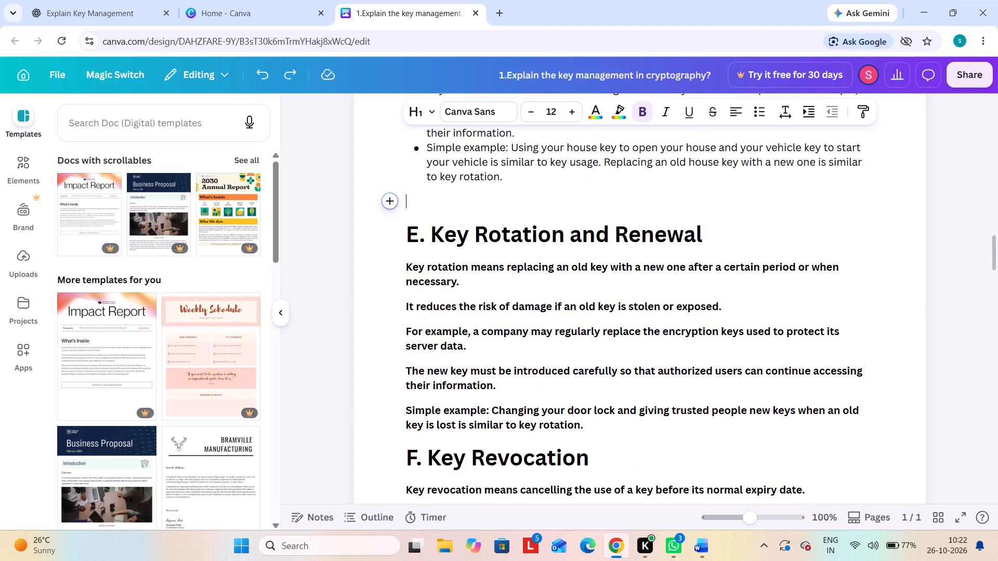
scroll(414, 220, "down", 4)
scroll(414, 220, "up", 1)
scroll(414, 220, "down", 1)
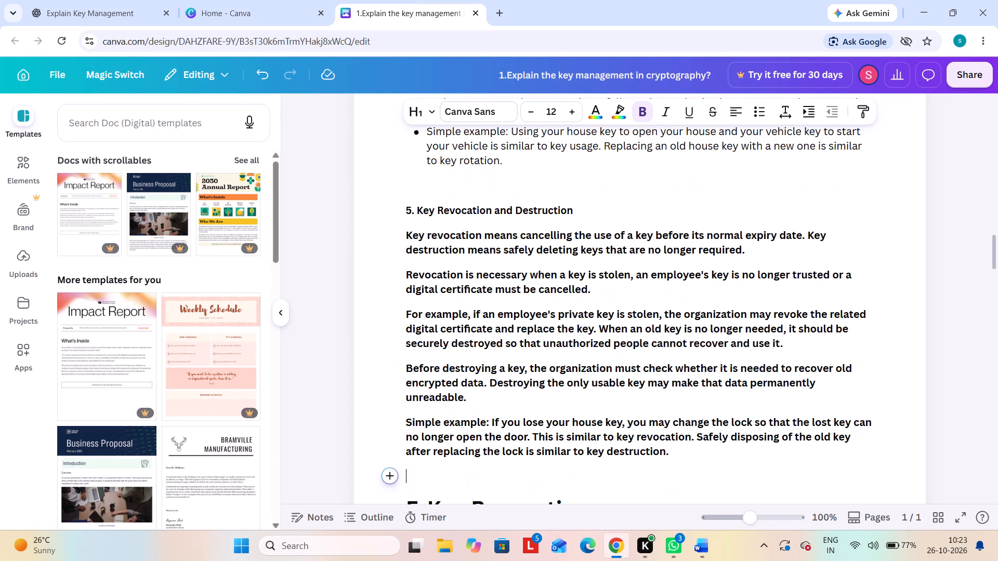
Remove bold from the five paragraphs under "5. Key Revocation and Destruction" and make them a bulleted list.
left_click_drag(688, 450, 397, 238)
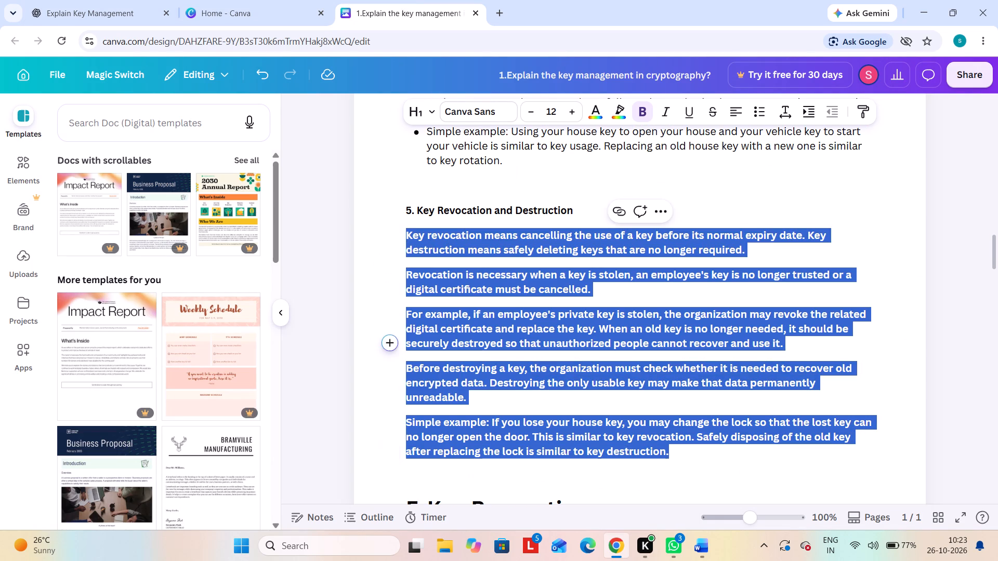
left_click(641, 110)
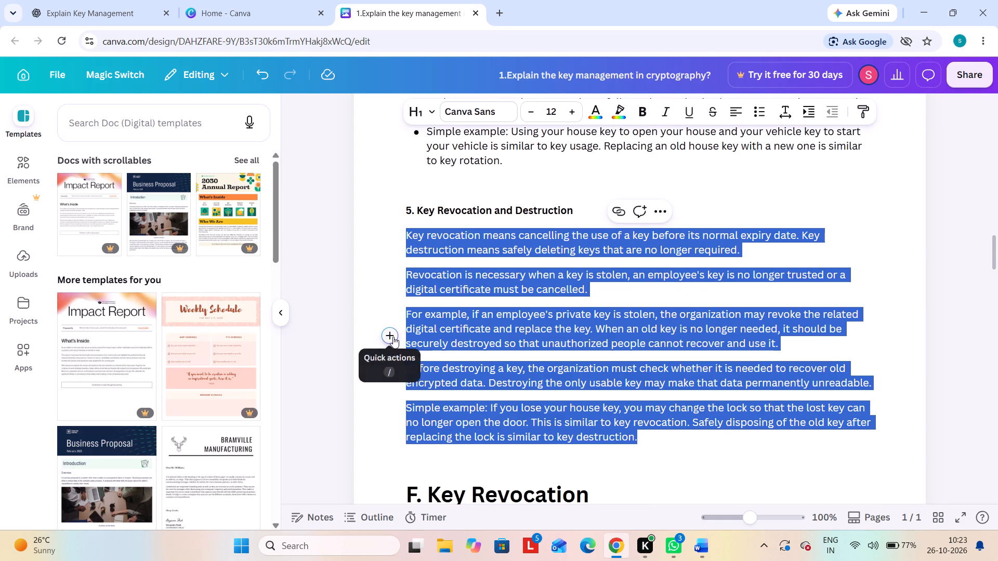
left_click(393, 337)
scroll(710, 295, "down", 3)
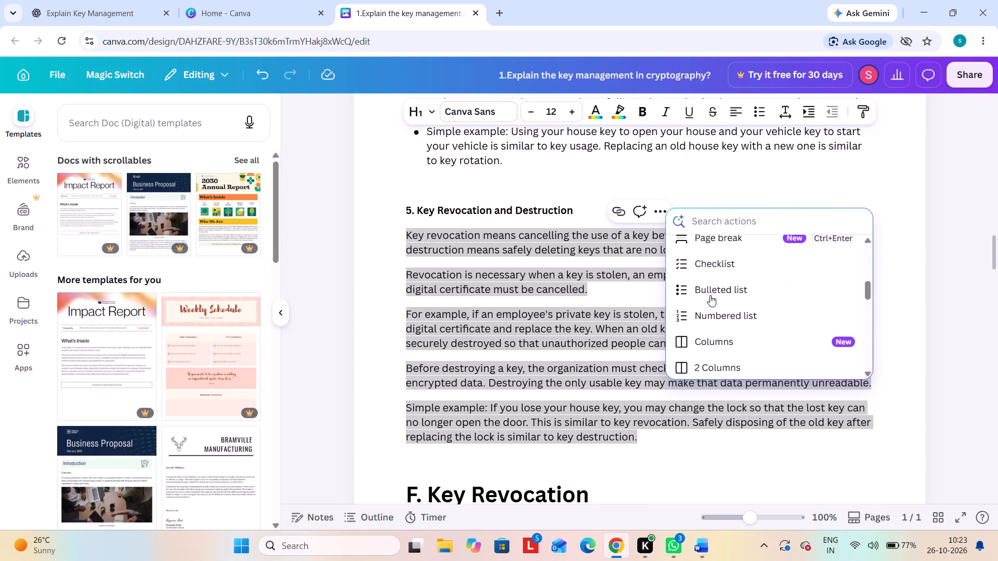
left_click(739, 290)
left_click(402, 386)
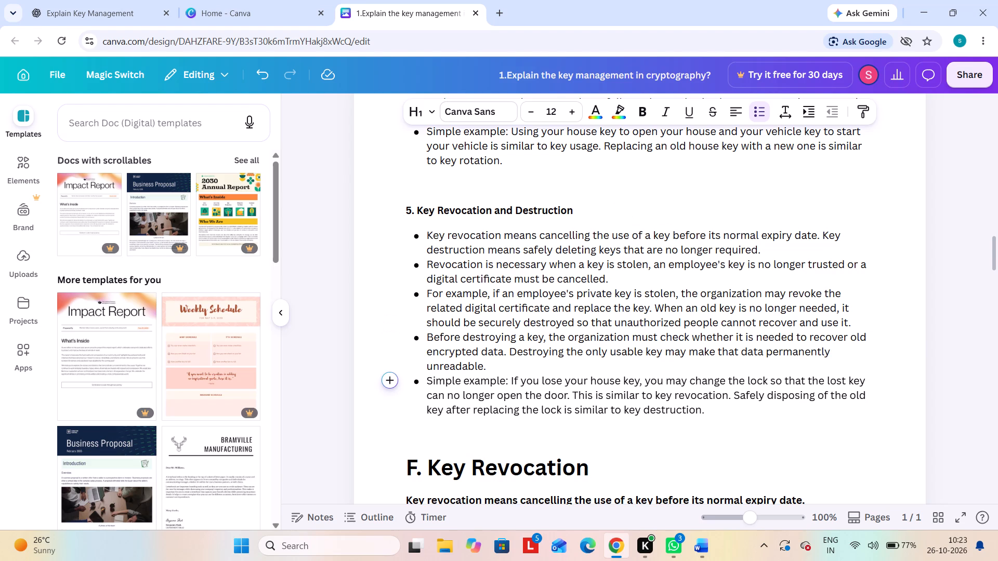
Delete the old "F. Key Revocation" and "G. Key Destruction" sections, including their headings and paragraphs.
scroll(402, 386, "down", 4)
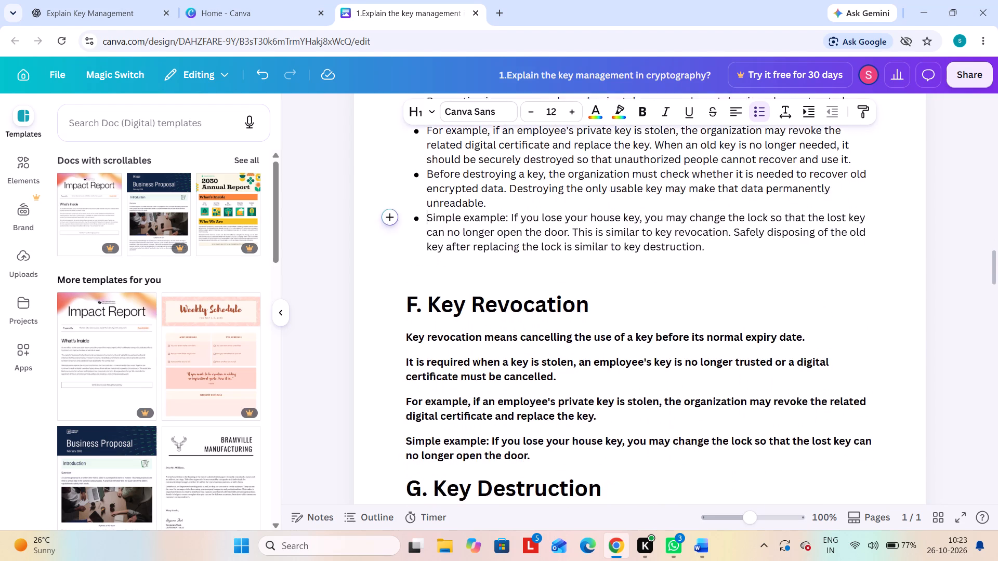
scroll(402, 386, "down", 1)
left_click_drag(399, 205, 481, 382)
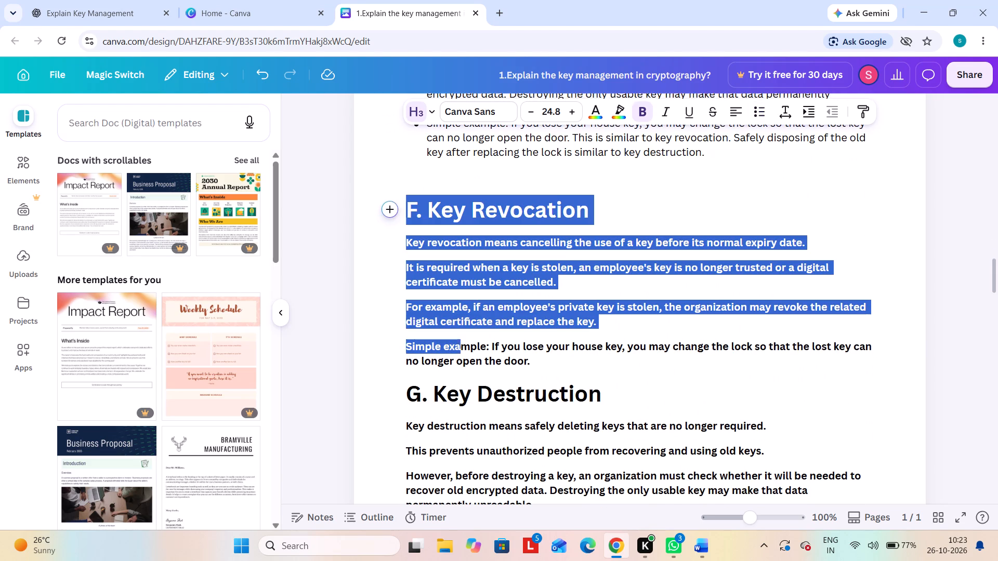
left_click_drag(481, 382, 666, 444)
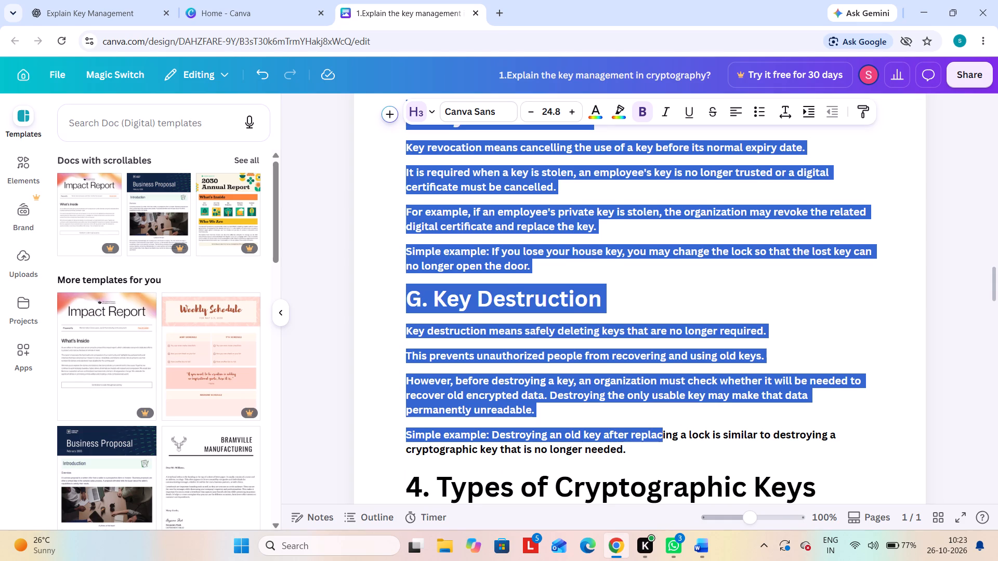
left_click_drag(666, 444, 702, 448)
key("BackSpace")
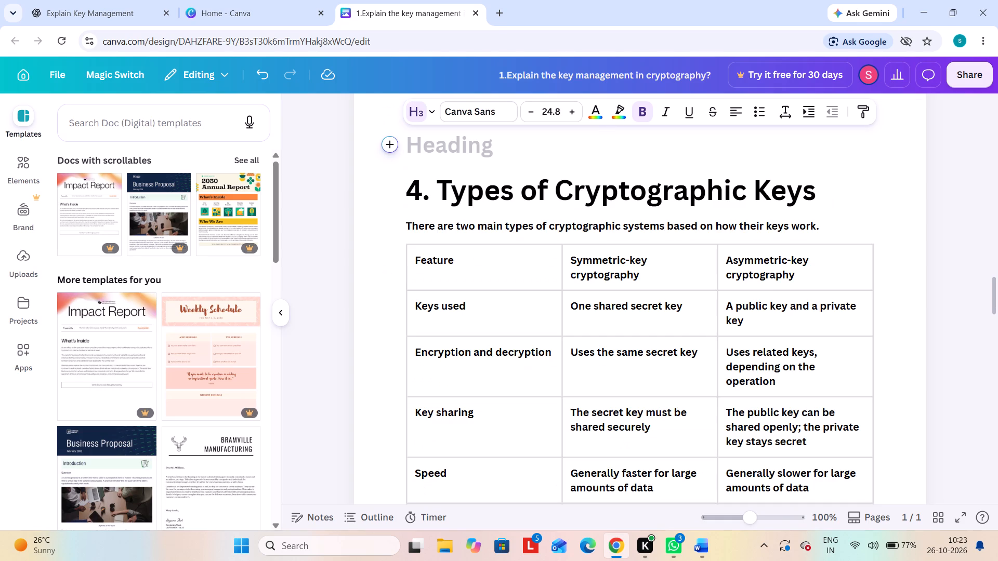
Delete the "4. Types of Cryptographic Keys" heading and the introductory sentence above the comparison table.
scroll(702, 448, "up", 1)
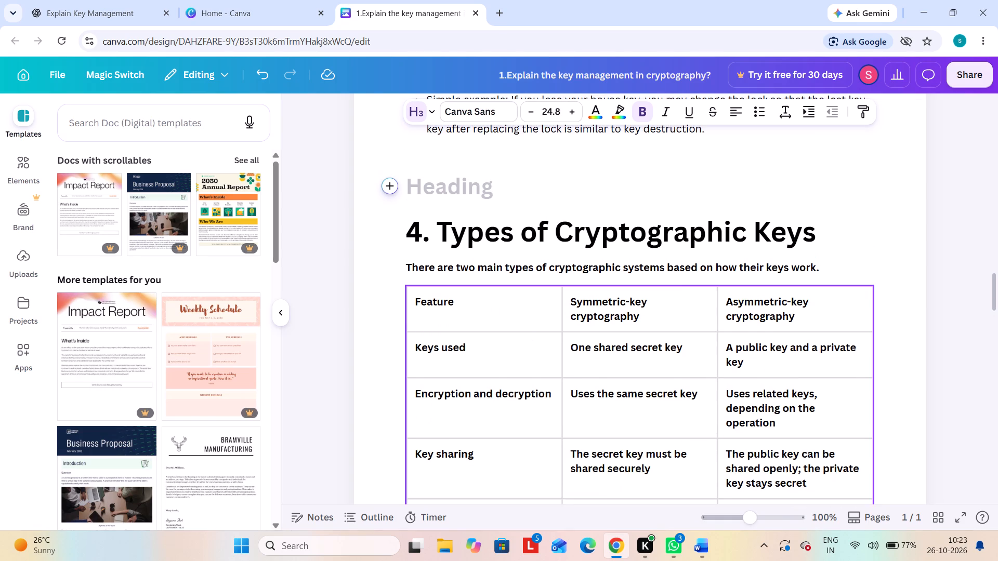
left_click_drag(415, 220, 501, 443)
key("BackSpace")
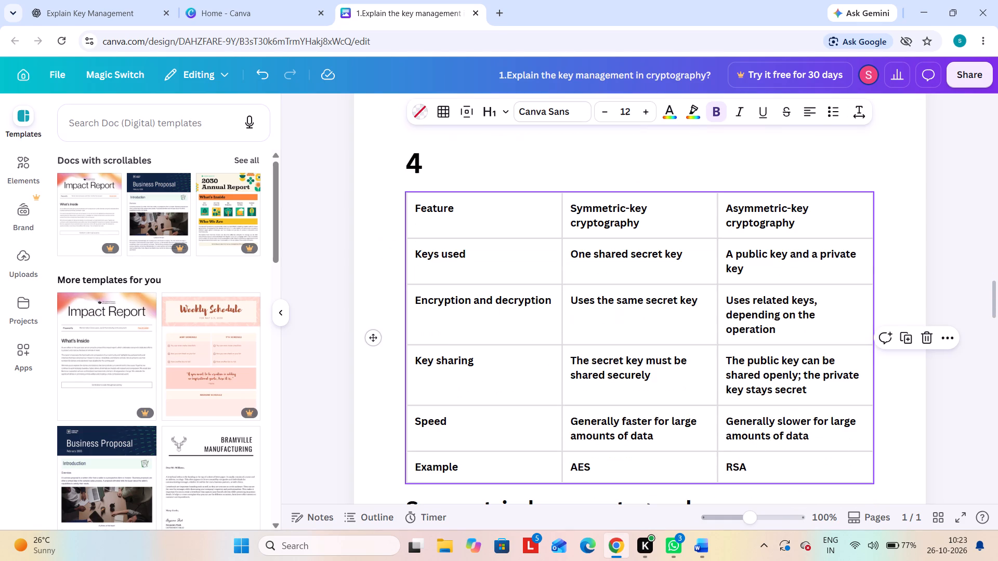
left_click_drag(406, 160, 631, 460)
key("BackSpace")
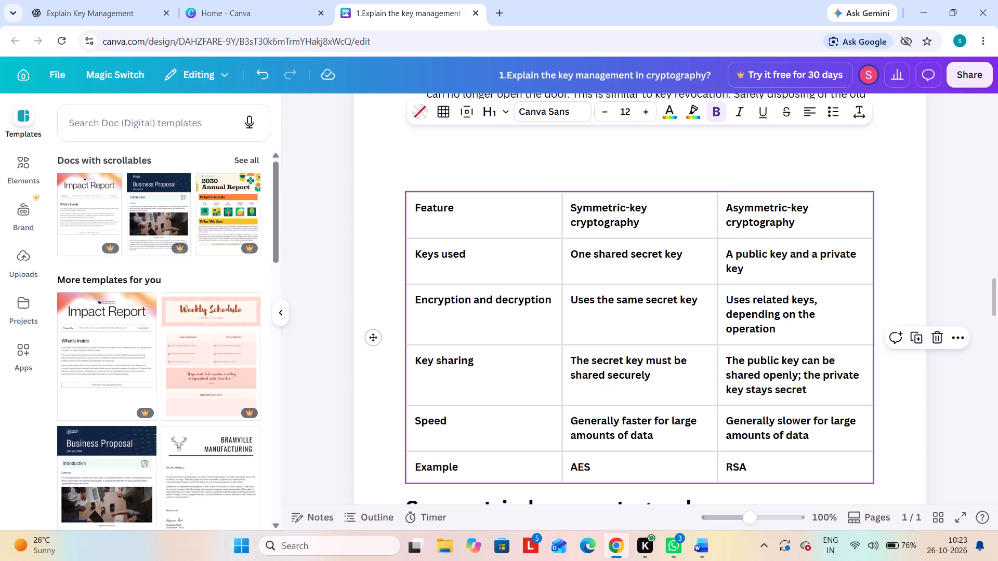
Delete the table comparing symmetric-key and asymmetric-key cryptography.
scroll(631, 460, "down", 1)
left_click(822, 318)
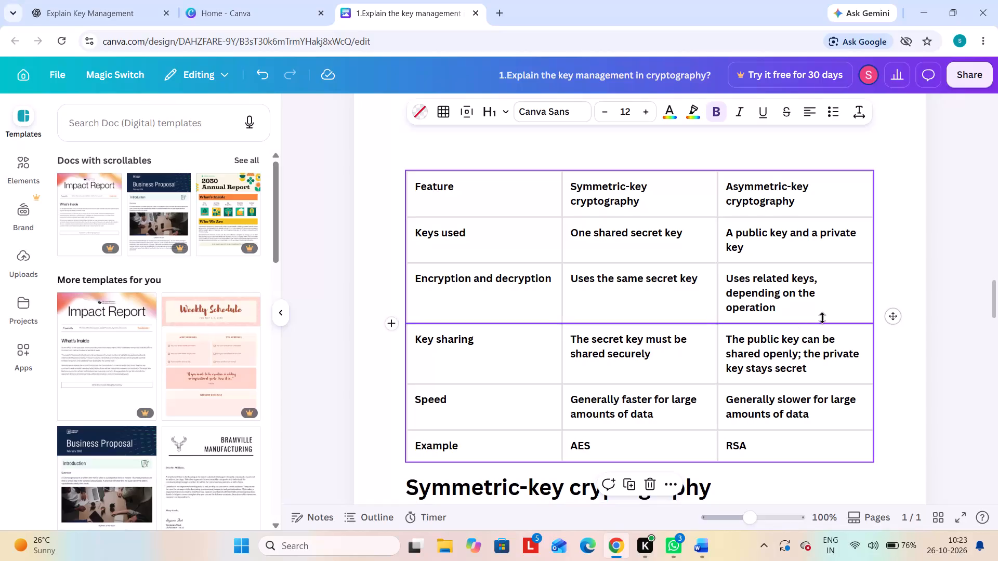
double_click(545, 193)
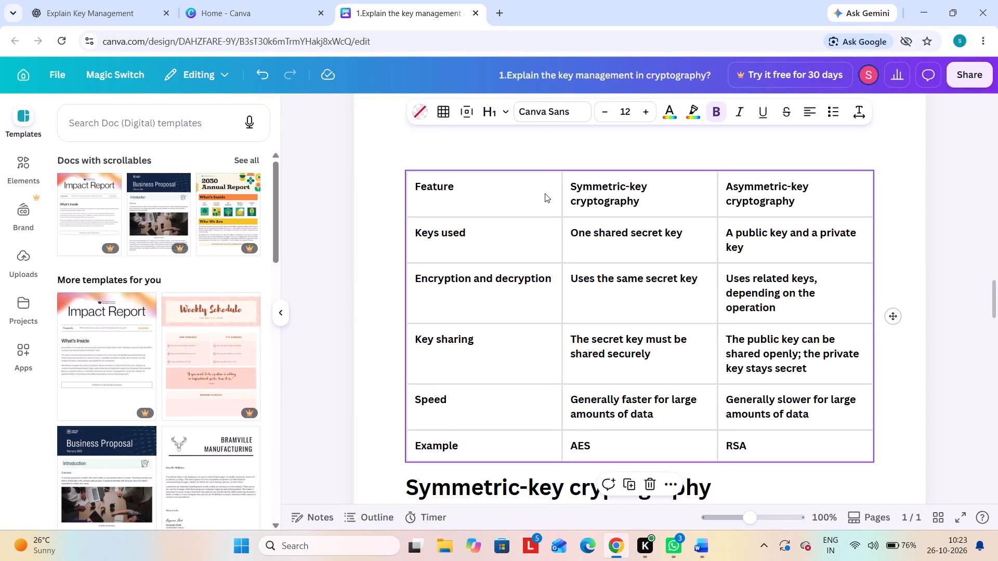
left_click(486, 159)
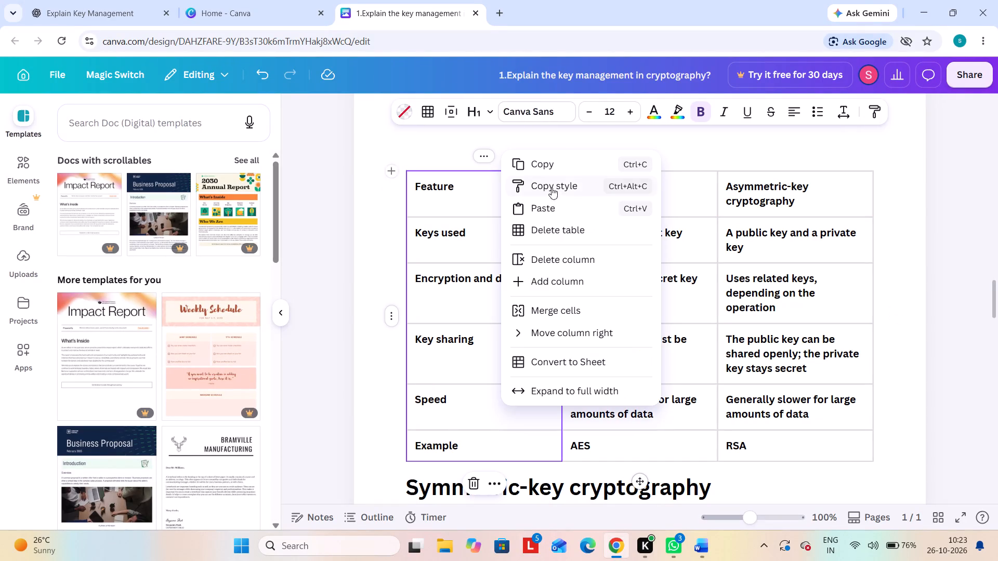
left_click(562, 225)
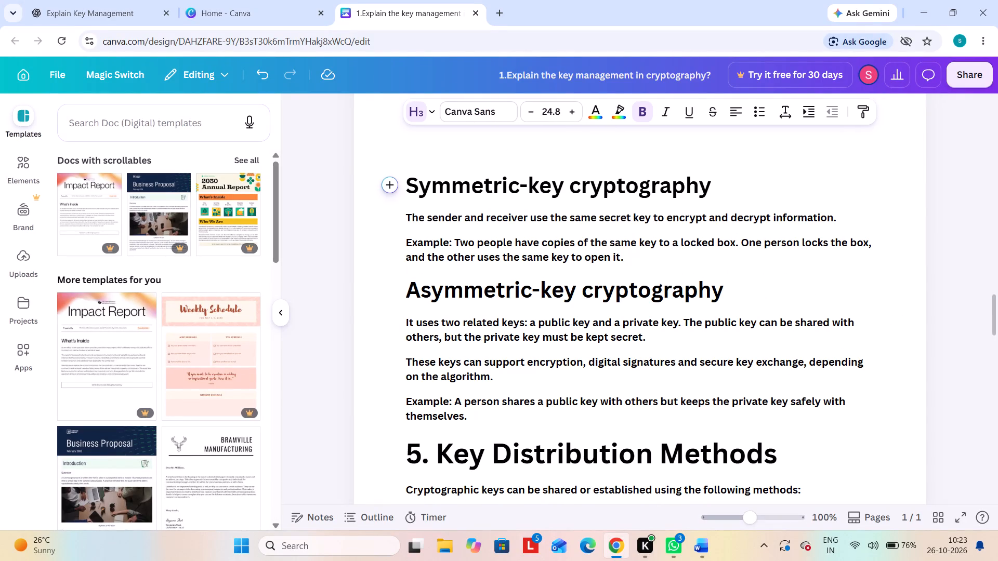
Delete everything from the "Symmetric-key cryptography" heading down to just above "9. Conclusion", including the empty heading line left behind.
left_click_drag(404, 189, 540, 393)
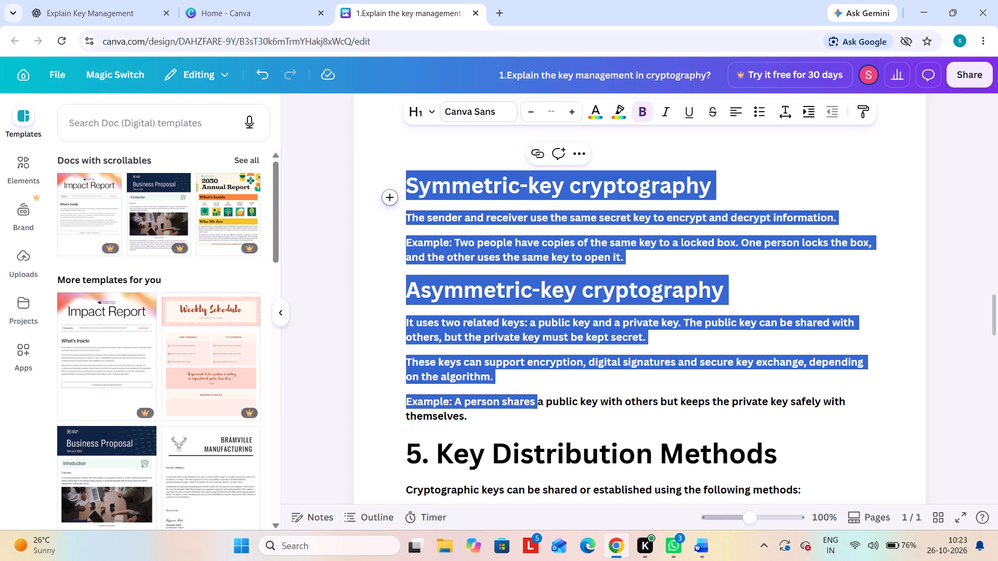
left_click_drag(540, 393, 582, 488)
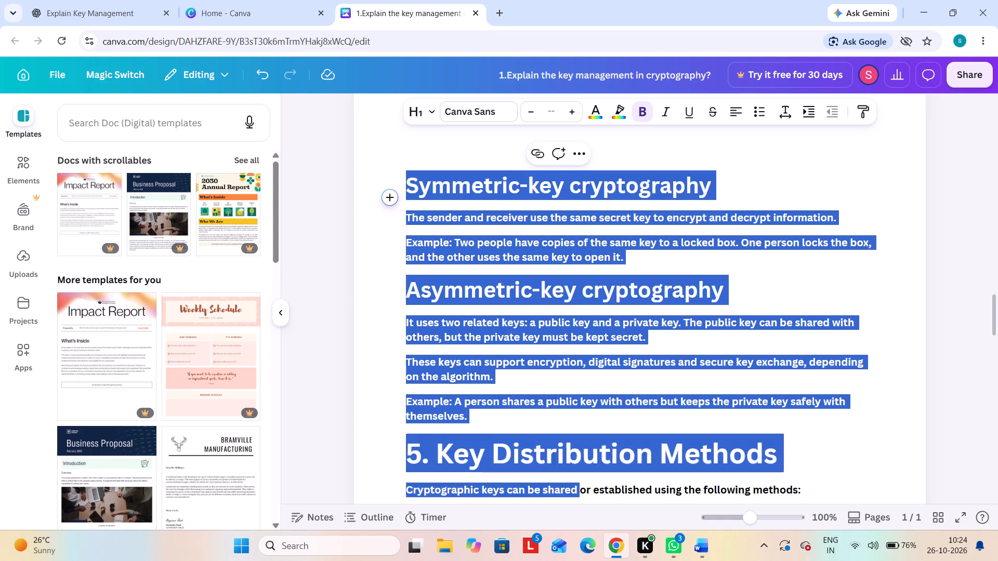
left_click_drag(582, 488, 789, 168)
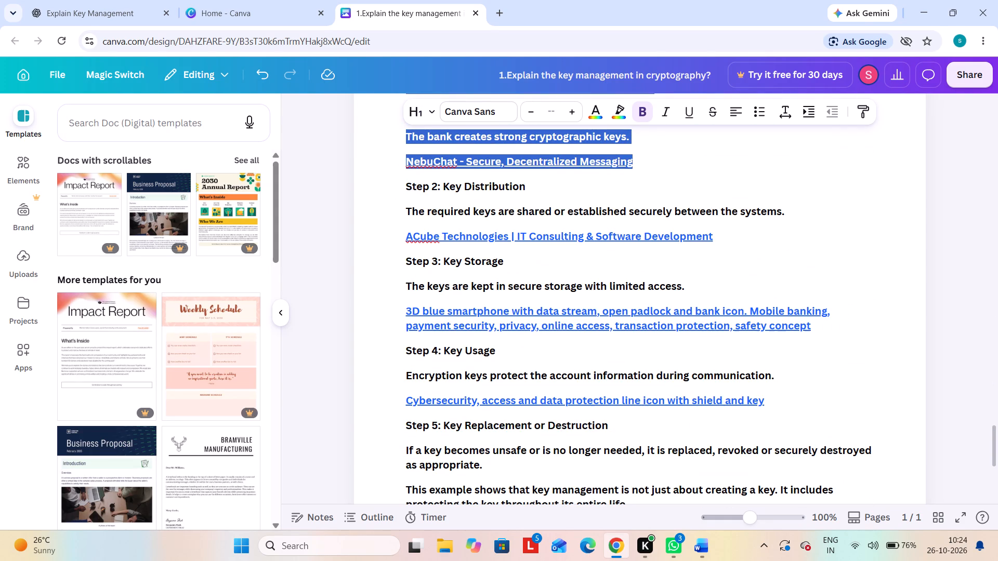
left_click_drag(789, 168, 670, 342)
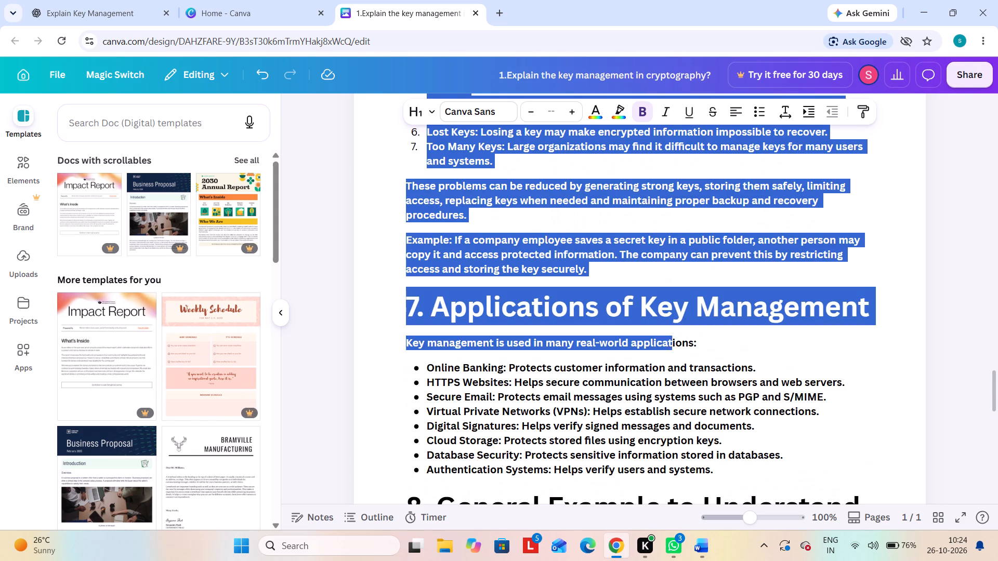
left_click_drag(670, 342, 665, 455)
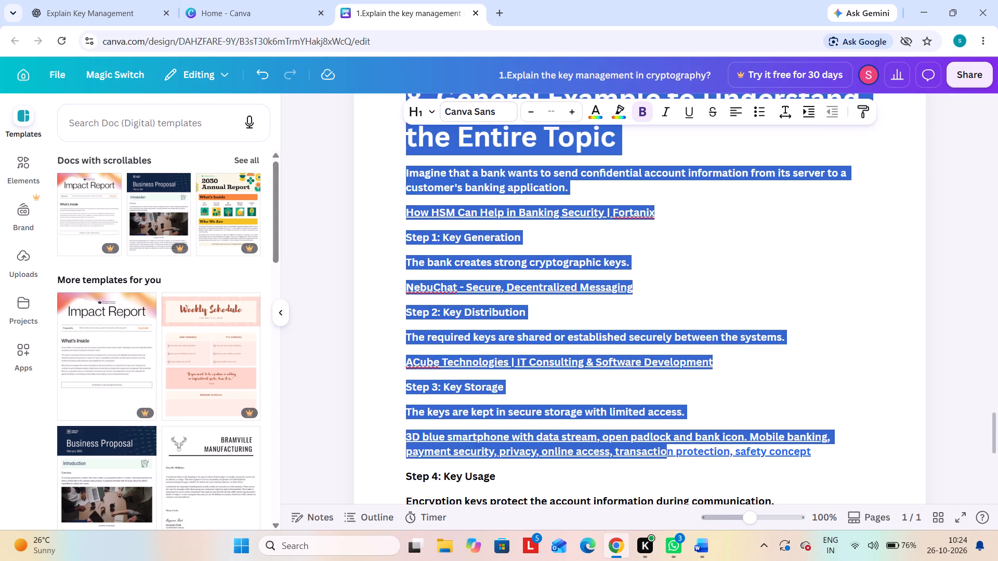
left_click_drag(665, 455, 753, 149)
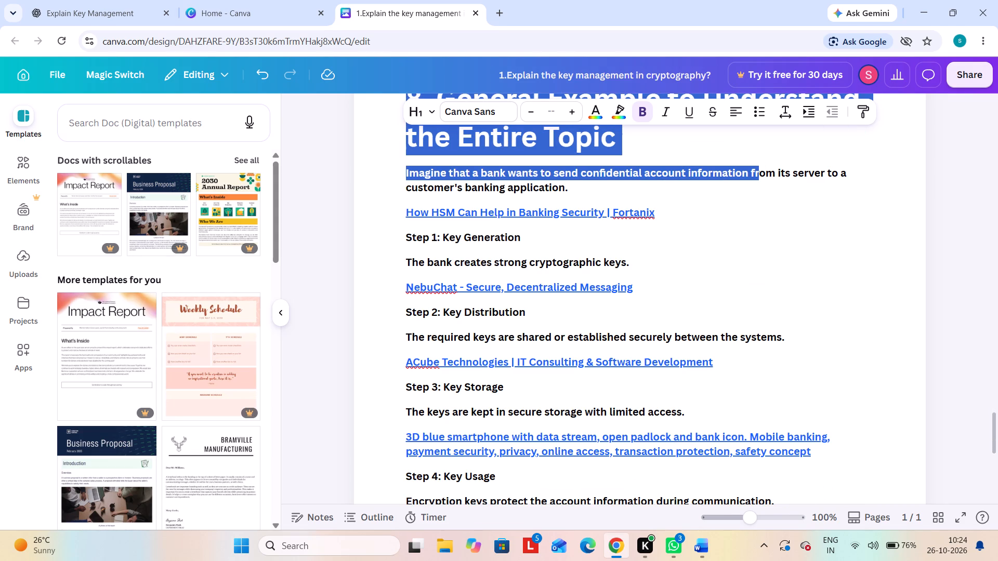
left_click_drag(753, 149, 698, 403)
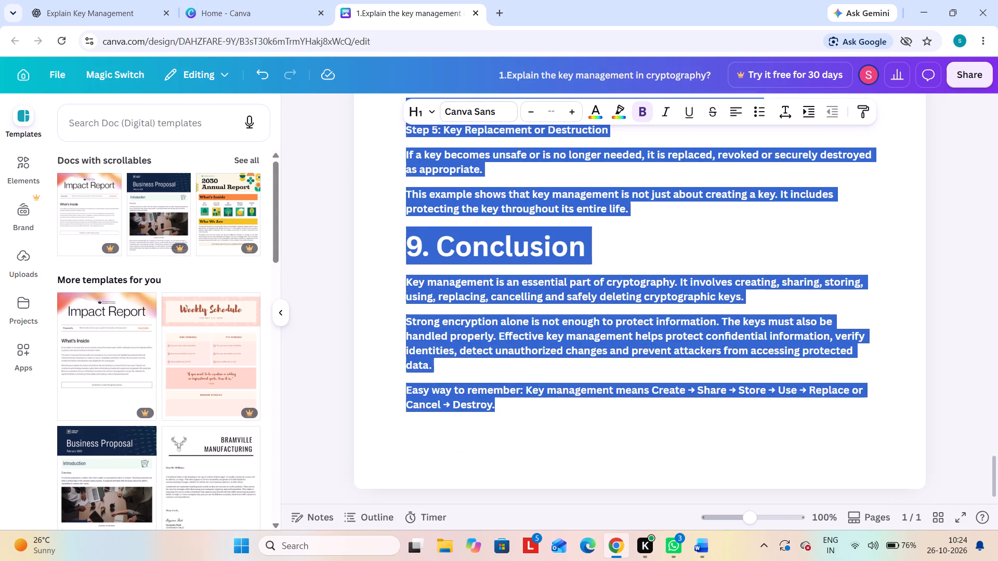
left_click_drag(698, 403, 700, 225)
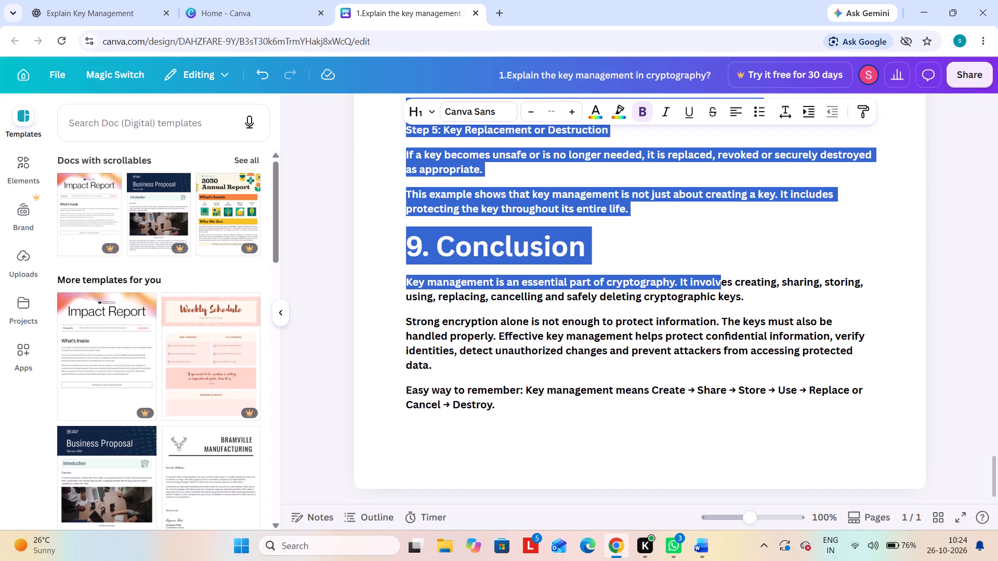
left_click_drag(700, 225, 695, 208)
key("BackSpace")
key("BackSpace")
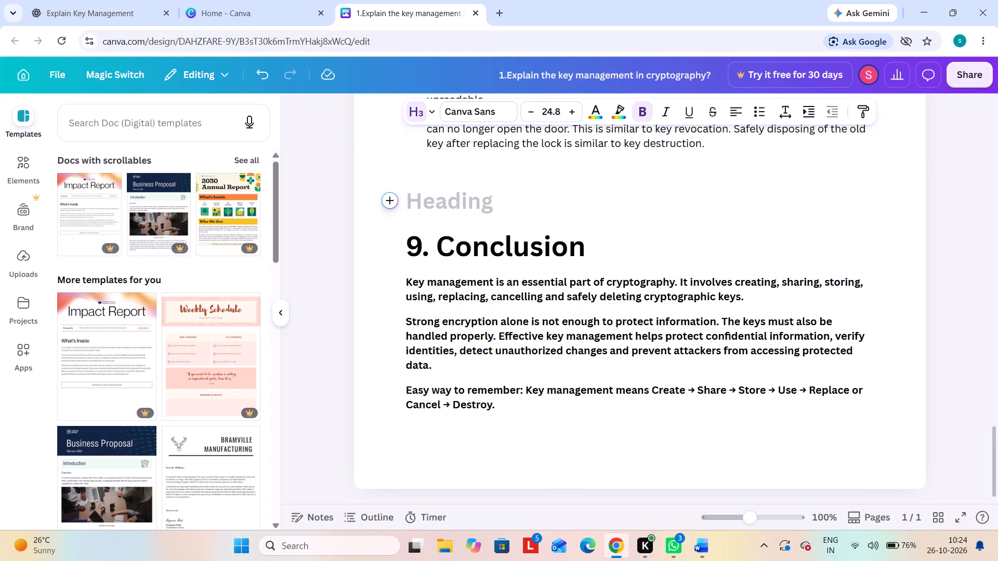
scroll(695, 208, "up", 2)
key("BackSpace")
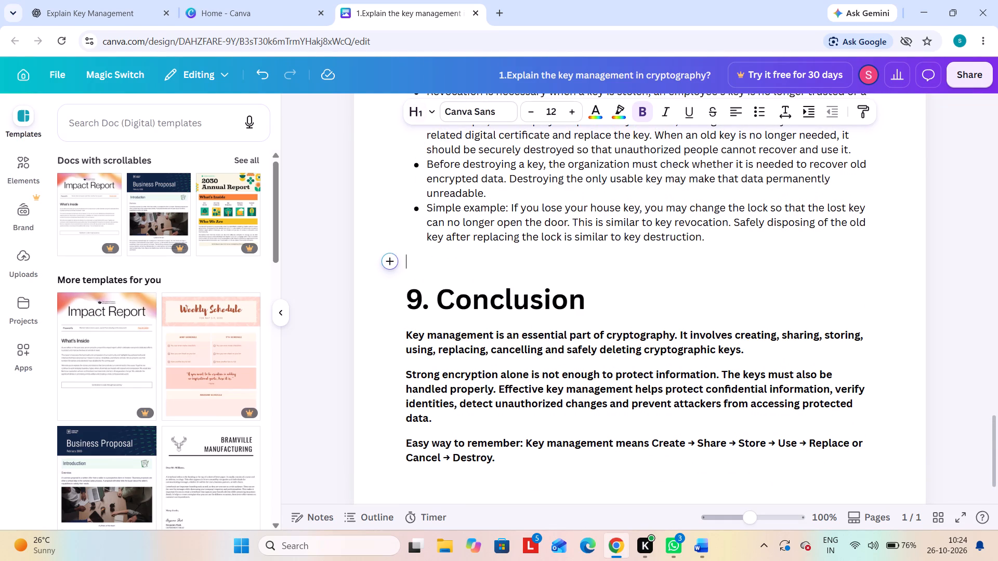
key("BackSpace")
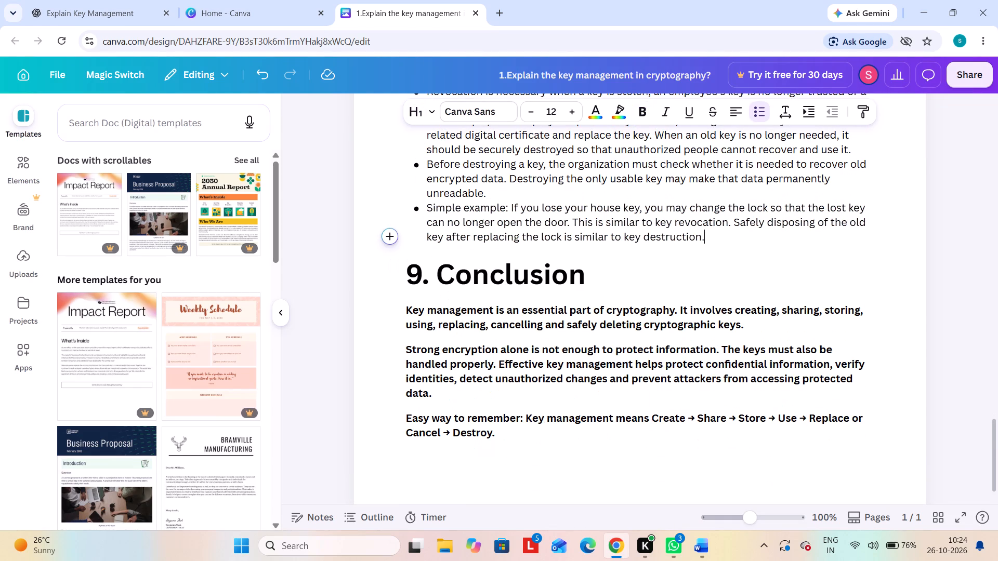
Delete the "9. Conclusion" heading and its three paragraphs at the end of the document.
left_click(596, 273)
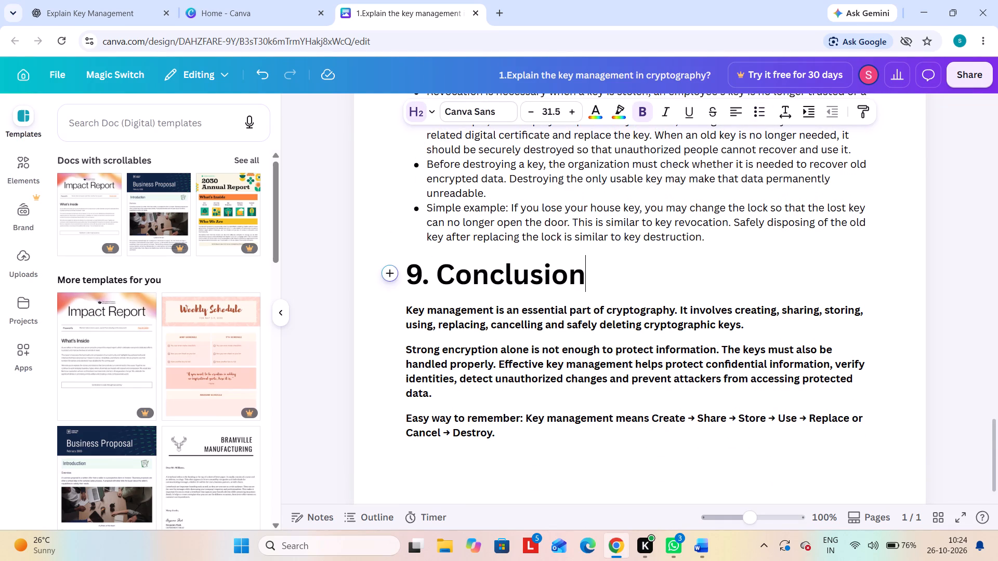
left_click_drag(603, 276, 413, 271)
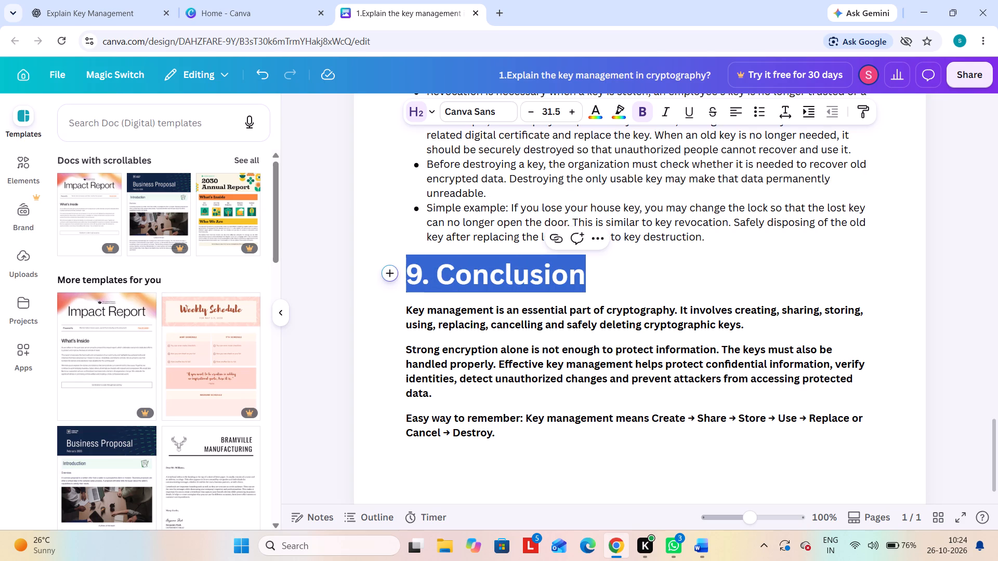
left_click_drag(413, 271, 405, 274)
left_click_drag(405, 274, 530, 500)
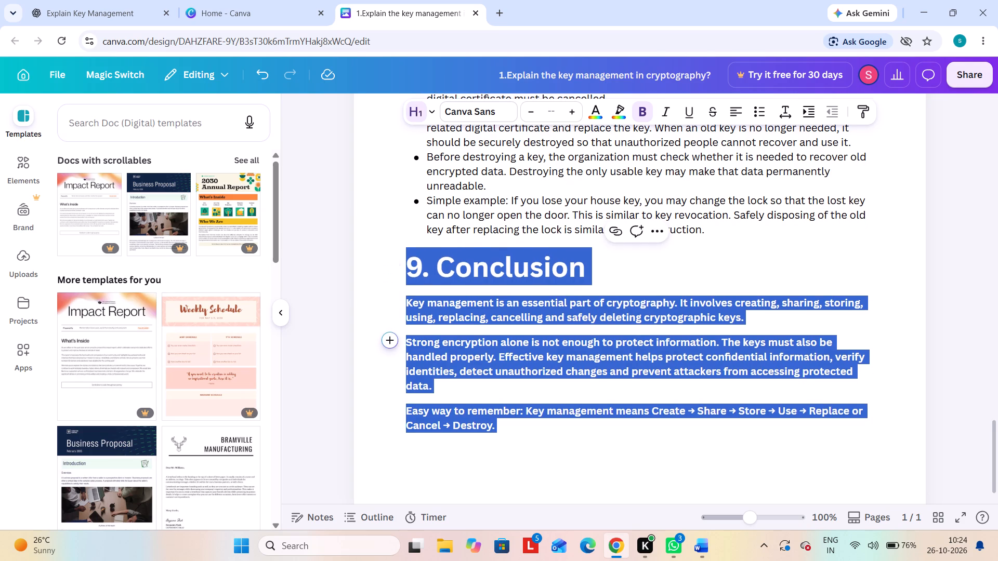
left_click(530, 500)
key("BackSpace")
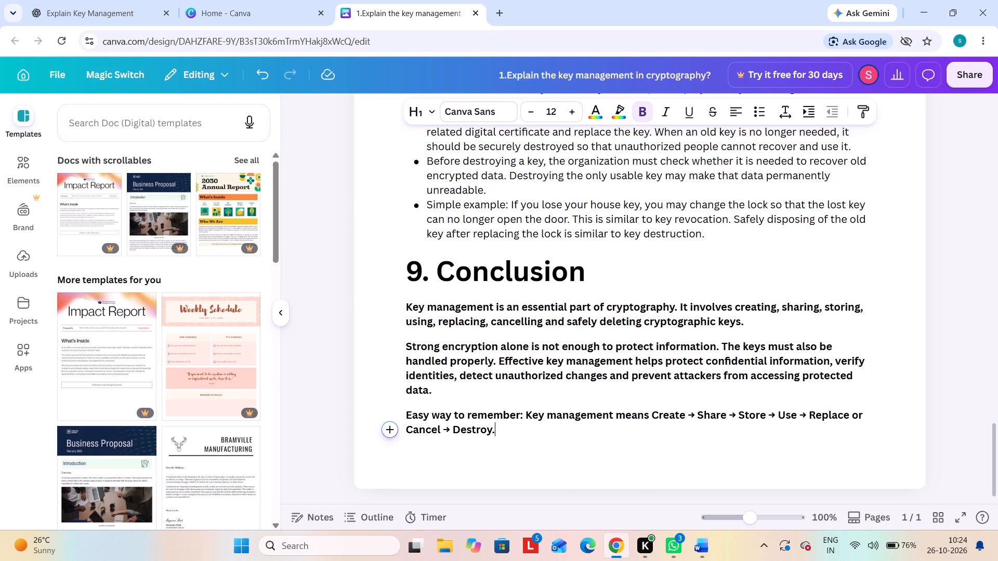
left_click_drag(504, 435, 410, 271)
key("BackSpace")
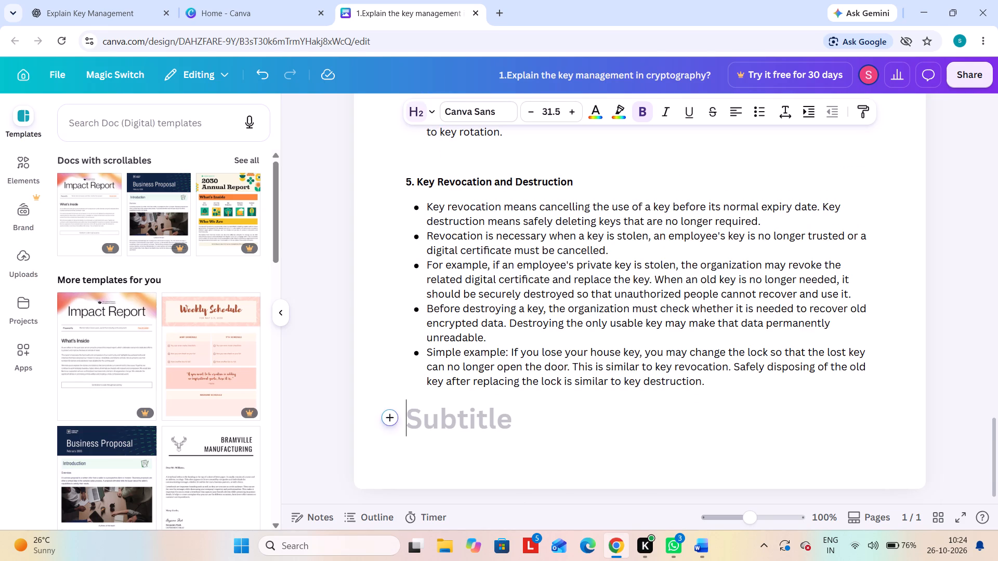
Review the remaining key management answer, from the Introduction through "Main Stages of Key Management".
scroll(410, 271, "up", 8)
scroll(410, 271, "down", 2)
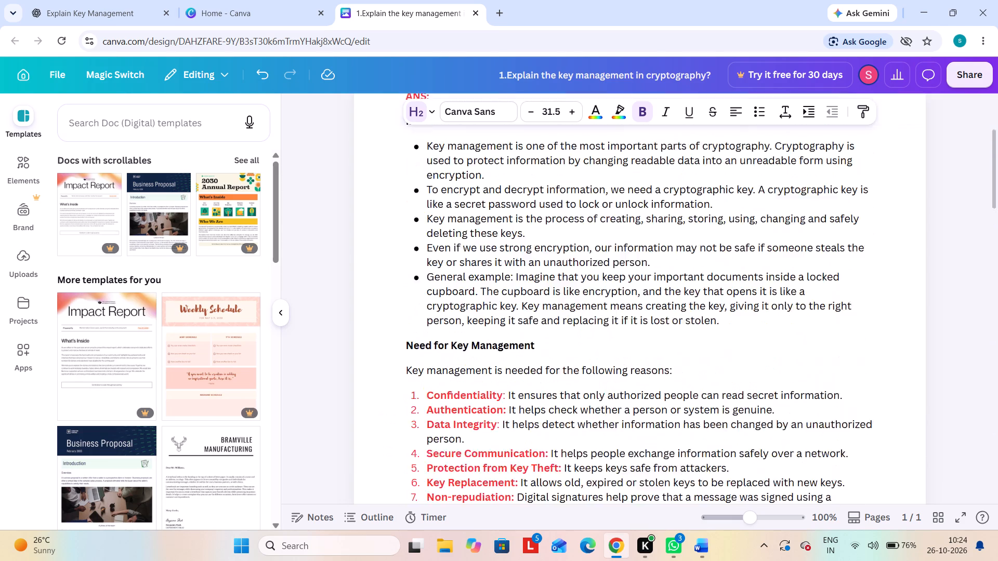
scroll(410, 271, "down", 6)
scroll(410, 271, "up", 5)
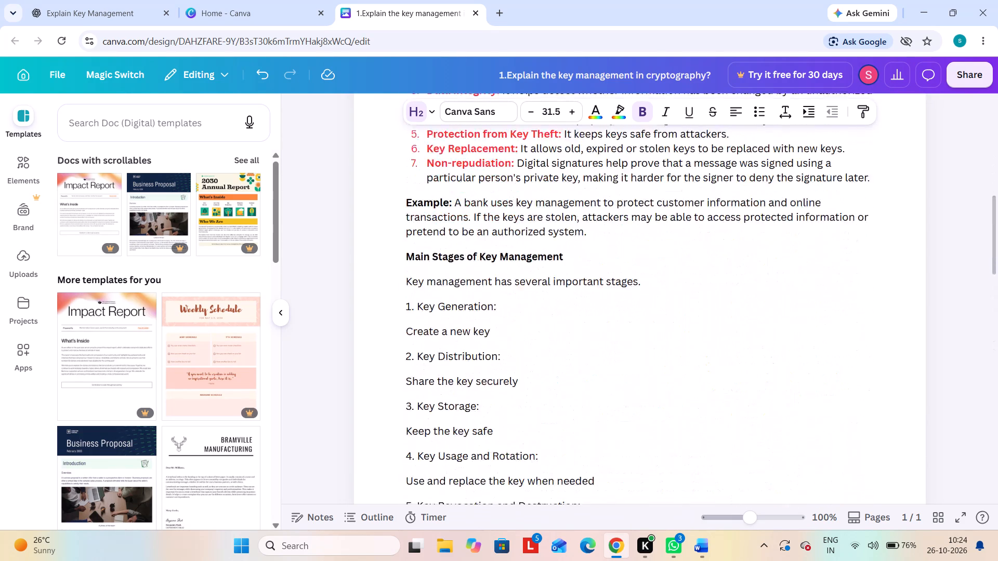
scroll(410, 271, "up", 2)
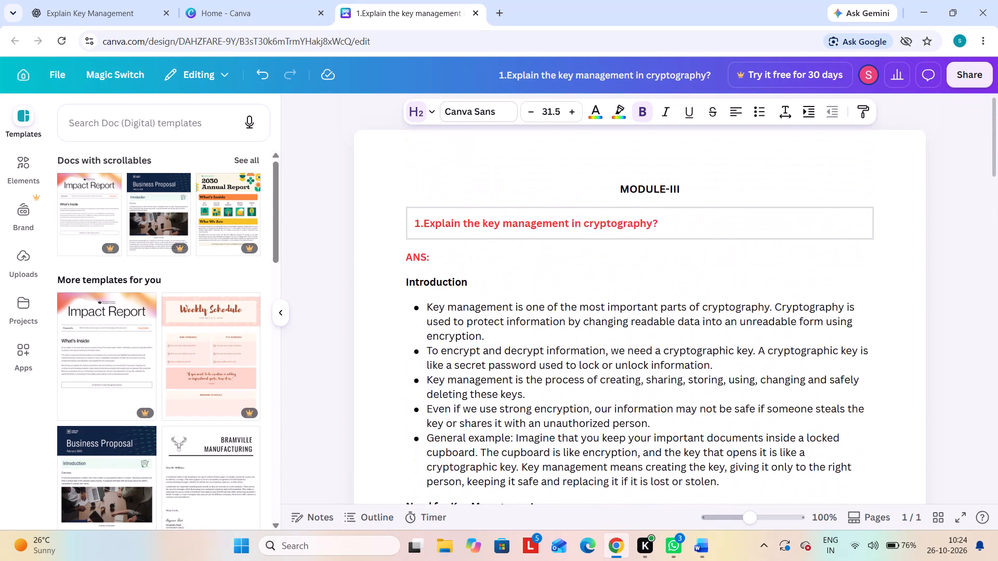
Change the "Confidentiality", "Authentication" and "Data Integrity" labels under "Need for Key Management" to black (#000000).
scroll(410, 271, "down", 5)
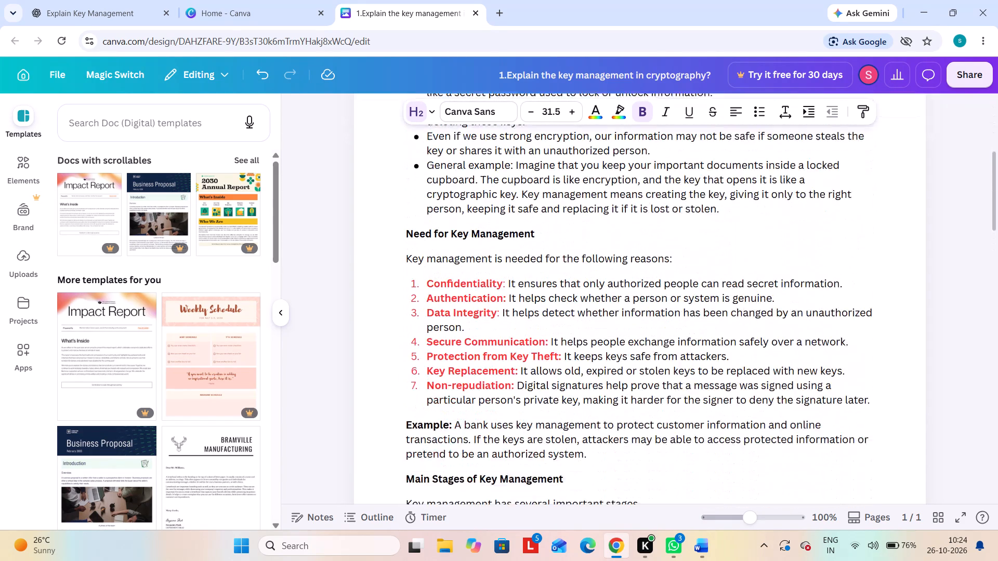
scroll(410, 271, "down", 1)
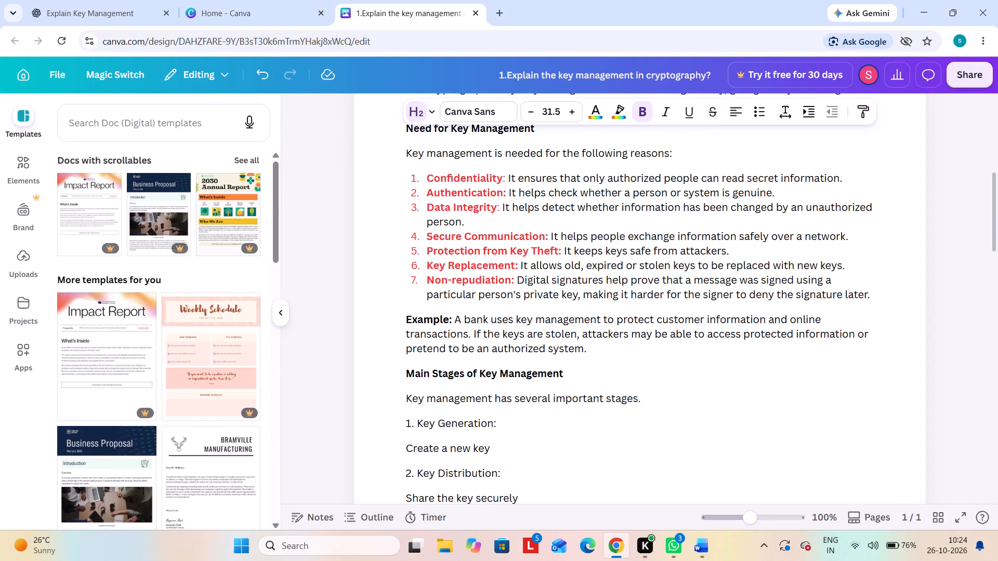
left_click_drag(409, 181, 507, 183)
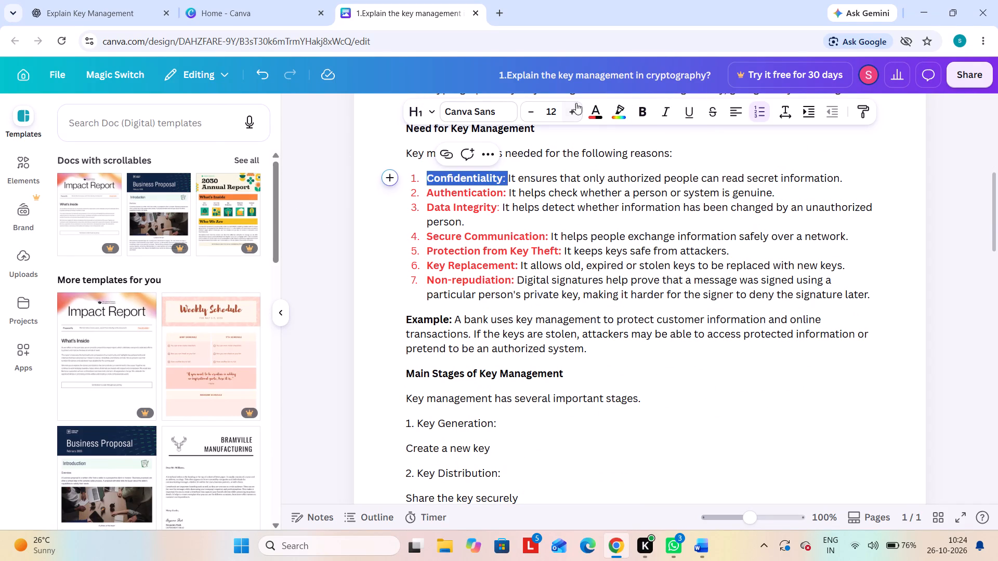
left_click(589, 108)
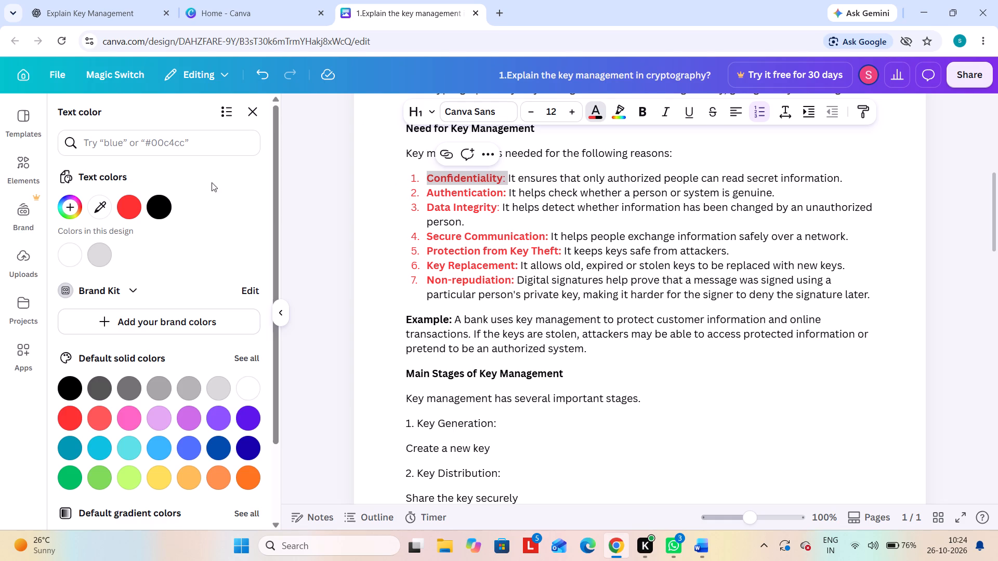
left_click(154, 202)
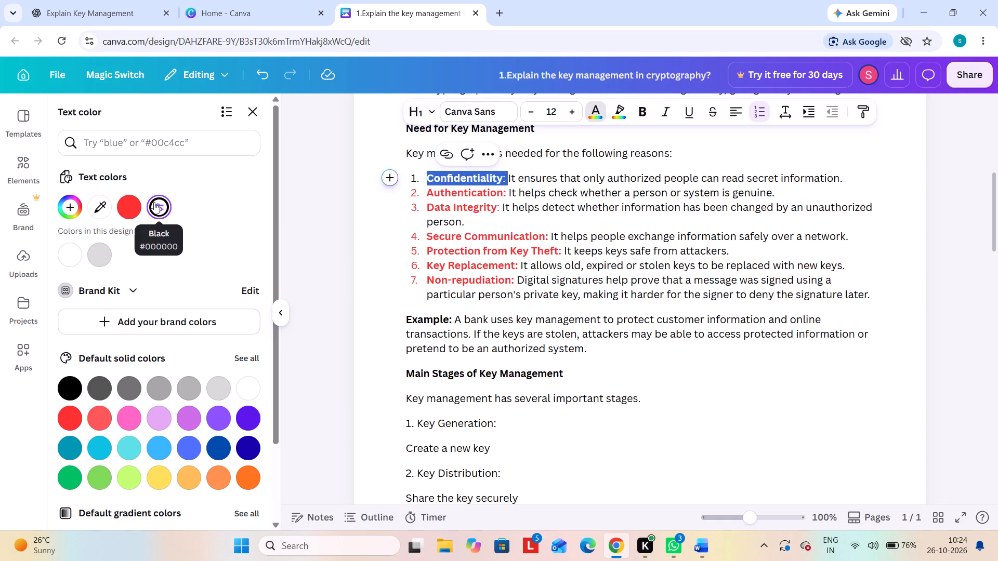
left_click_drag(424, 191, 493, 193)
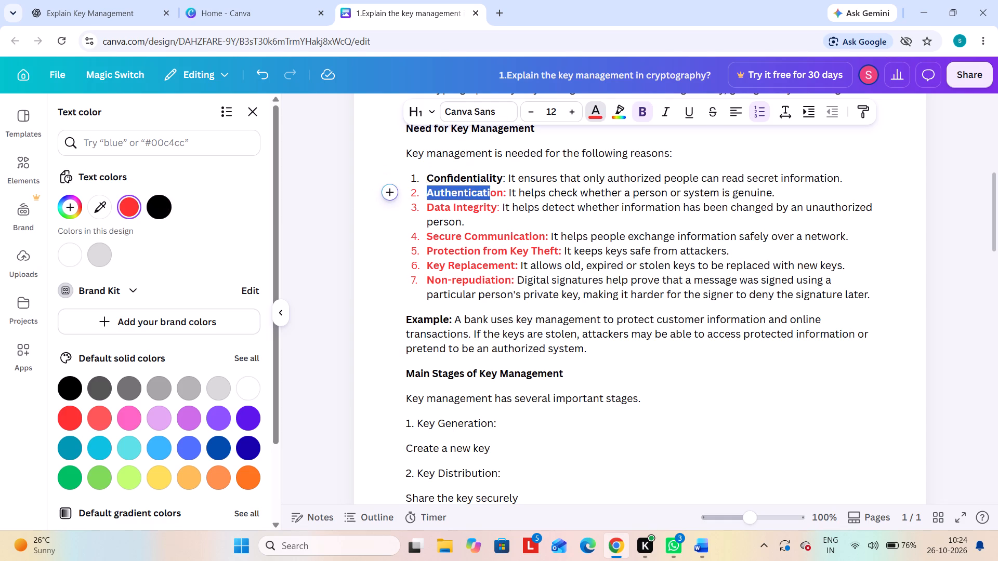
left_click_drag(493, 193, 508, 192)
left_click(156, 196)
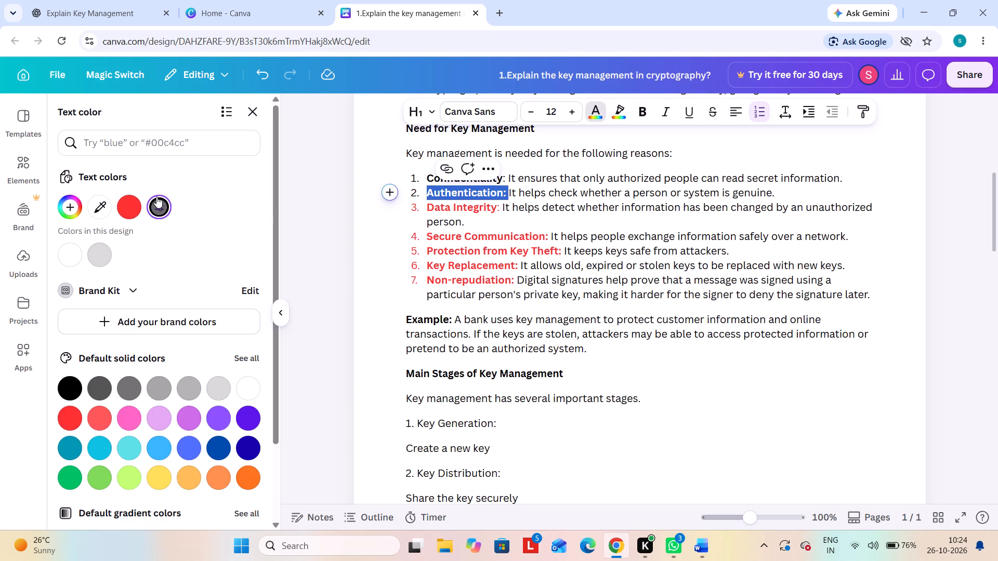
left_click_drag(425, 206, 504, 207)
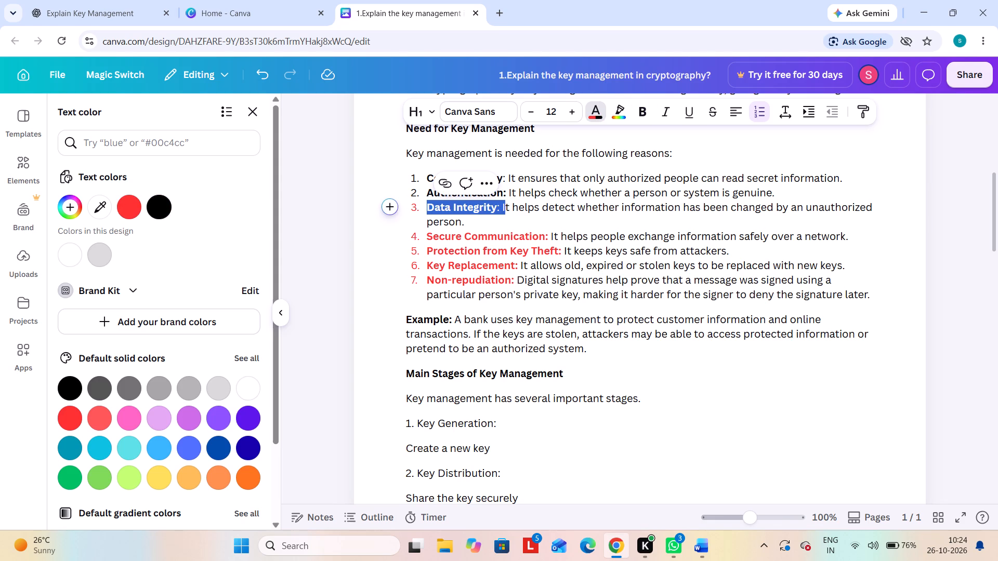
left_click(499, 210)
left_click_drag(499, 210, 446, 216)
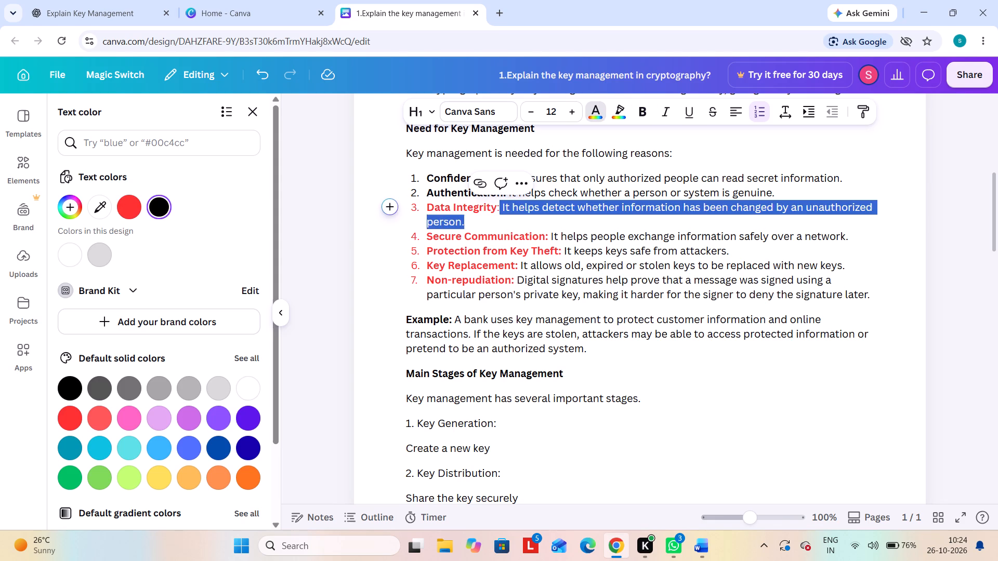
left_click_drag(446, 216, 425, 209)
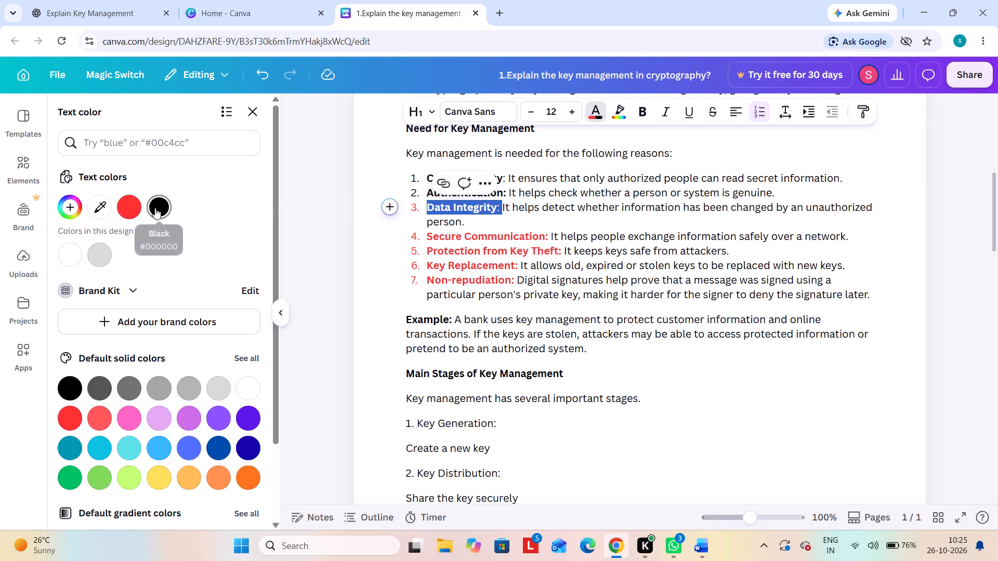
left_click(155, 208)
Change the "Secure Communication:" and "Protection from Key Theft:" labels in the numbered list to black.
left_click_drag(427, 232, 456, 238)
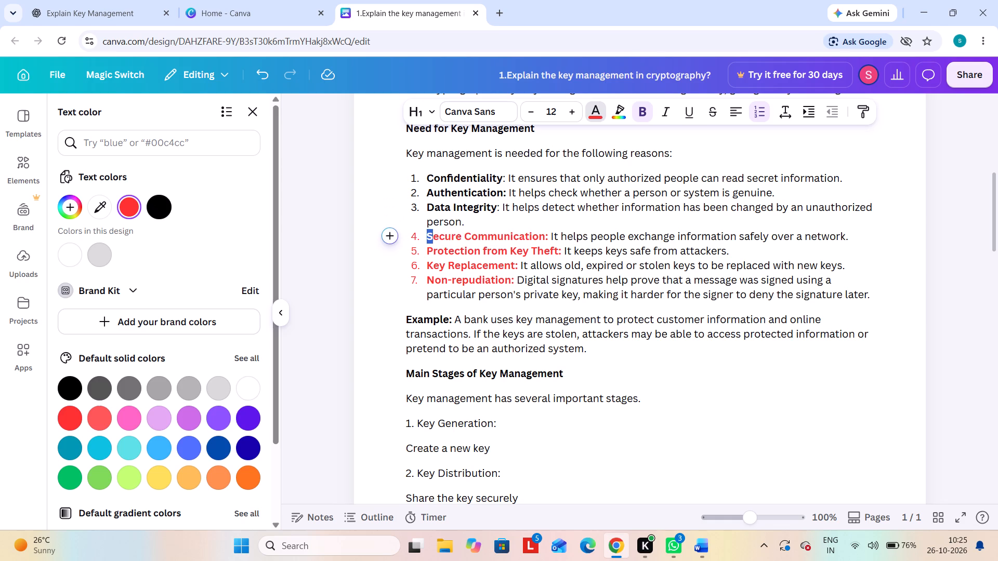
left_click_drag(456, 238, 549, 237)
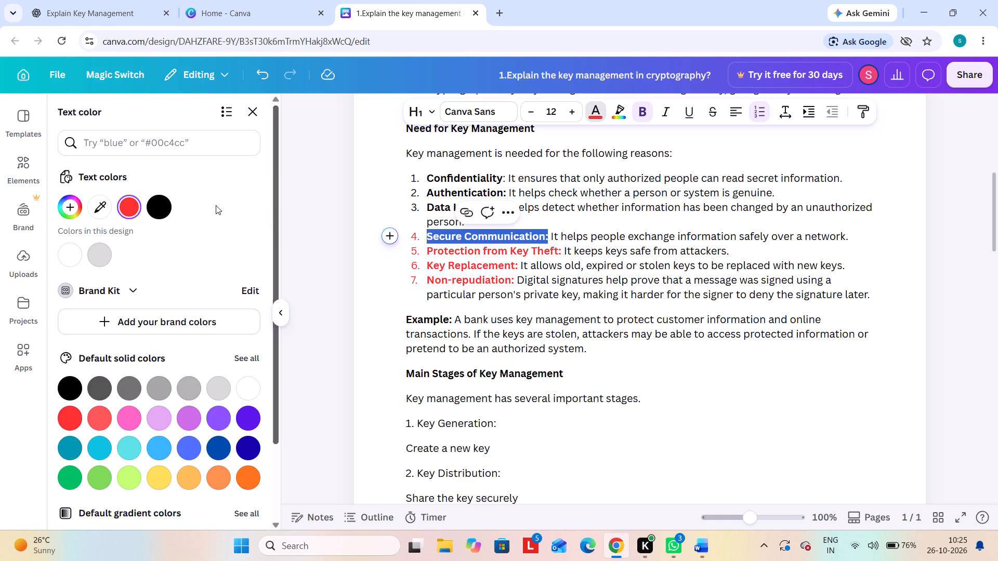
left_click(165, 196)
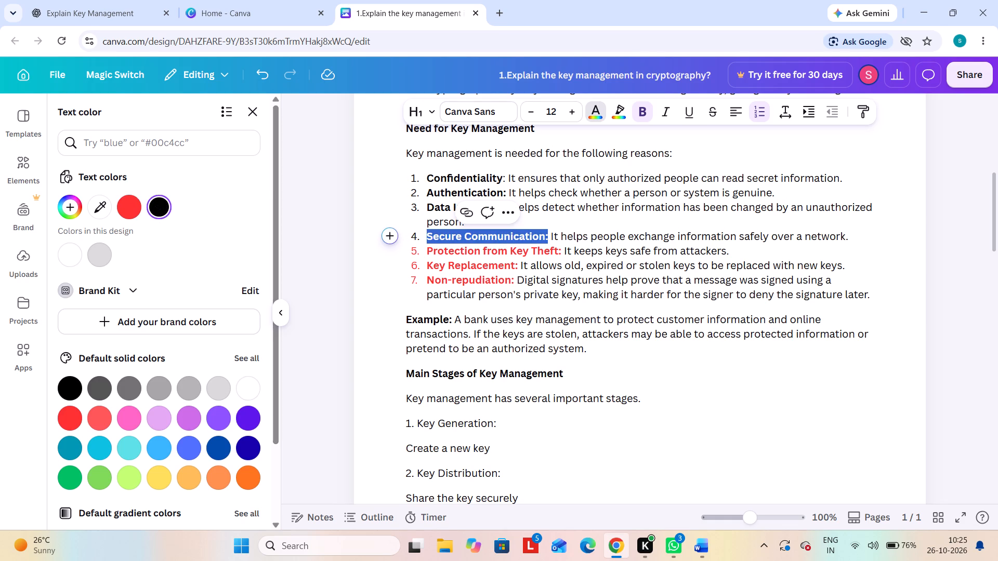
left_click_drag(424, 250, 560, 250)
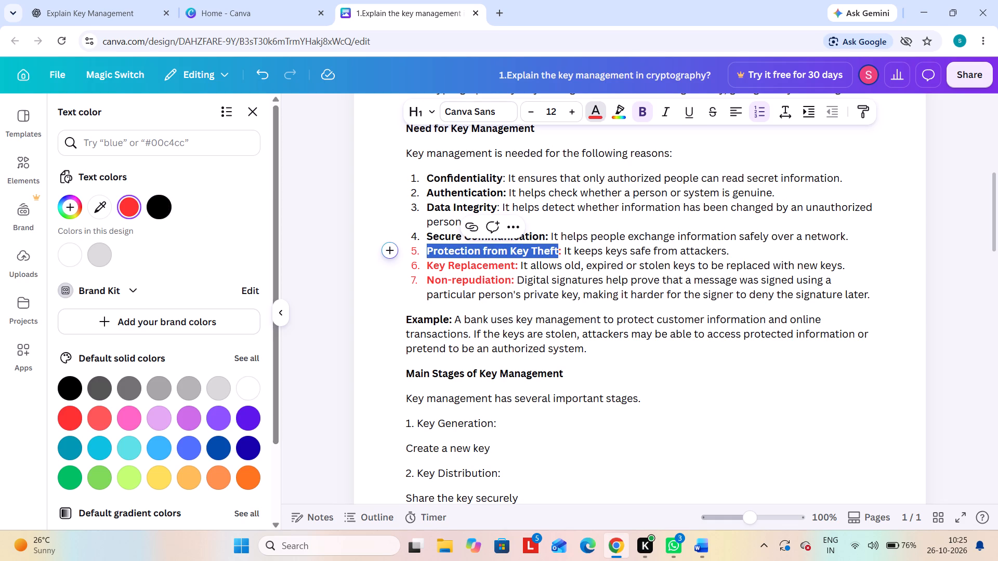
key("shift+Right")
left_click(163, 211)
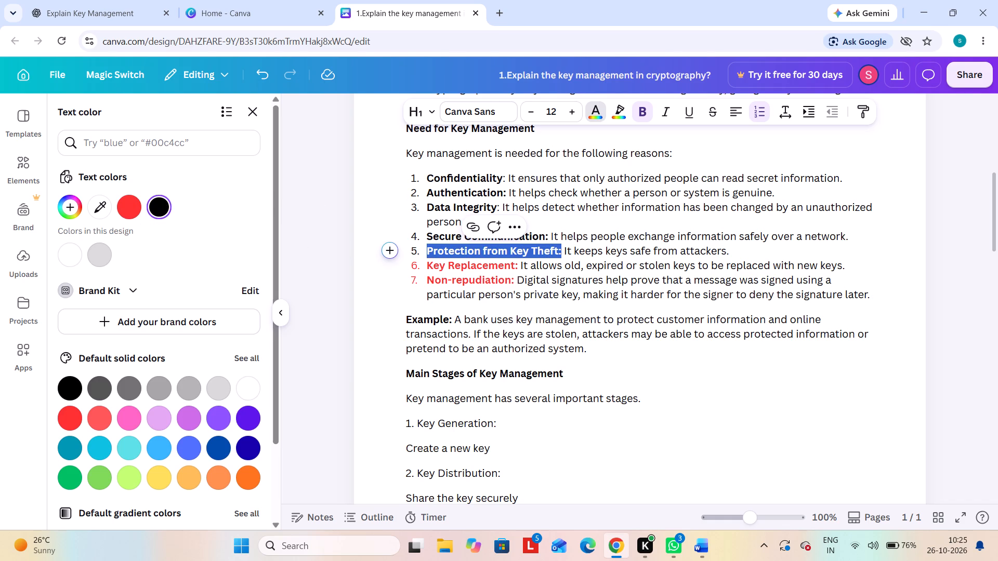
Change the "Key Replacement:" and "Non-repudiation:" labels in the "Need for Key Management" list to black (#000000).
left_click_drag(427, 265, 522, 268)
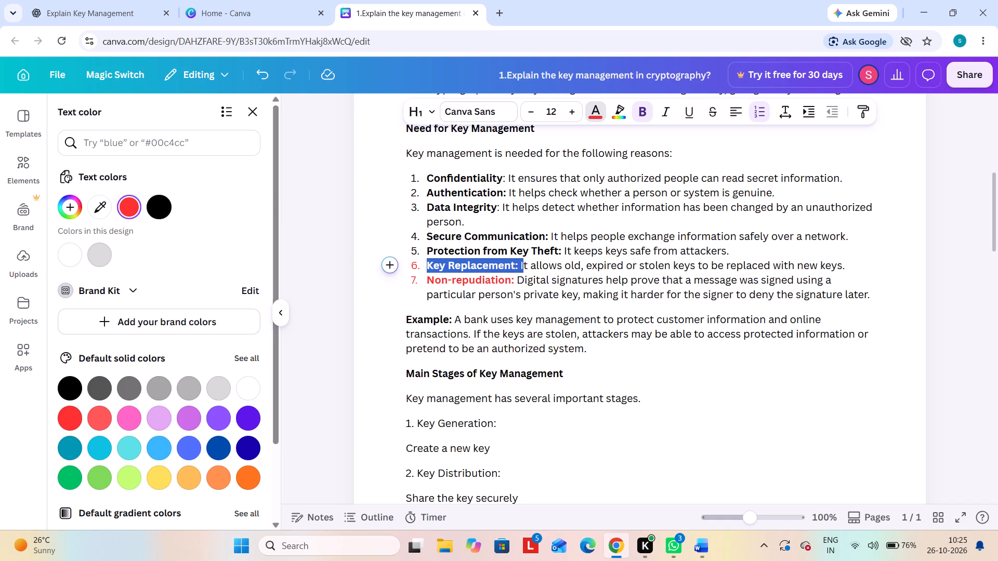
left_click_drag(522, 268, 520, 268)
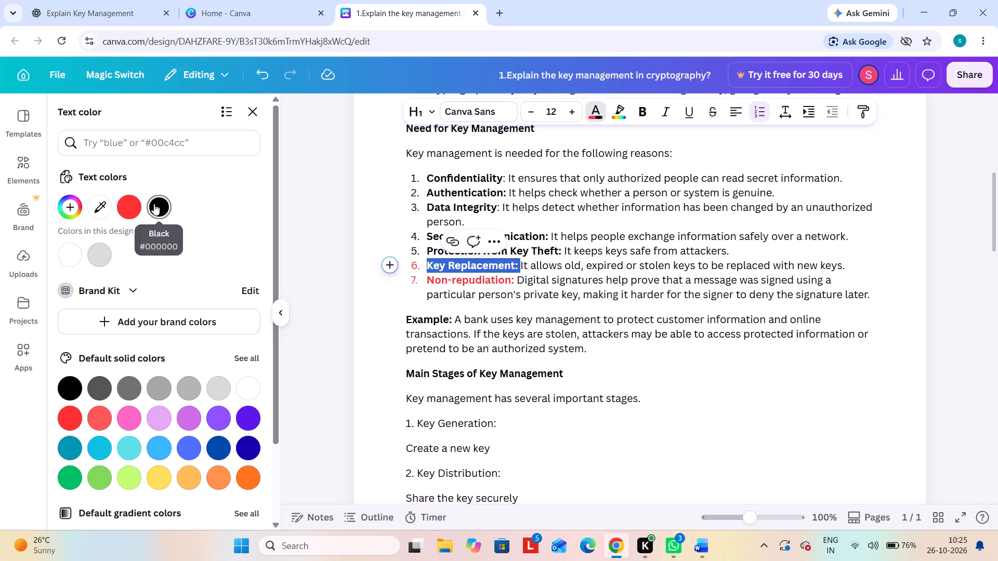
left_click(154, 204)
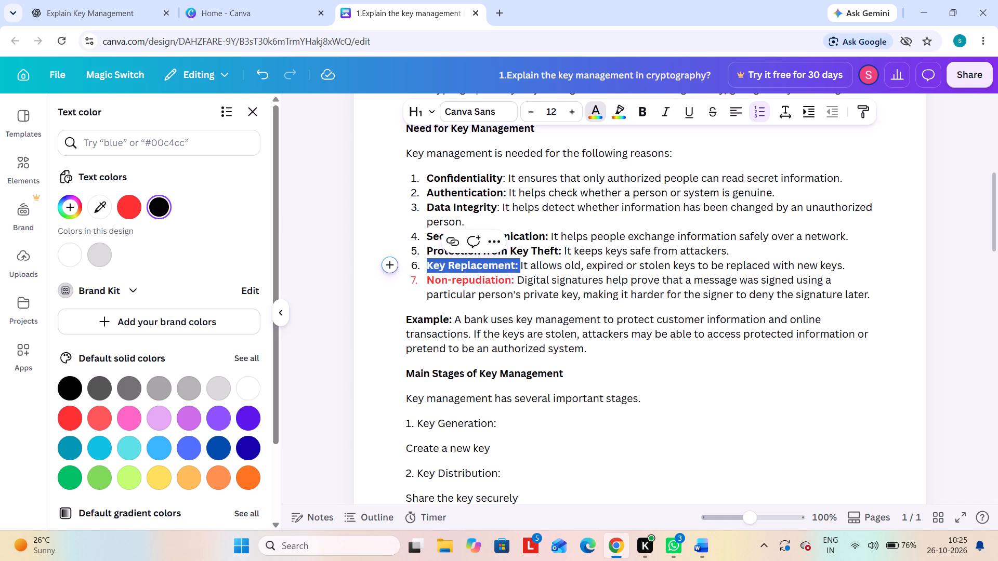
left_click_drag(425, 281, 515, 278)
left_click(164, 200)
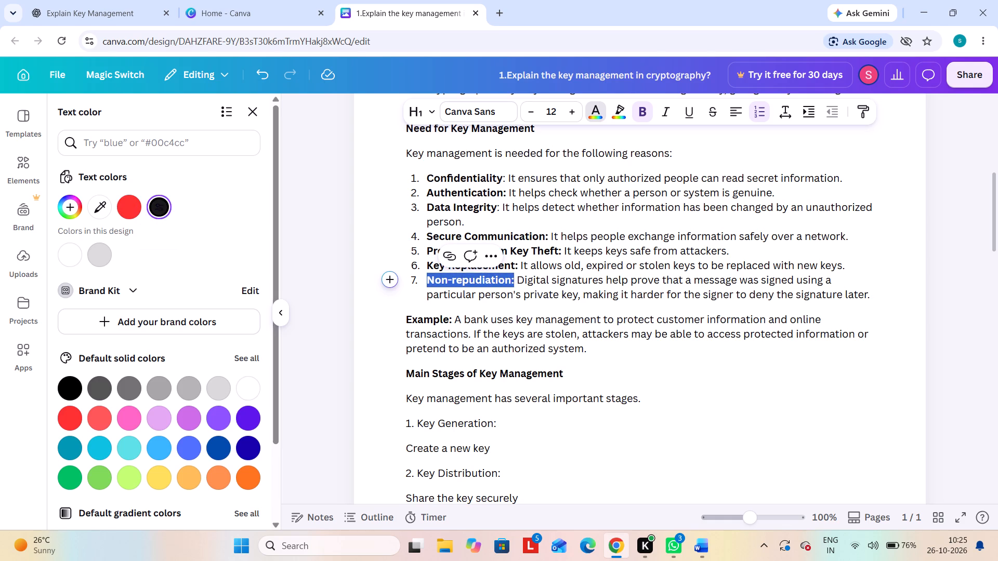
left_click(660, 368)
scroll(660, 368, "down", 4)
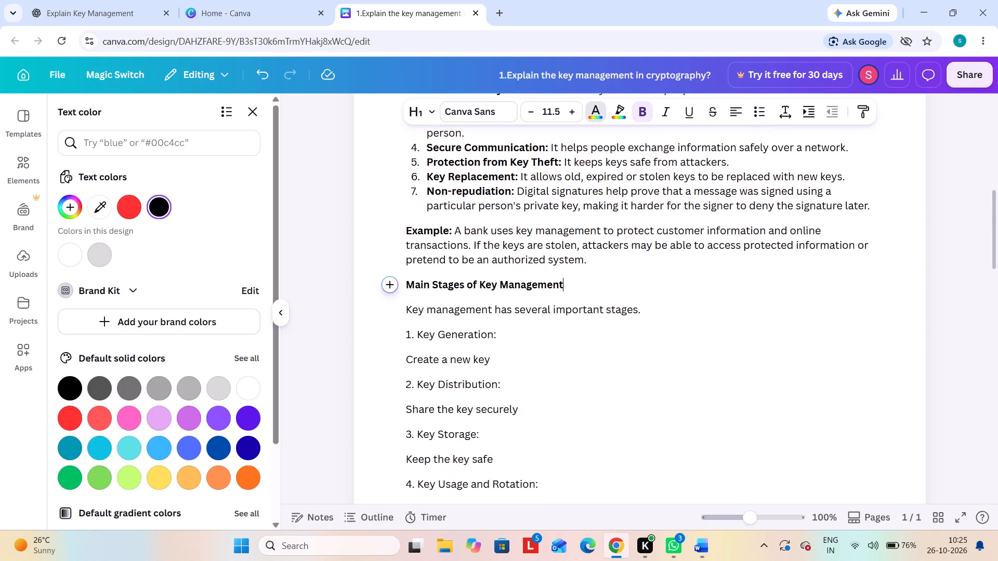
scroll(660, 368, "down", 5)
scroll(660, 368, "up", 2)
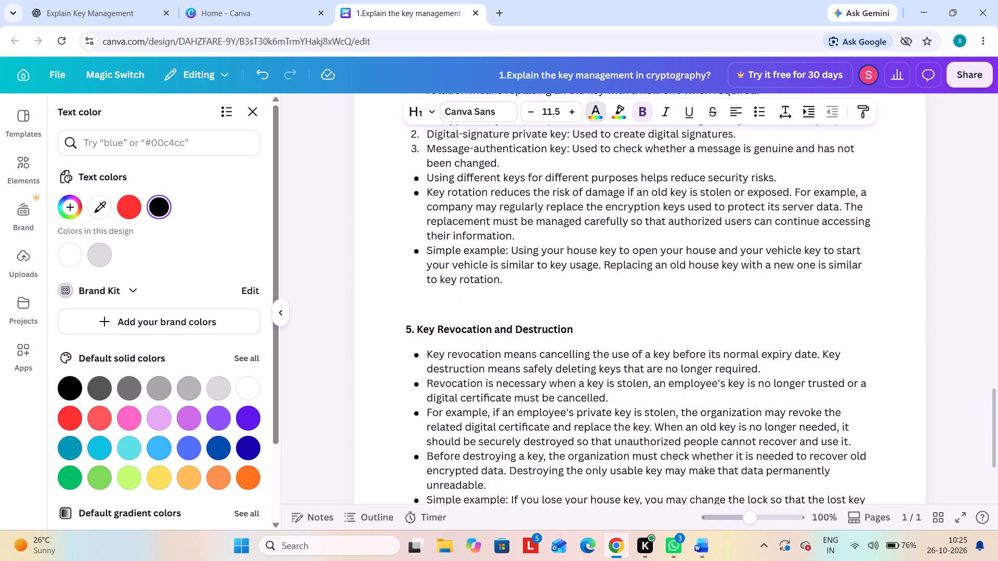
scroll(660, 368, "up", 5)
scroll(660, 368, "down", 16)
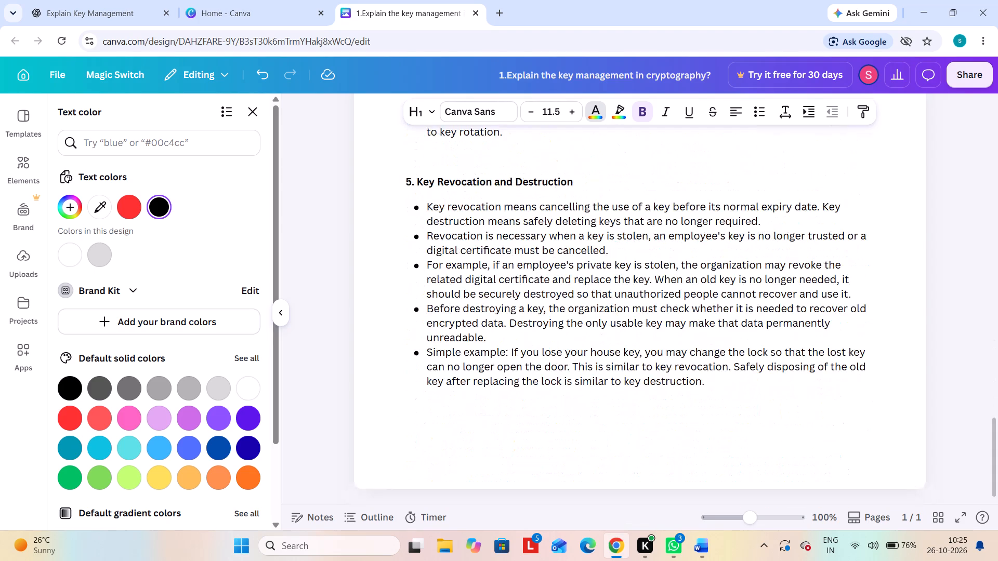
left_click(627, 433)
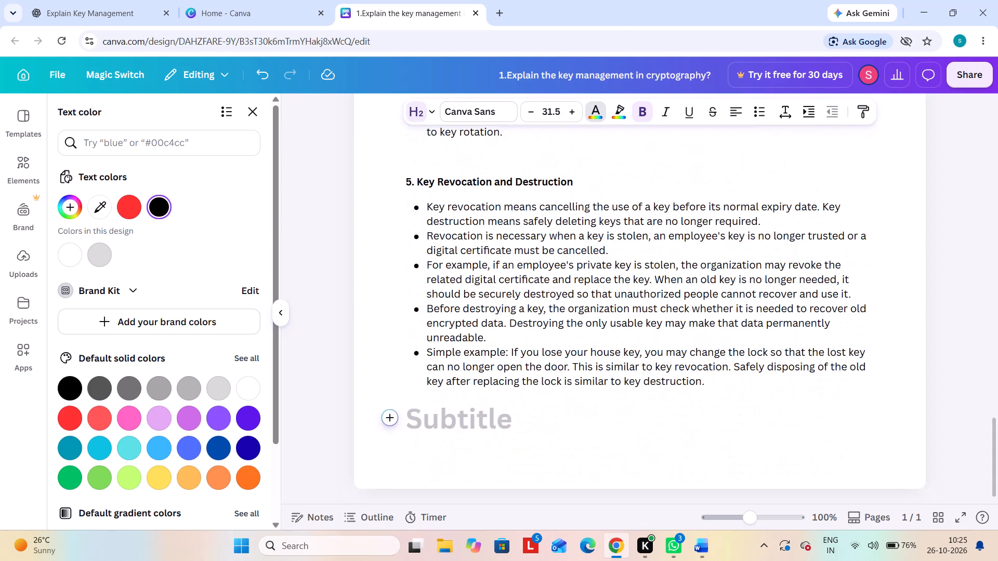
right_click(627, 433)
left_click(579, 430)
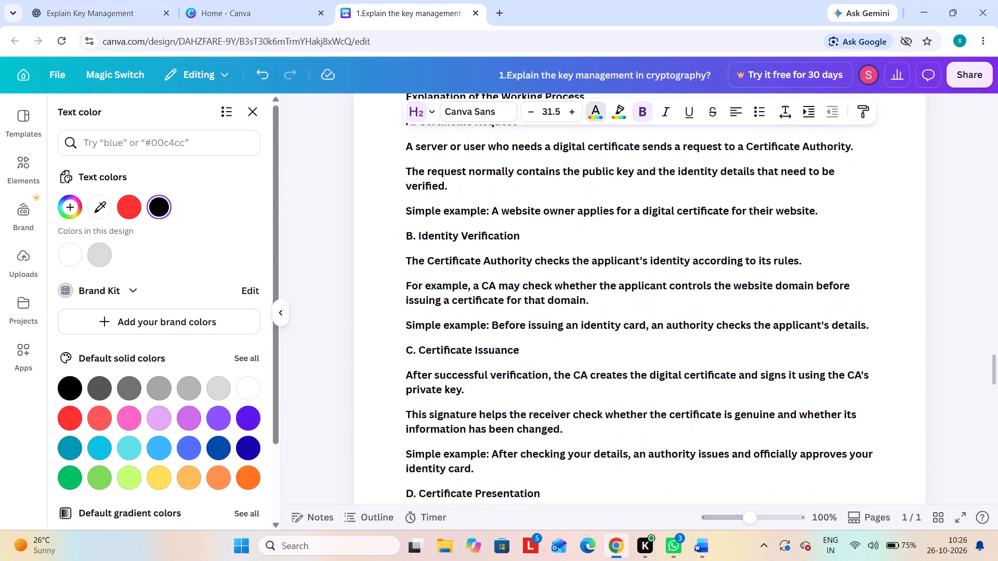
scroll(562, 344, "up", 4)
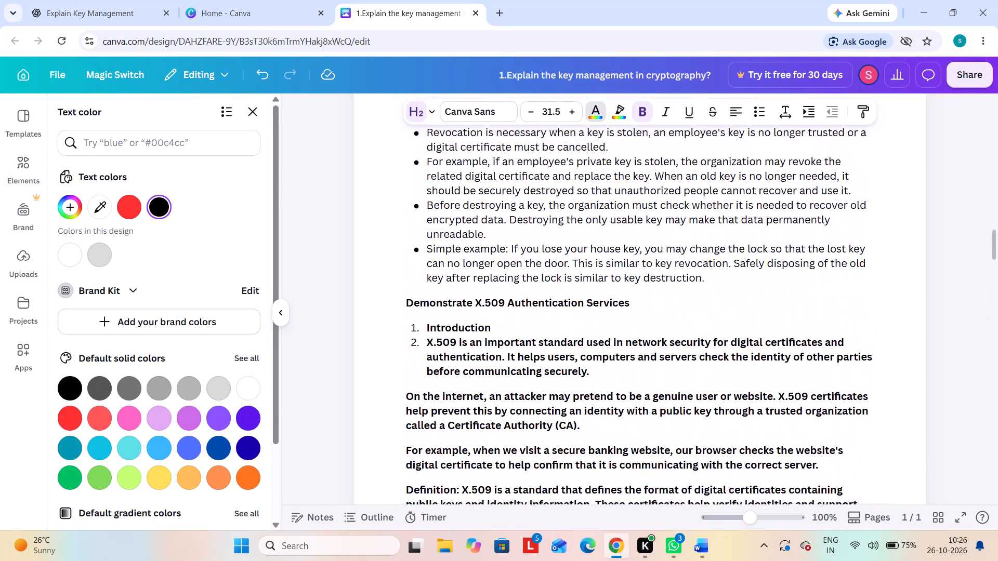
left_click(408, 307)
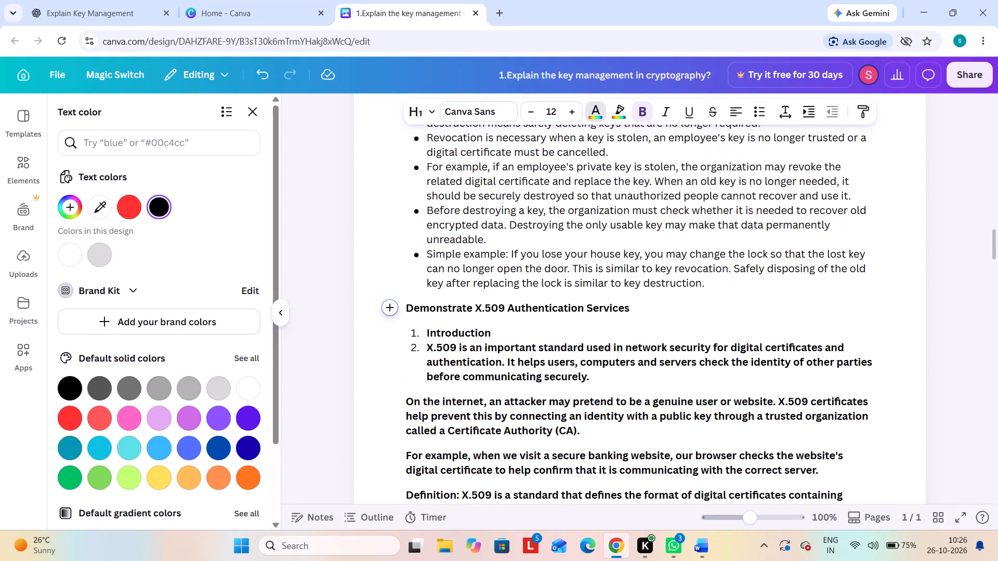
type("2.")
left_click_drag(406, 308, 649, 302)
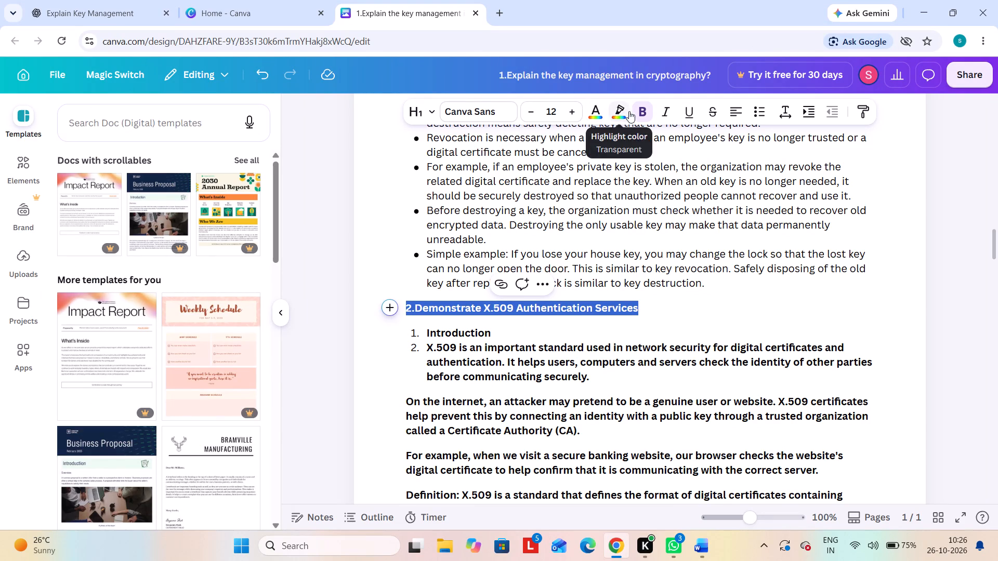
left_click(599, 112)
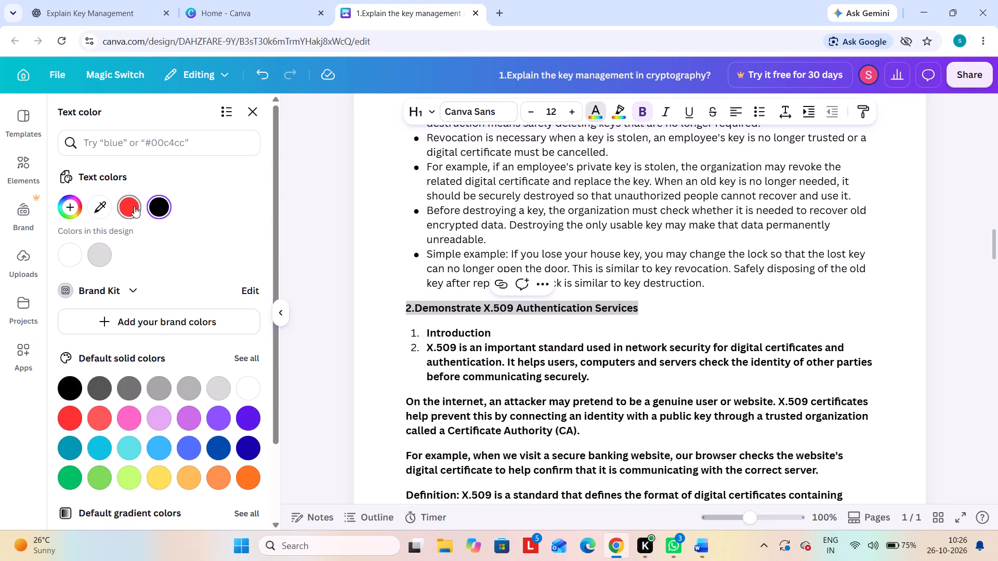
left_click(134, 206)
left_click(791, 336)
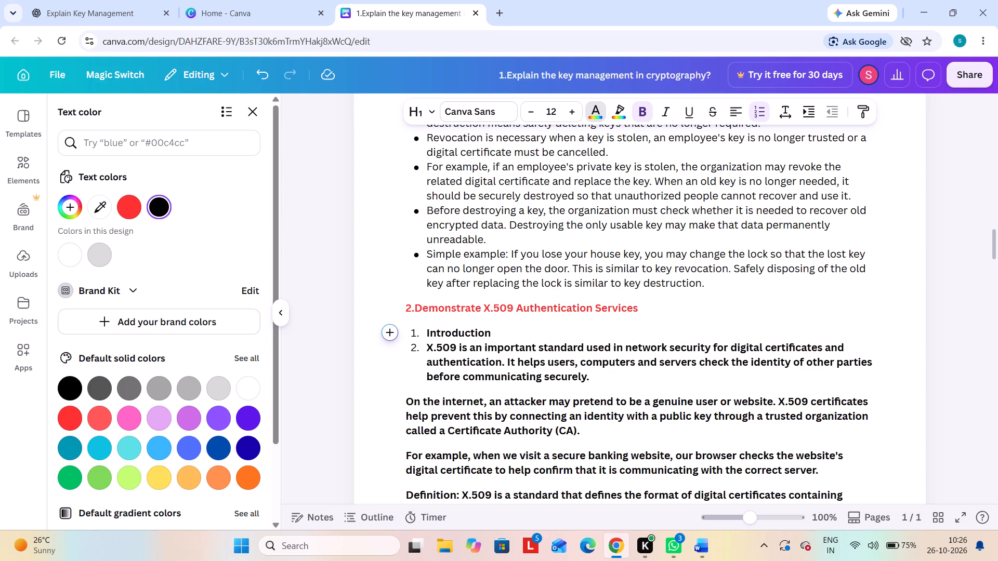
Remove the list number from the "Introduction" heading of the X.509 answer and put six spaces in front of it.
left_click(418, 331)
key("BackSpace")
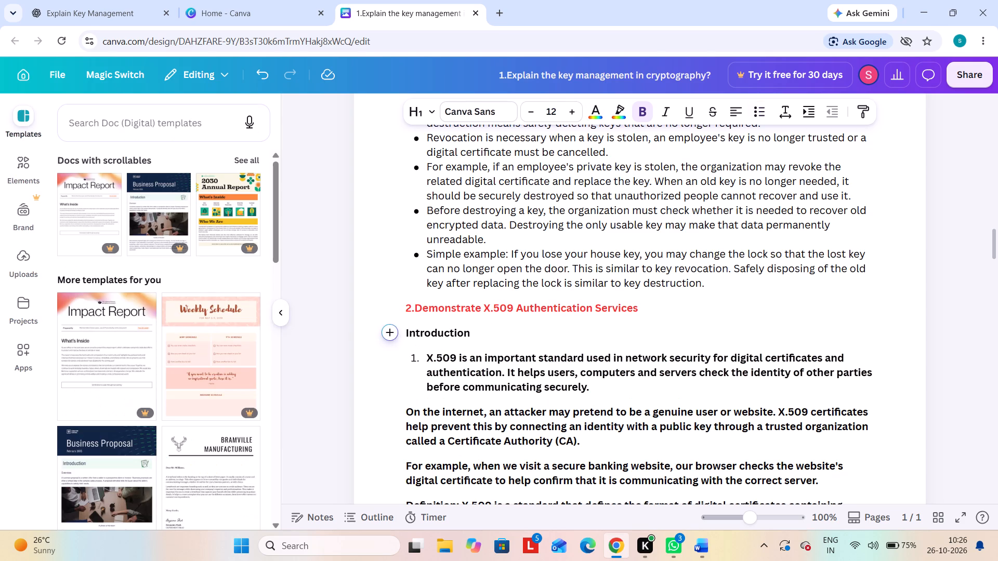
key("space")
key("space")
key("space")
key("space")
key("space")
key("space")
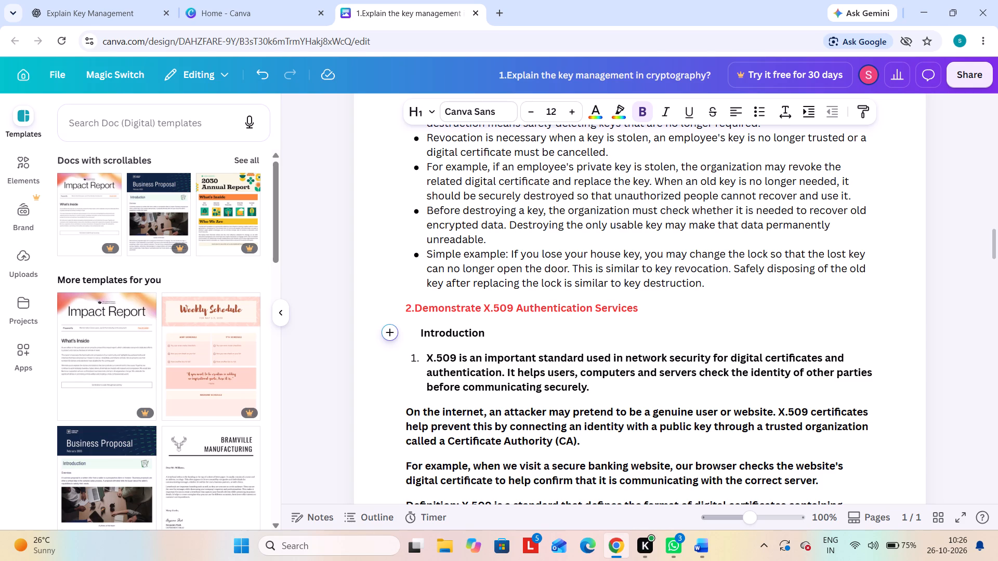
Add the label "ANS :" before "Introduction" under the X.509 title and colour the label red.
left_click(408, 330)
type("an")
key("shift+BackSpace")
key("shift+BackSpace")
type("ANS")
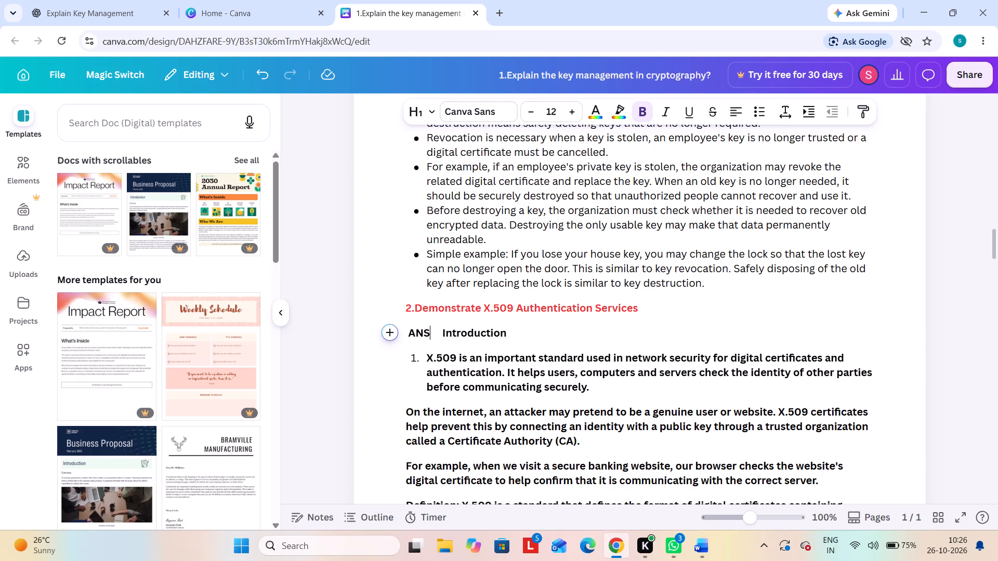
key("ctrl+a")
left_click(408, 330)
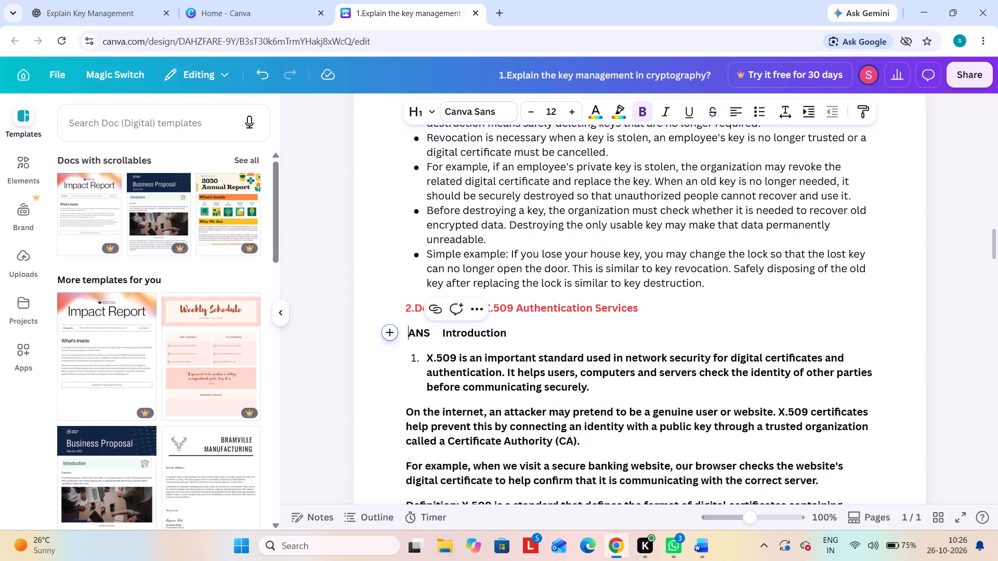
left_click(434, 330)
key("Left")
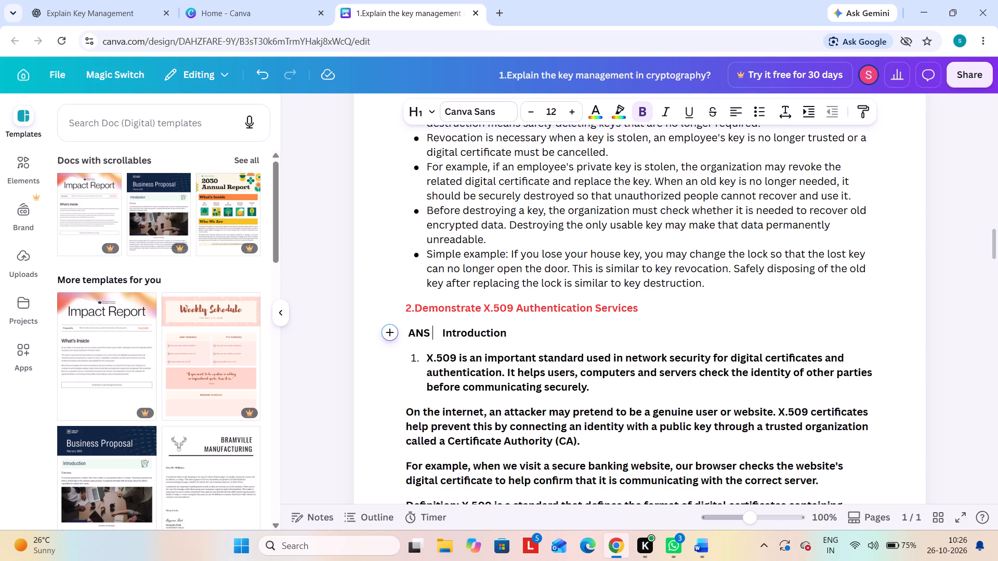
key("shift+colon")
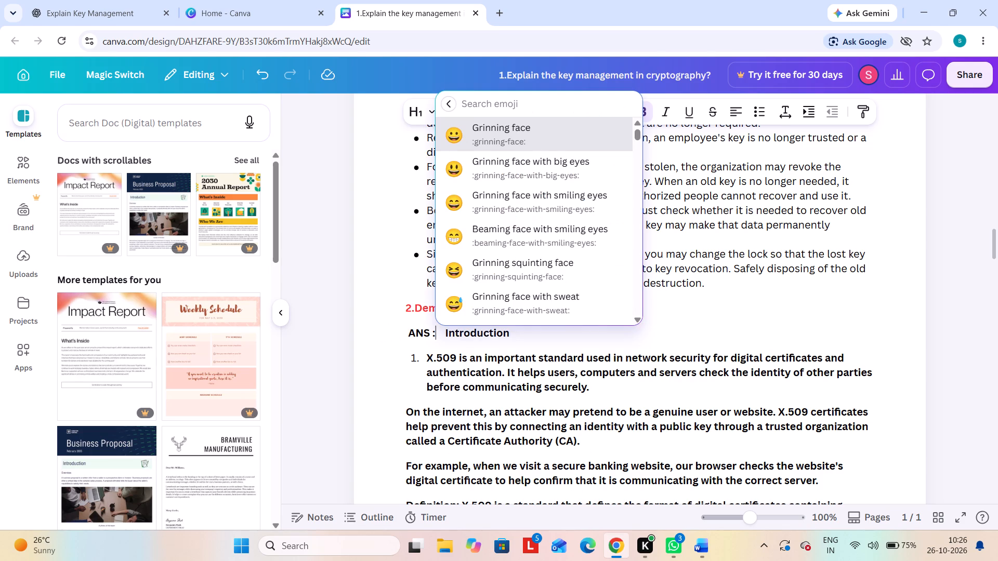
left_click_drag(436, 335, 435, 335)
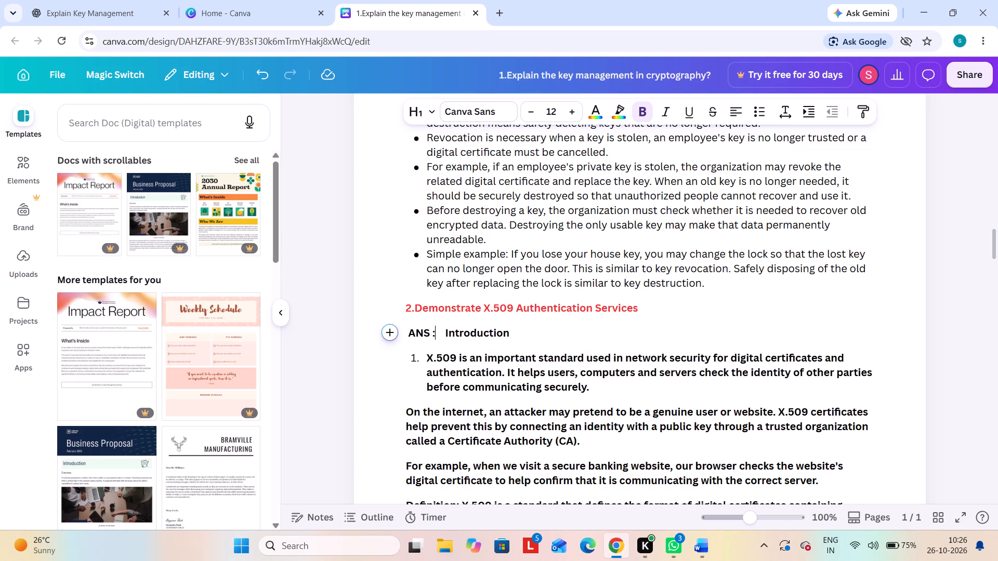
left_click_drag(435, 335, 409, 337)
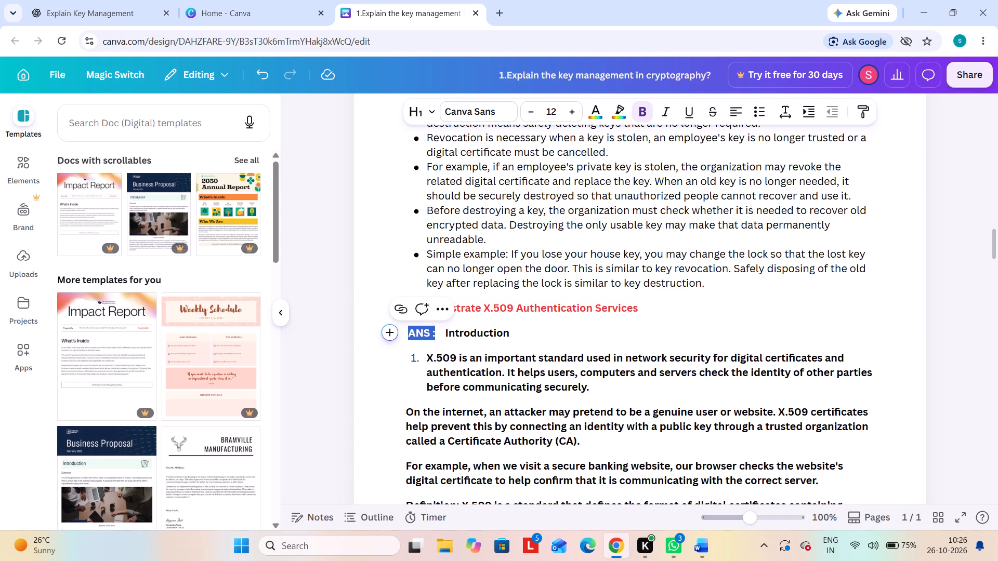
left_click(599, 113)
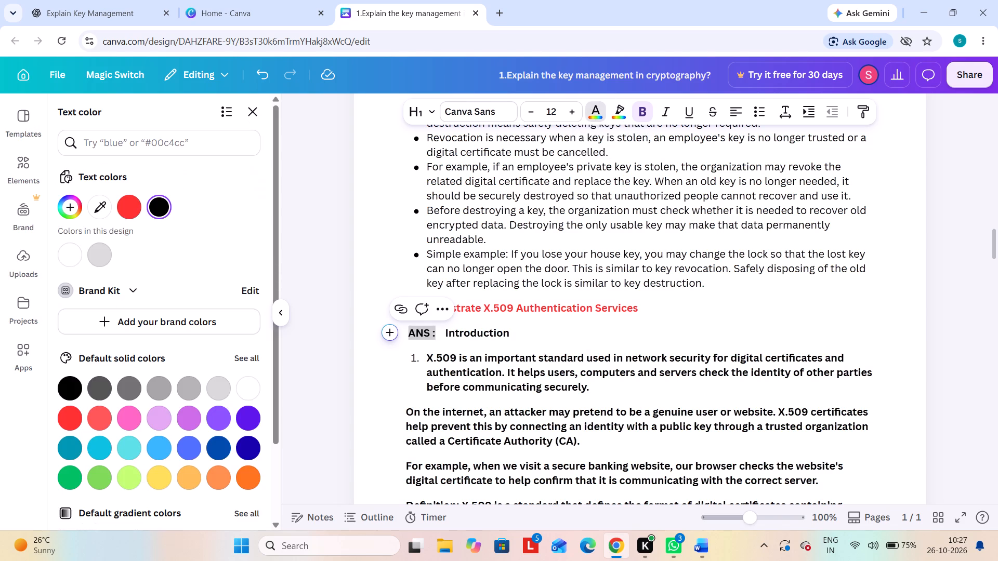
left_click(132, 205)
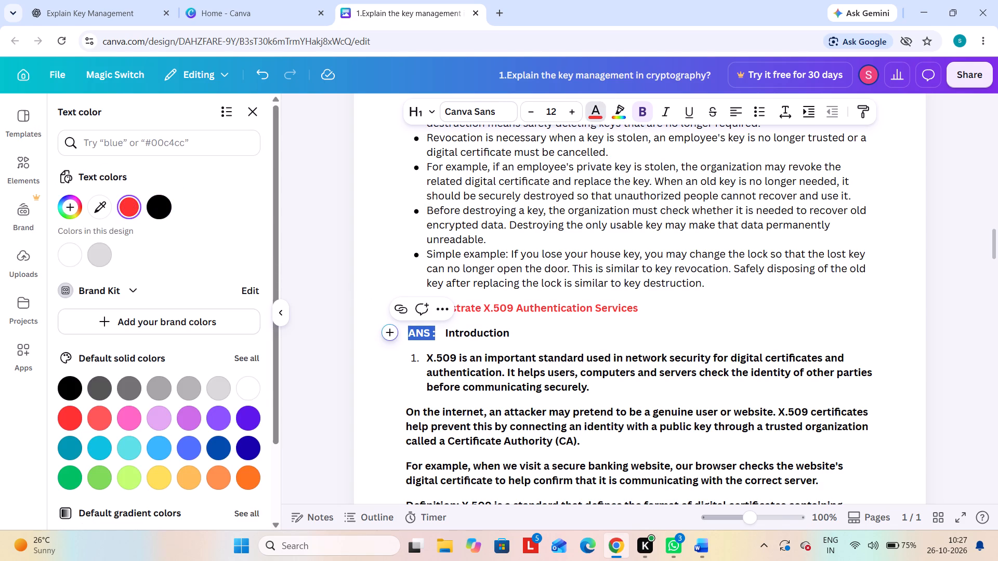
Move "Introduction" onto its own line below "ANS :" and indent it with six spaces.
left_click(443, 334)
key("Return")
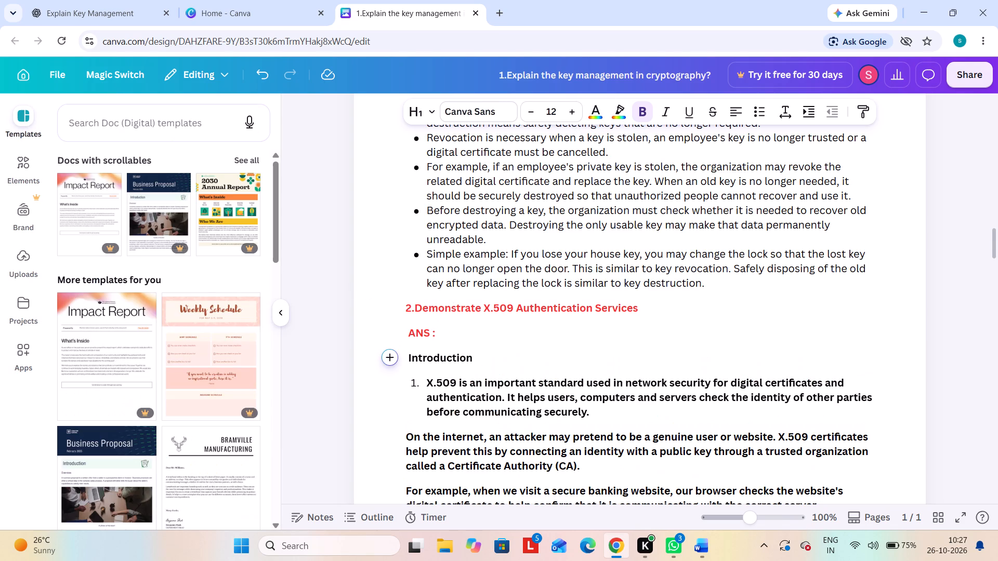
key("space")
key("space")
key("space")
key("space")
key("space")
key("space")
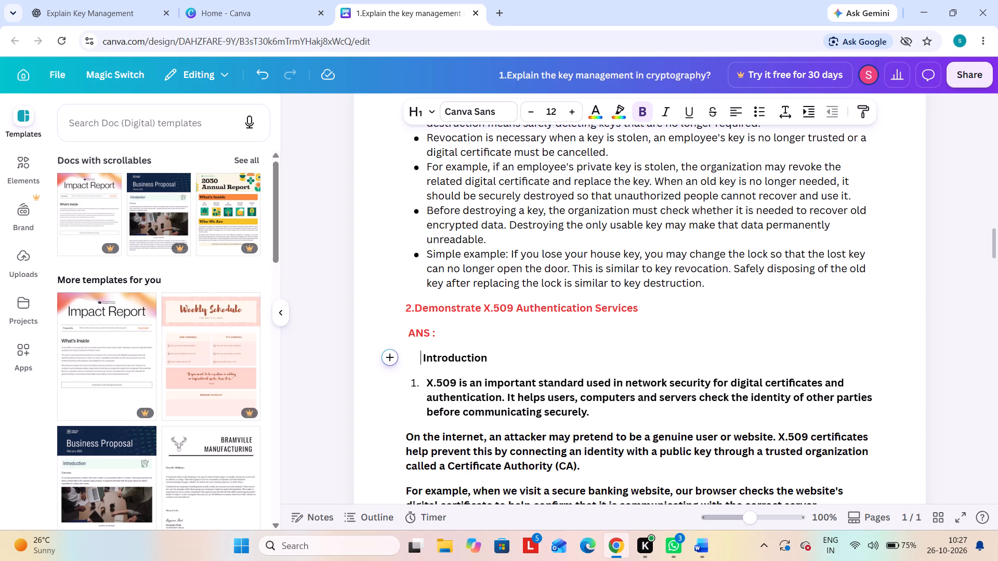
Remove the list number from the paragraph starting "X.509 is an important standard" and indent its first line with nine spaces.
scroll(443, 334, "down", 3)
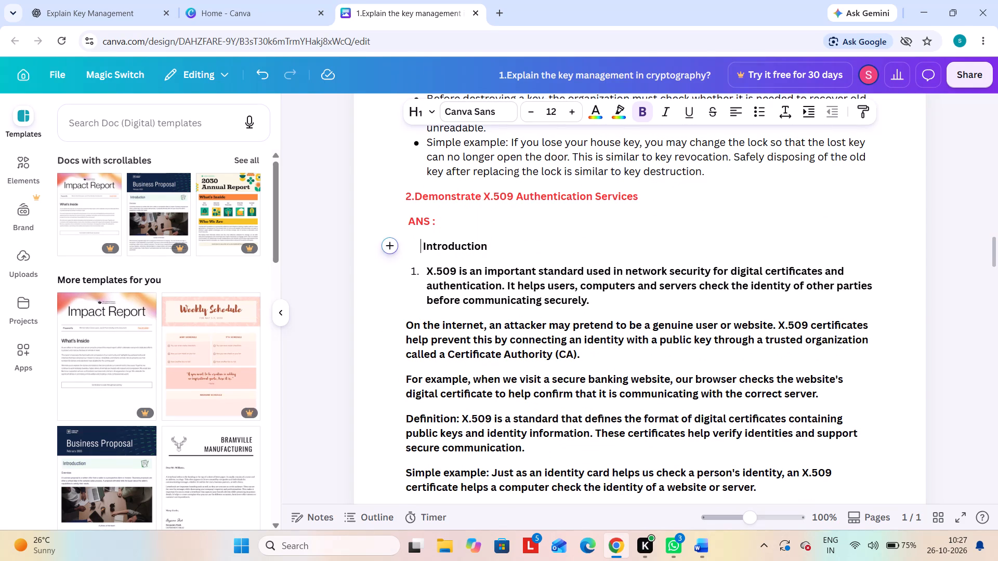
left_click(422, 280)
left_click(422, 274)
key("BackSpace")
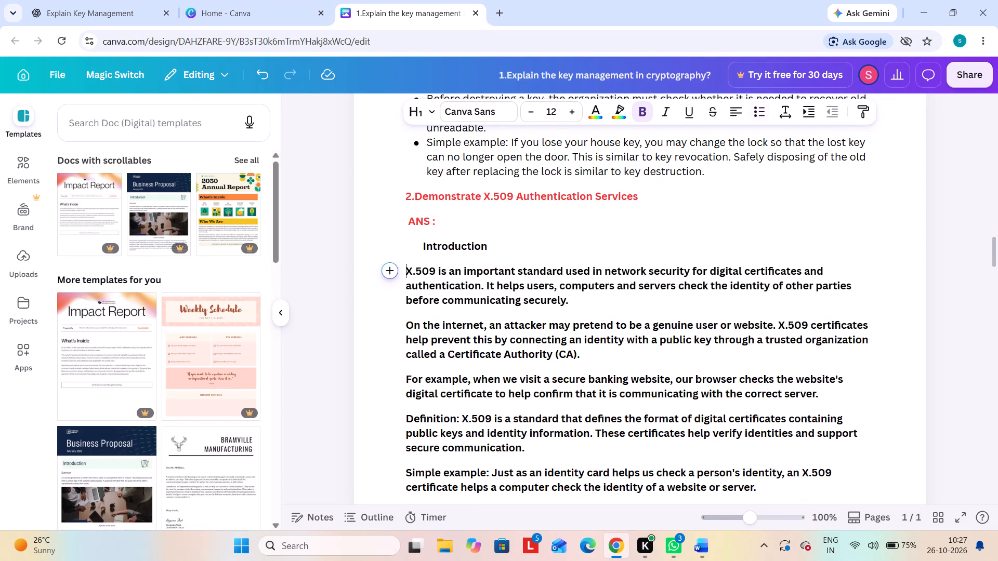
key("space")
key("space")
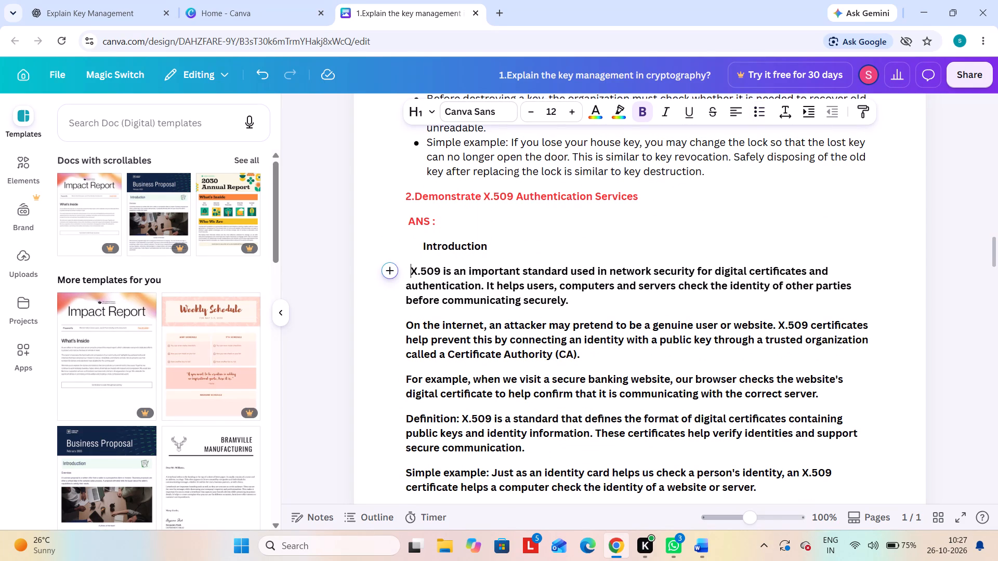
key("space")
key("space")
key("space")
key("space")
key("space")
key("space")
key("space")
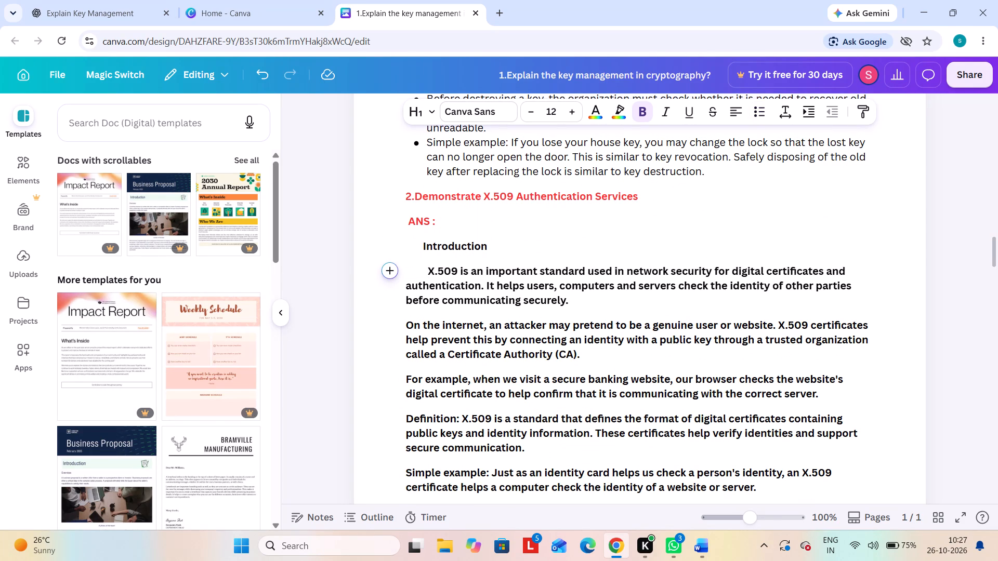
left_click(404, 289)
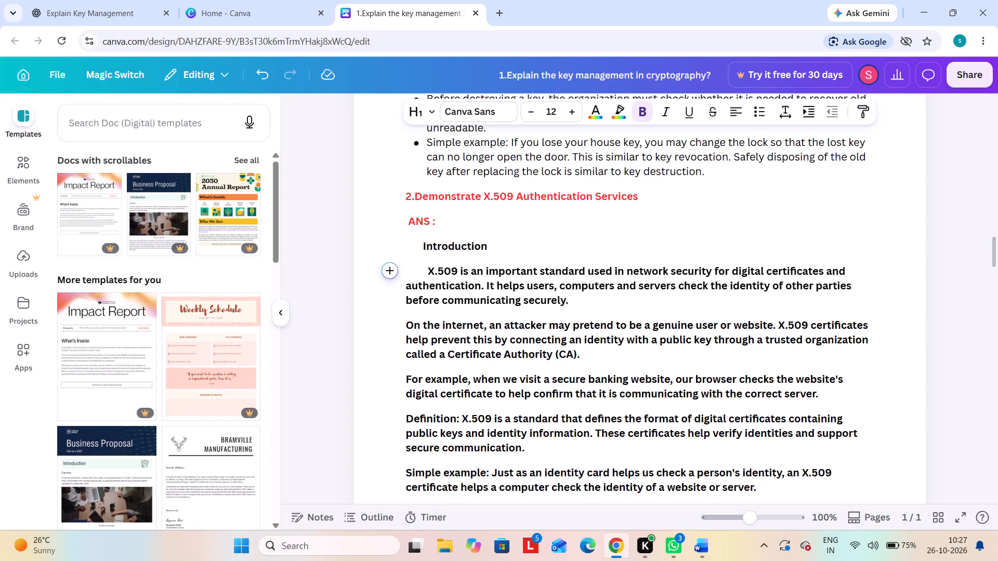
Compare with the layout of the first answer and remove the space indent before the X.509 answer's "Introduction" heading.
scroll(580, 212, "up", 10)
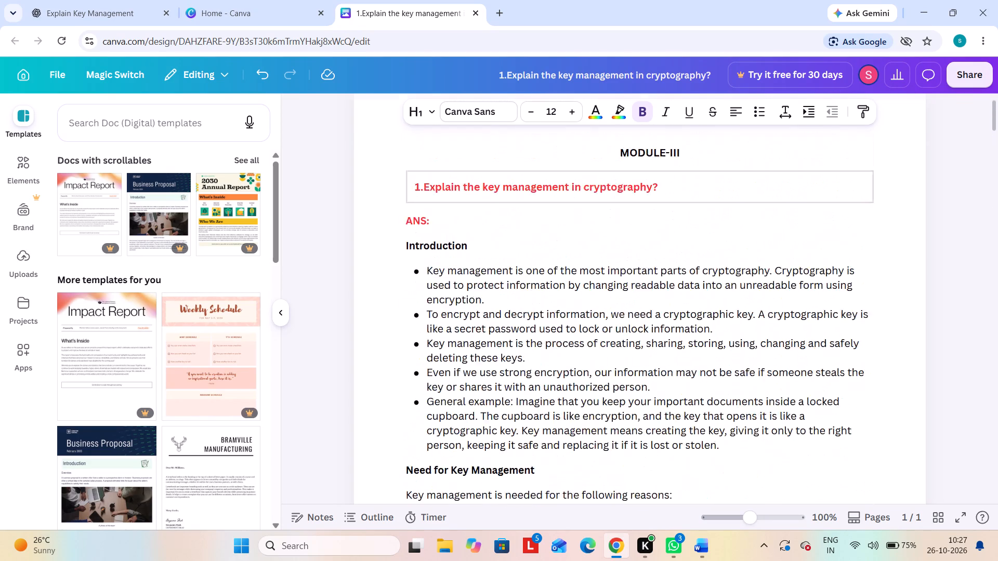
scroll(580, 212, "down", 8)
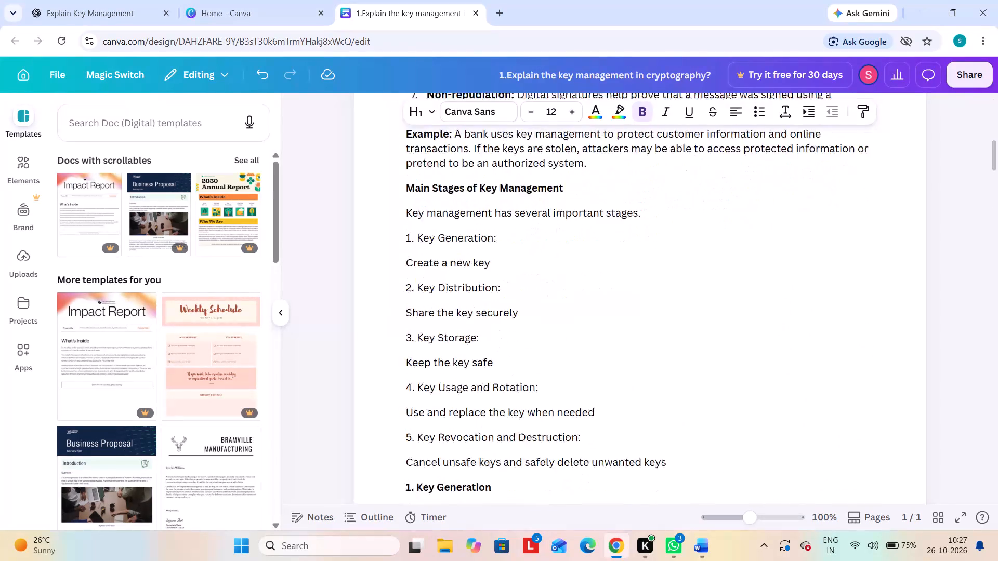
scroll(580, 212, "down", 5)
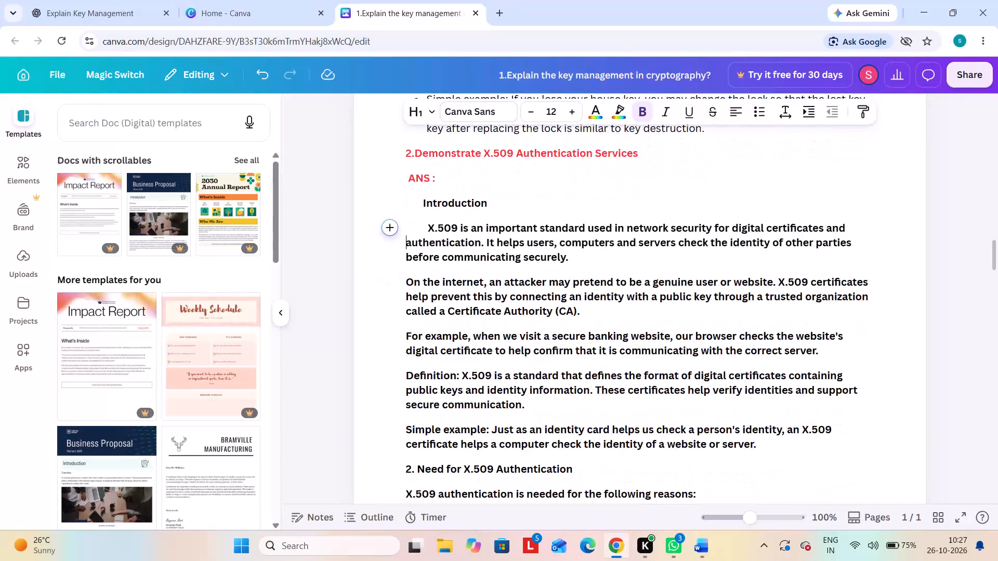
left_click(423, 204)
key("BackSpace")
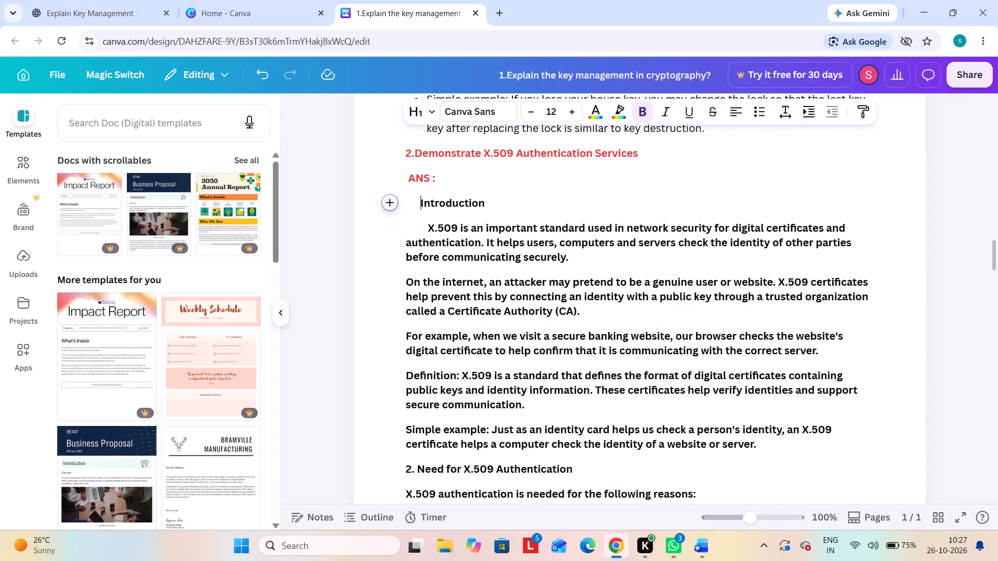
key("BackSpace")
key("BackSpace")
key("BackSpace")
key("BackSpace")
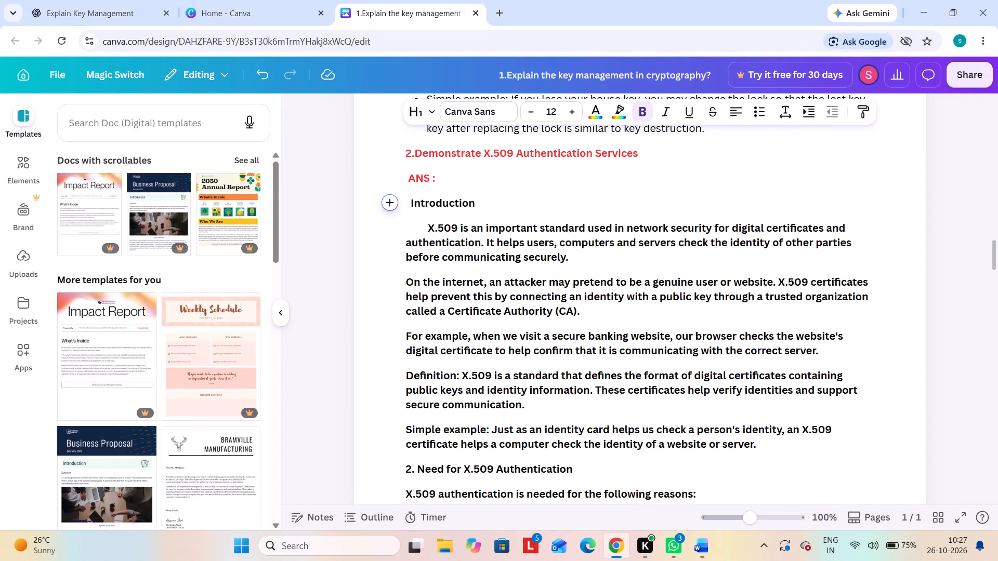
key("BackSpace")
Remove the space indent before the paragraph starting "X.509 is an important standard".
left_click(429, 230)
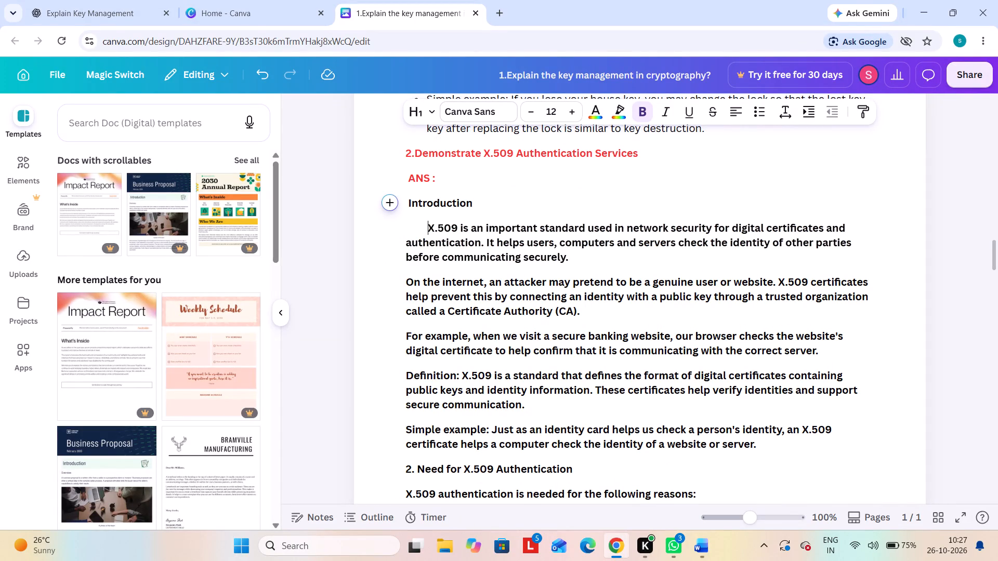
key("BackSpace")
key("BackSpace")
key("BackSpace")
key("BackSpace")
key("BackSpace")
key("BackSpace")
key("BackSpace")
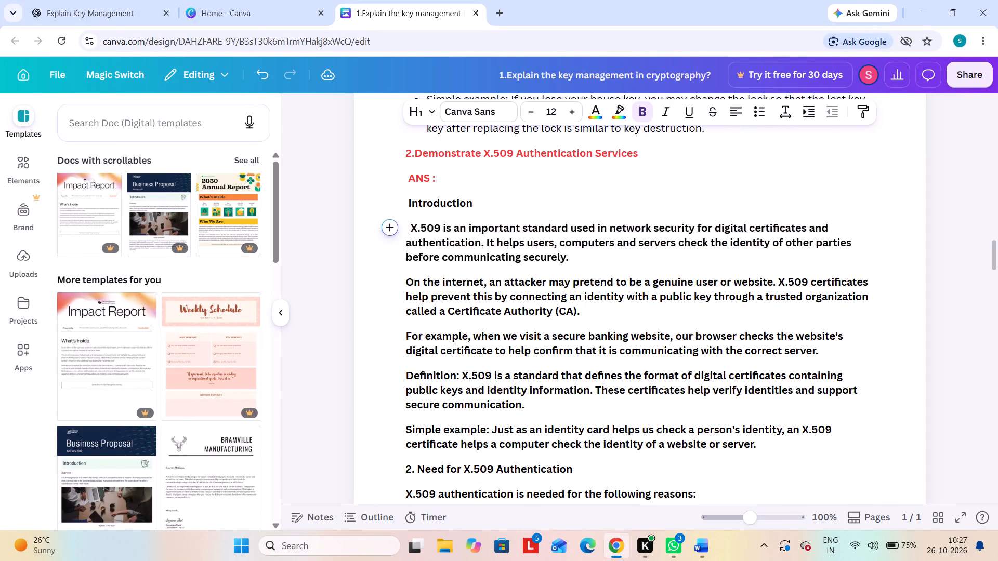
key("BackSpace")
Copy the definition text after "Definition:" and paste it over the whole first paragraph under the X.509 "Introduction" heading.
scroll(468, 284, "down", 1)
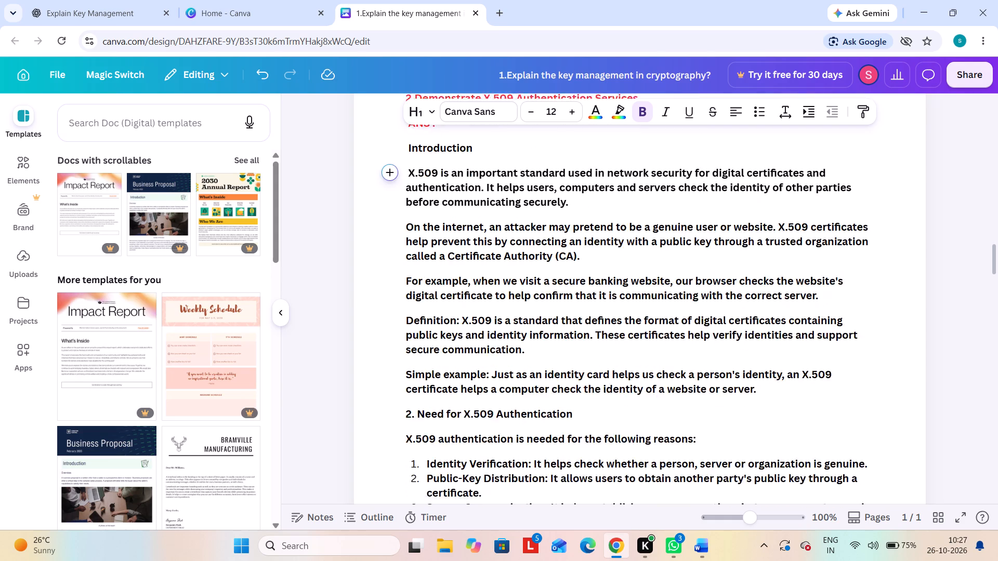
scroll(468, 284, "down", 4)
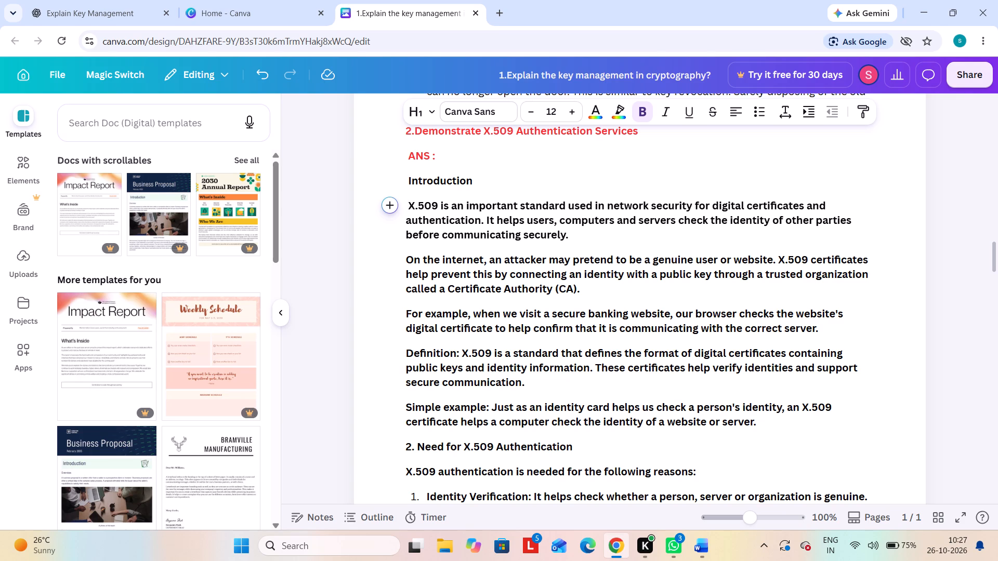
scroll(625, 390, "down", 1)
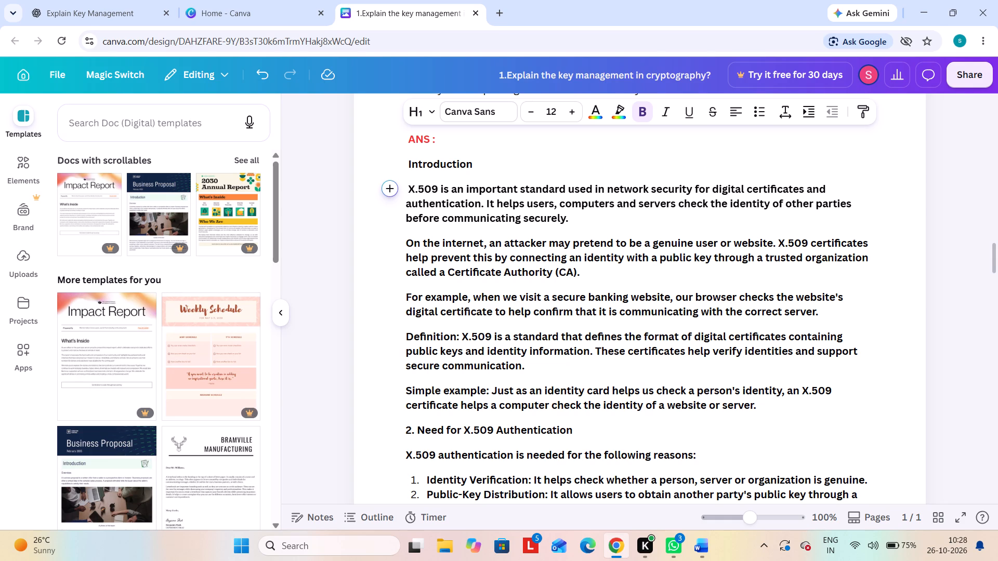
left_click_drag(528, 370, 465, 341)
key("ctrl+c")
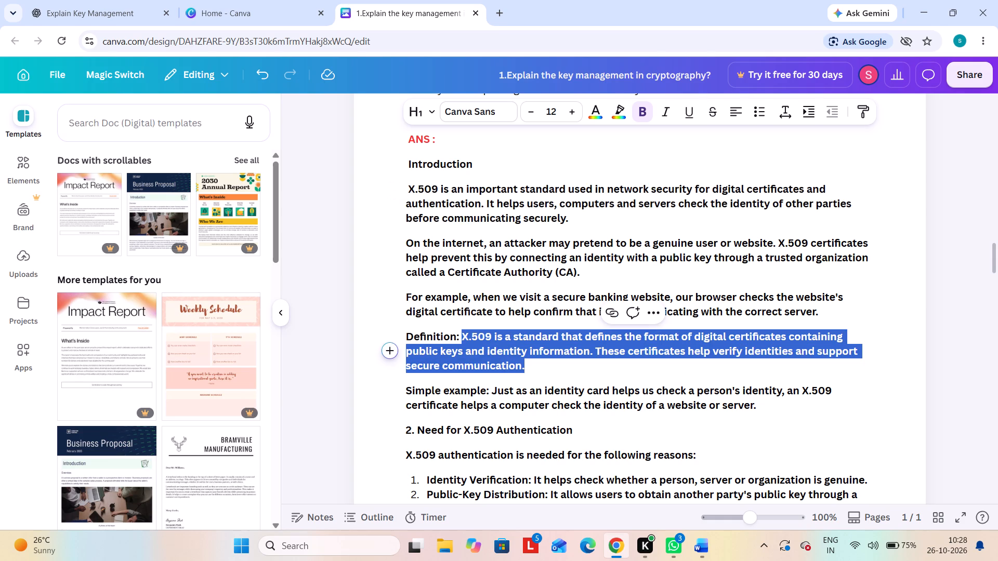
left_click_drag(585, 224, 433, 194)
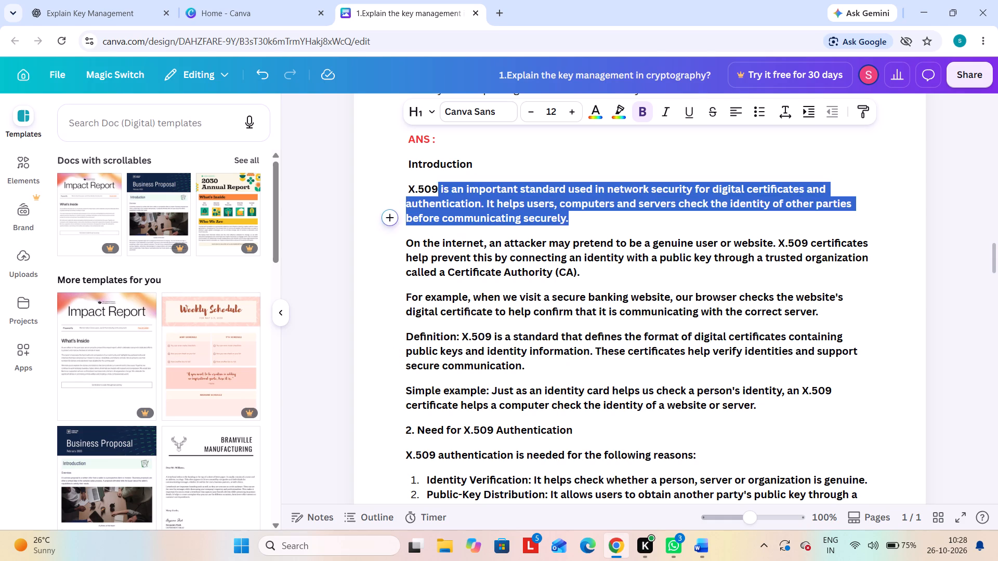
left_click_drag(433, 194, 401, 192)
key("ctrl+v")
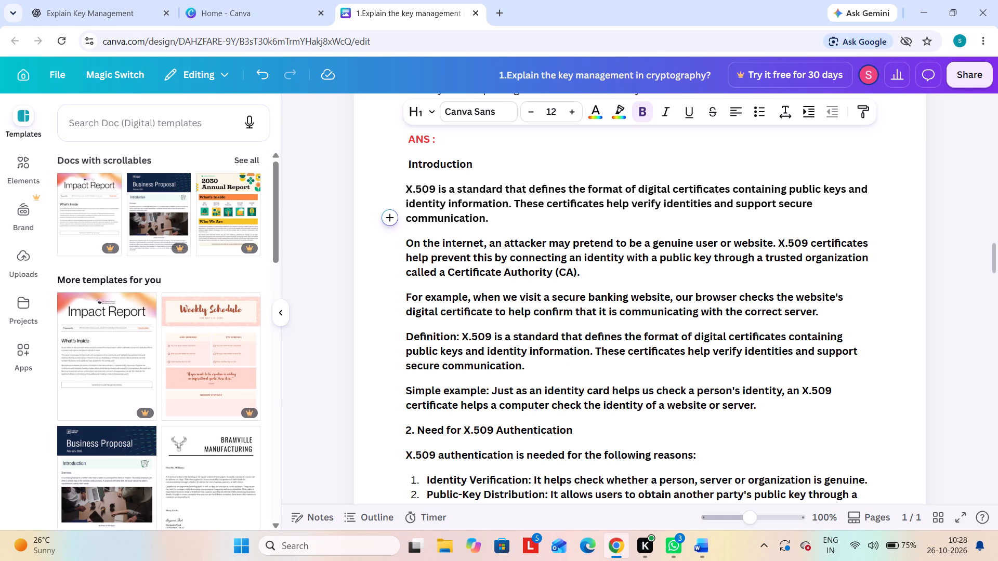
Delete the original paragraph starting "Definition:" from the X.509 introduction.
left_click_drag(405, 336, 529, 366)
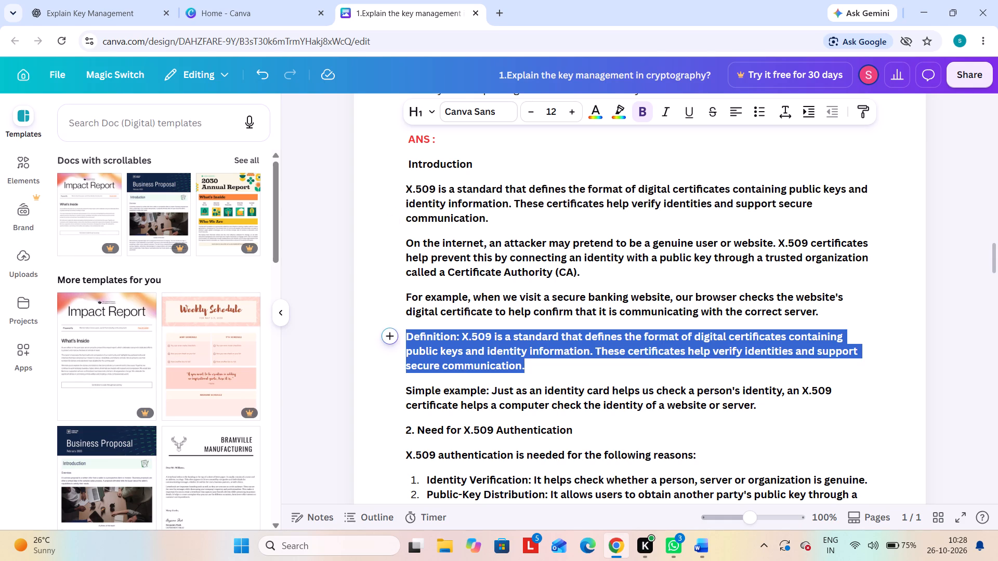
left_click_drag(529, 366, 536, 368)
key("BackSpace")
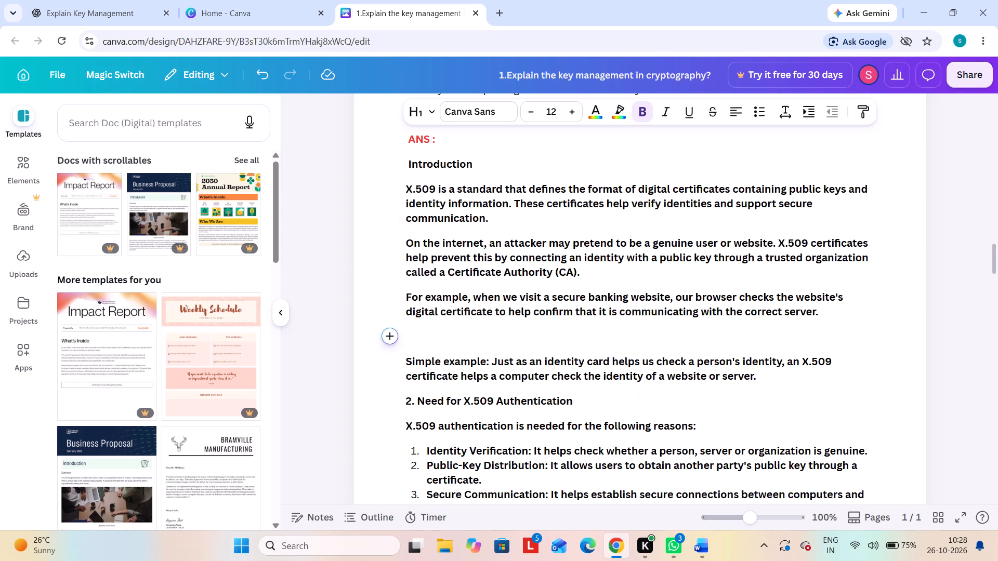
Delete the empty line above the "Simple example" paragraph in the X.509 introduction.
key("BackSpace")
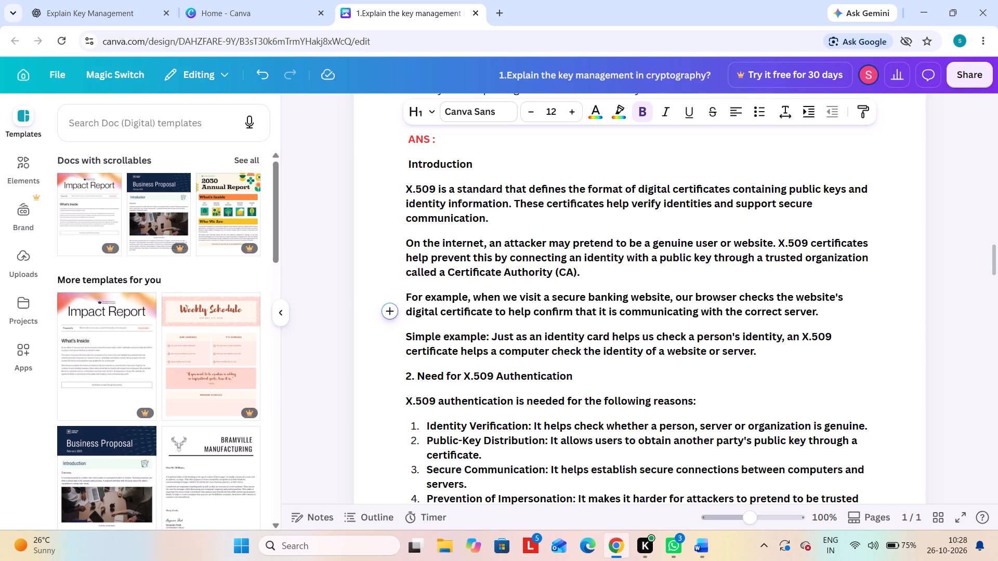
Remove the bold formatting from the four paragraphs under the X.509 answer's "Introduction" heading.
left_click_drag(772, 348, 404, 189)
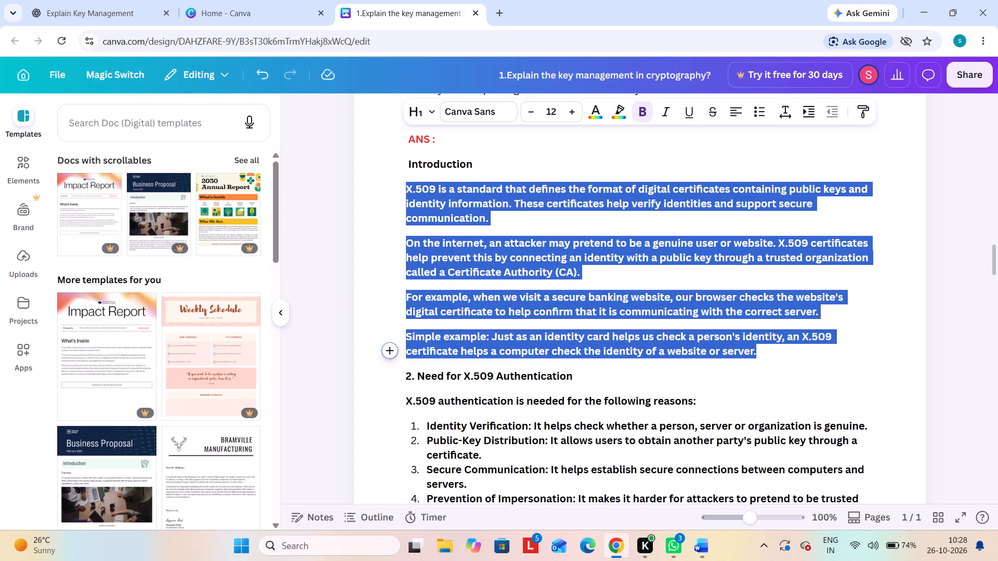
left_click_drag(404, 189, 403, 189)
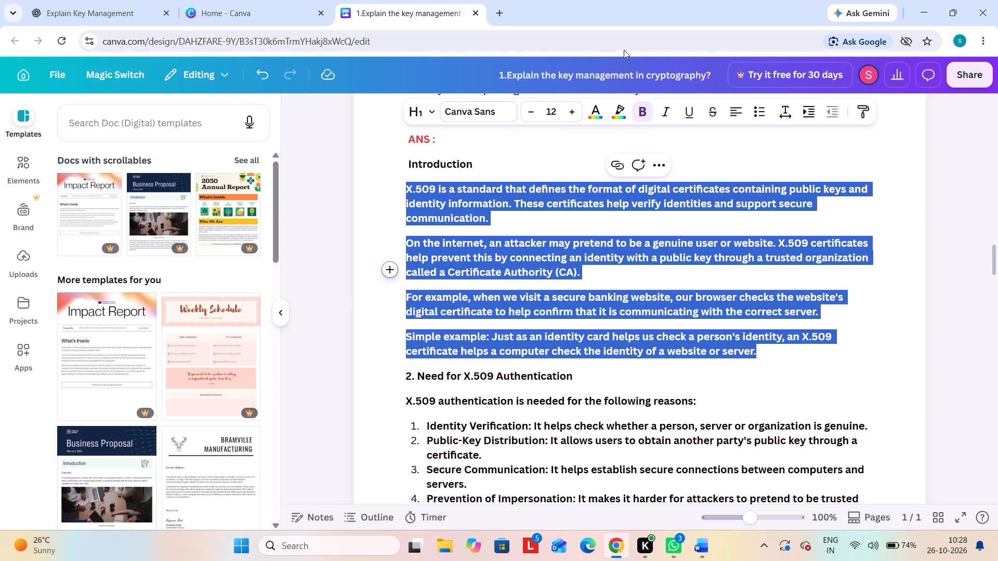
left_click(642, 115)
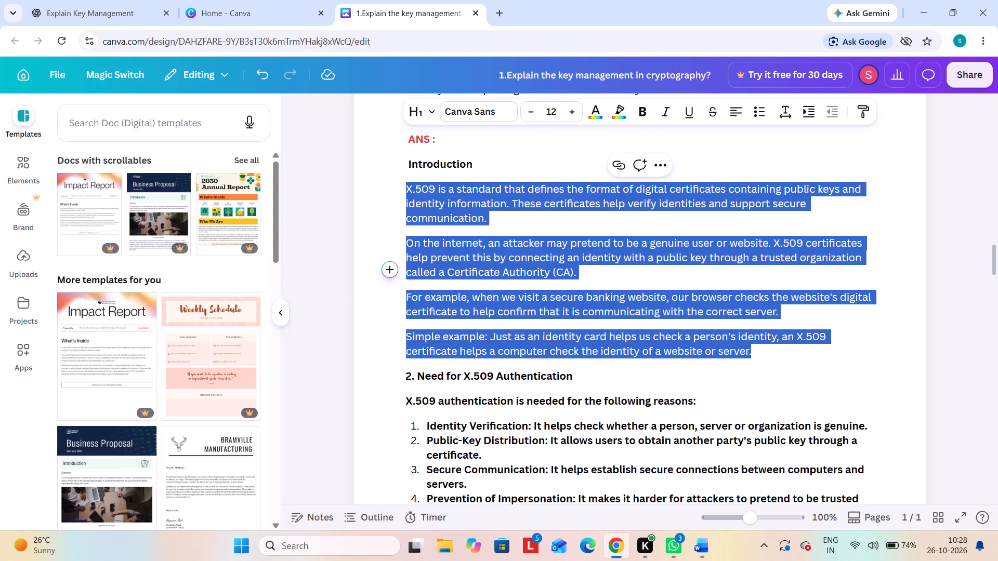
Turn the four X.509 introduction paragraphs, from "X.509 is a standard" to "Simple example", into a bulleted list.
left_click(393, 270)
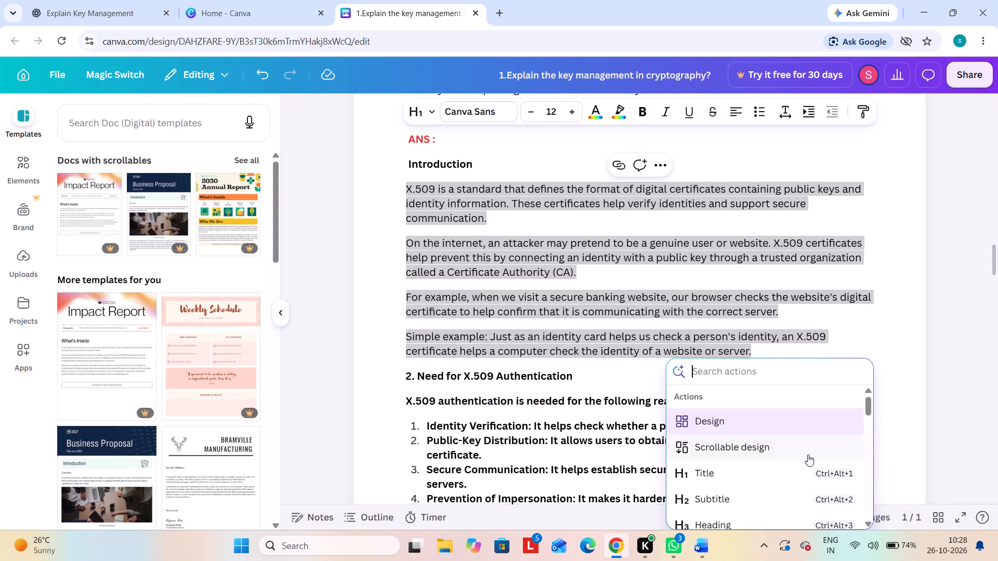
scroll(808, 455, "down", 7)
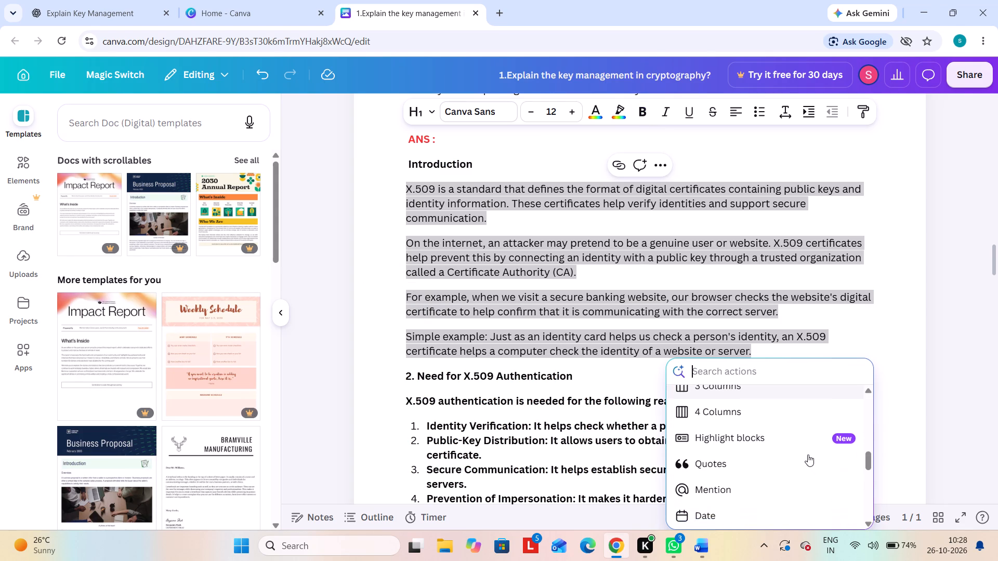
scroll(808, 455, "up", 2)
scroll(808, 455, "down", 1)
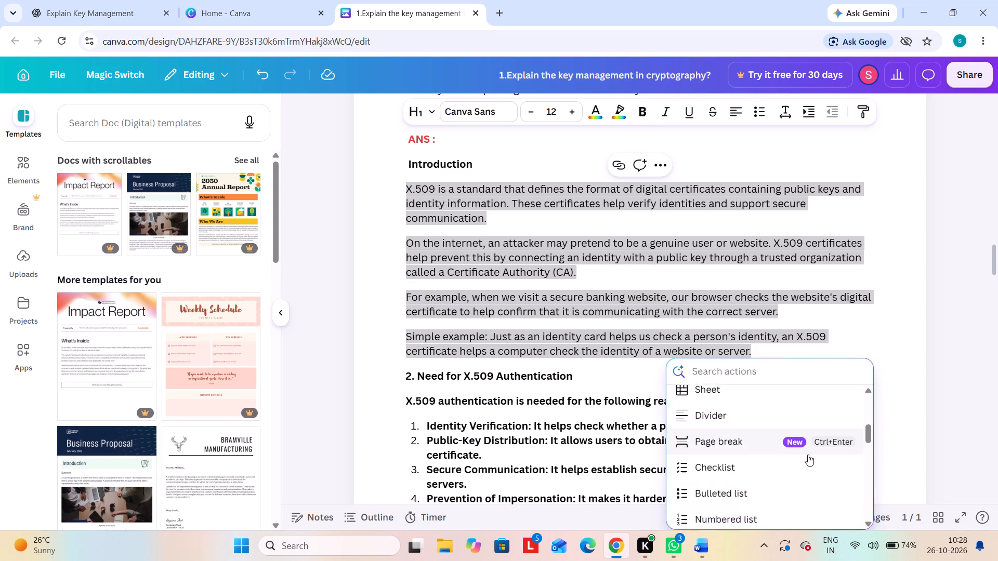
scroll(808, 455, "down", 1)
left_click(747, 438)
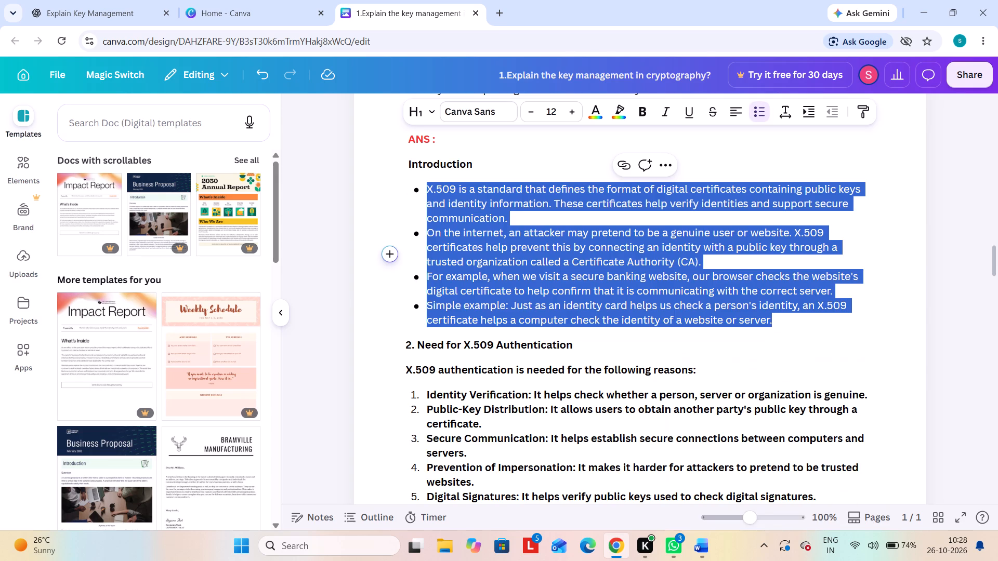
Examine the layout of the X.509 answer from its title and introduction through the "Need for X.509 Authentication" list.
scroll(468, 352, "down", 3)
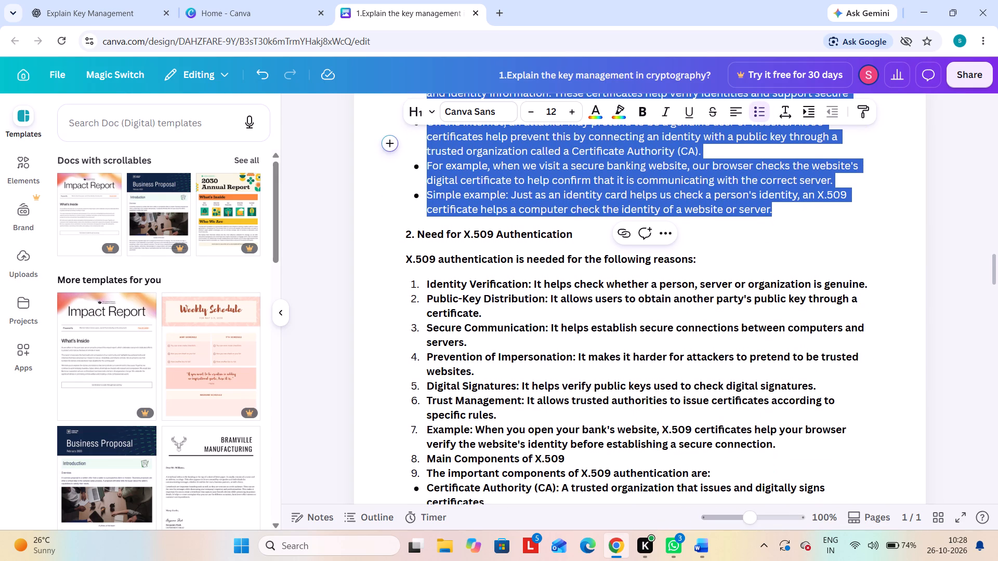
scroll(468, 352, "down", 1)
scroll(468, 352, "up", 2)
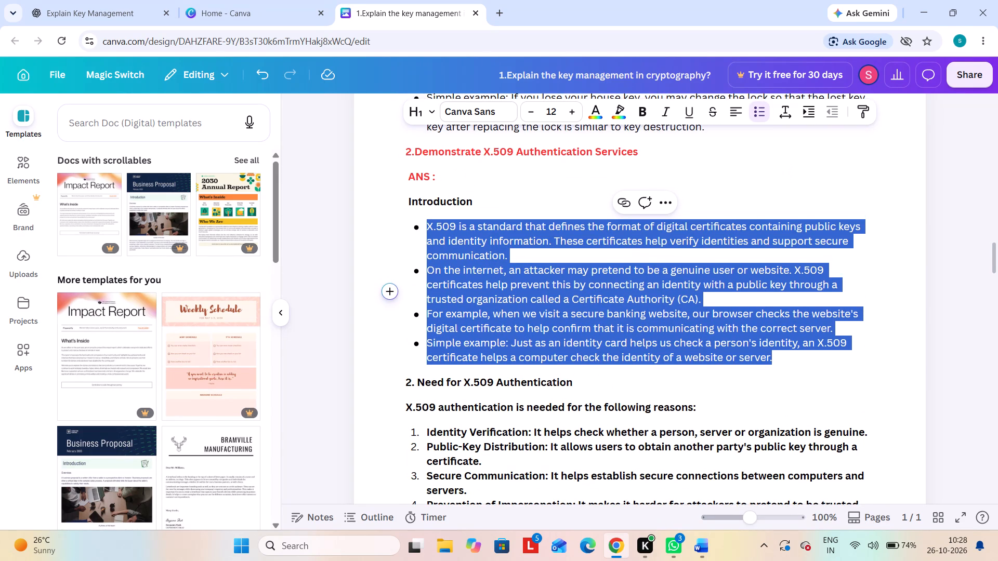
scroll(468, 352, "down", 2)
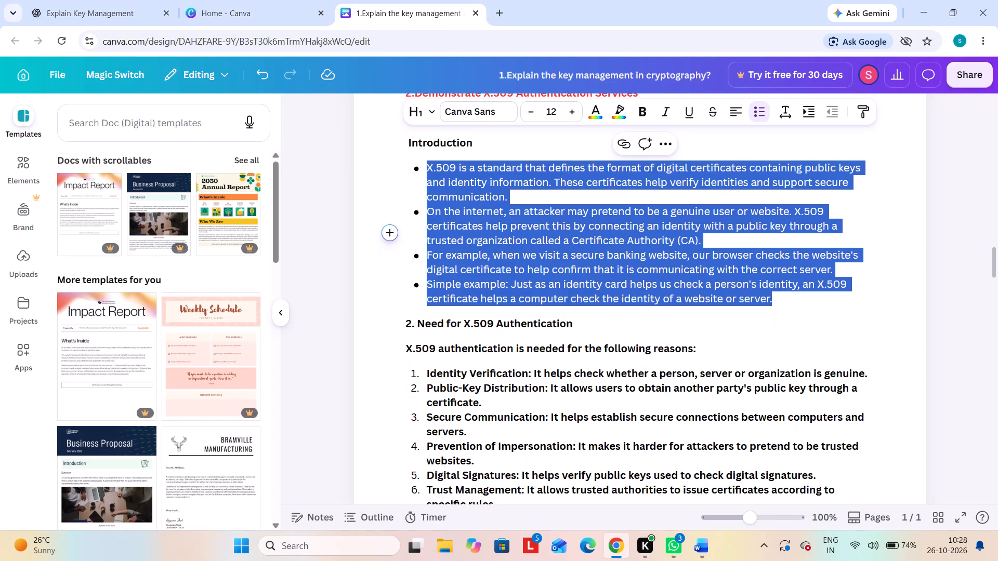
scroll(468, 352, "up", 1)
scroll(468, 352, "down", 1)
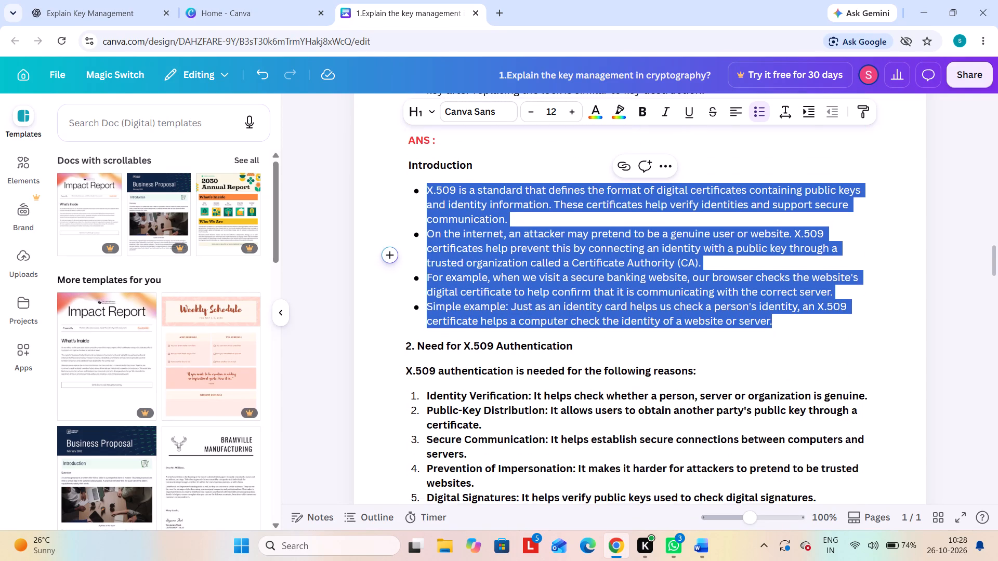
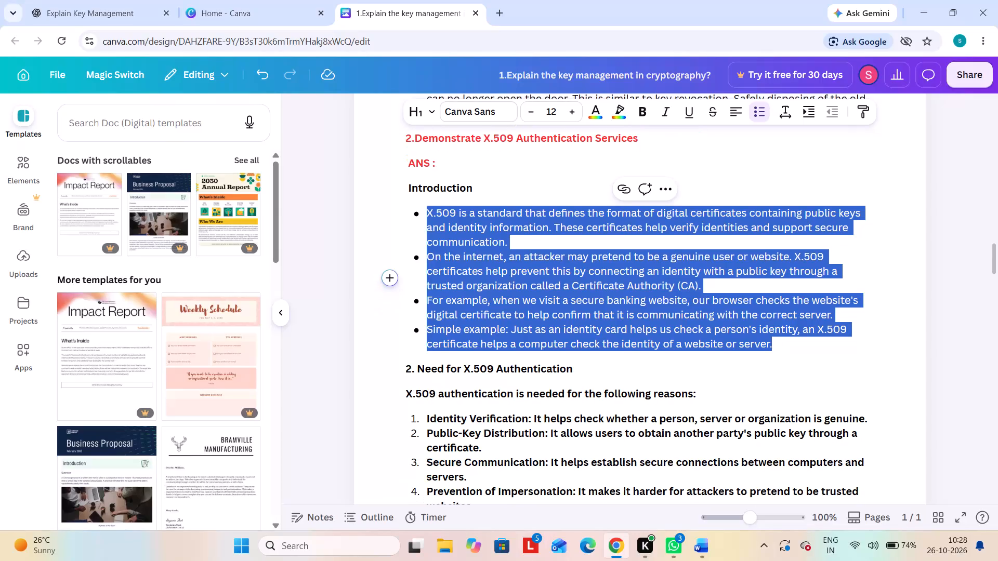
Remove the "2." number from the "Need for X.509 Authentication" heading and indent the heading by one space.
scroll(468, 352, "down", 1)
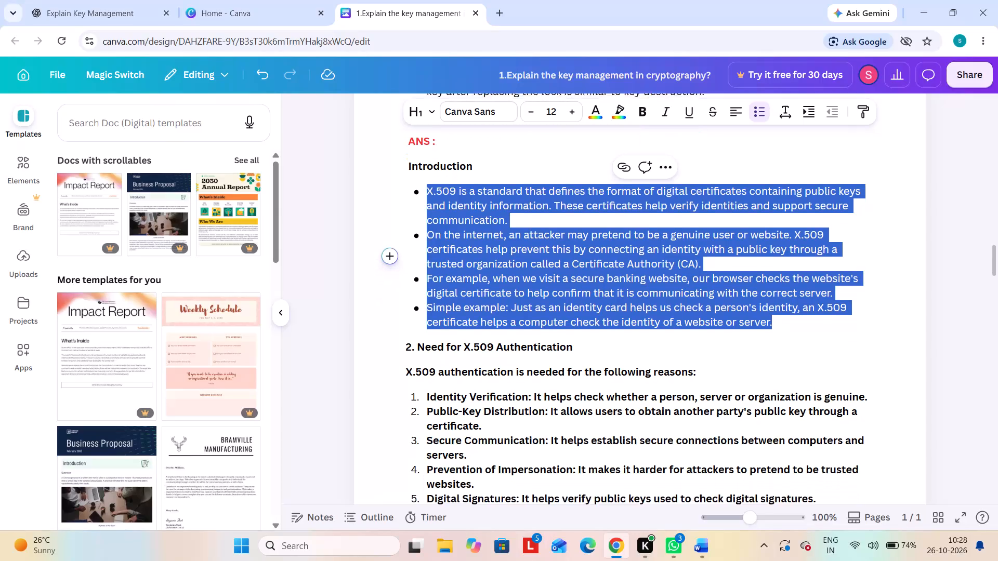
scroll(468, 352, "down", 1)
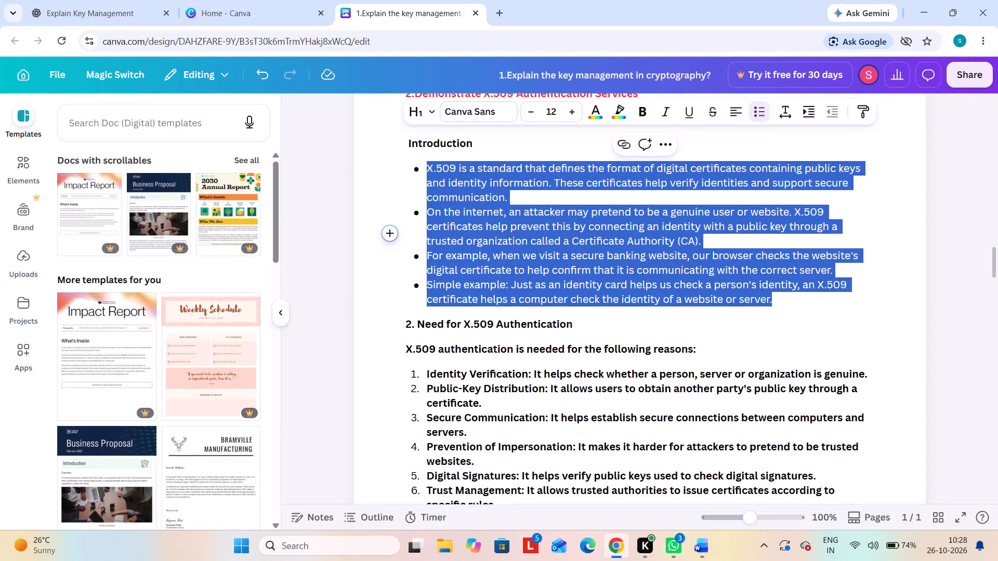
left_click(413, 327)
left_click(416, 326)
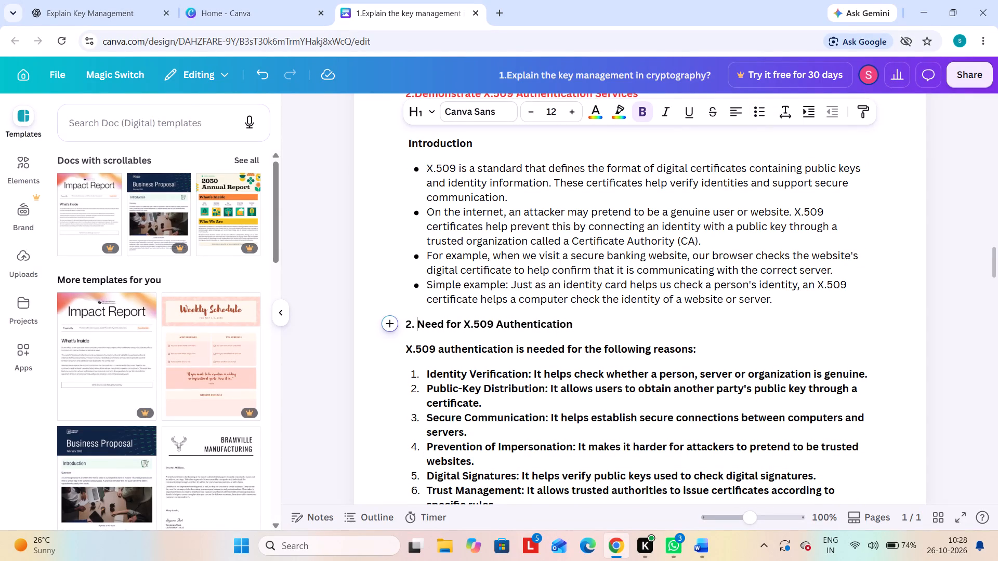
key("BackSpace")
key("BackSpace")
key("BackSpace")
left_click(416, 326)
key("space")
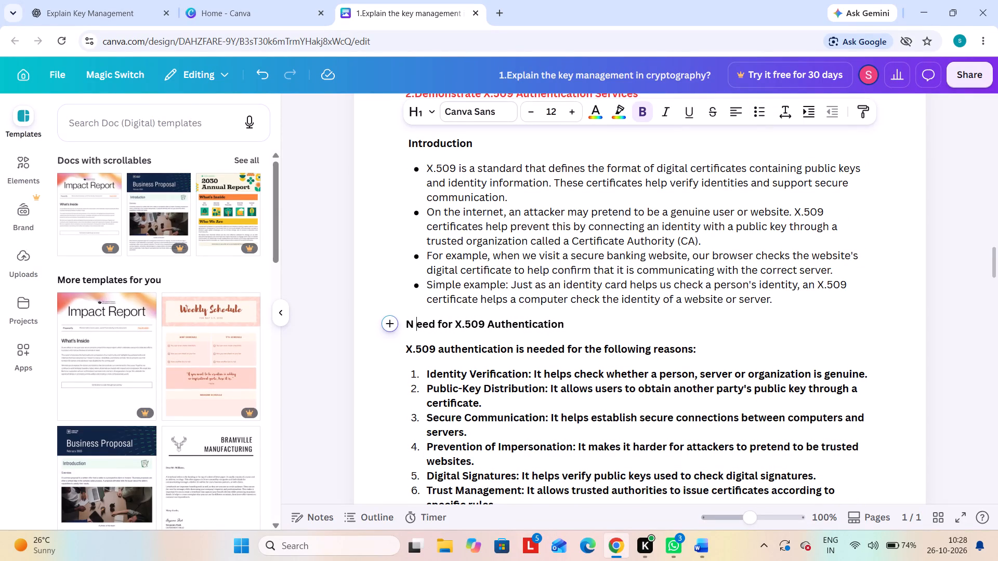
key("BackSpace")
key("Left")
key("space")
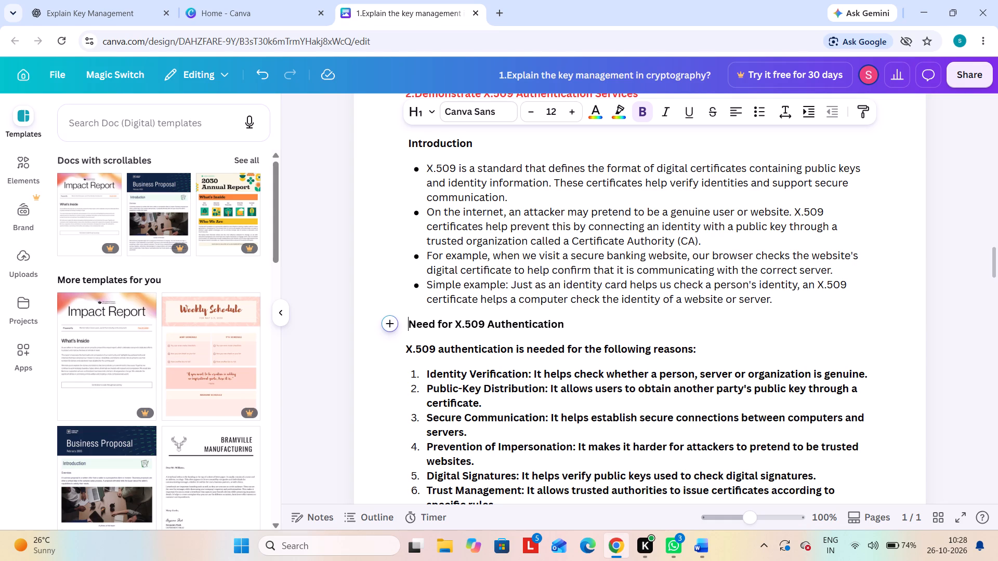
Indent the line "X.509 authentication is needed for the following reasons:" with two leading spaces.
scroll(416, 326, "down", 1)
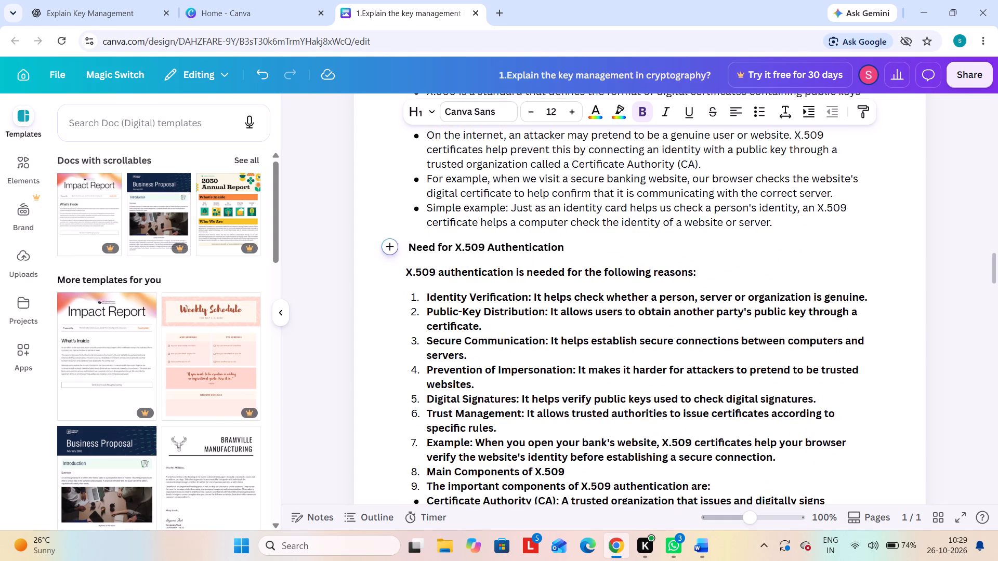
scroll(416, 326, "down", 4)
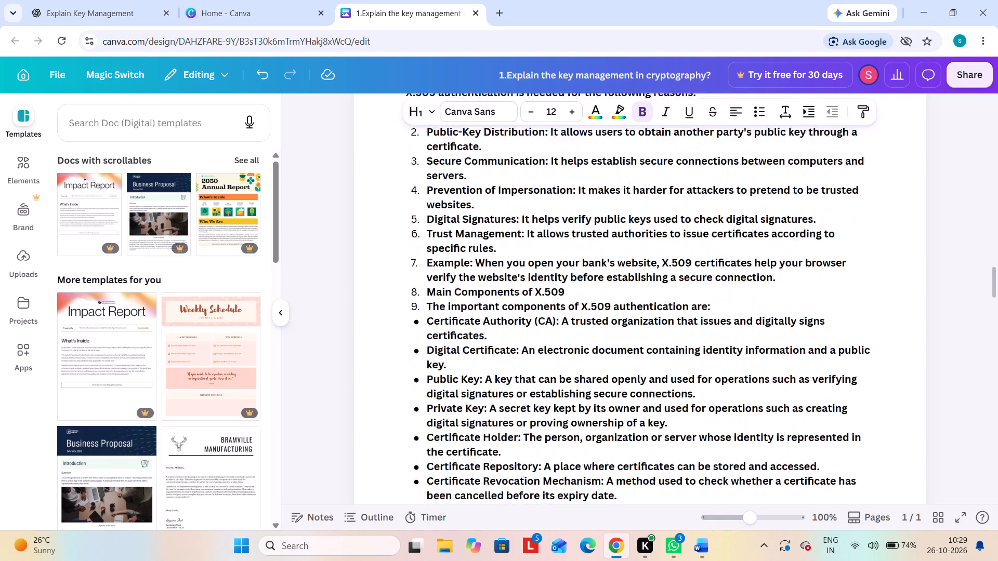
scroll(416, 326, "down", 1)
scroll(416, 326, "up", 3)
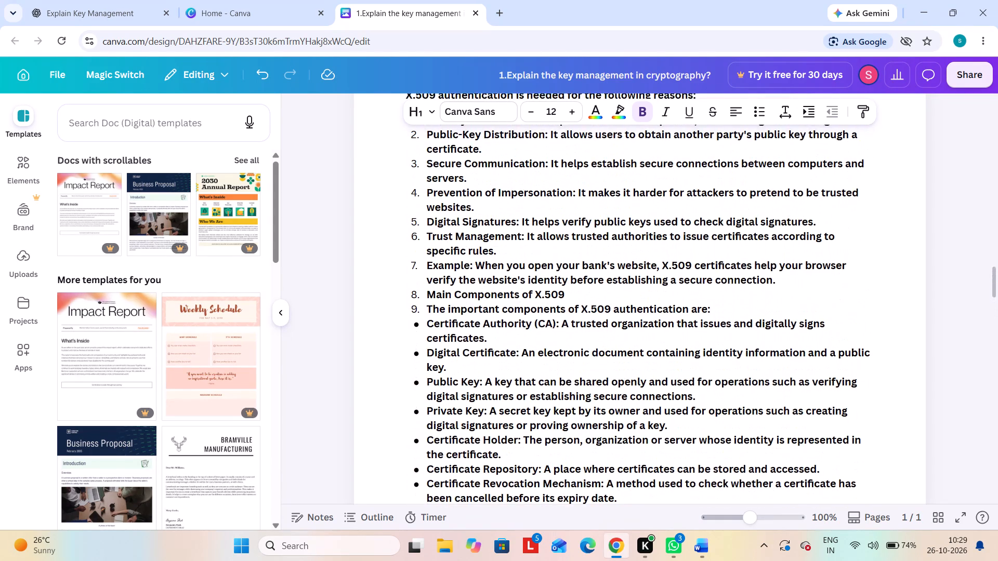
scroll(416, 326, "up", 1)
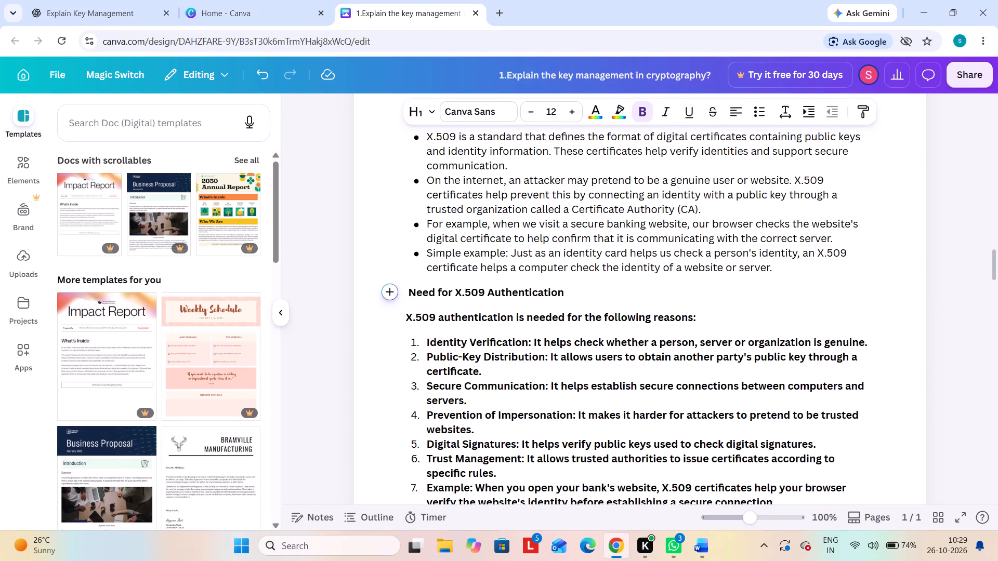
left_click(402, 320)
key("space")
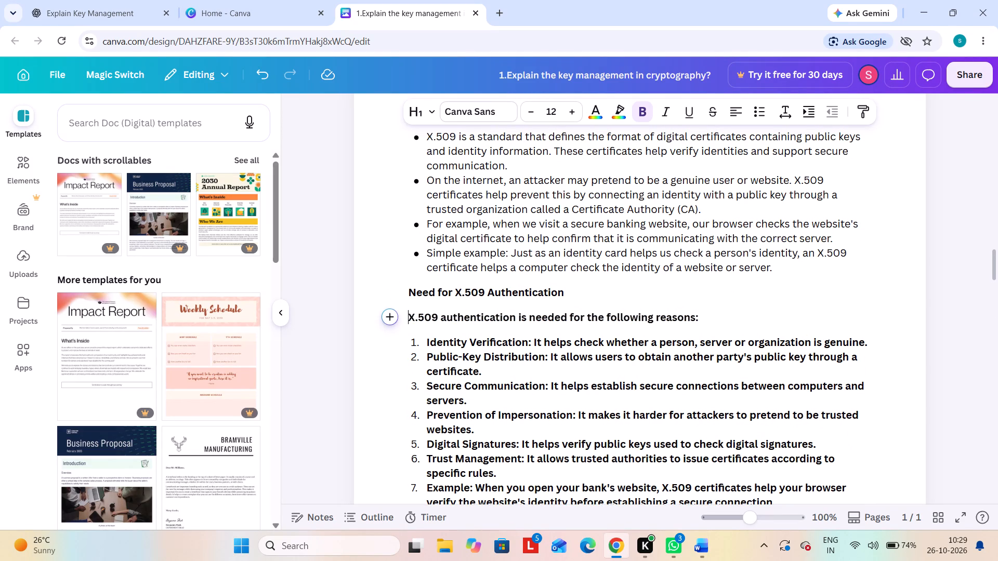
key("space")
Remove the bold formatting from the line "X.509 authentication is needed for the following reasons:".
scroll(402, 320, "down", 2)
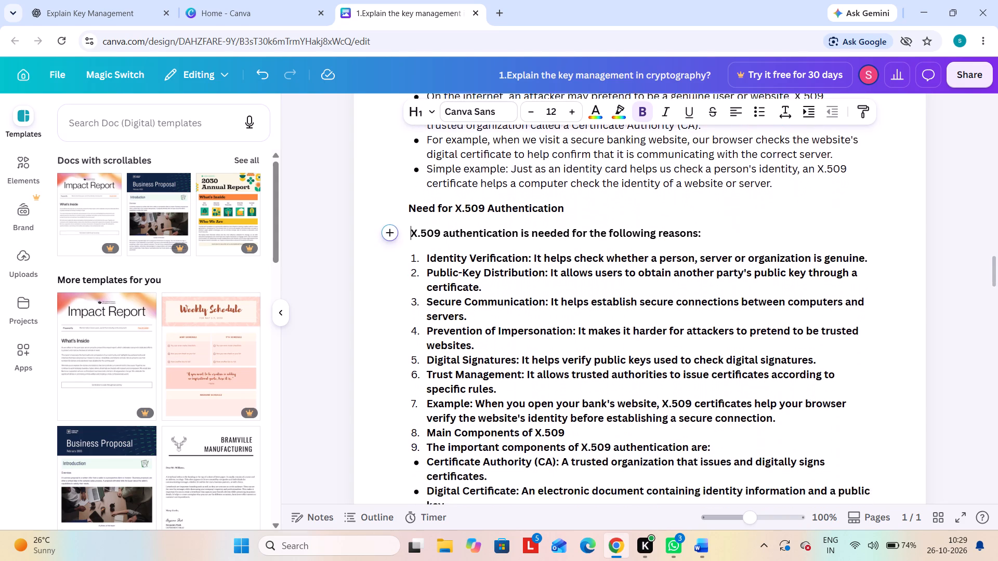
scroll(402, 320, "down", 1)
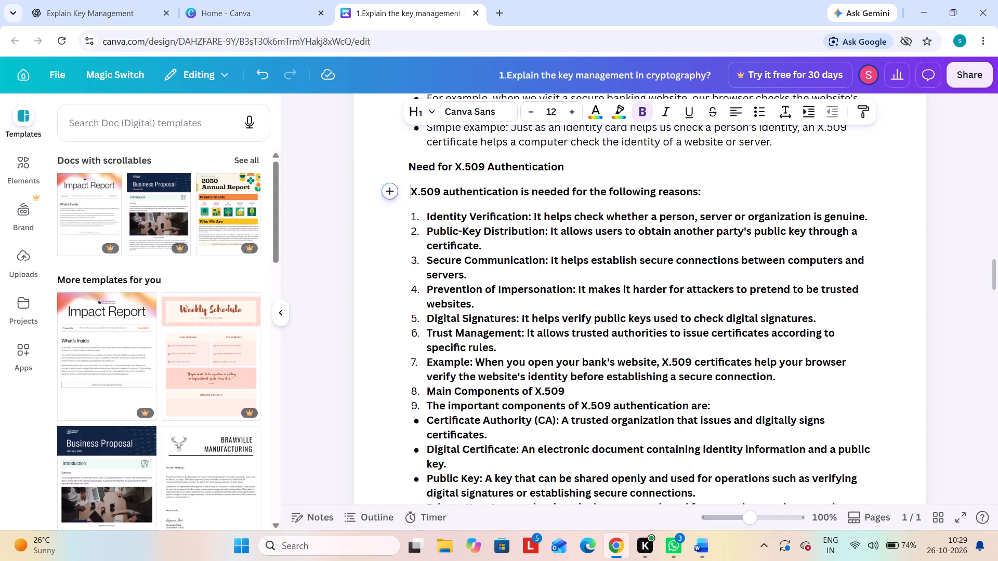
left_click_drag(409, 191, 729, 182)
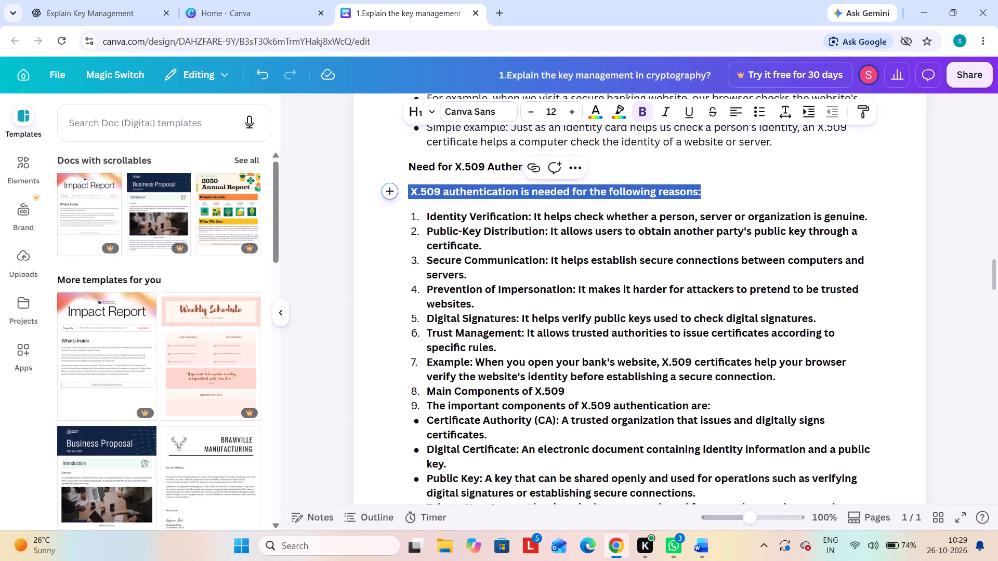
left_click(643, 113)
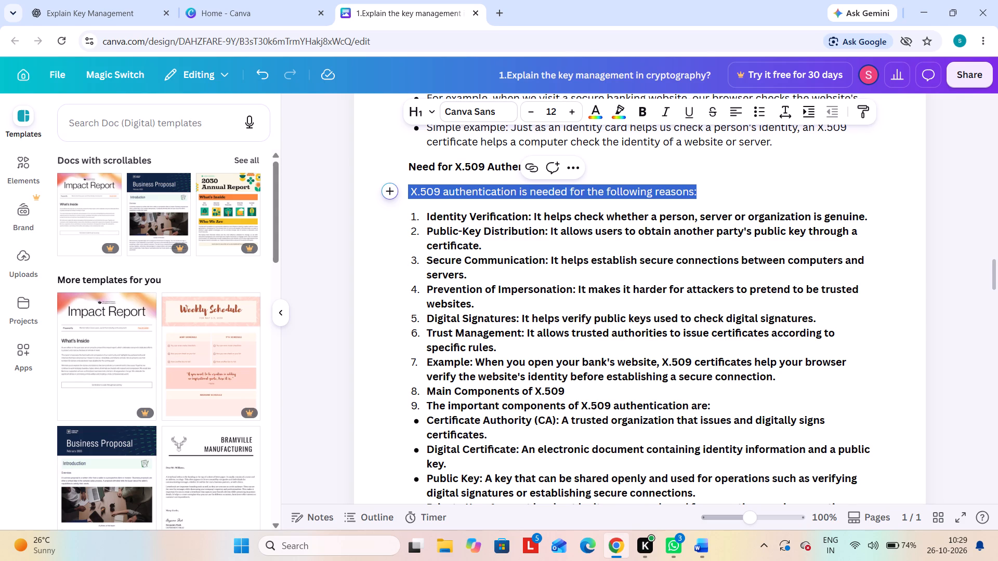
Take "Main Components of X.509" out of the numbered list so it stands as its own heading line.
scroll(538, 223, "down", 3)
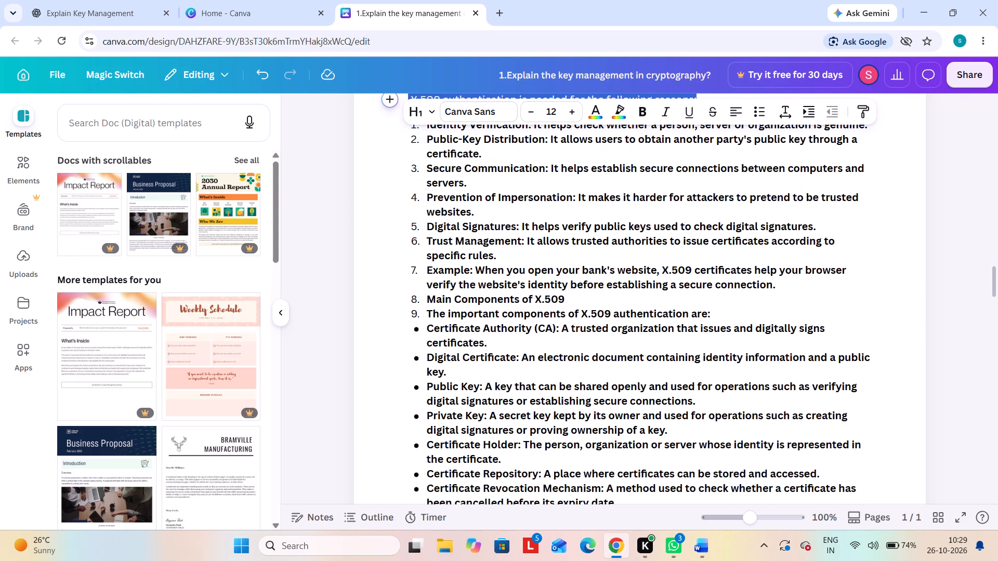
scroll(538, 223, "down", 1)
left_click(427, 299)
key("BackSpace")
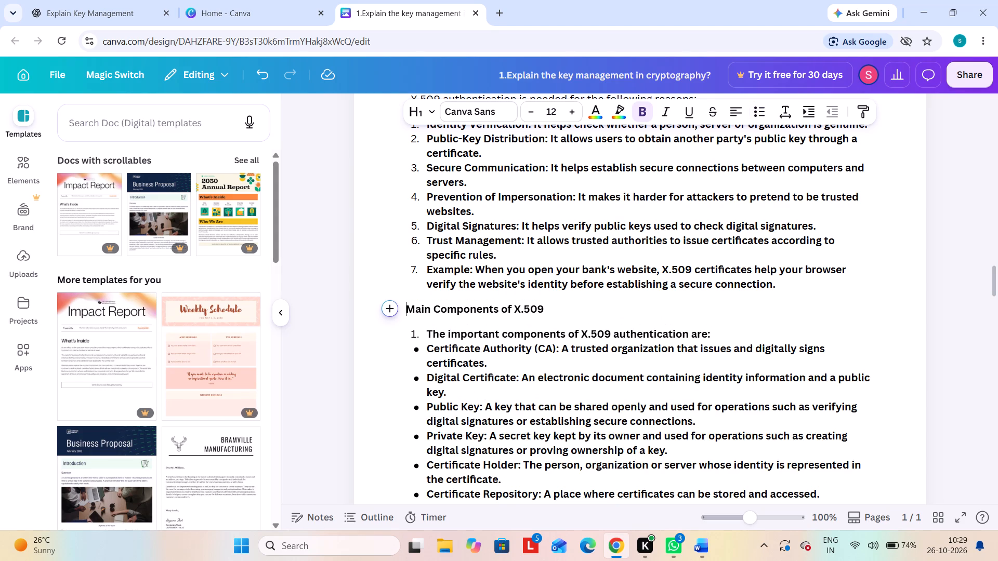
left_click(422, 330)
left_click(421, 330)
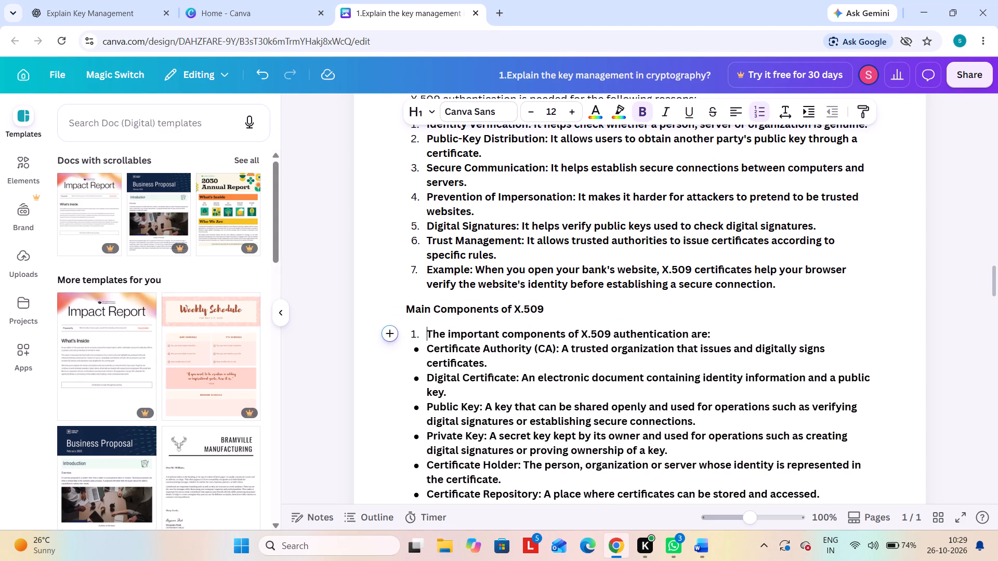
left_click(415, 336)
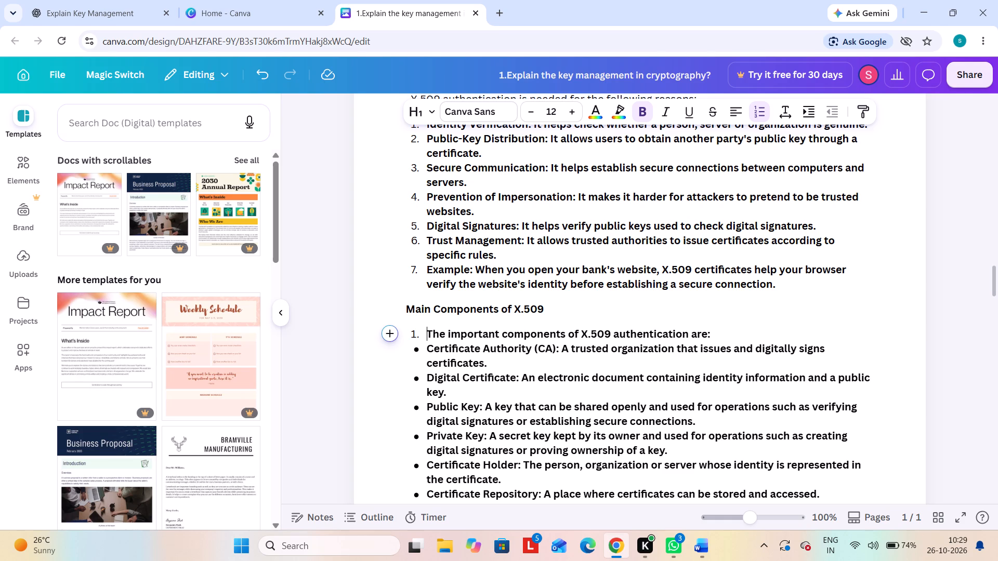
Delete the bank website "Example" item after "Trust Management", including its empty line and leftover full stop.
left_click(425, 271)
key("BackSpace")
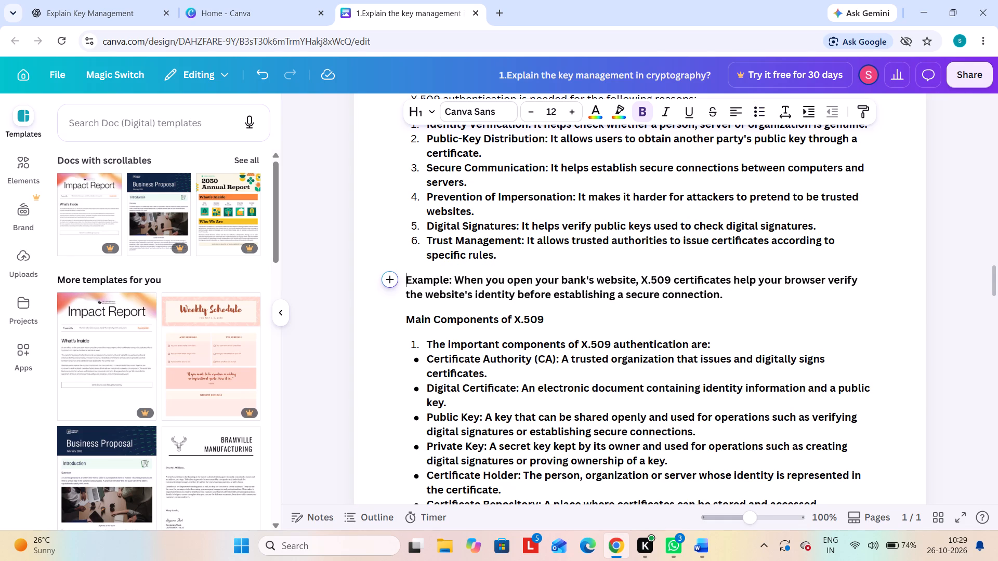
left_click_drag(721, 296, 406, 275)
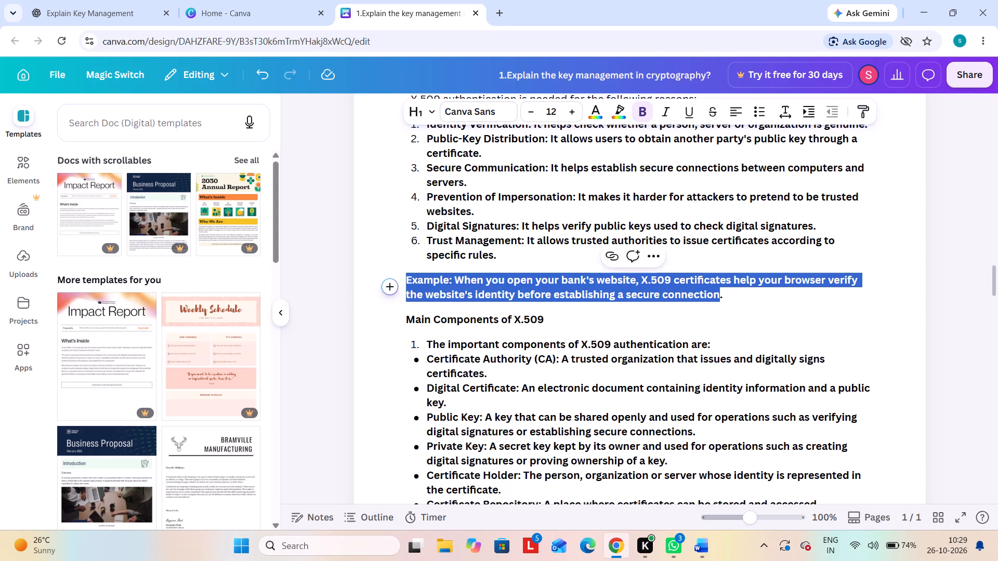
key("BackSpace")
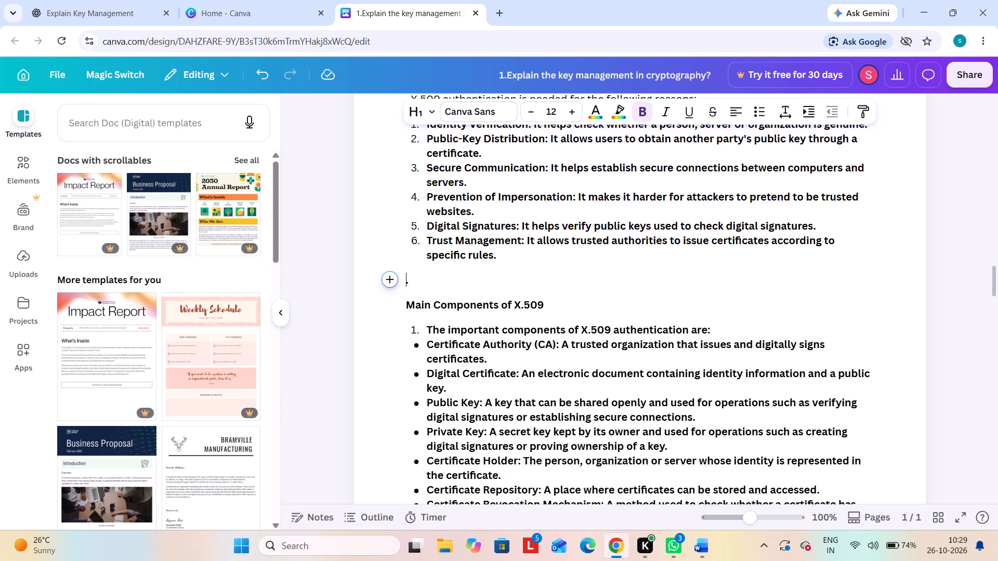
key("BackSpace")
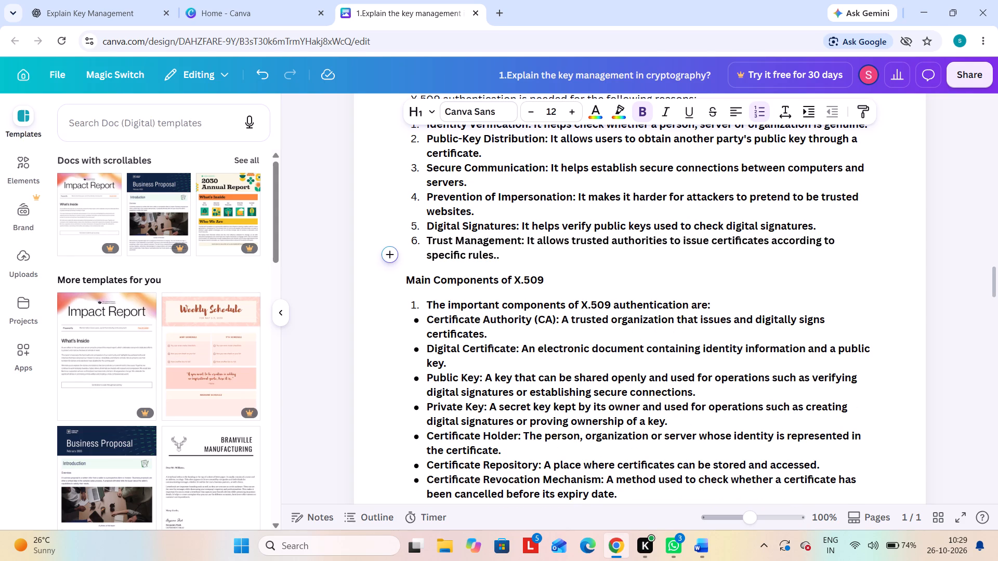
left_click(529, 262)
left_click(498, 259)
key("BackSpace")
Remove bold from the descriptions after "Trust Management:", "Digital Signatures:" and "Prevention of Impersonation:", keeping the labels bold.
left_click_drag(527, 239, 491, 258)
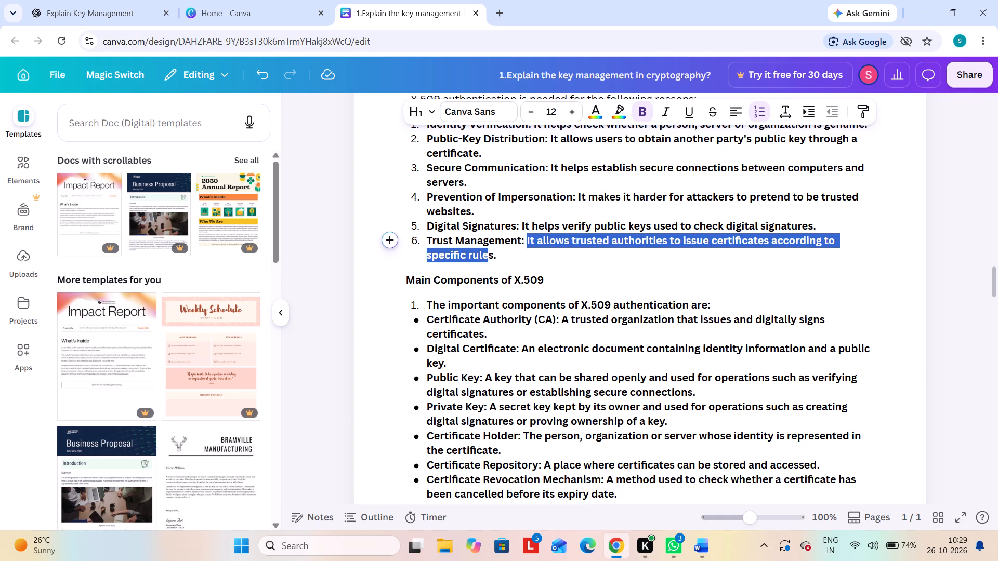
left_click_drag(491, 258, 498, 257)
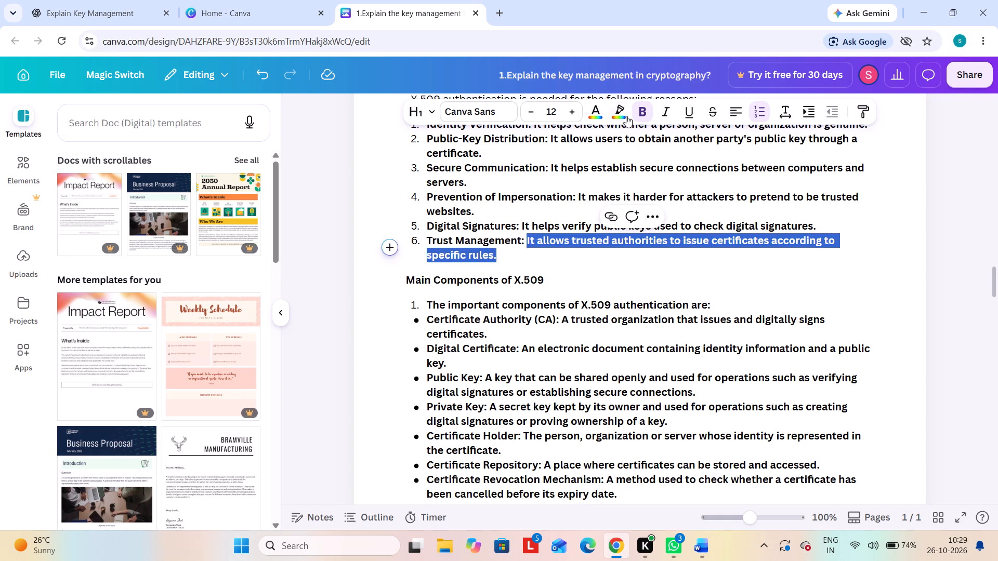
left_click(637, 104)
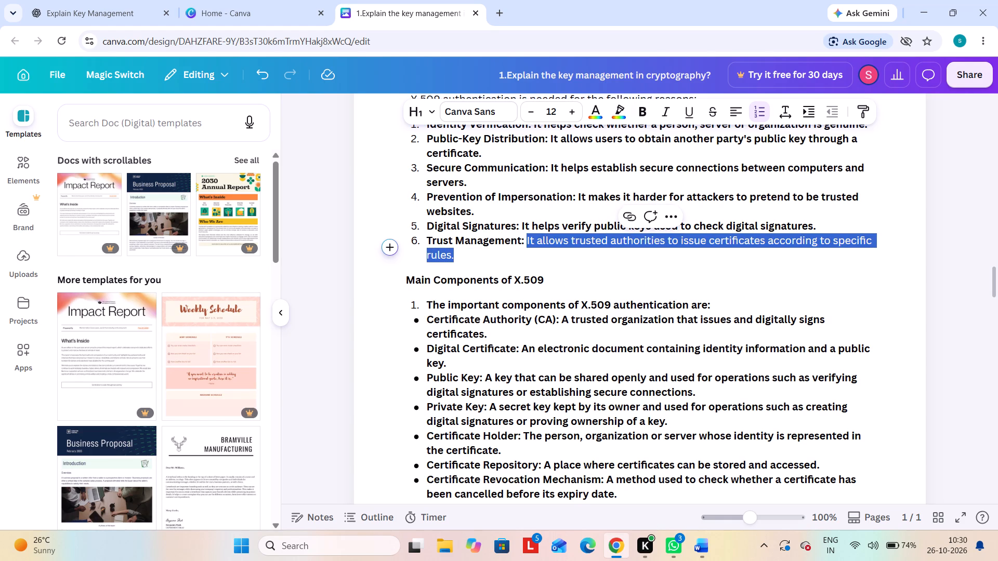
left_click_drag(519, 225, 764, 230)
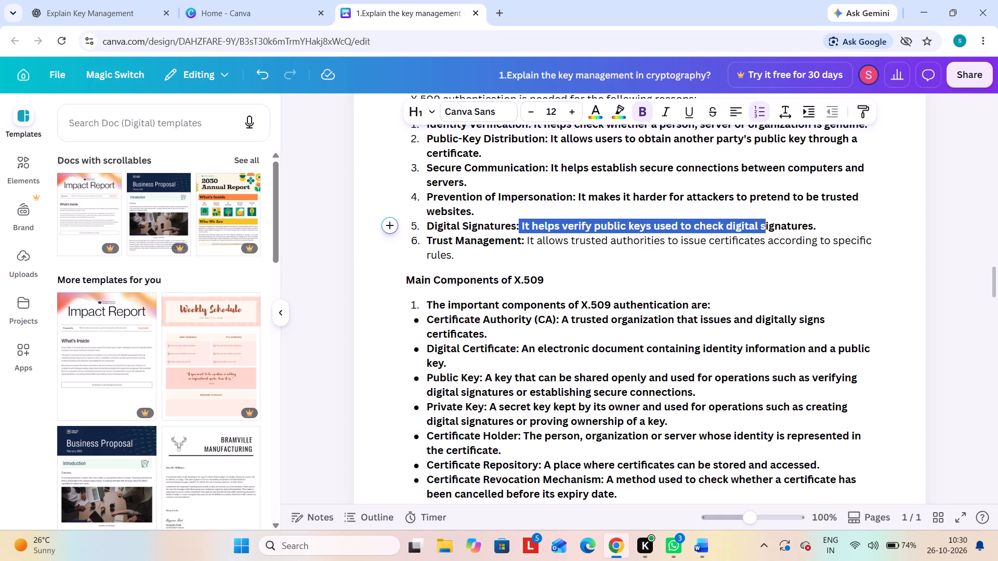
left_click_drag(764, 230, 842, 229)
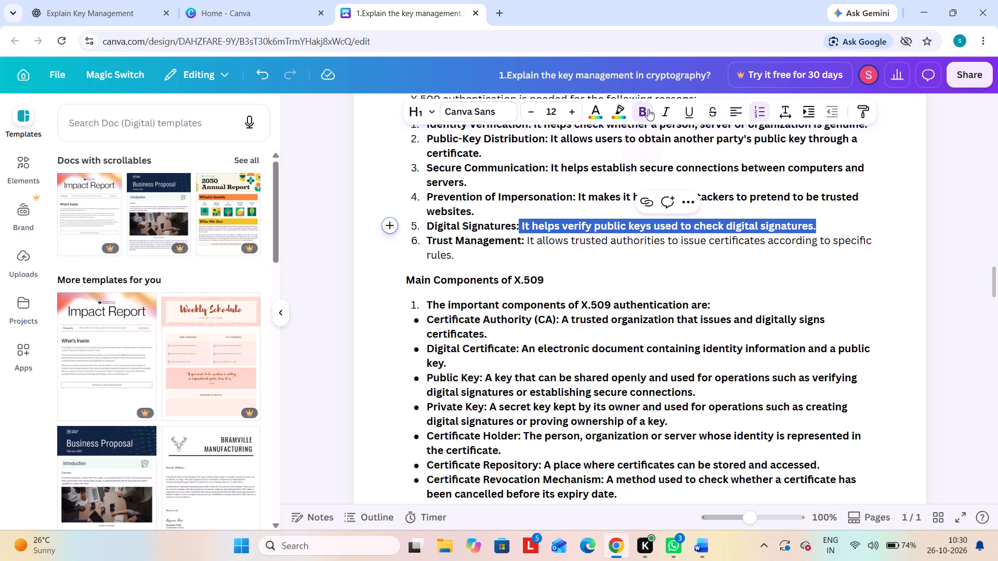
left_click(648, 109)
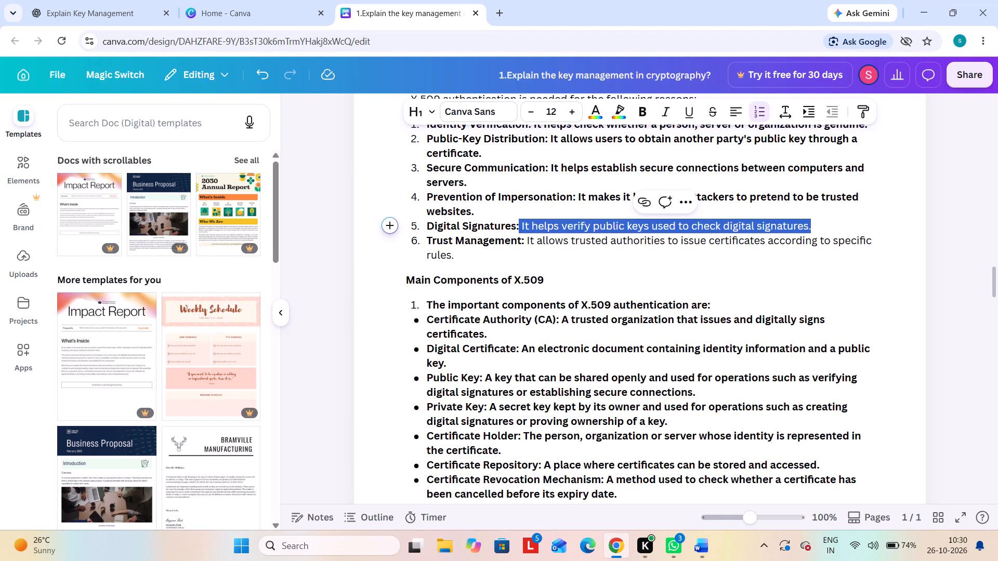
left_click_drag(578, 196, 479, 205)
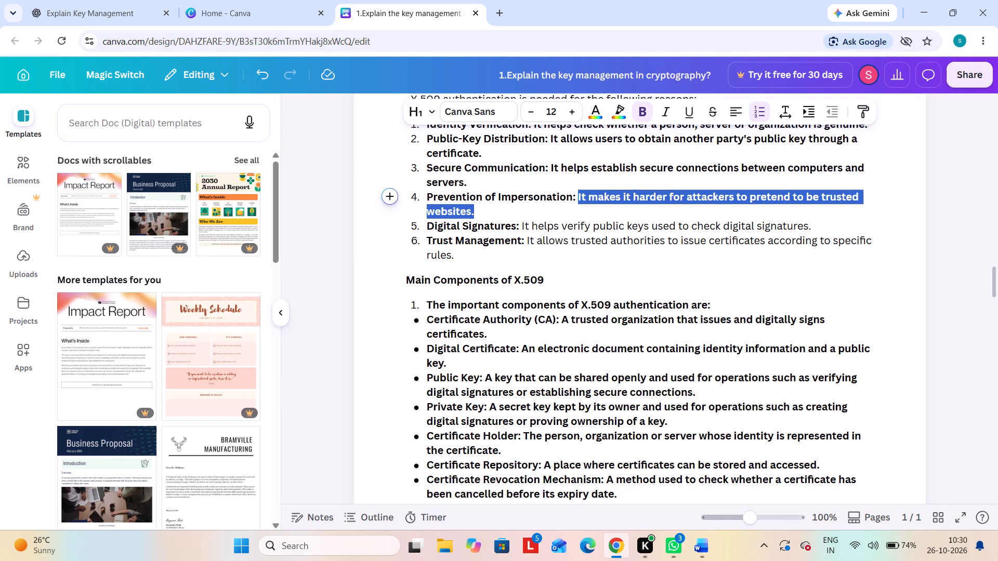
left_click_drag(479, 205, 481, 210)
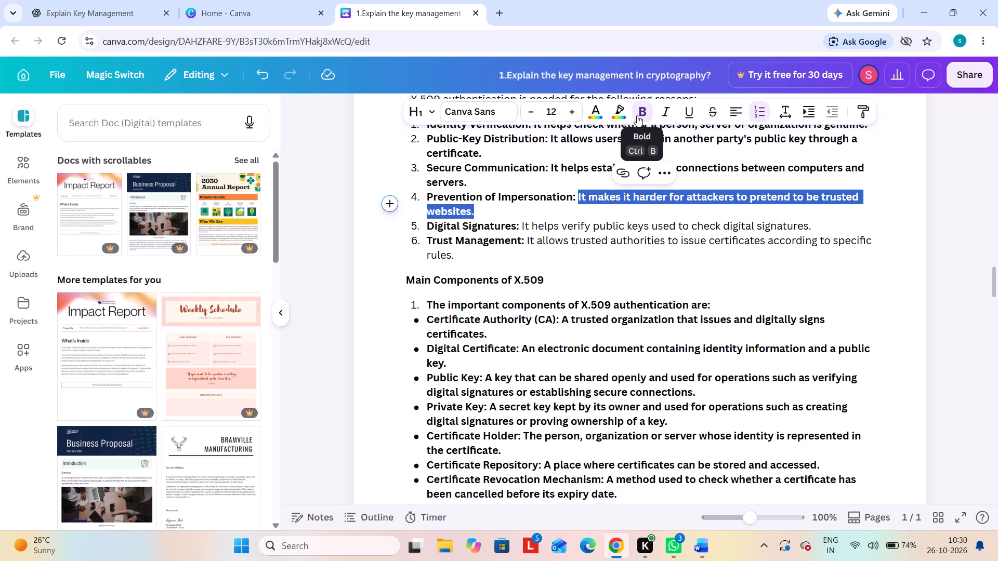
left_click(637, 115)
Review the first answer's formatting of the introduction, "Need for Key Management" list and stages as a reference for the X.509 answer.
scroll(563, 181, "up", 12)
scroll(563, 181, "up", 11)
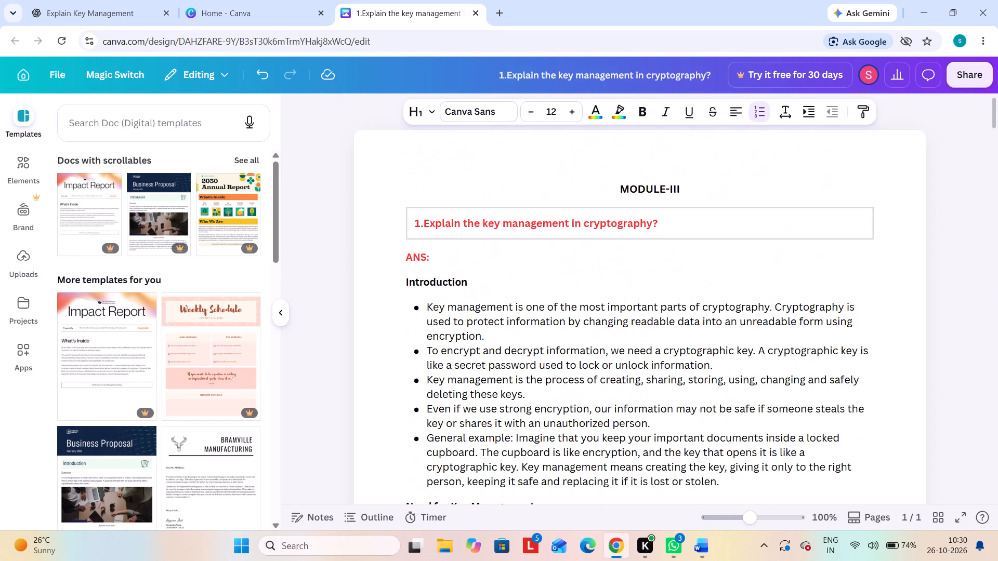
scroll(549, 230, "down", 4)
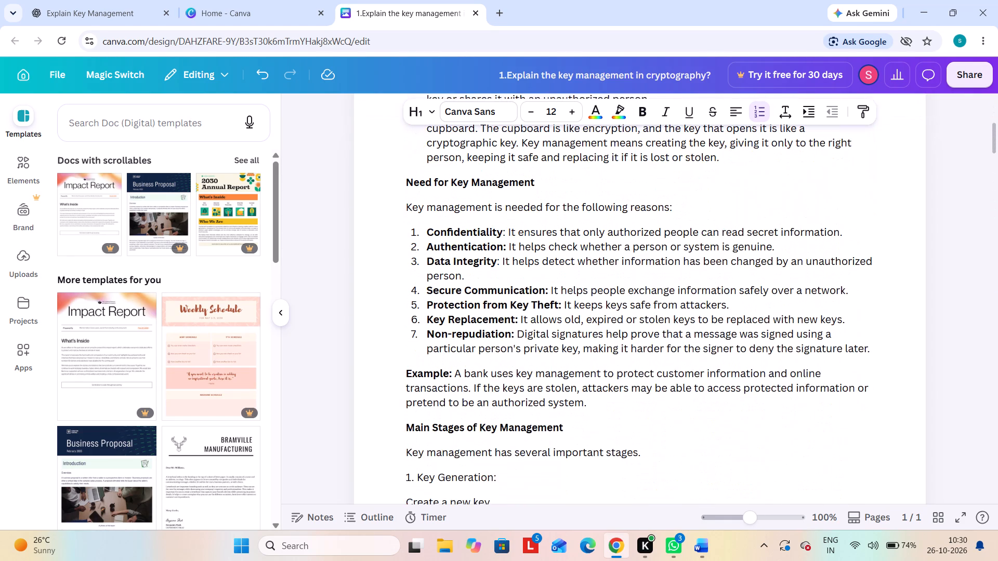
scroll(549, 230, "down", 5)
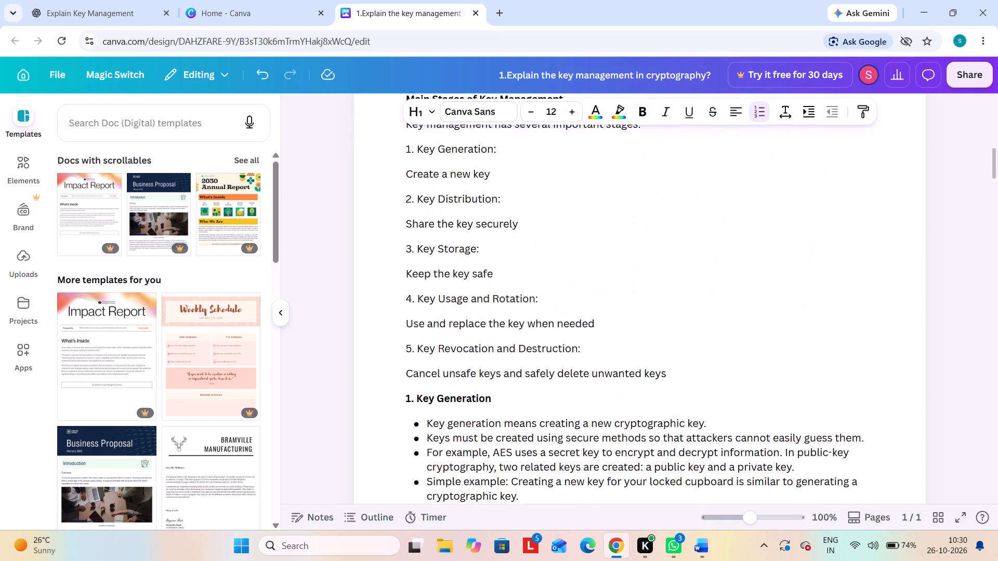
scroll(549, 230, "down", 2)
scroll(615, 517, "up", 5)
scroll(667, 272, "up", 8)
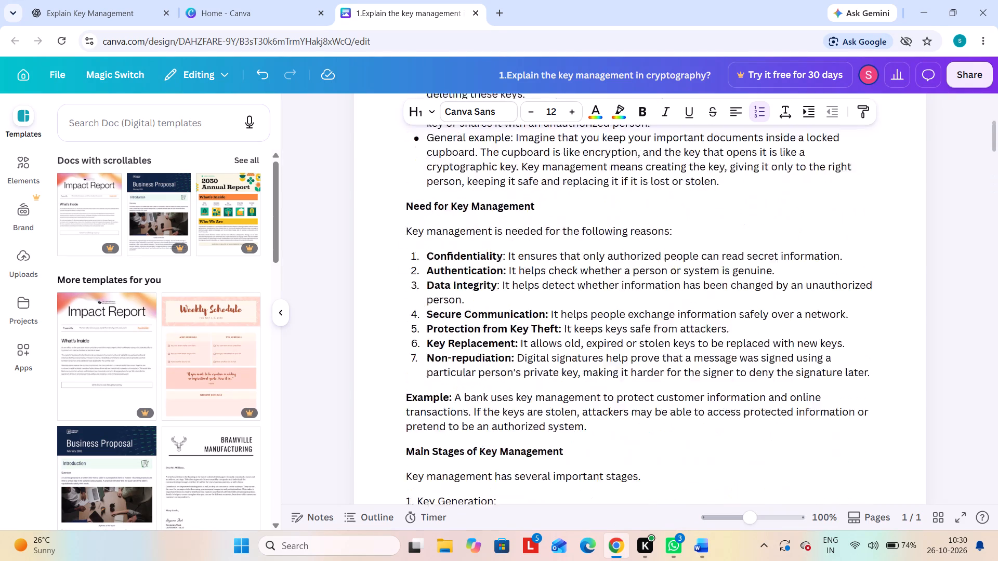
scroll(667, 272, "down", 1)
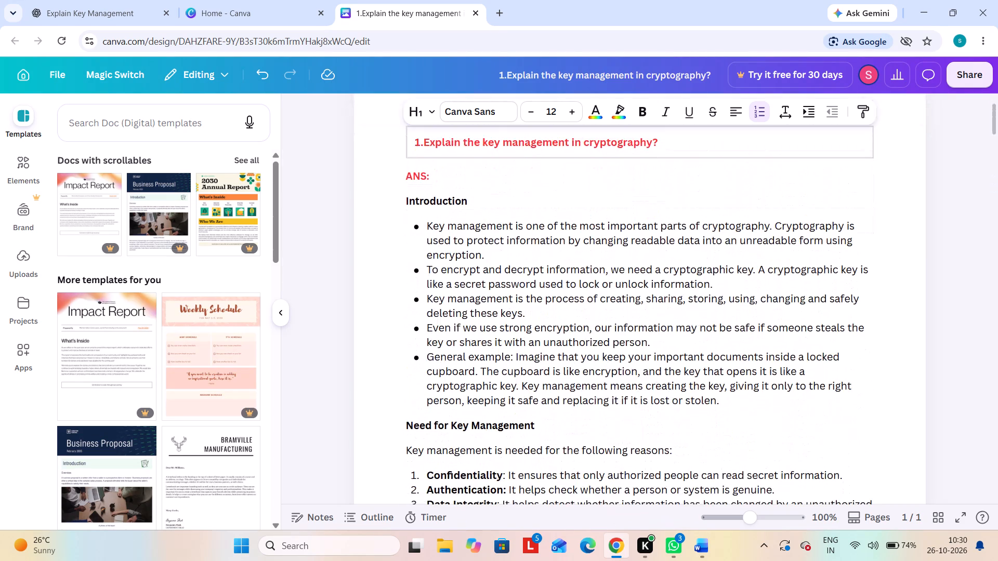
scroll(667, 272, "down", 1)
scroll(667, 272, "up", 1)
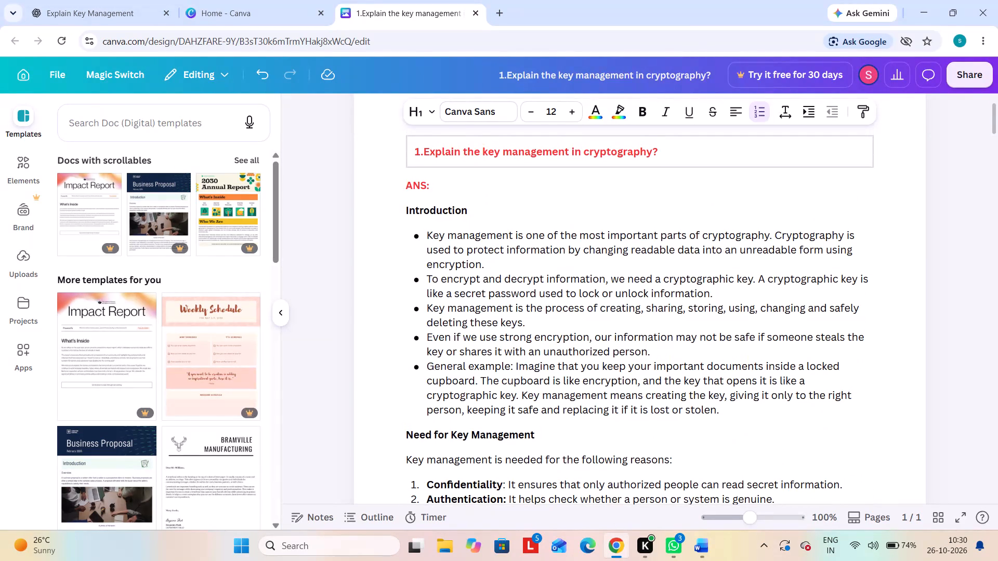
scroll(667, 272, "down", 4)
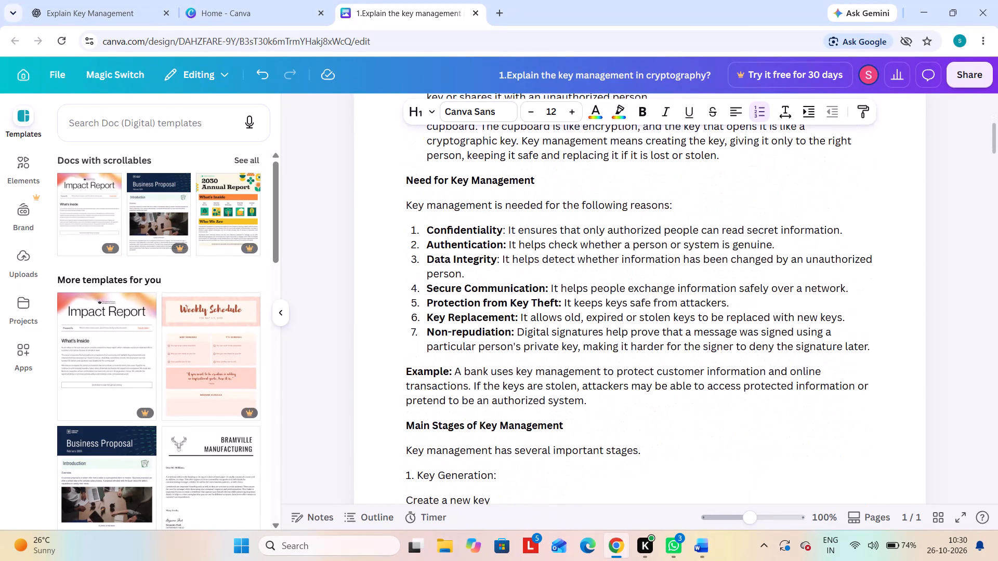
scroll(667, 272, "down", 7)
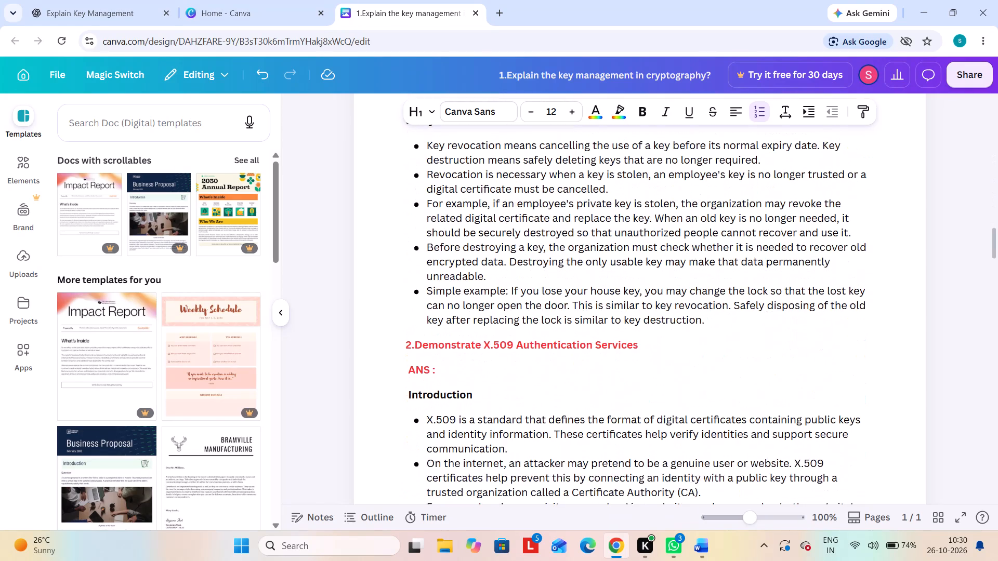
scroll(667, 272, "down", 1)
scroll(667, 272, "up", 3)
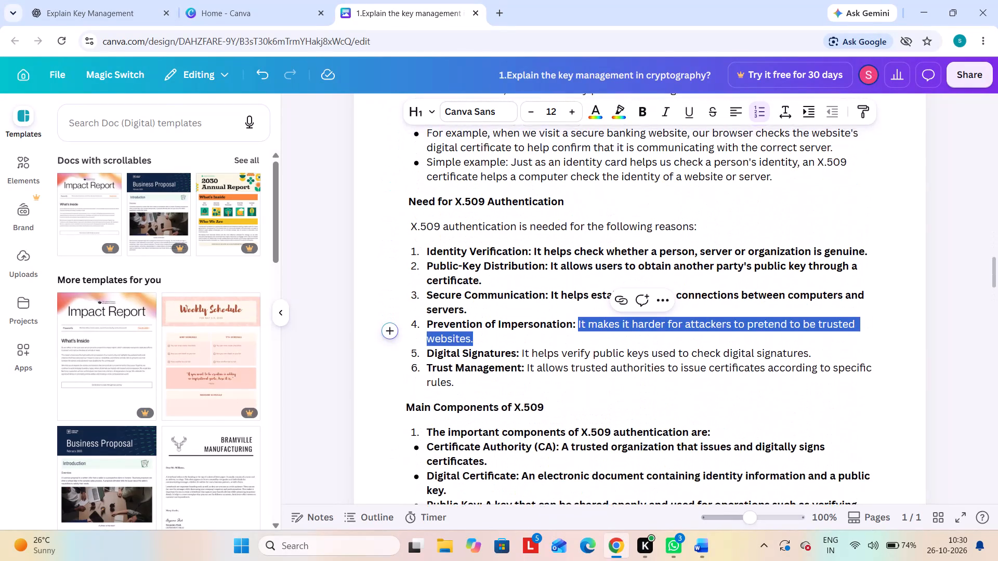
Remove bold from the descriptions after "Secure Communication:", "Public-Key Distribution:" and "Identity Verification:", keeping the labels bold.
left_click_drag(550, 292, 554, 304)
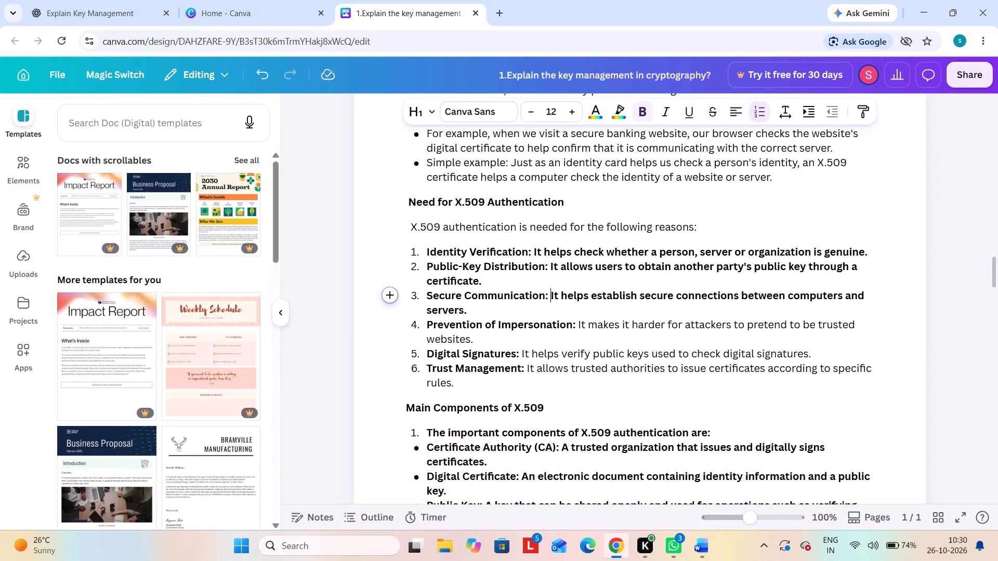
left_click_drag(554, 304, 480, 313)
left_click(644, 112)
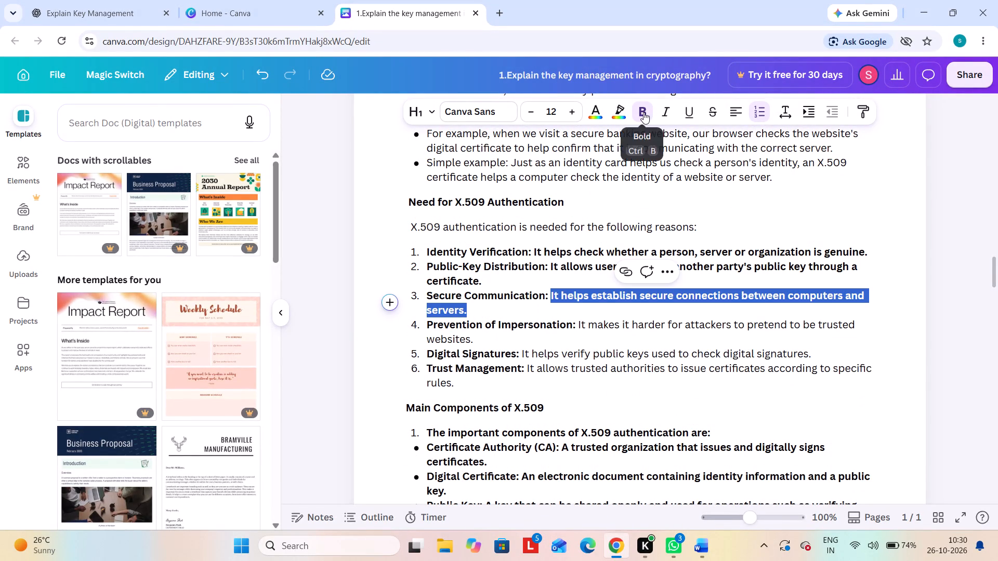
left_click_drag(548, 266, 507, 278)
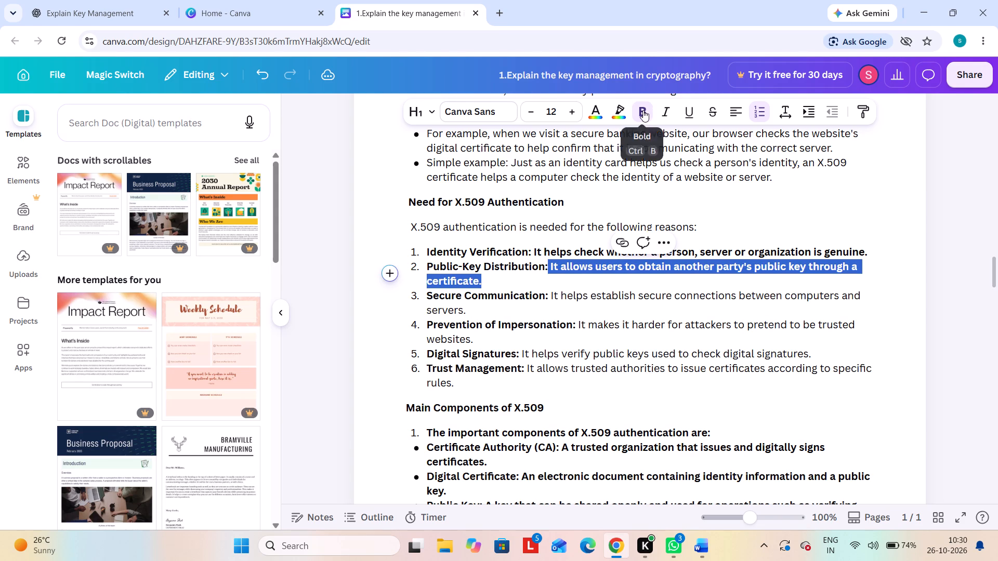
left_click(643, 110)
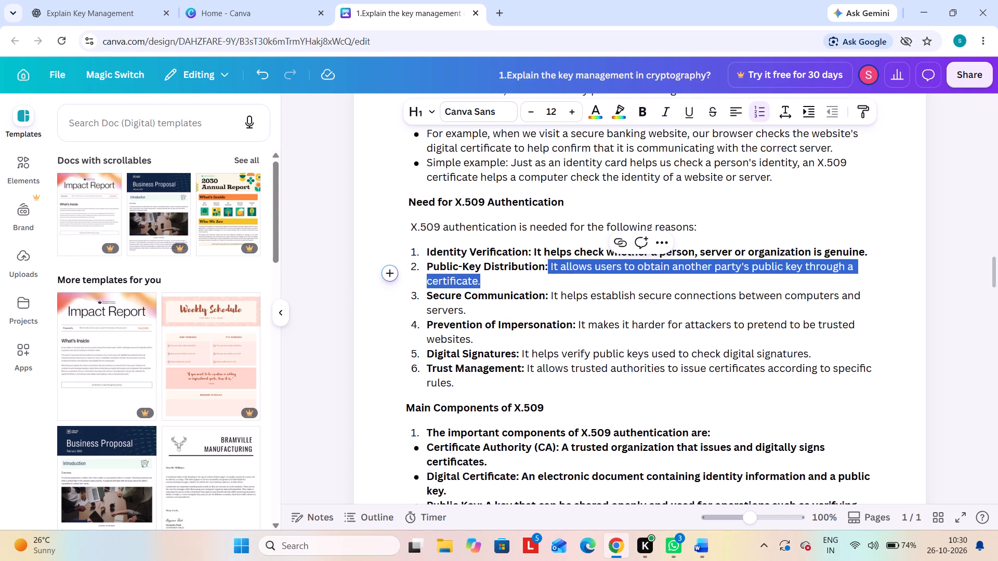
left_click_drag(532, 250, 876, 241)
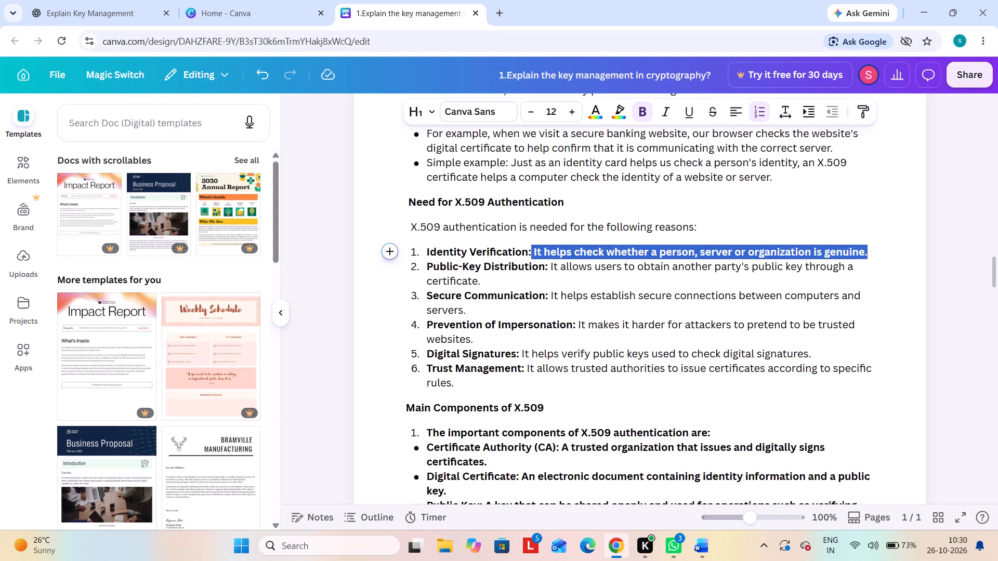
left_click_drag(876, 241, 876, 248)
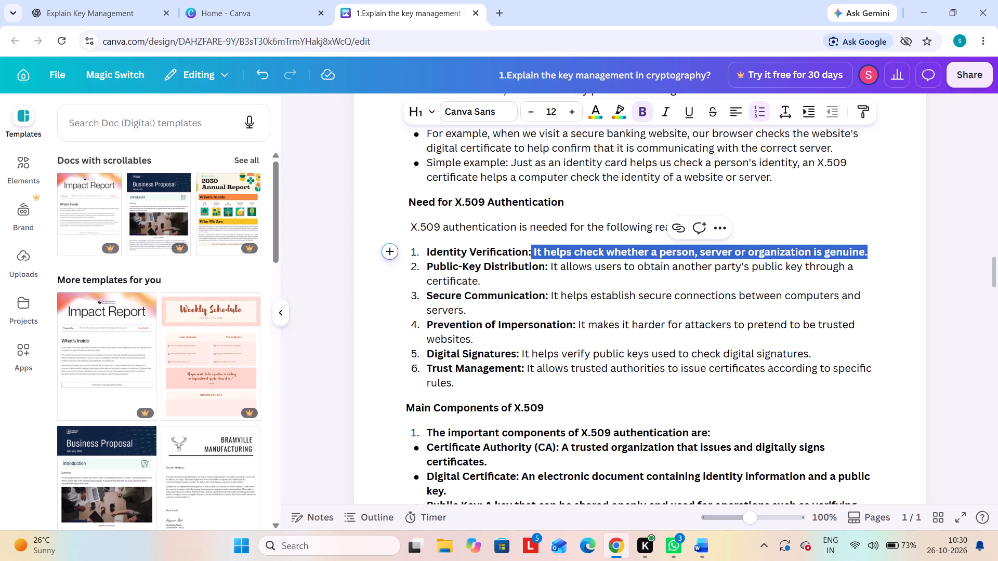
left_click(645, 109)
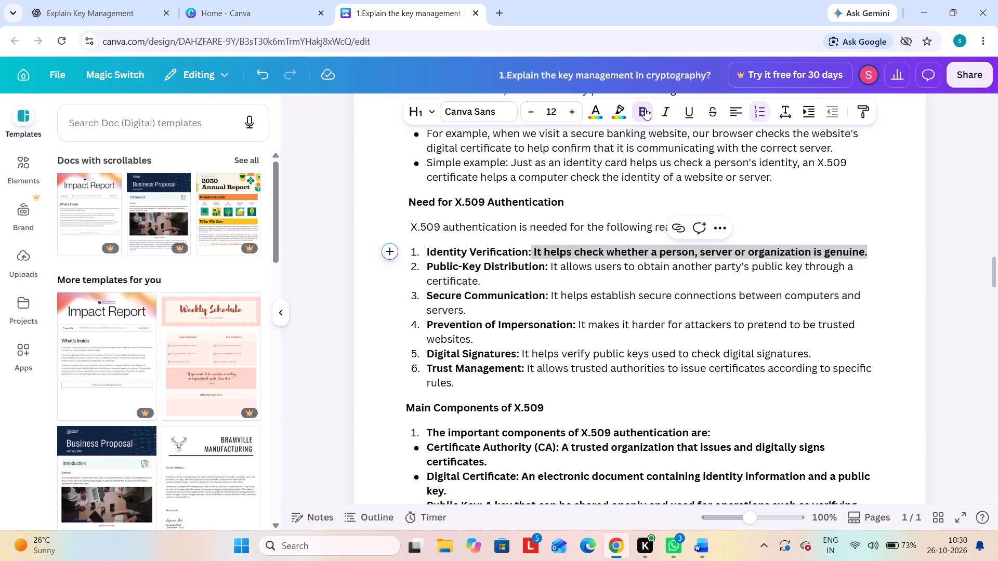
left_click(850, 206)
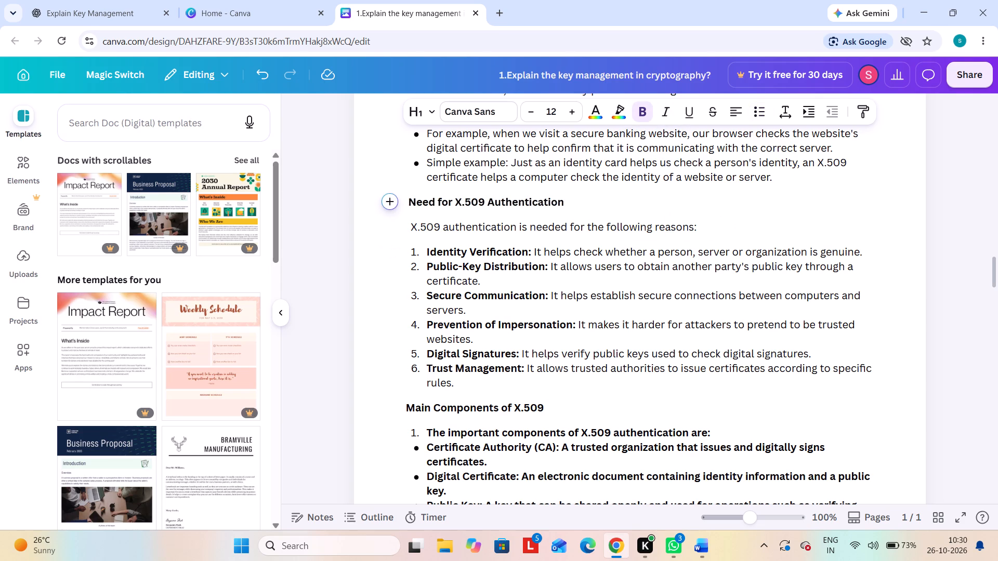
Look over the X.509 answer's "Need for X.509 Authentication" list and the "Main Components of X.509" section below it.
scroll(850, 206, "down", 3)
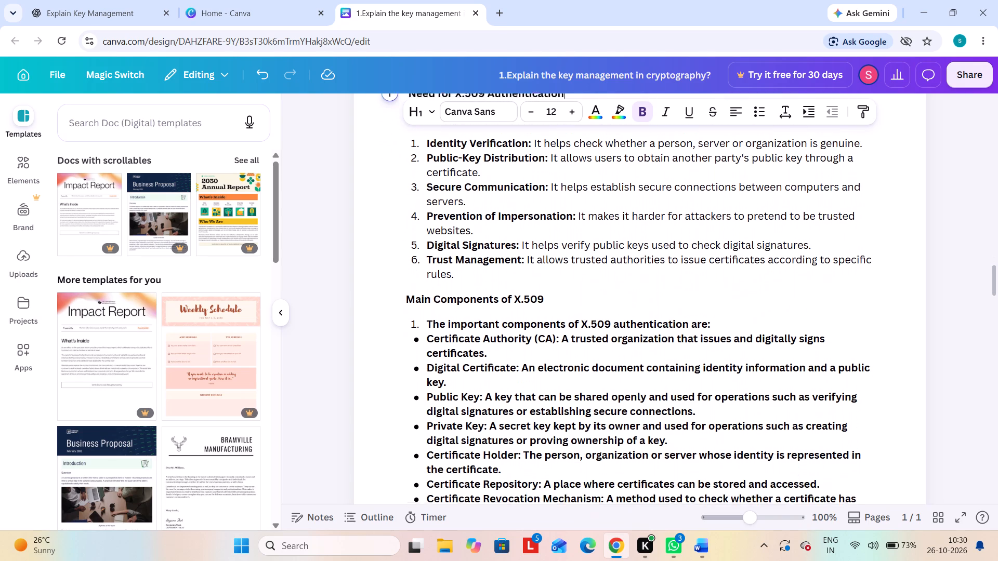
scroll(863, 167, "down", 1)
scroll(863, 167, "up", 1)
scroll(863, 167, "down", 1)
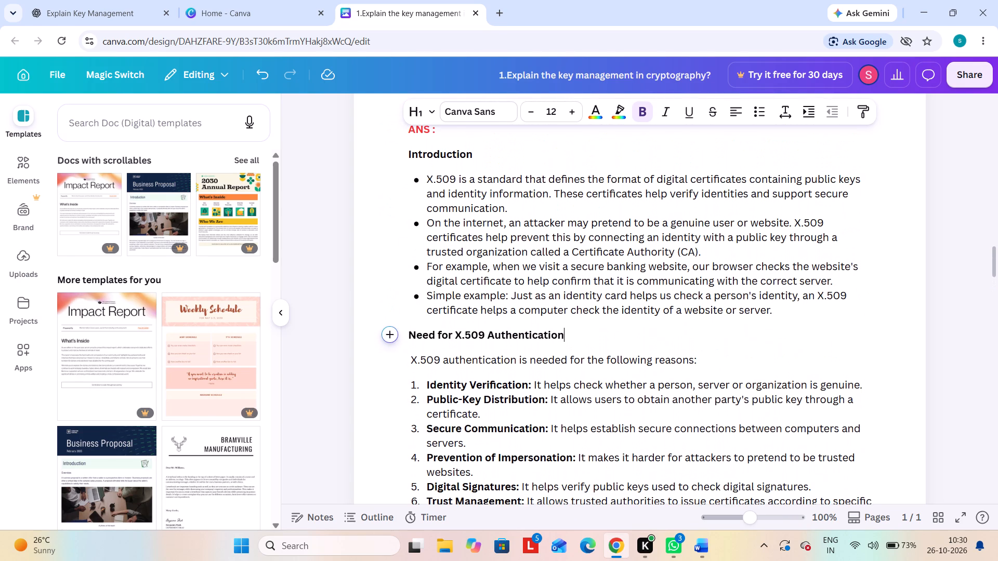
scroll(863, 167, "down", 4)
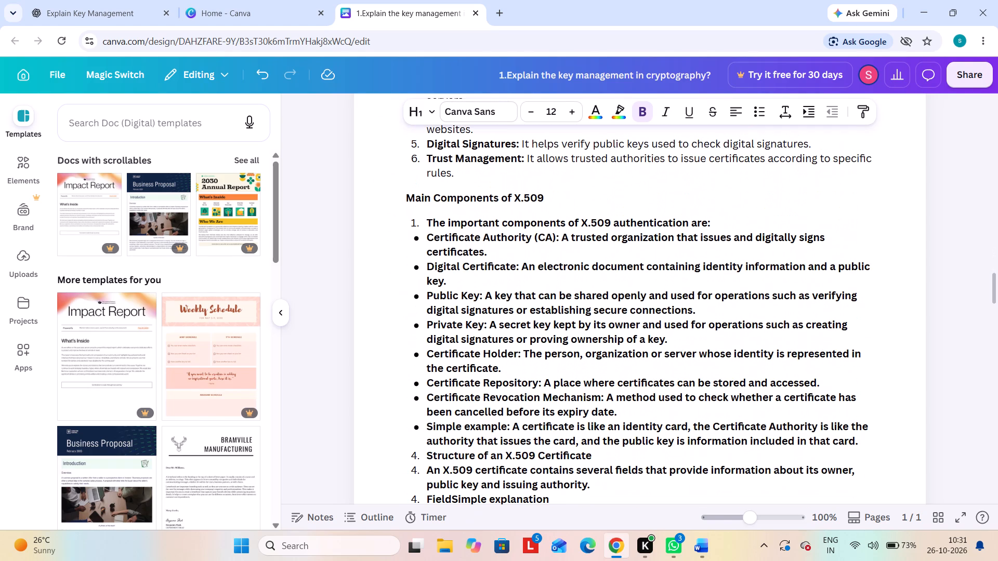
scroll(863, 167, "down", 1)
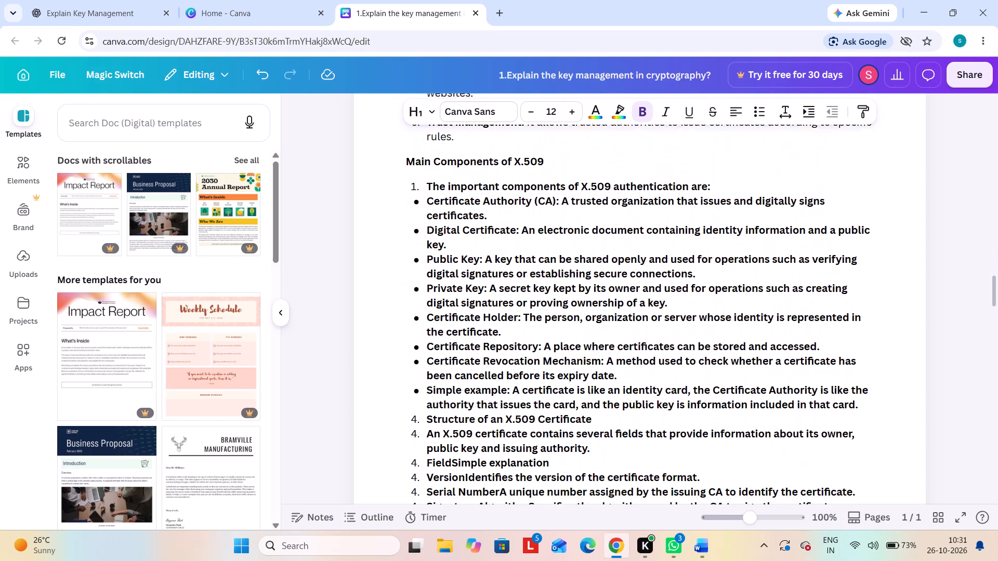
scroll(863, 167, "down", 1)
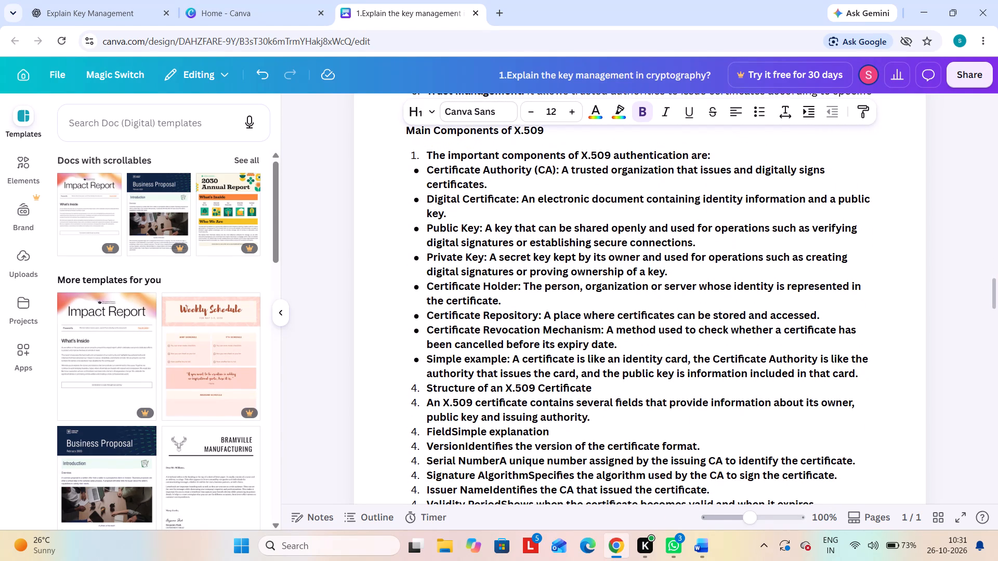
scroll(670, 208, "up", 1)
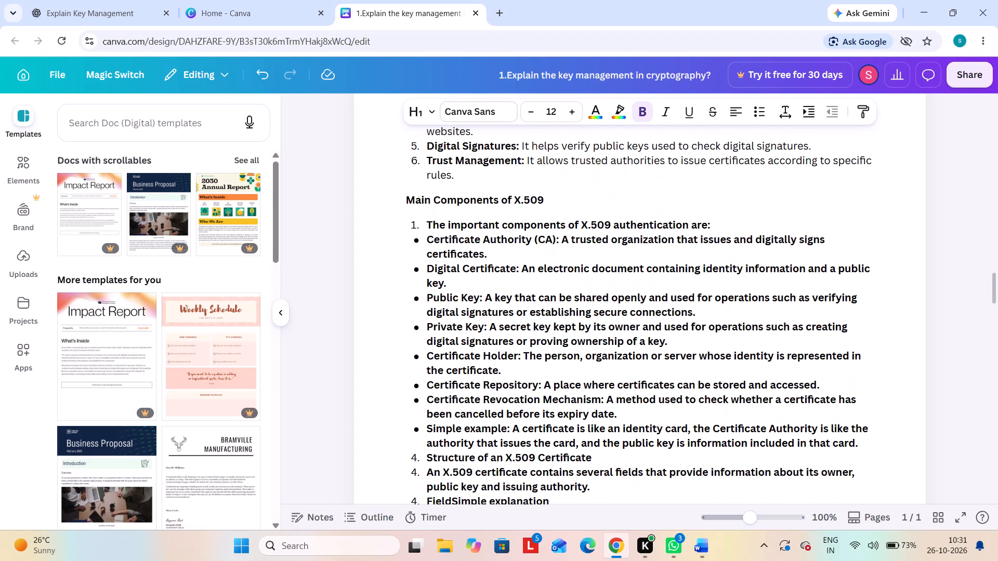
scroll(670, 208, "down", 1)
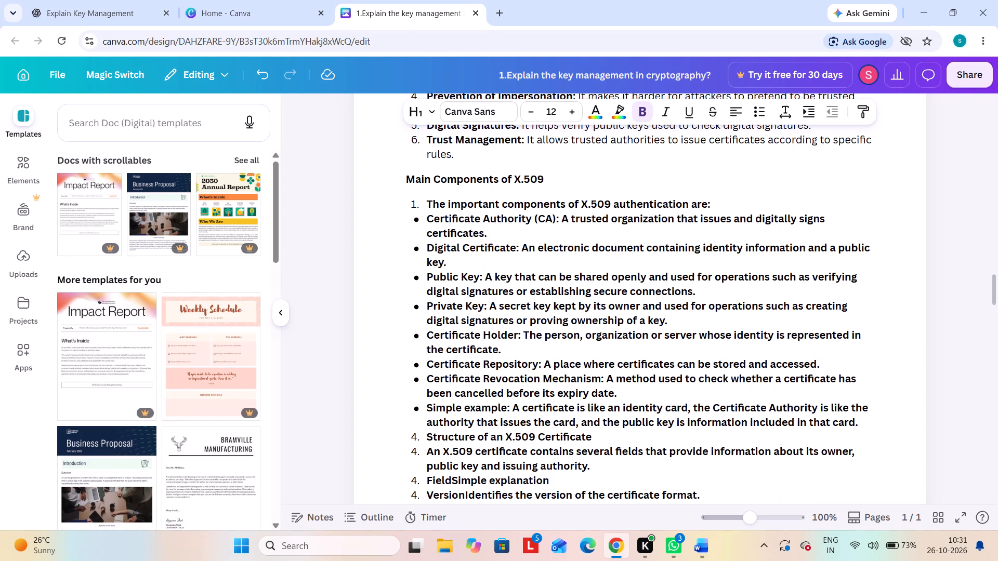
scroll(483, 217, "down", 1)
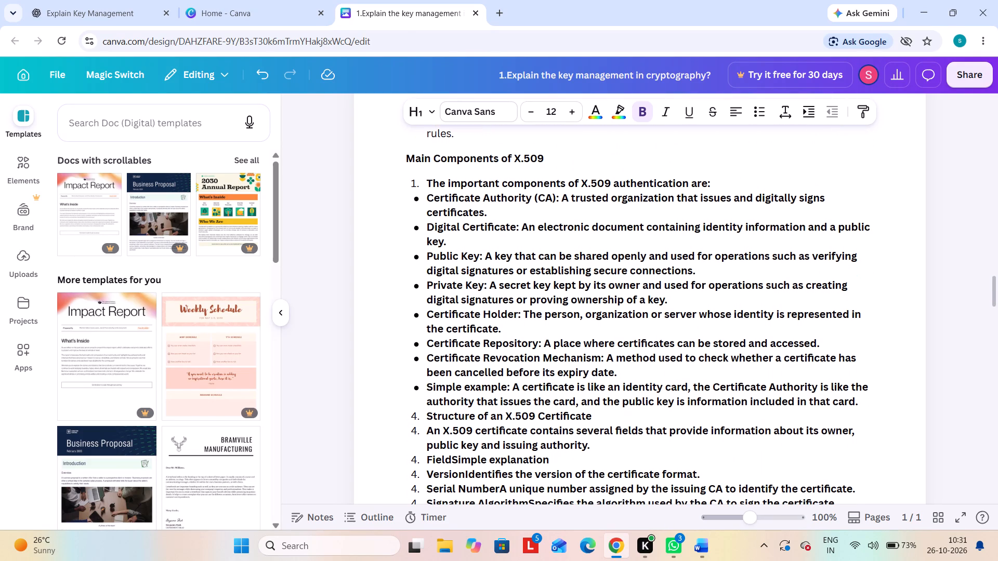
Take the line "The important components of X.509 authentication are:" out of the numbered list and remove its bold.
left_click(429, 185)
key("BackSpace")
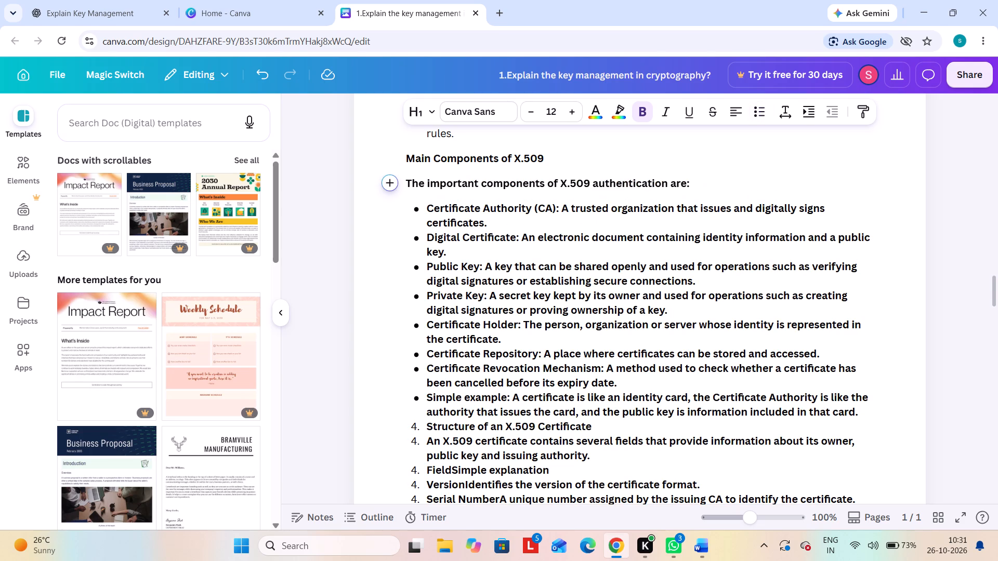
left_click_drag(404, 182, 460, 183)
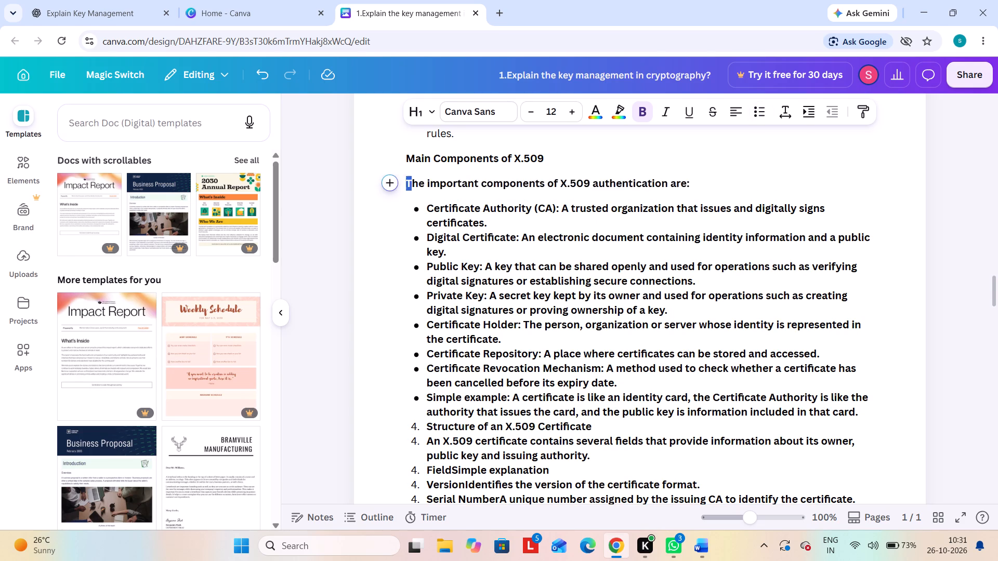
left_click_drag(460, 183, 743, 174)
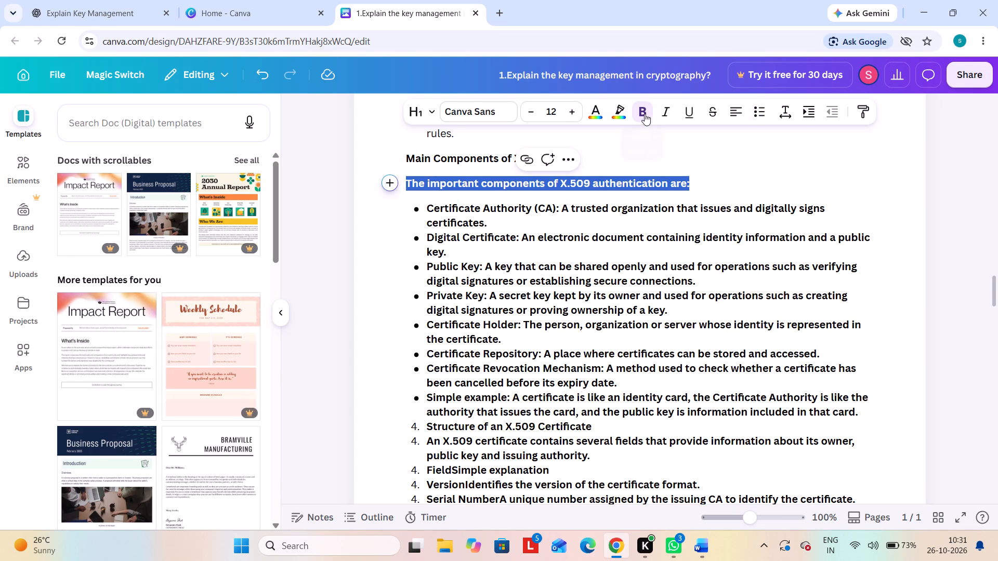
left_click(645, 114)
left_click(733, 173)
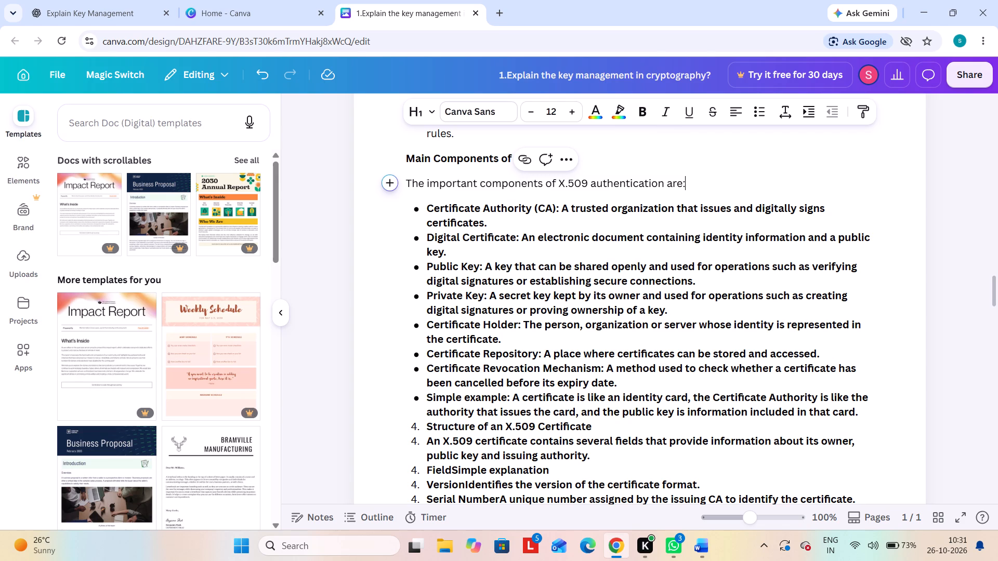
Remove bold from the descriptions after "Certificate Authority (CA):", "Digital Certificate:" and "Public Key:", keeping the labels bold.
scroll(604, 206, "down", 1)
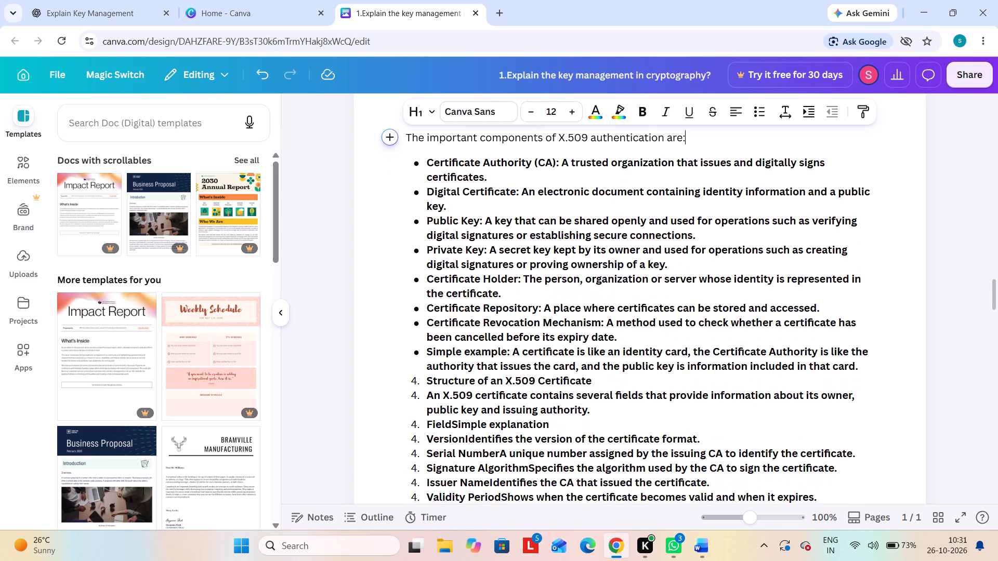
scroll(559, 162, "up", 2)
scroll(559, 162, "down", 2)
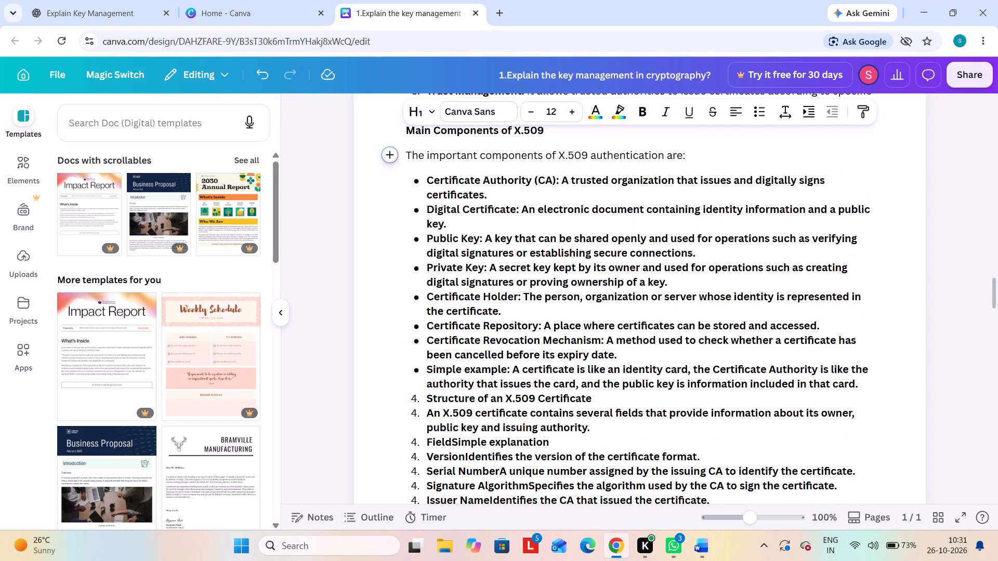
left_click_drag(561, 180, 546, 200)
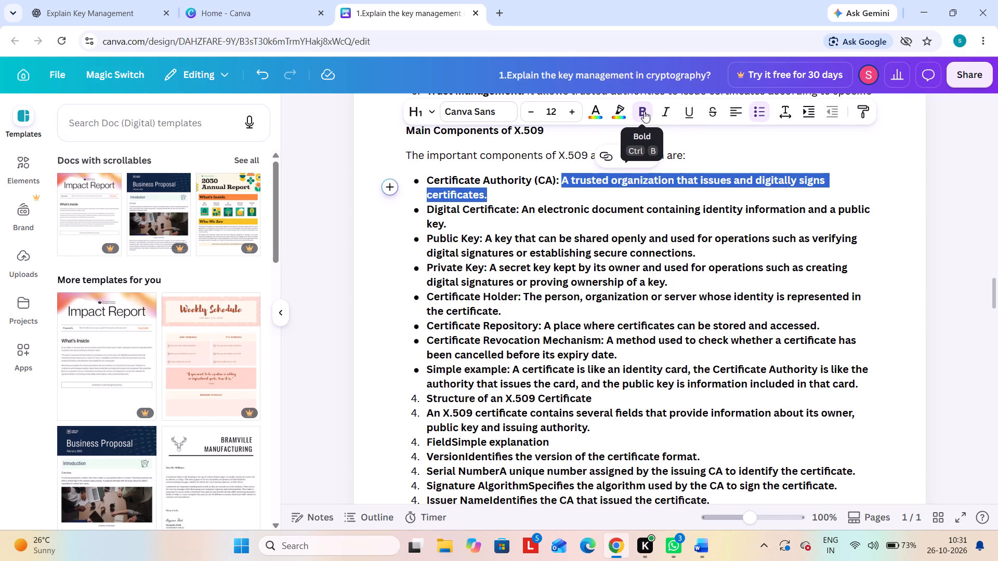
left_click(644, 111)
left_click_drag(523, 209, 468, 225)
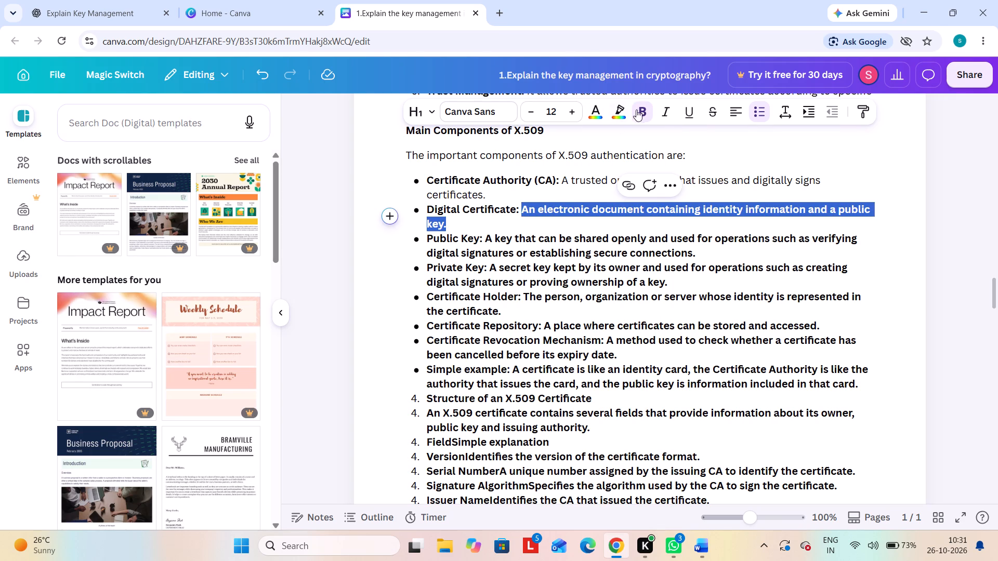
left_click(642, 109)
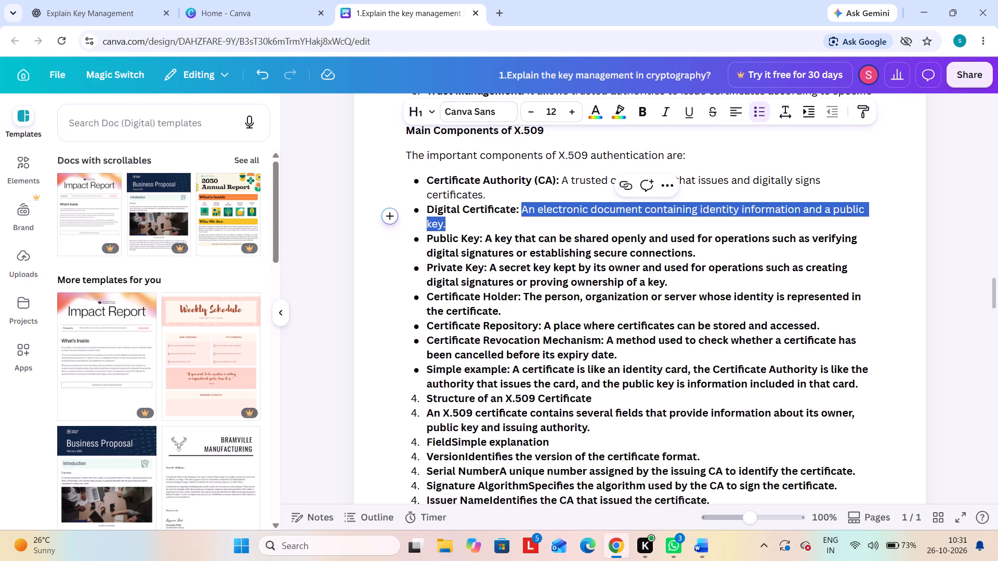
left_click_drag(485, 242, 692, 249)
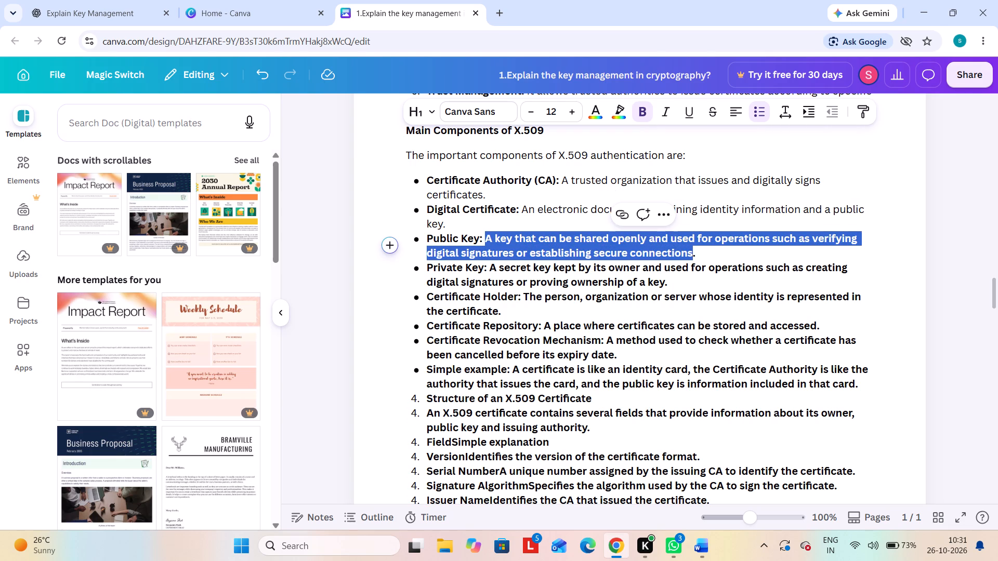
left_click(642, 111)
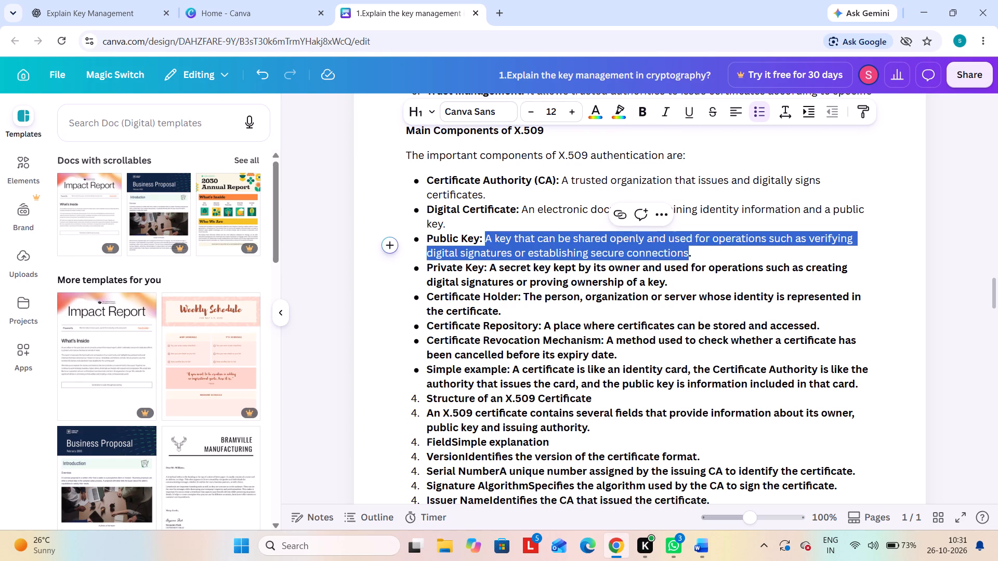
Remove bold from the descriptions after "Private Key:" and "Certificate Holder:", keeping the labels bold.
left_click_drag(491, 268, 697, 281)
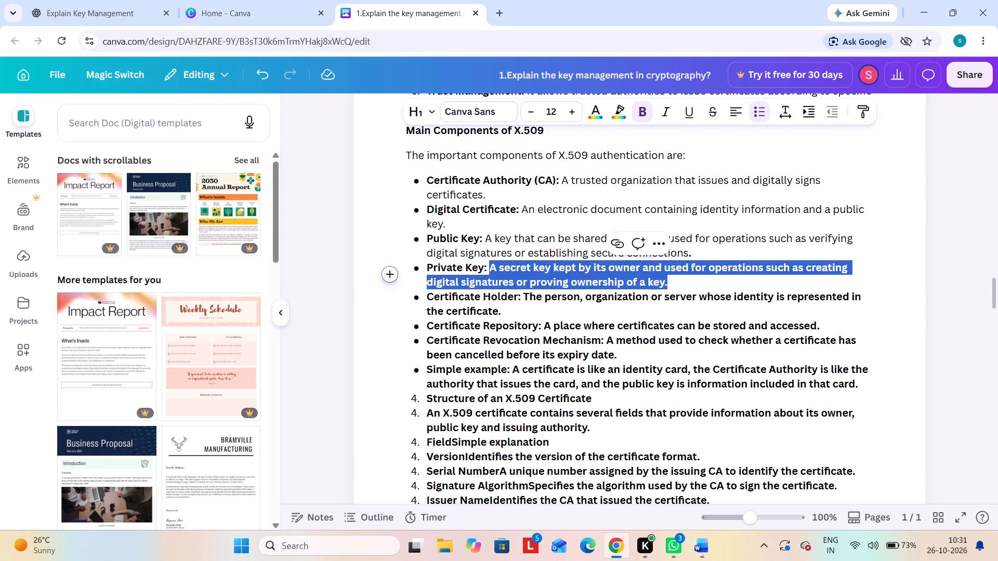
left_click(639, 114)
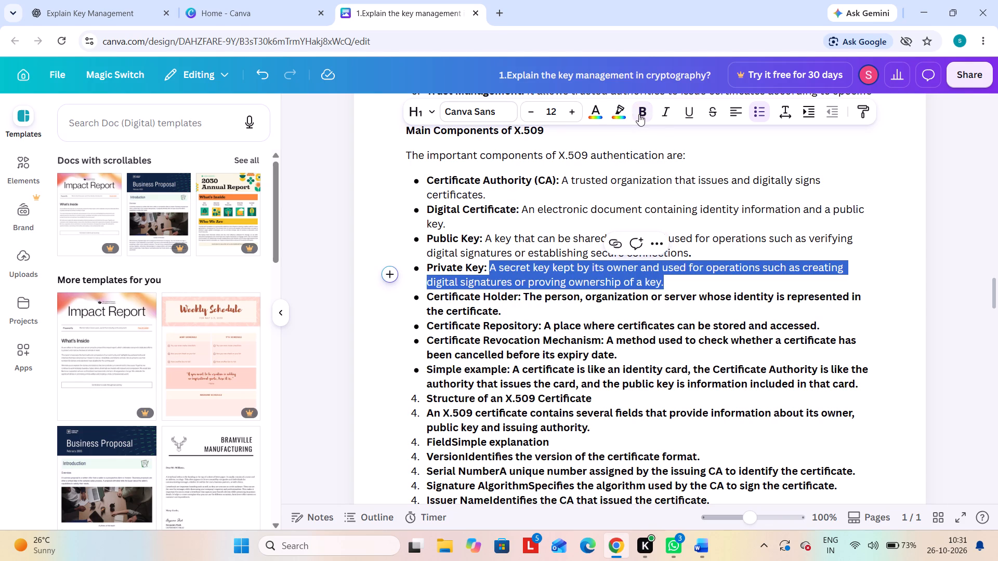
left_click_drag(523, 289, 506, 315)
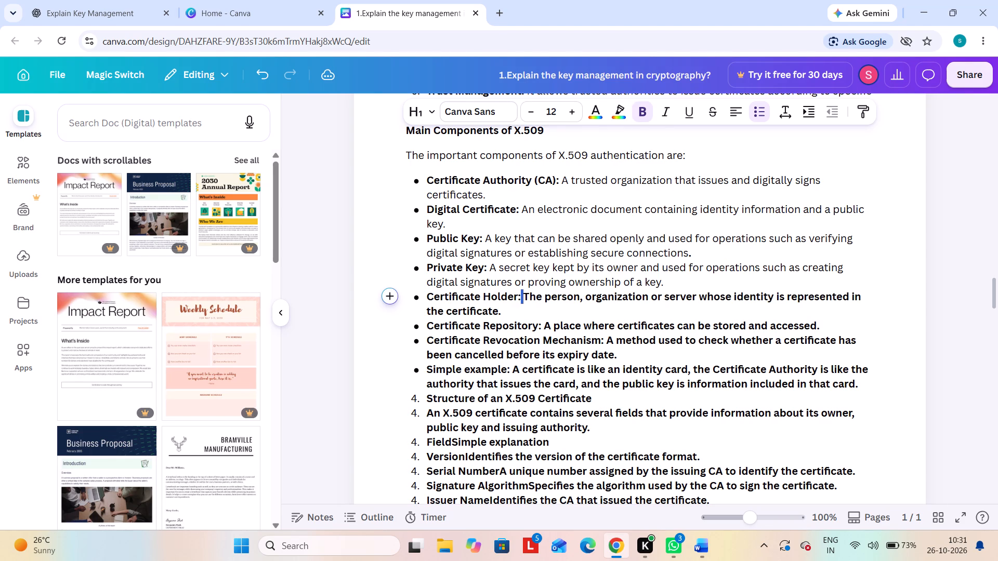
left_click_drag(506, 315, 498, 315)
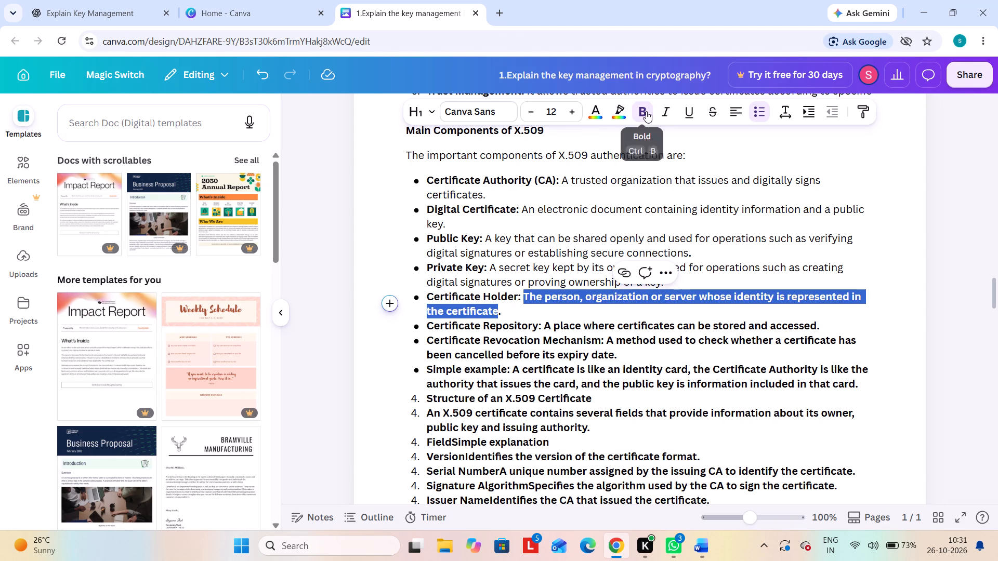
left_click(646, 111)
Delete the "Certificate Repository" and "Certificate Revocation Mechanism" bullets, leaving no empty bullet before "Simple example".
left_click_drag(423, 328, 589, 351)
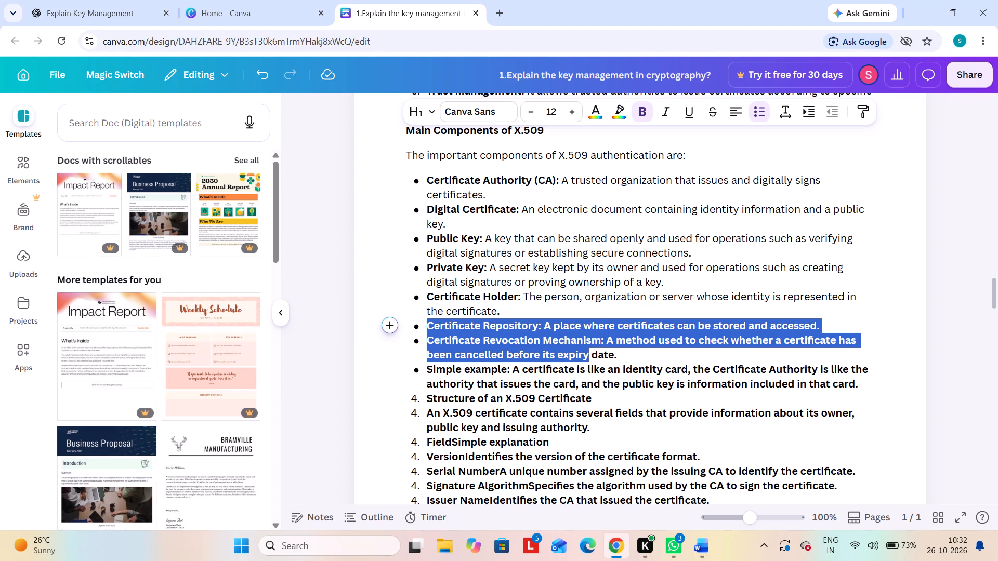
left_click_drag(589, 351, 692, 348)
key("BackSpace")
key("BackSpace")
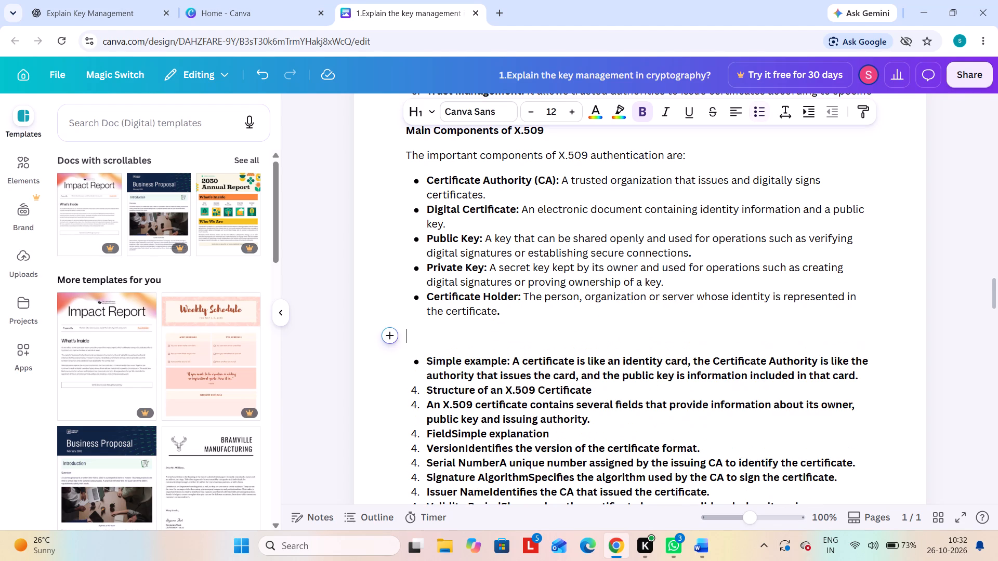
key("BackSpace")
left_click_drag(699, 378, 642, 169)
left_click(642, 169)
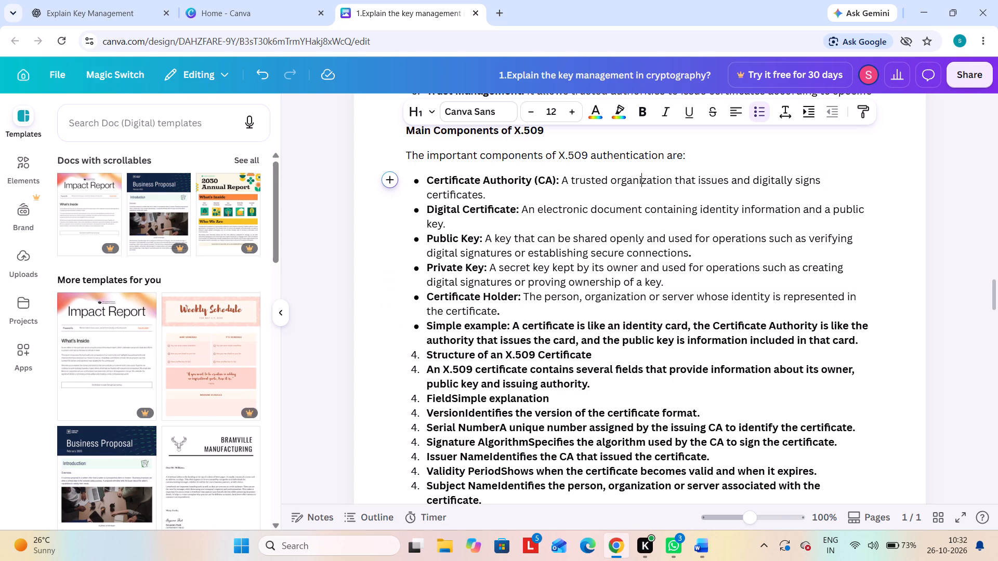
key("ctrl+z")
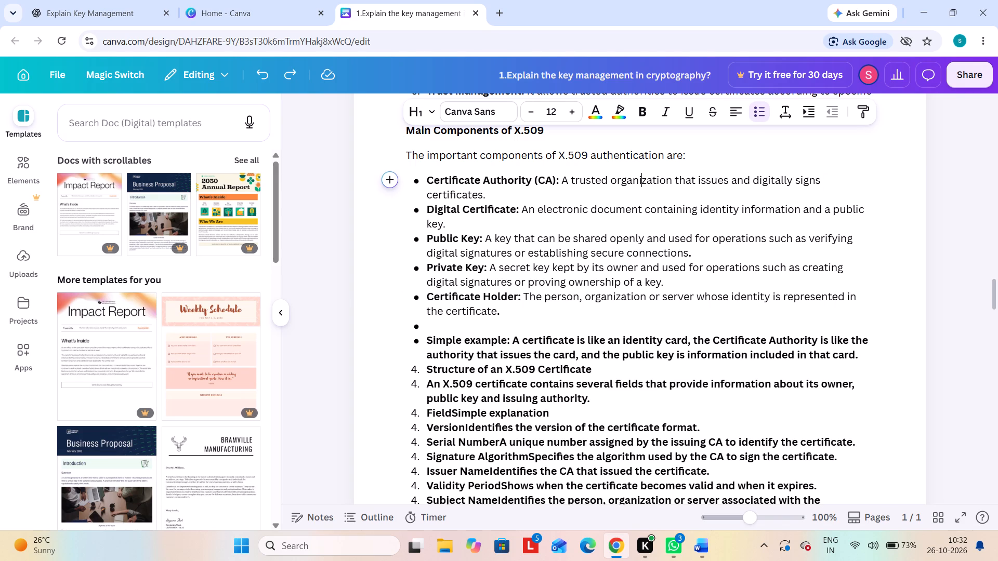
left_click(419, 328)
key("BackSpace")
key("BackSpace")
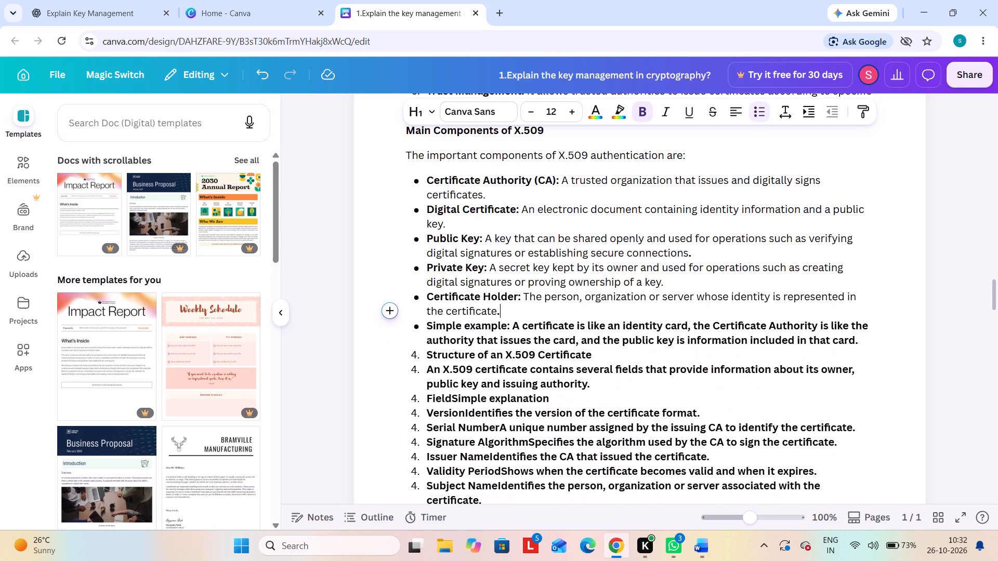
Convert the five component bullets from "Certificate Authority (CA)" to "Certificate Holder" into a numbered list.
left_click_drag(510, 308, 404, 180)
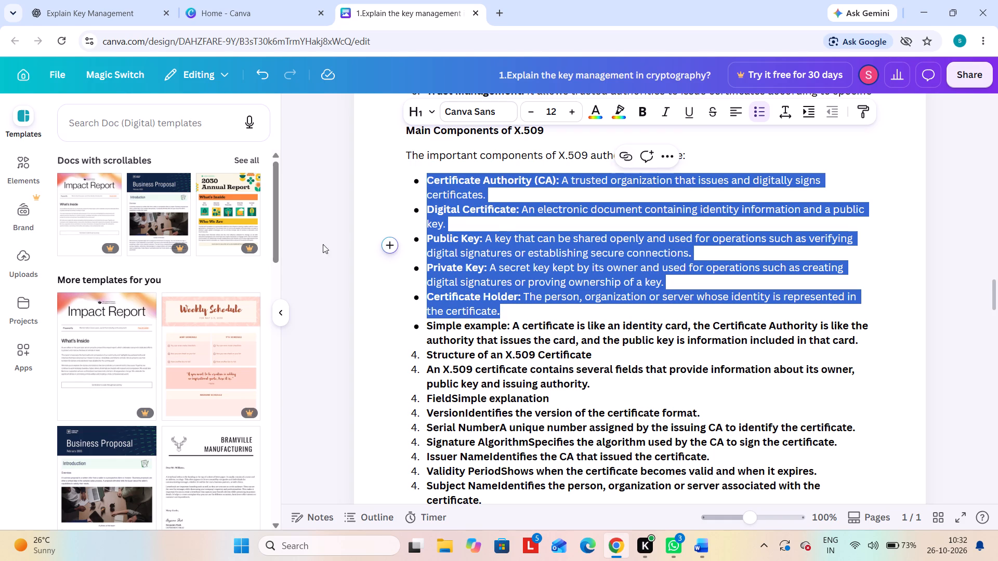
left_click(388, 244)
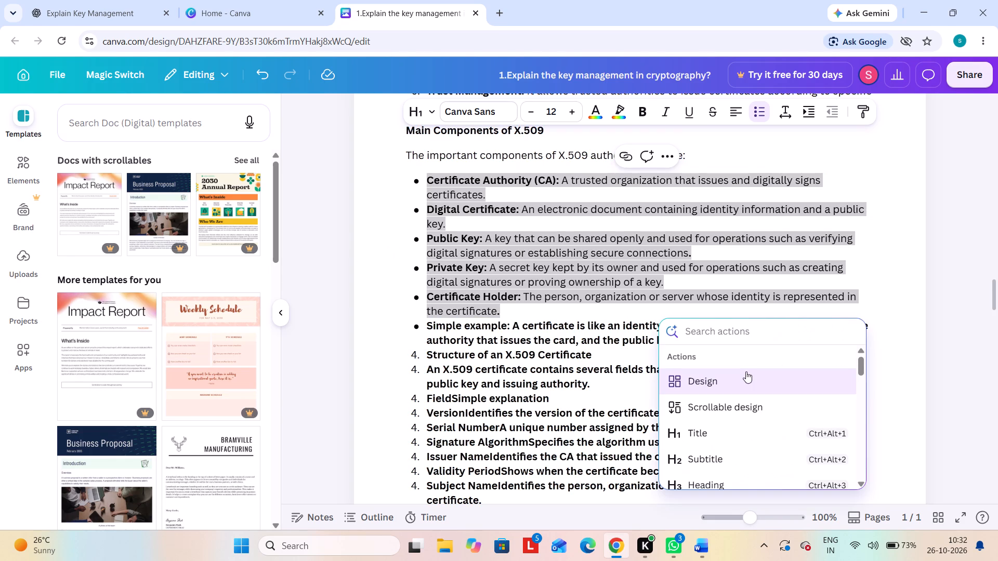
scroll(720, 423, "down", 4)
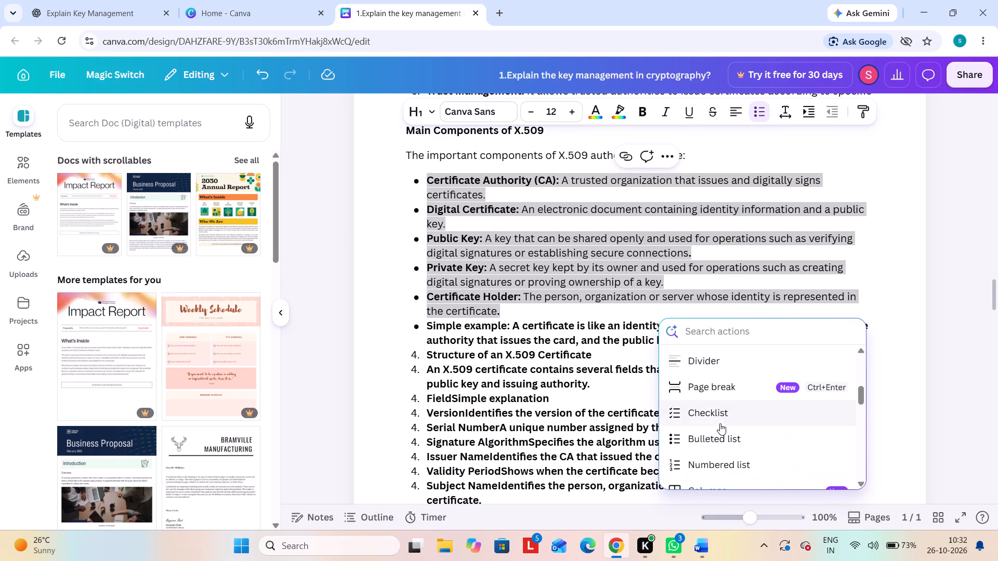
scroll(720, 423, "down", 1)
left_click(705, 443)
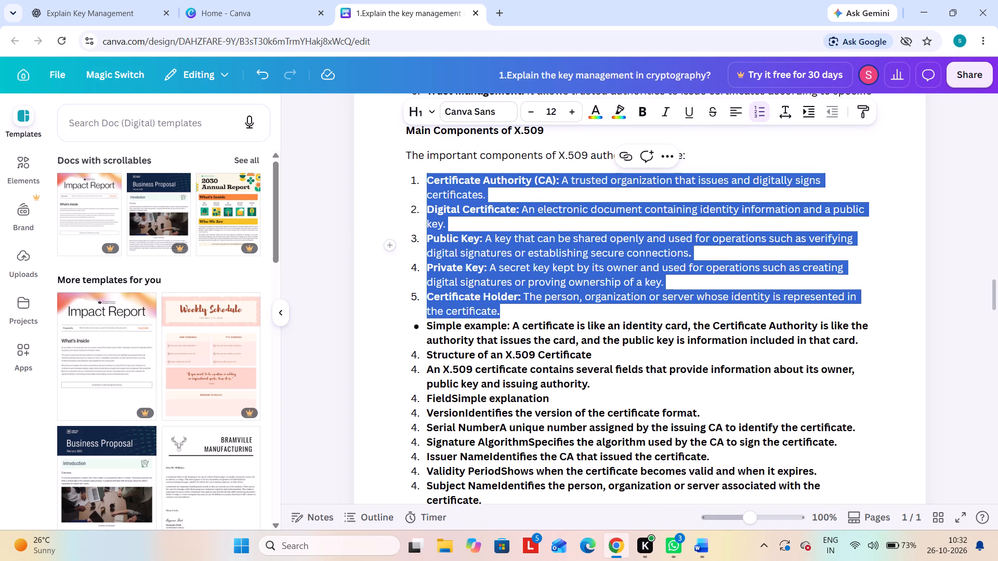
left_click(874, 154)
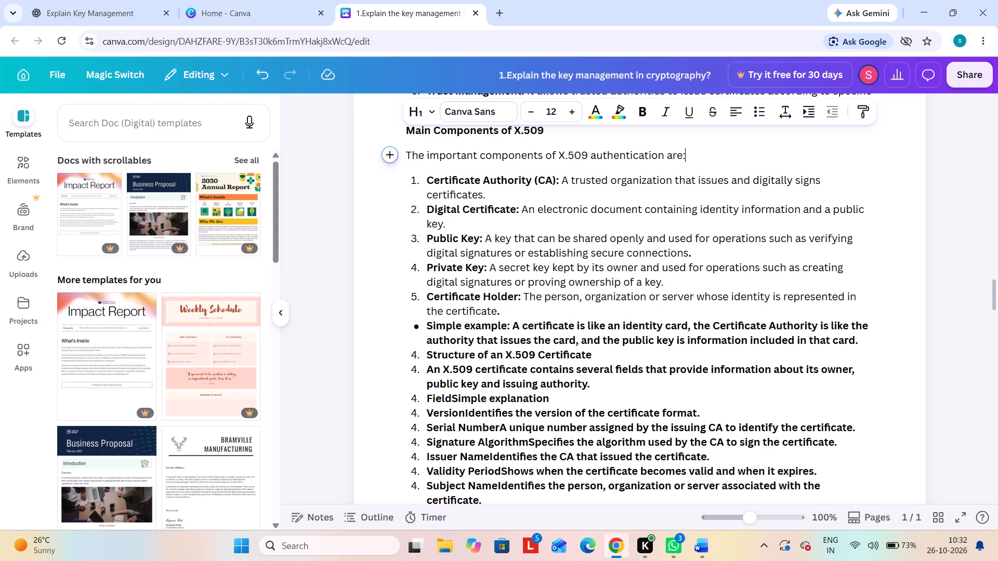
Take the "Simple example" paragraph below the components out of the bulleted list and remove its bold.
scroll(687, 269, "down", 2)
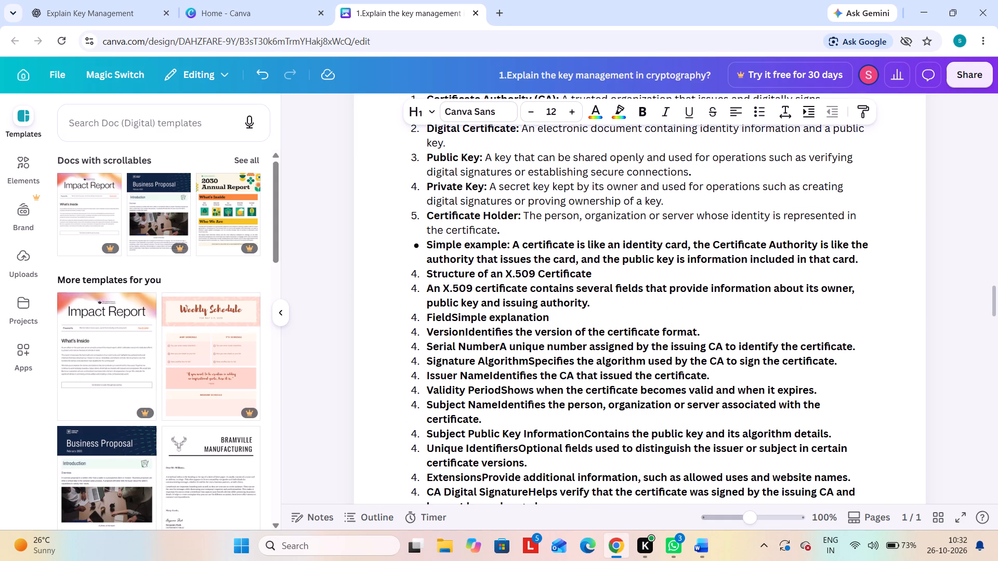
left_click_drag(862, 262, 417, 254)
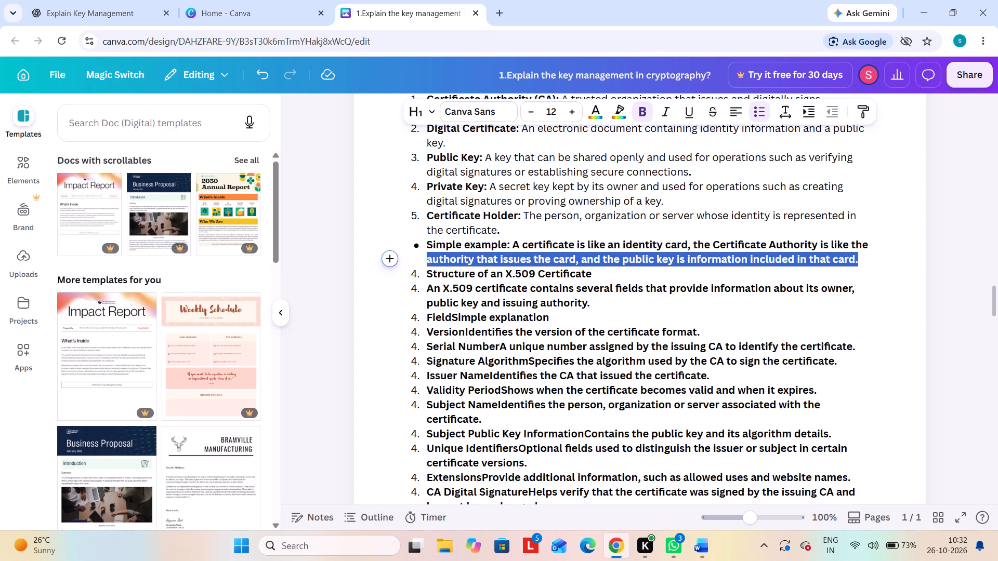
left_click_drag(417, 254, 418, 243)
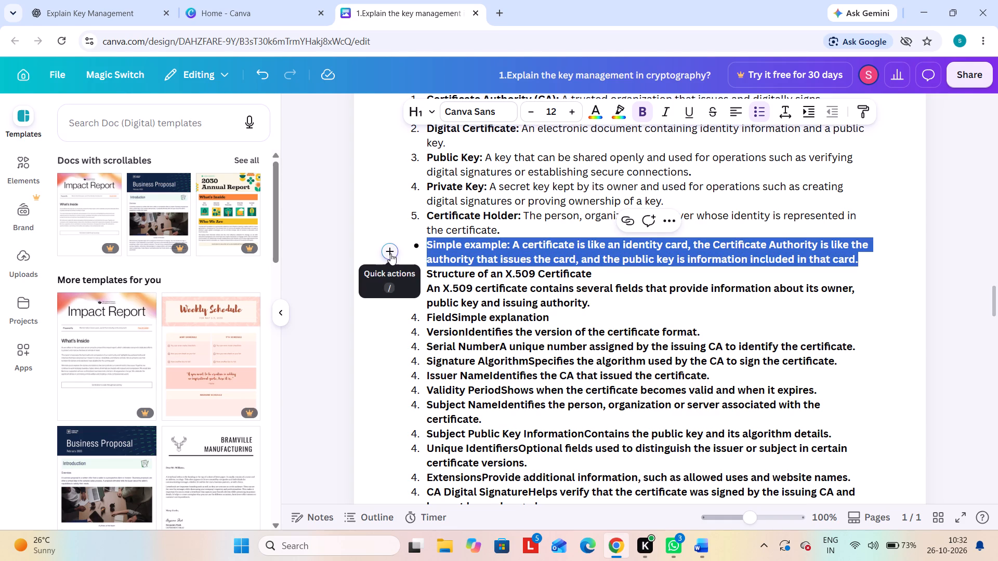
left_click(419, 248)
key("BackSpace")
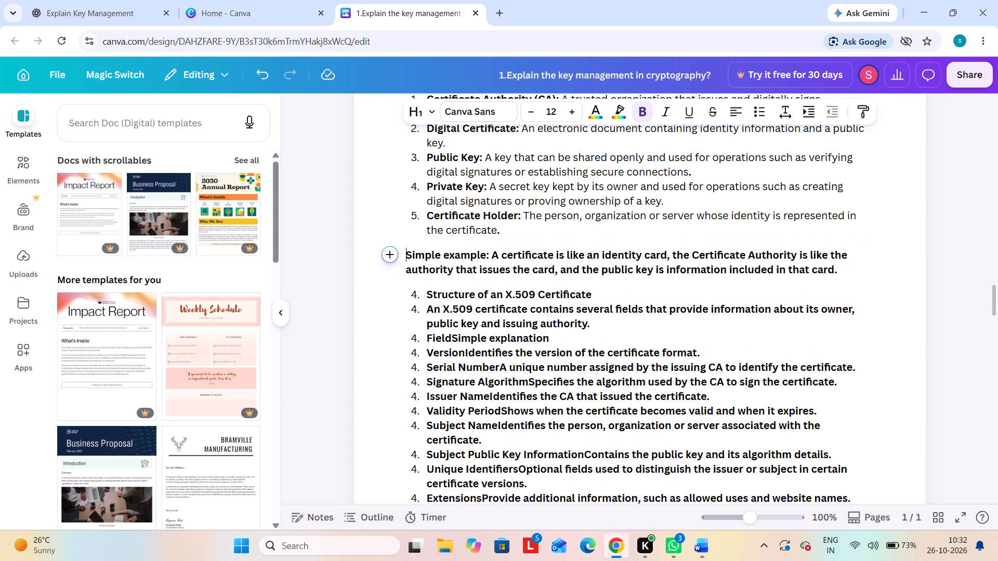
left_click_drag(405, 254, 761, 268)
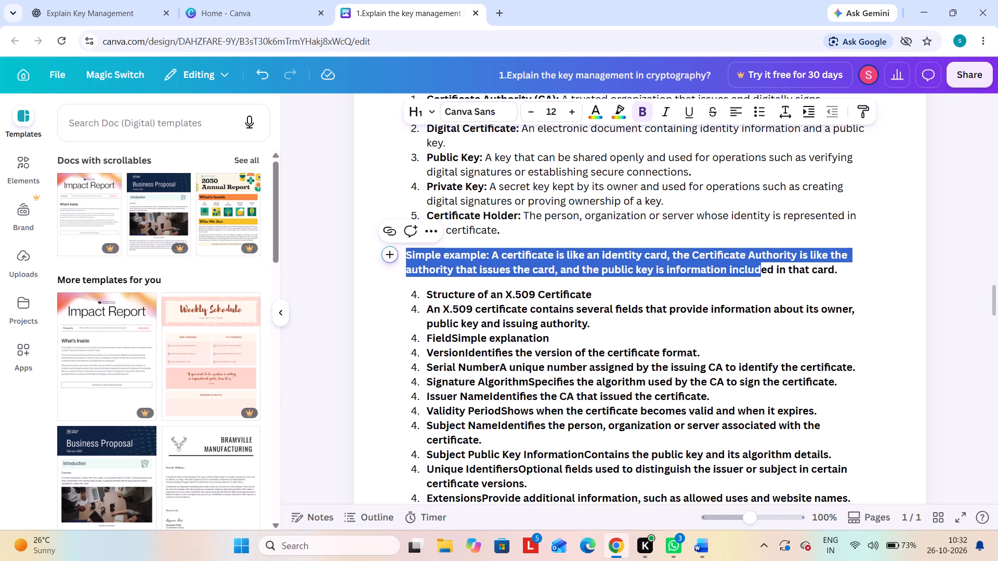
left_click_drag(761, 268, 864, 267)
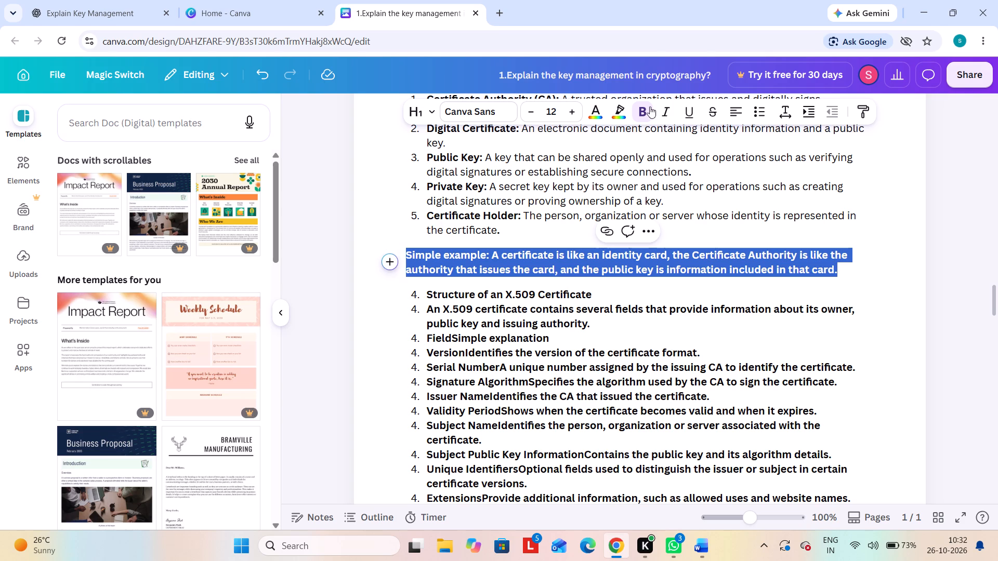
left_click(649, 114)
left_click(685, 303)
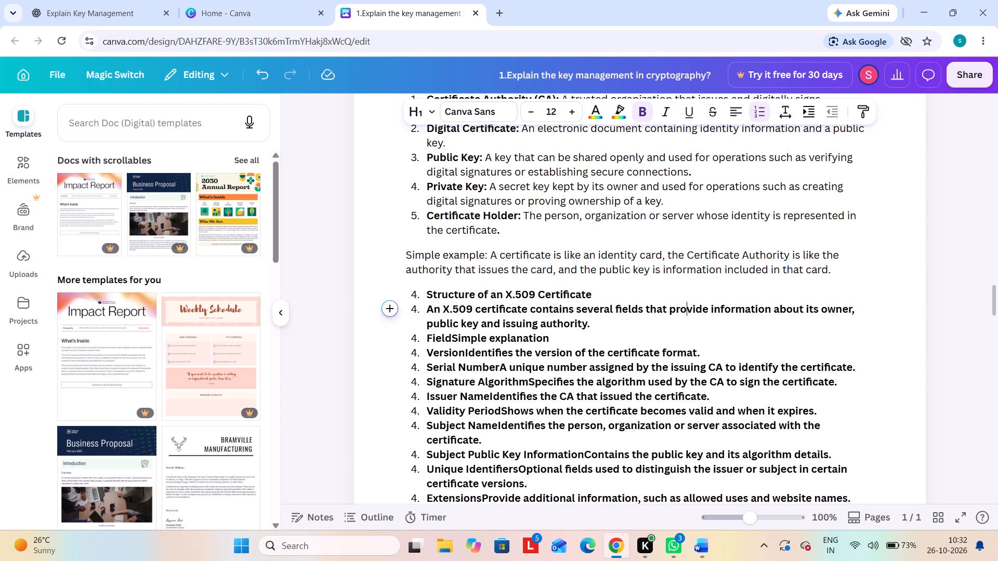
Delete the whole "Structure of an X.509 Certificate" section, including its "Important point" paragraph and the leftover list number.
scroll(685, 303, "down", 2)
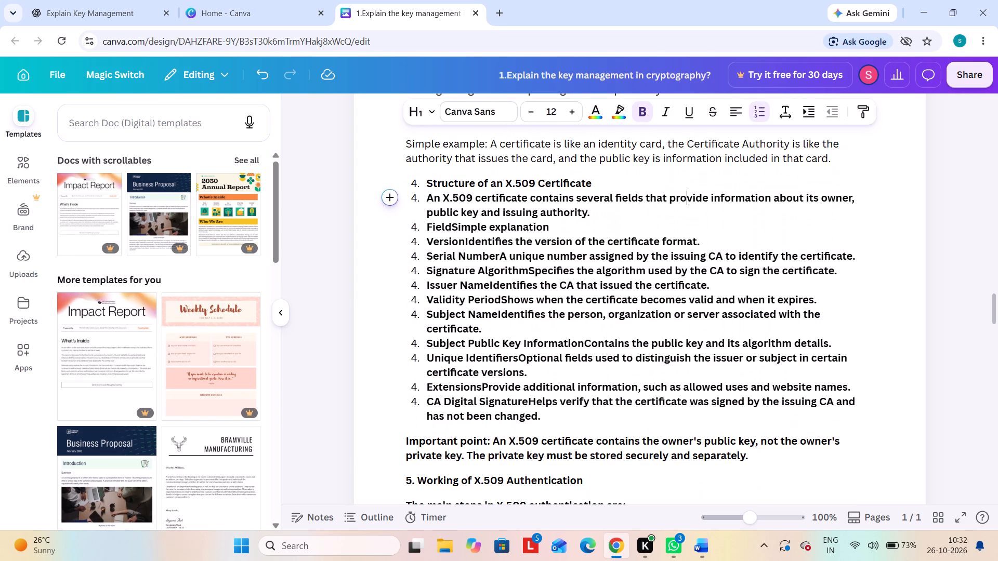
left_click_drag(412, 185, 789, 391)
key("BackSpace")
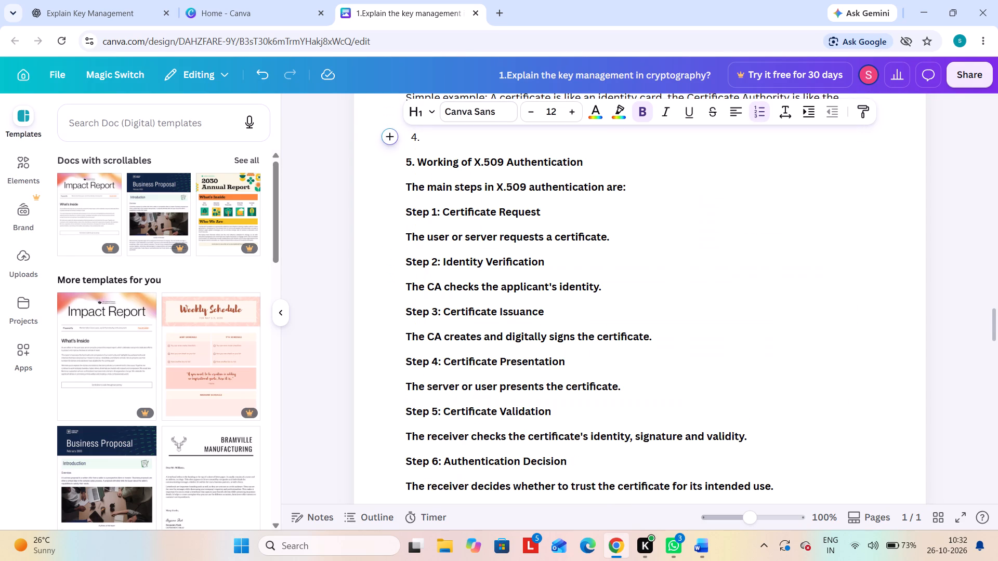
key("BackSpace")
Remove the "5." from the "Working of X.509 Authentication" heading and the empty line above it.
scroll(789, 391, "up", 2)
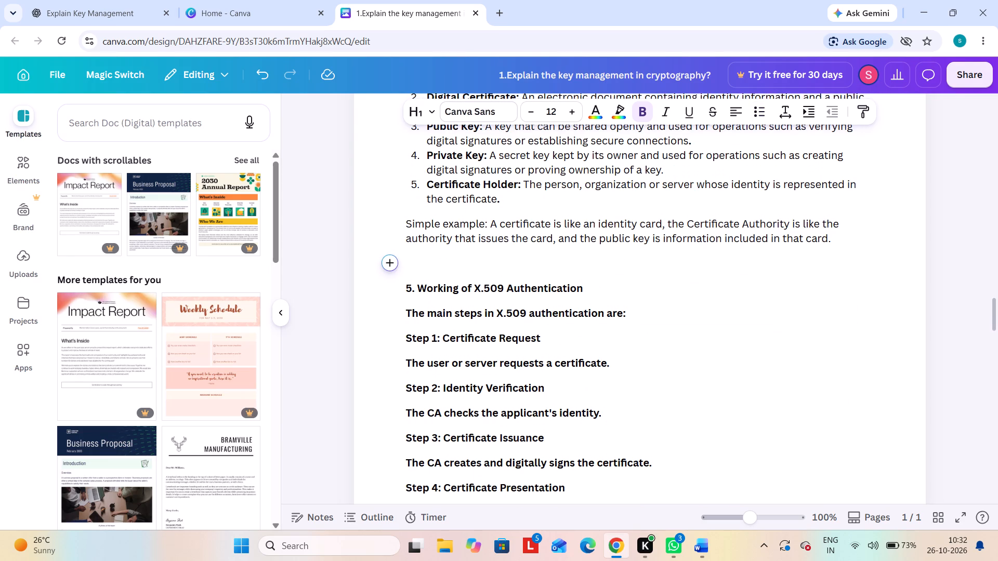
left_click(419, 289)
key("BackSpace")
key("BackSpace")
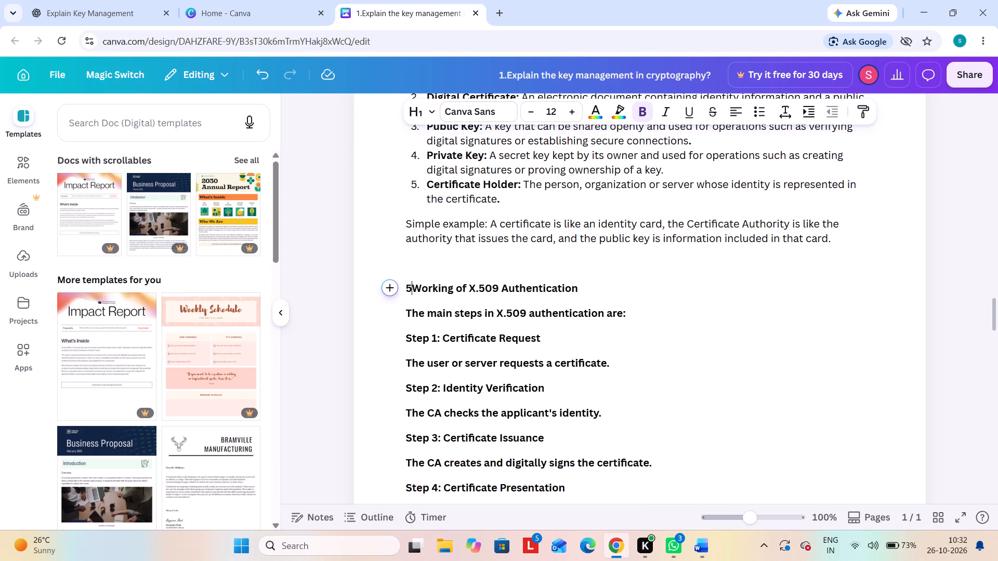
key("BackSpace")
key("BackSpace")
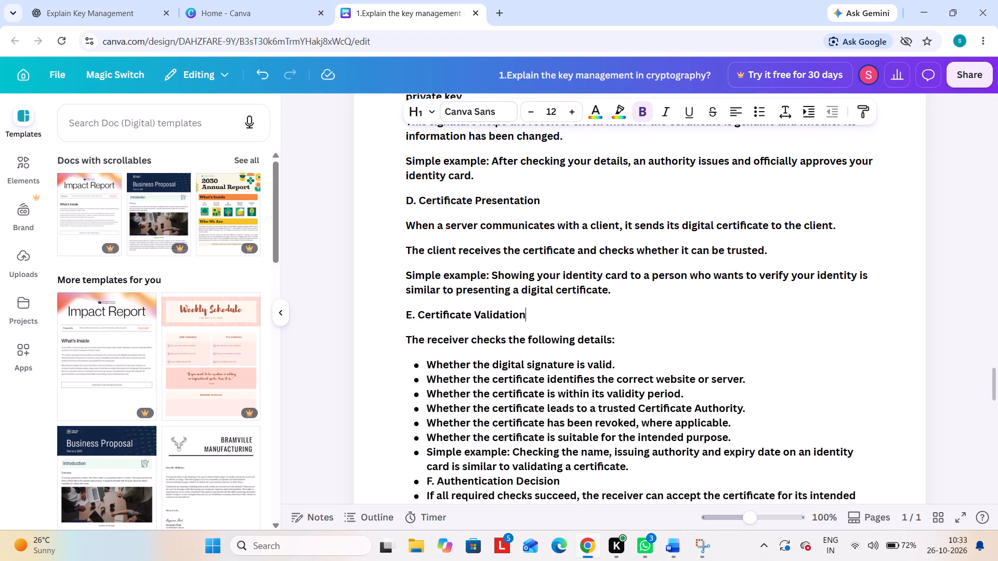
scroll(613, 299, "up", 5)
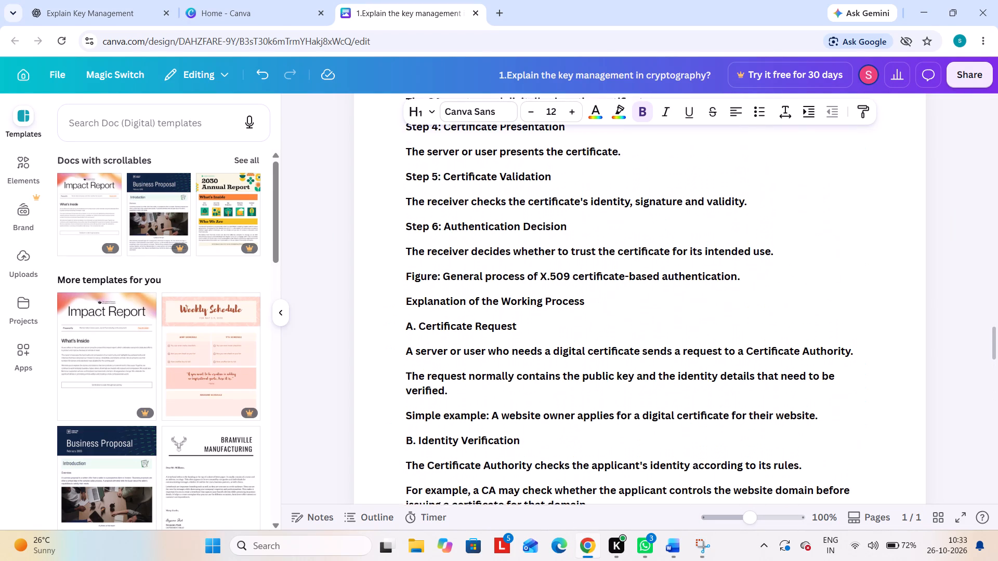
scroll(613, 299, "down", 2)
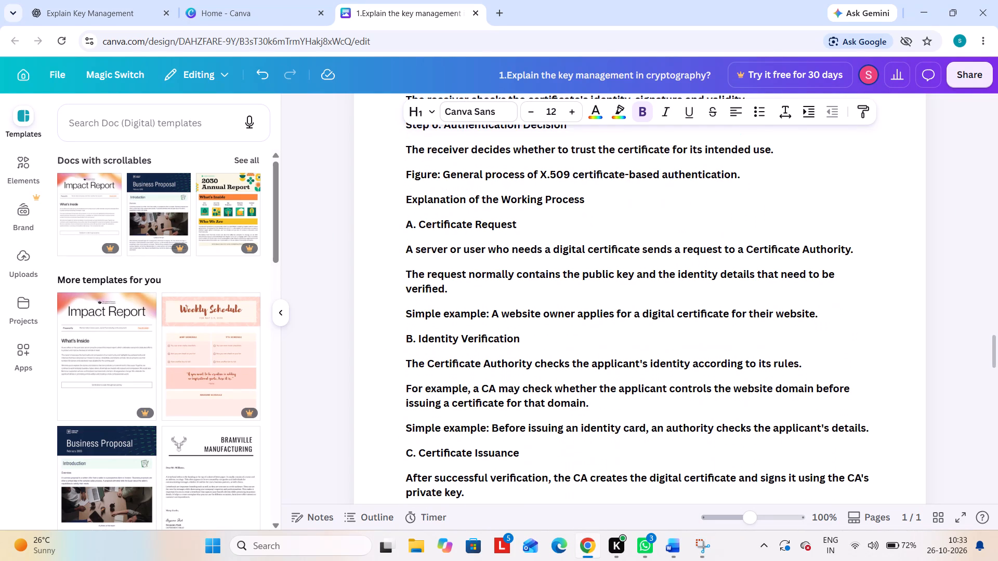
scroll(613, 299, "up", 3)
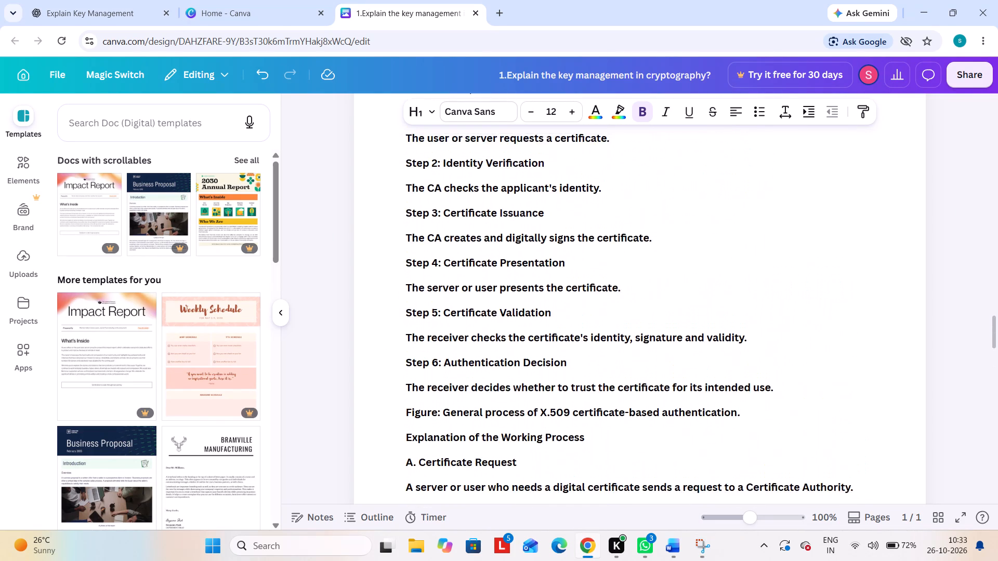
scroll(613, 299, "up", 1)
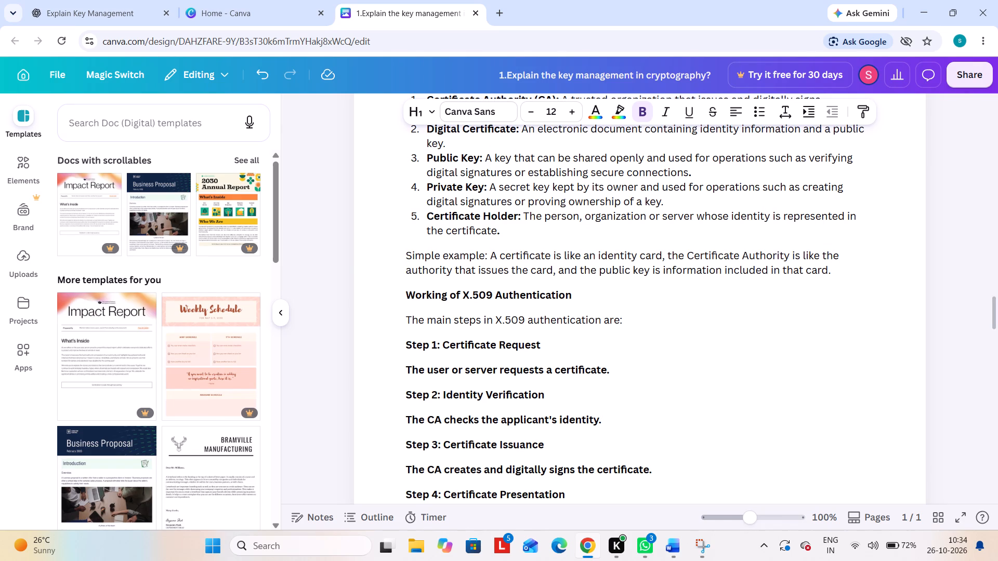
left_click_drag(404, 346, 653, 280)
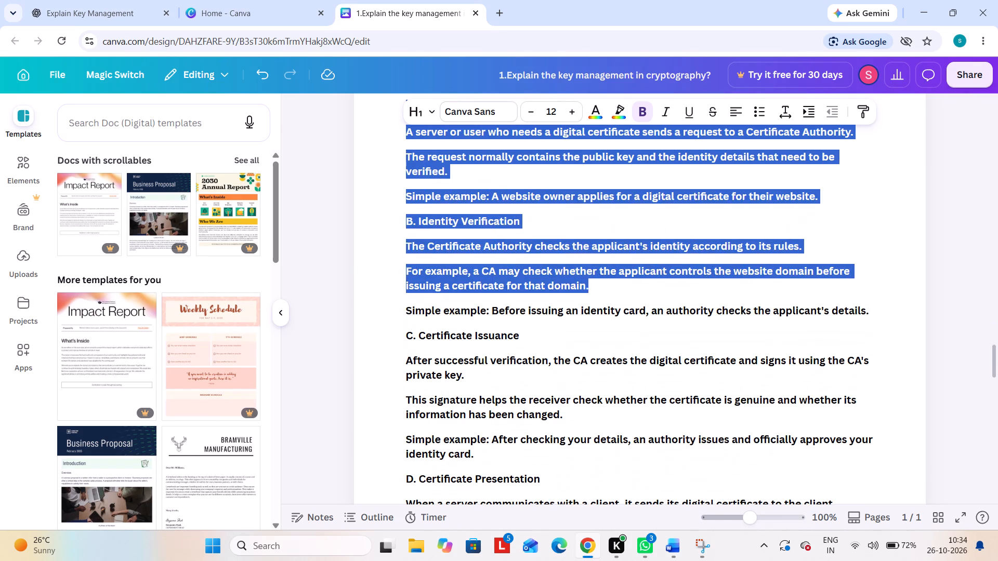
left_click_drag(653, 280, 775, 112)
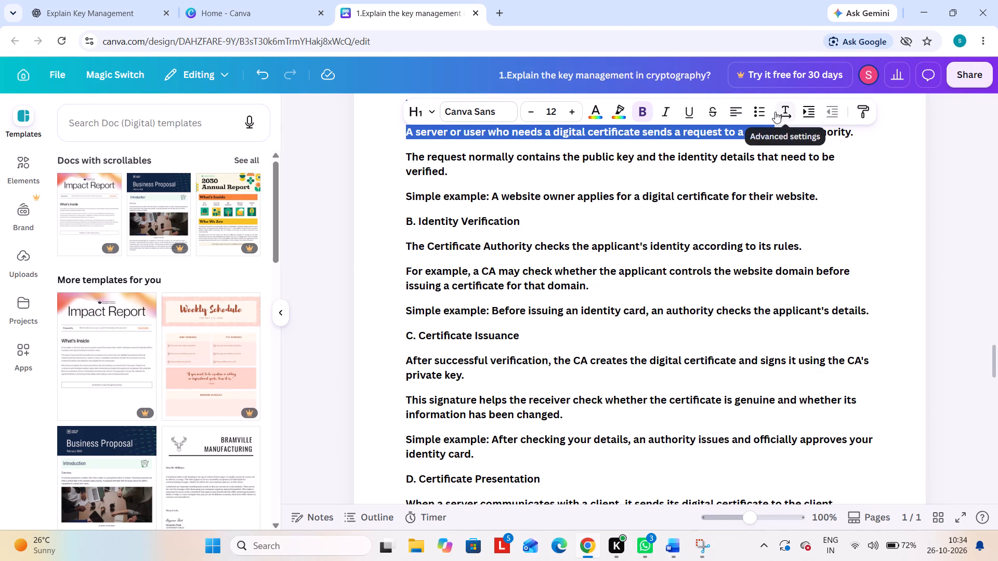
left_click_drag(775, 112, 667, 183)
left_click(667, 183)
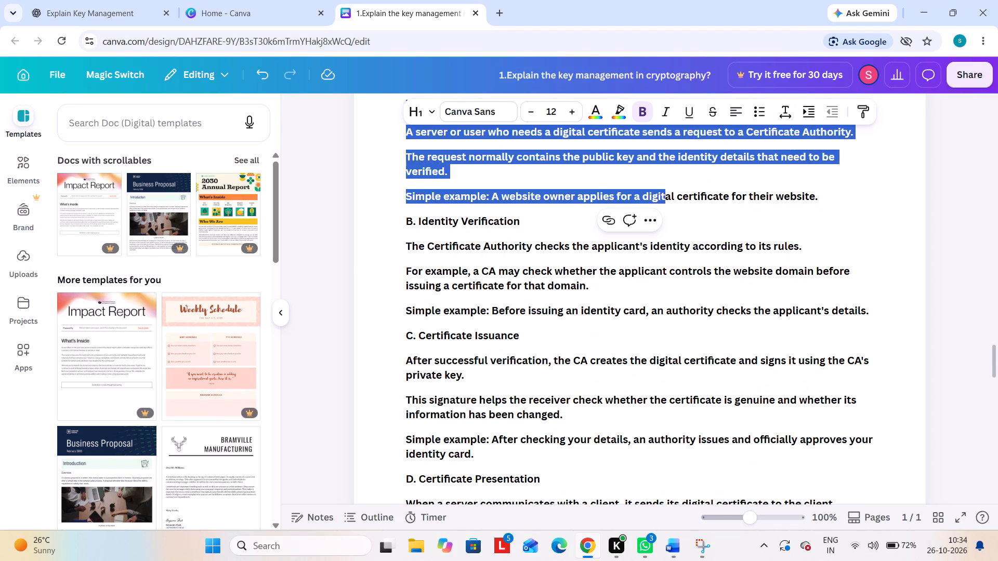
scroll(667, 183, "up", 5)
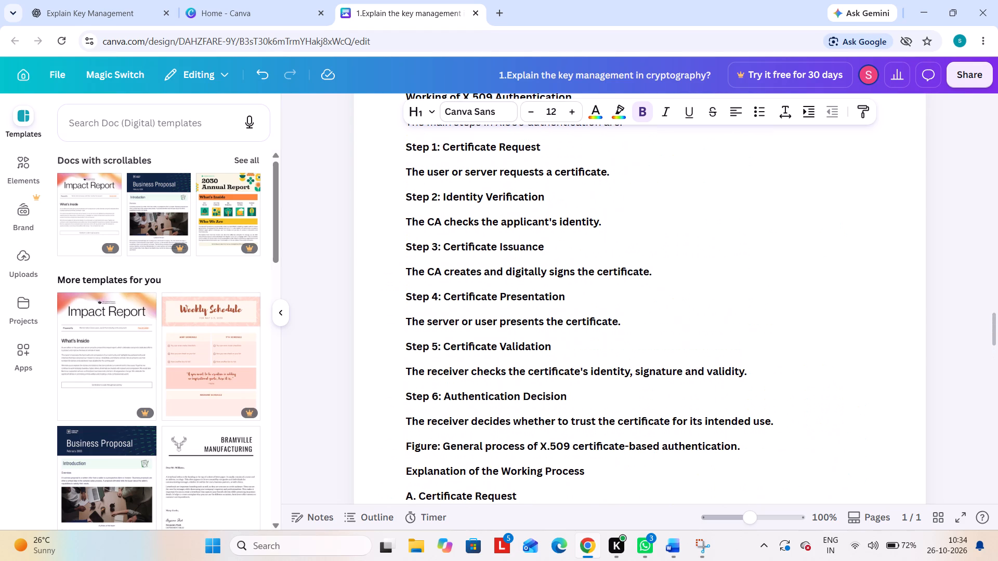
left_click_drag(764, 447, 622, 364)
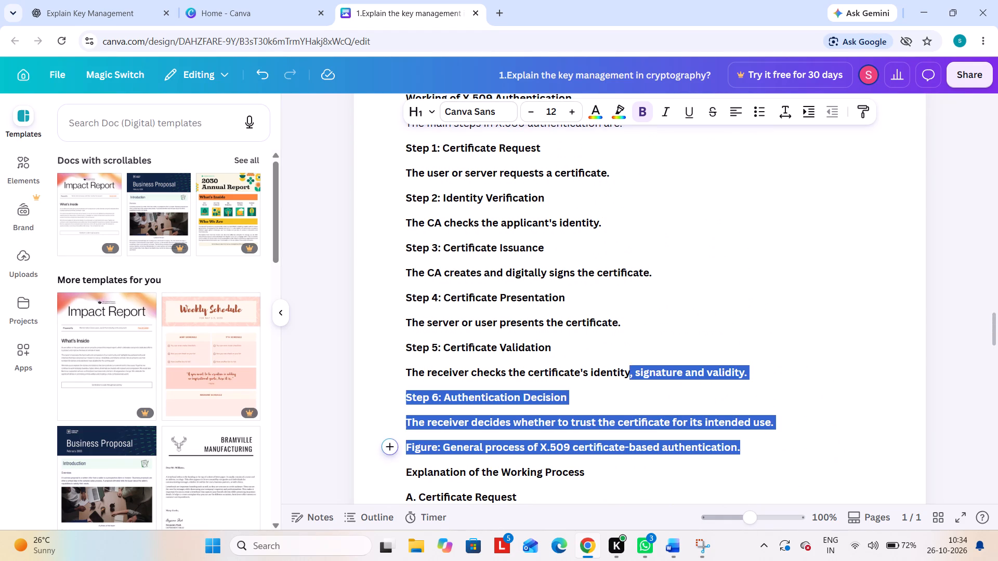
left_click_drag(622, 364, 407, 148)
key("BackSpace")
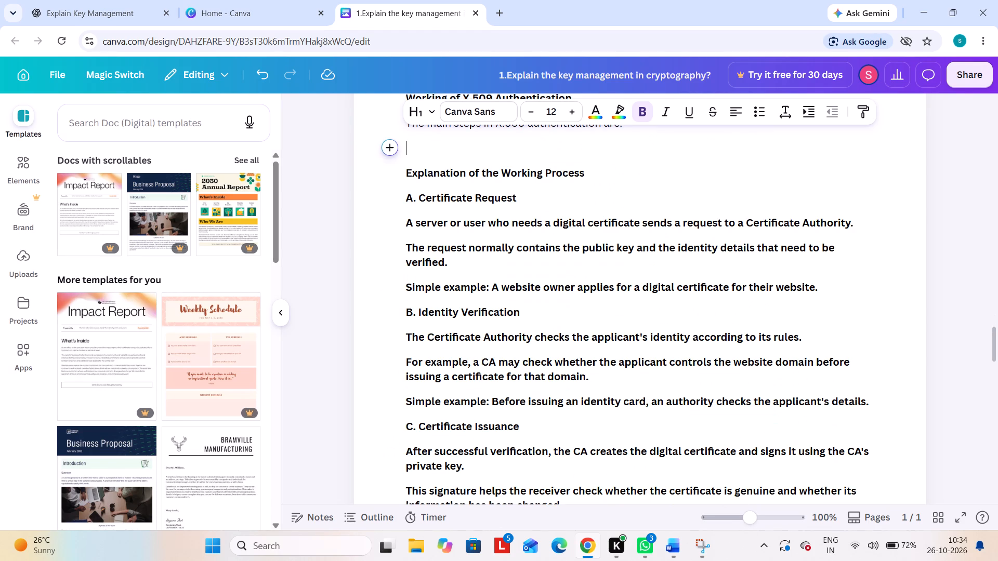
Paste the captured flow diagram on the empty line between "The main steps in X.509 authentication are:" and "Explanation of the Working Process".
key("ctrl+v")
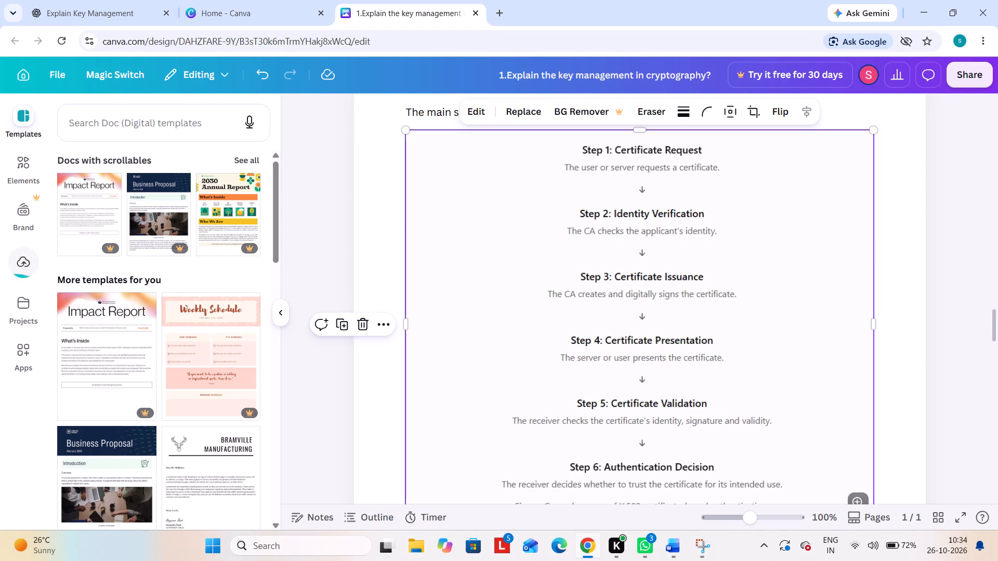
scroll(494, 212, "up", 1)
scroll(494, 212, "down", 5)
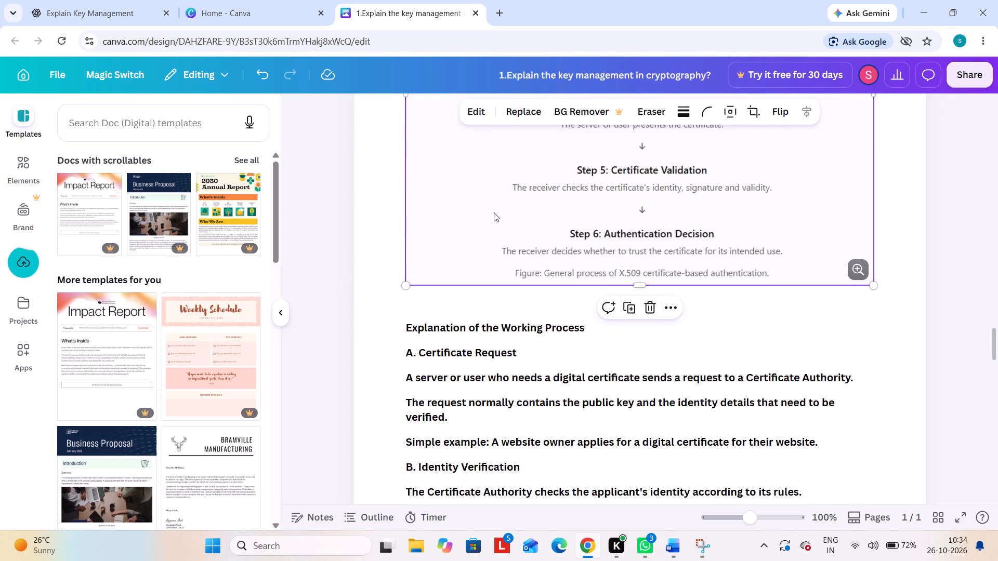
scroll(494, 212, "down", 1)
left_click(736, 293)
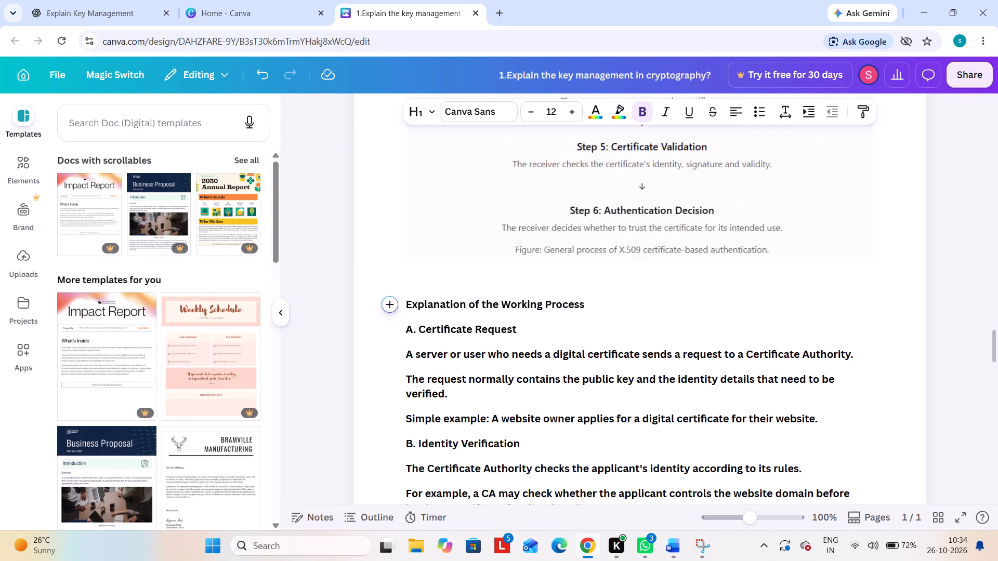
Scale down the pasted Step 1 to Step 6 flow diagram proportionally to about four-fifths of the text width.
left_click(747, 209)
scroll(747, 209, "down", 3)
scroll(747, 209, "up", 1)
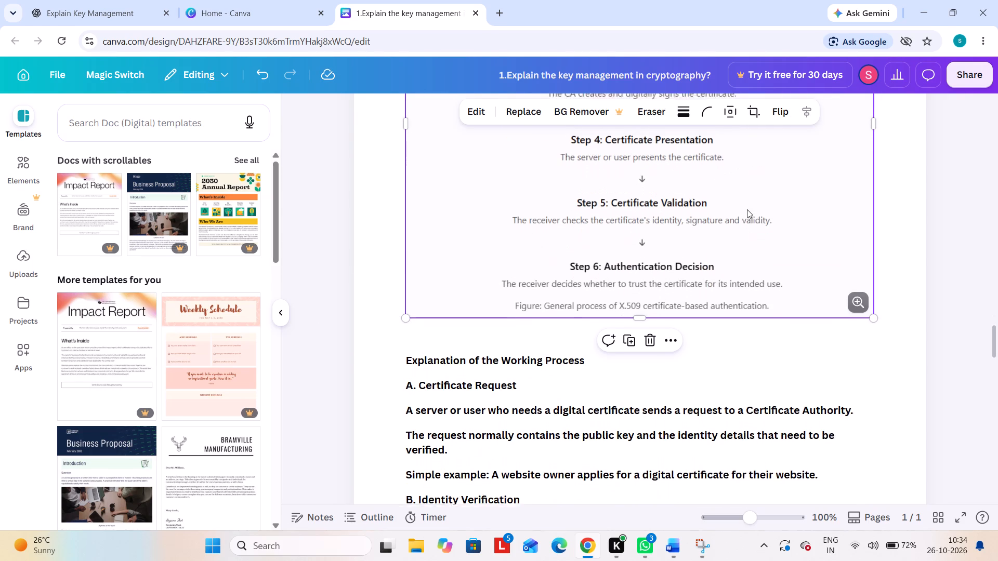
scroll(747, 209, "up", 1)
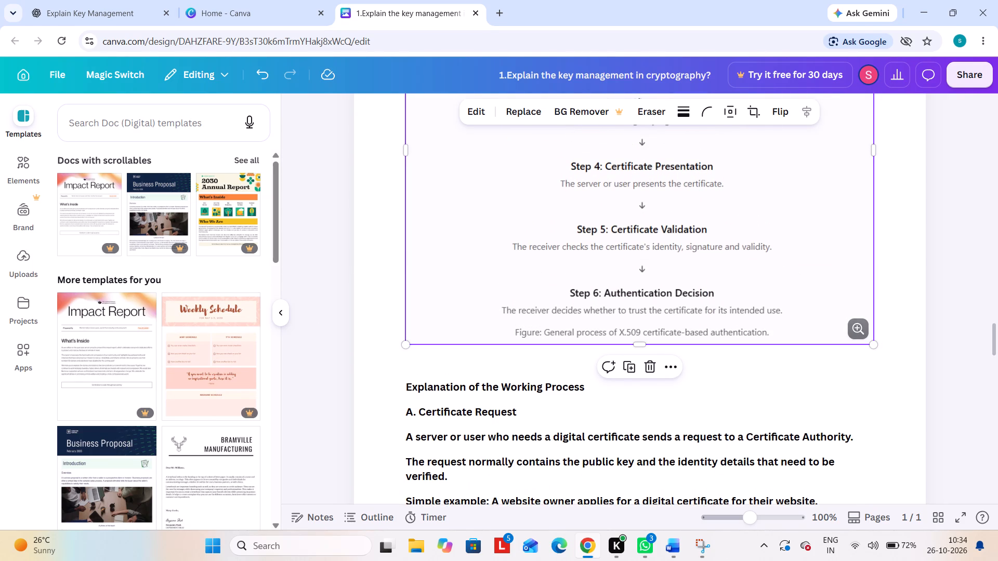
left_click_drag(874, 343, 795, 295)
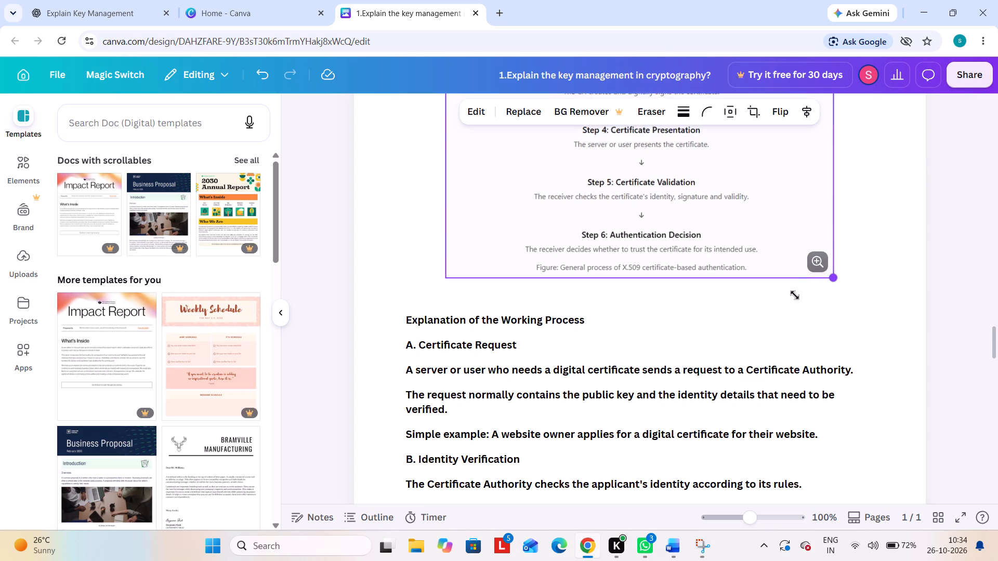
left_click_drag(795, 295, 781, 287)
scroll(781, 287, "up", 4)
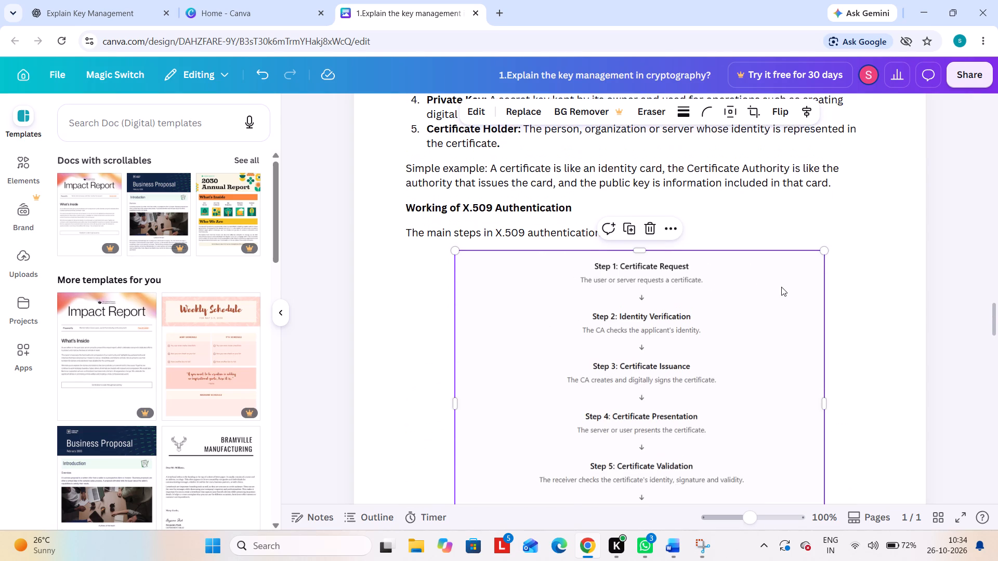
scroll(781, 287, "down", 1)
left_click(901, 301)
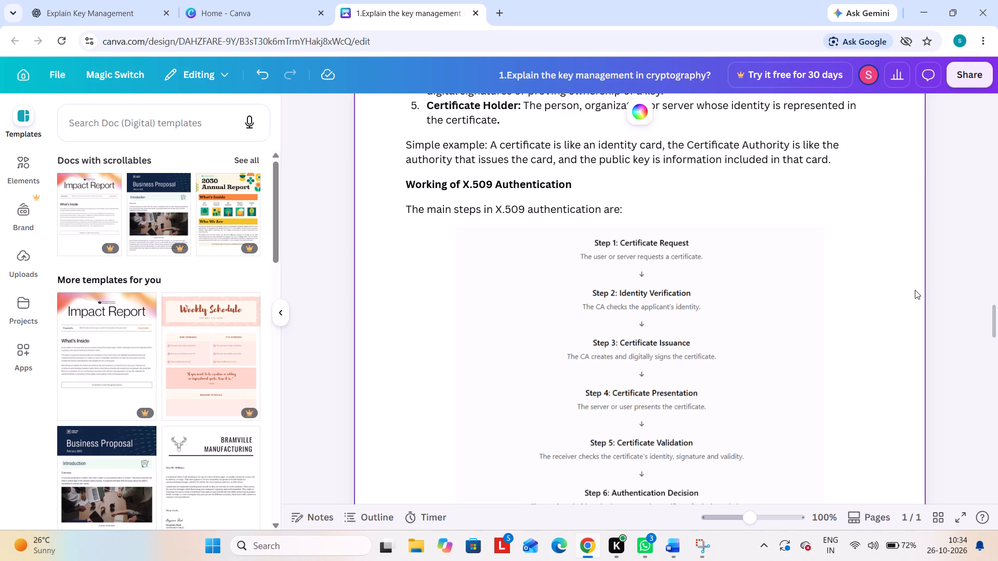
Change the "Certificate Request" heading's label under "Explanation of the Working Process" from the letter A to 1.
scroll(915, 290, "down", 5)
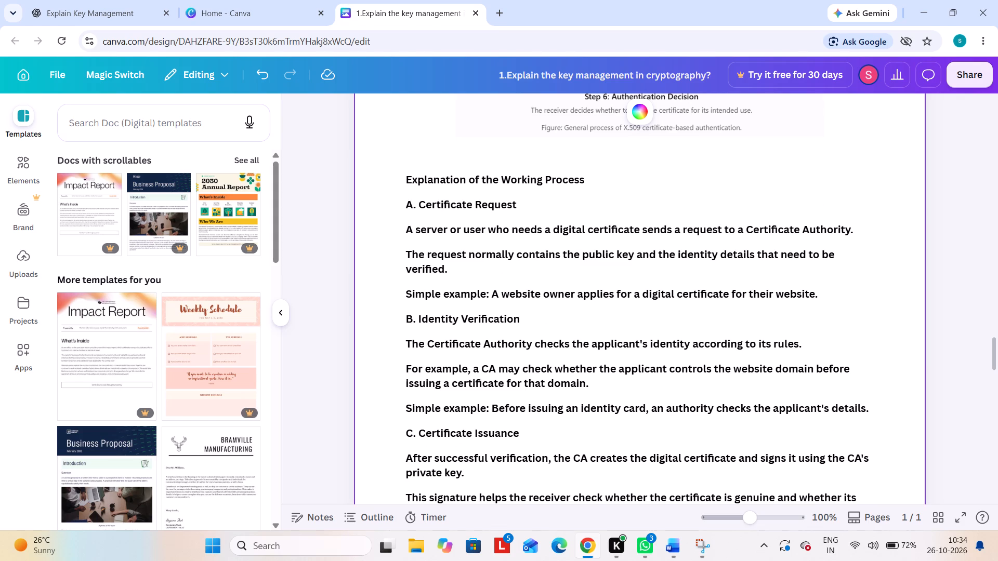
left_click(413, 205)
scroll(413, 205, "up", 5)
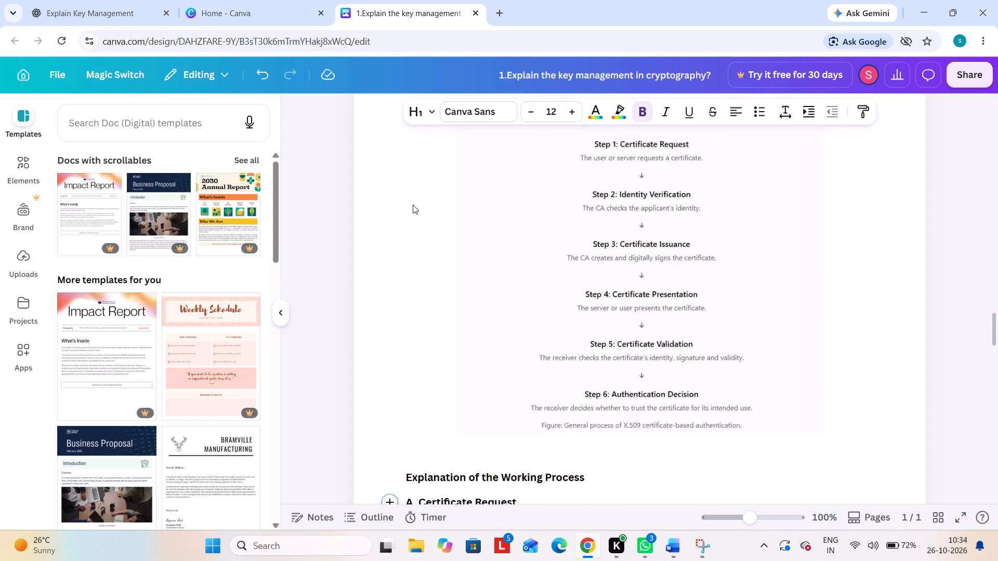
scroll(413, 205, "down", 5)
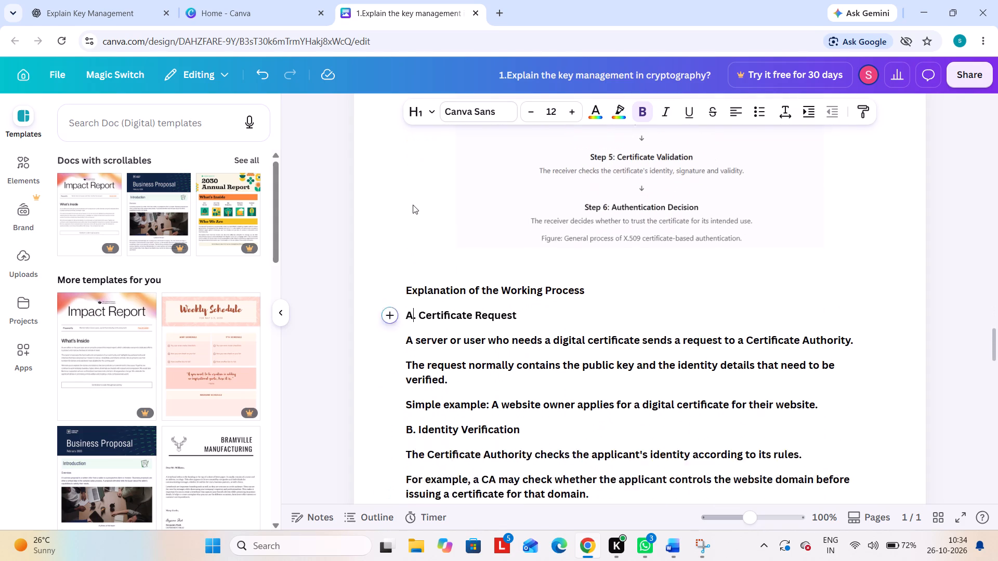
scroll(413, 205, "down", 3)
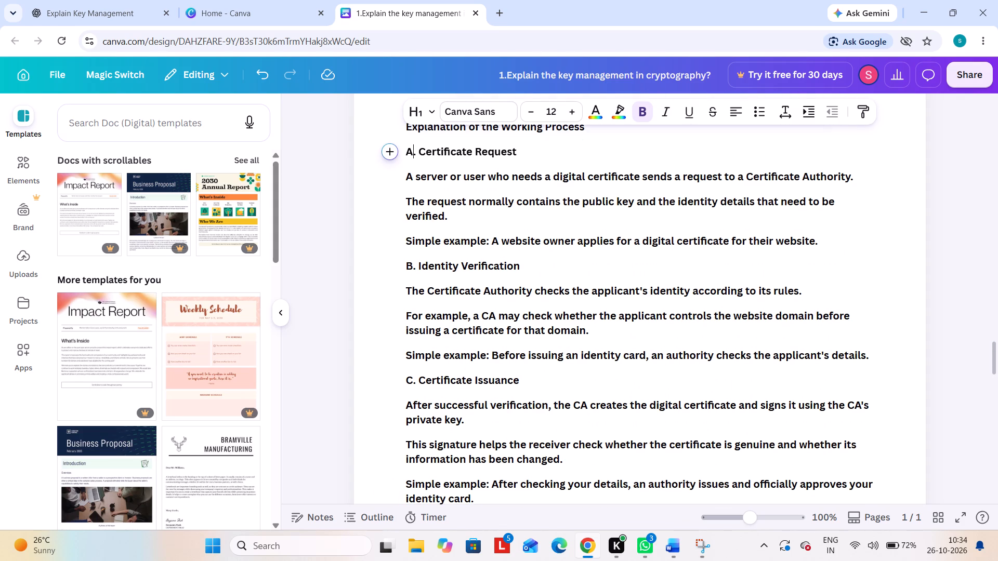
key("BackSpace")
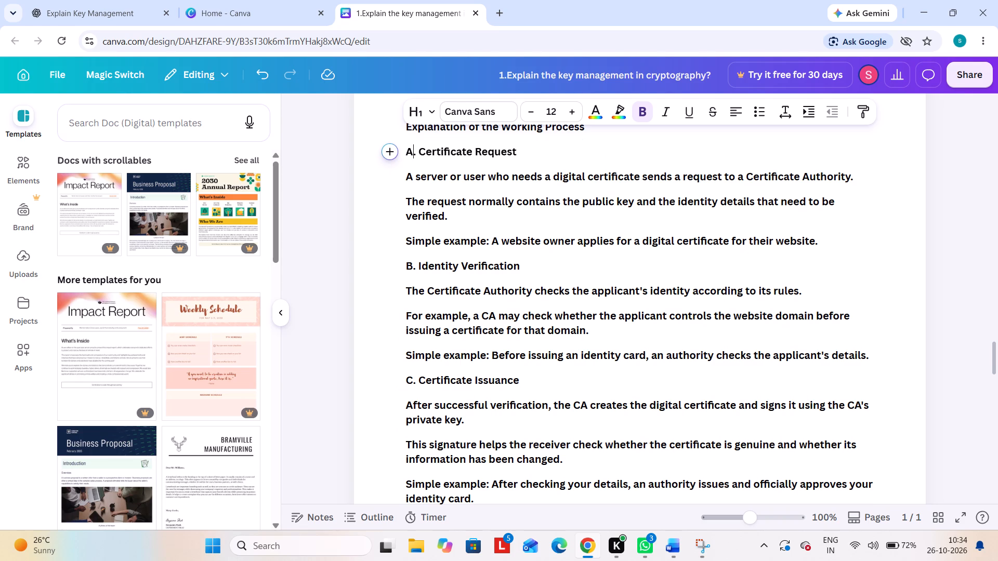
key("1")
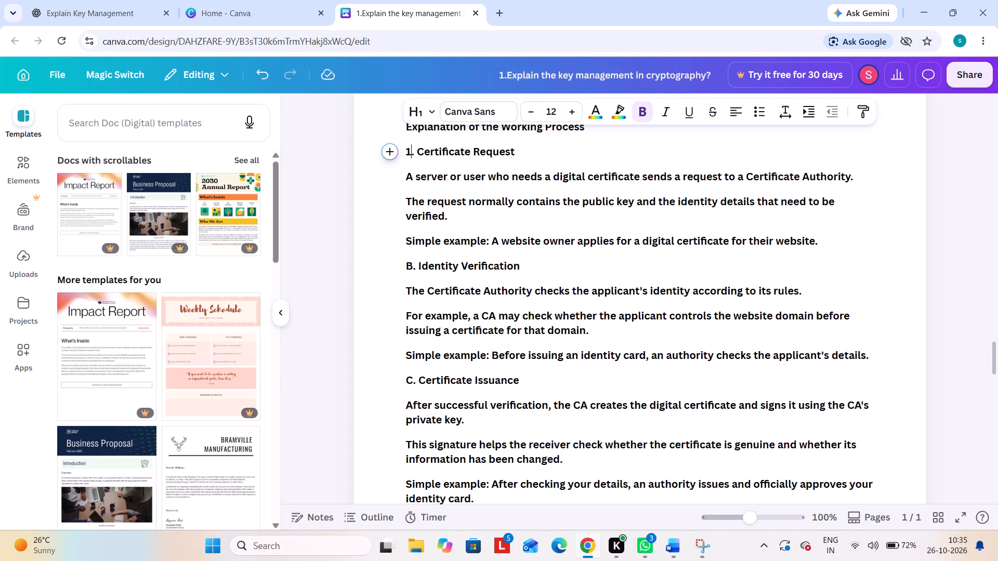
Remove bold from the body paragraphs under the "Certificate Request" and "Identity Verification" headings, keeping the headings bold.
left_click_drag(403, 179, 450, 204)
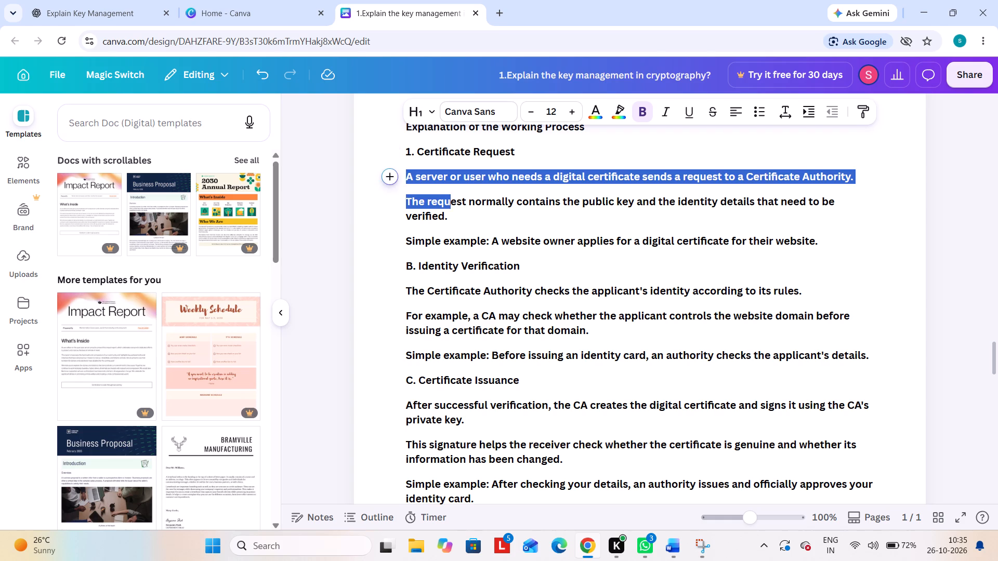
left_click_drag(450, 204, 711, 241)
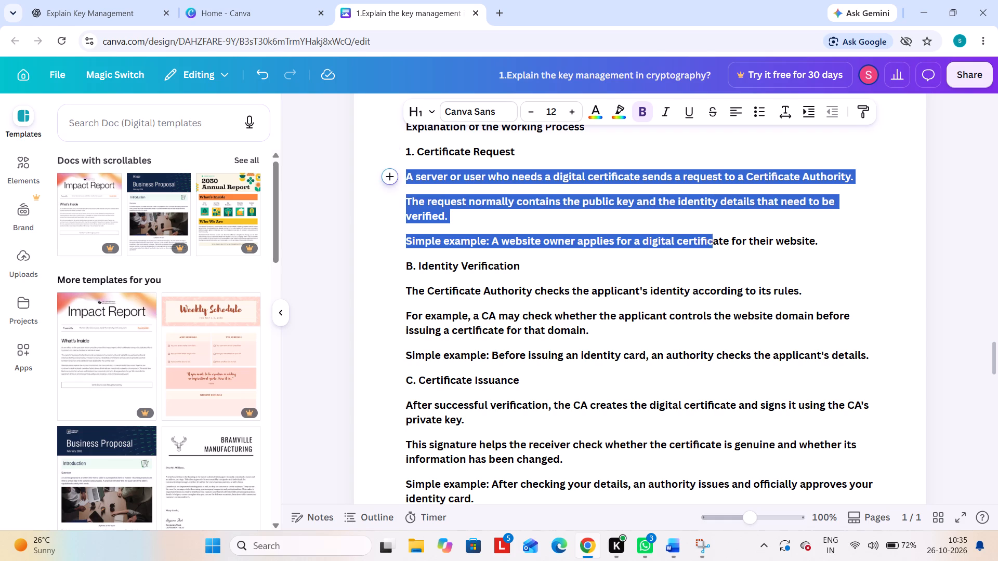
left_click_drag(711, 241, 835, 234)
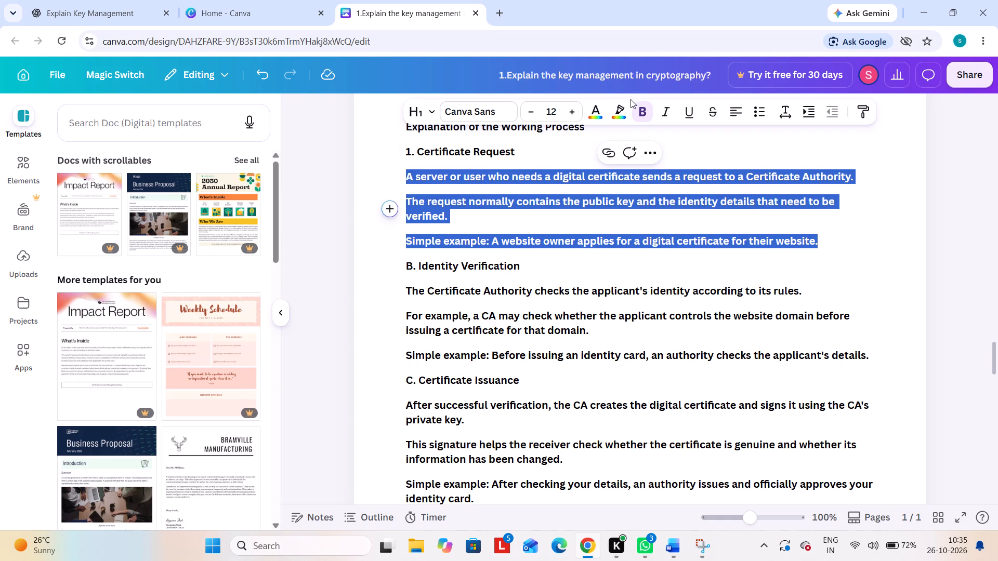
left_click(644, 120)
scroll(635, 262, "down", 1)
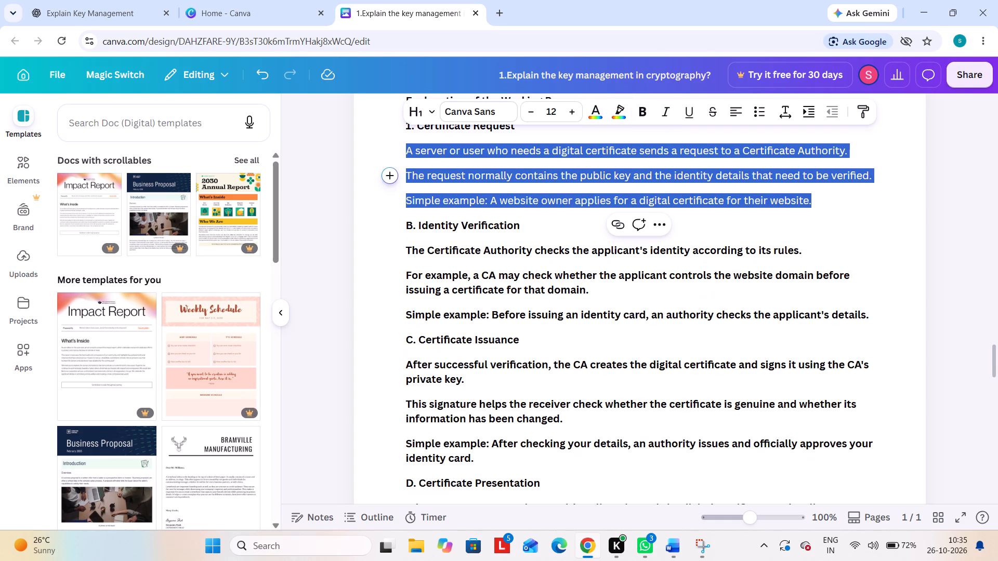
scroll(635, 262, "down", 1)
left_click_drag(405, 248, 868, 302)
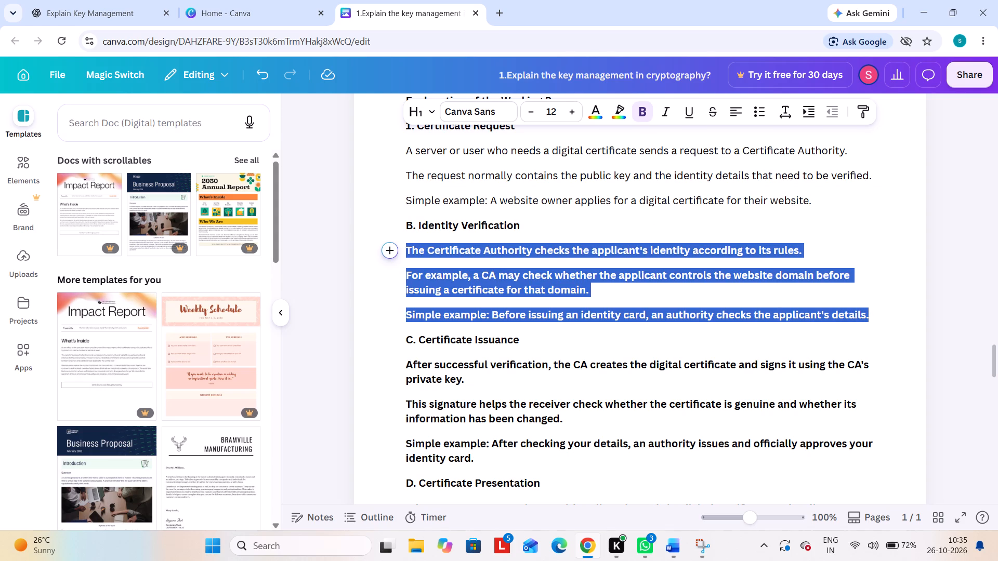
left_click_drag(868, 302, 906, 303)
left_click(650, 109)
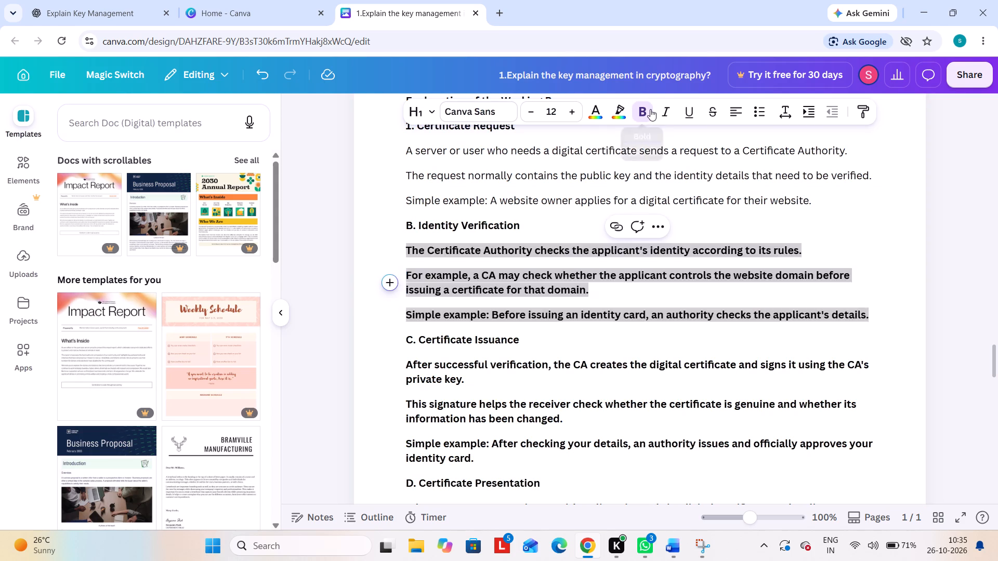
Remove bold from the body paragraphs under the "Certificate Issuance" and "Certificate Presentation" headings.
scroll(468, 400, "down", 1)
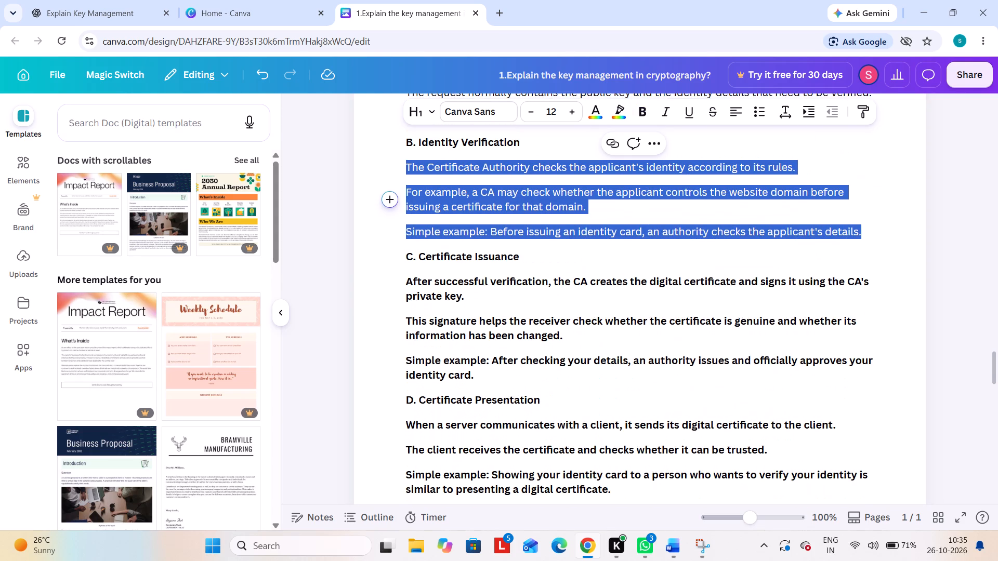
left_click_drag(405, 281, 515, 373)
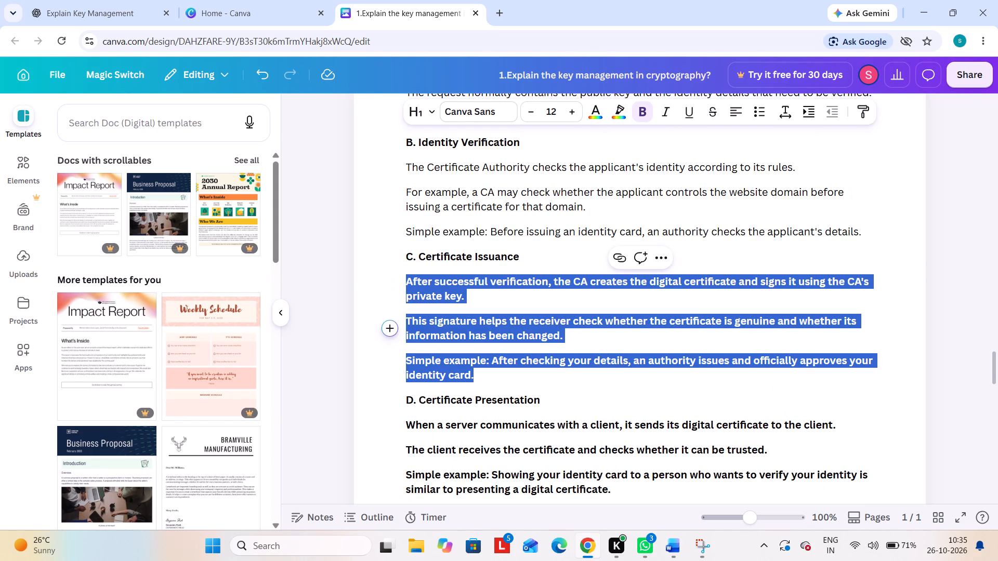
left_click(642, 110)
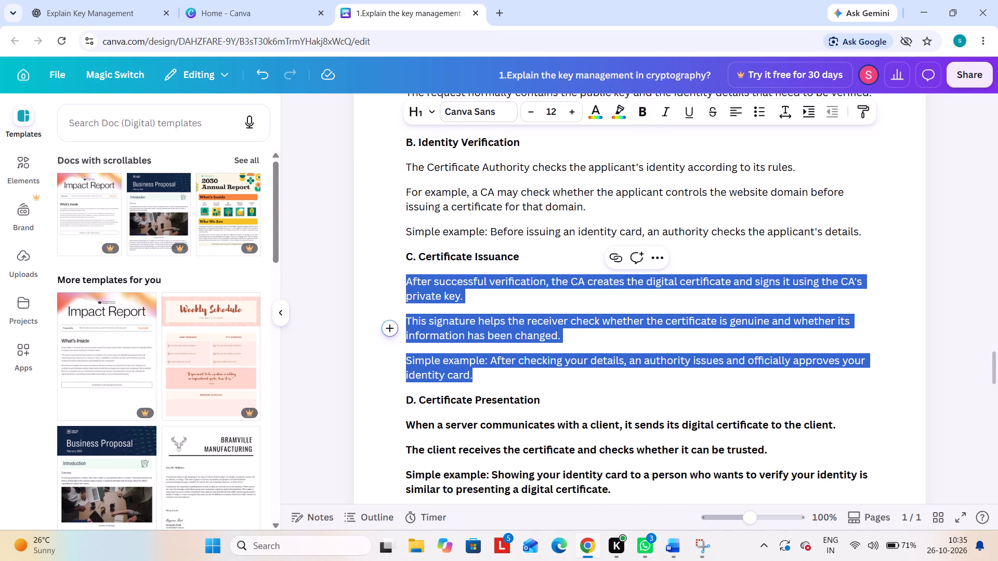
scroll(498, 254, "down", 2)
left_click_drag(408, 302, 616, 366)
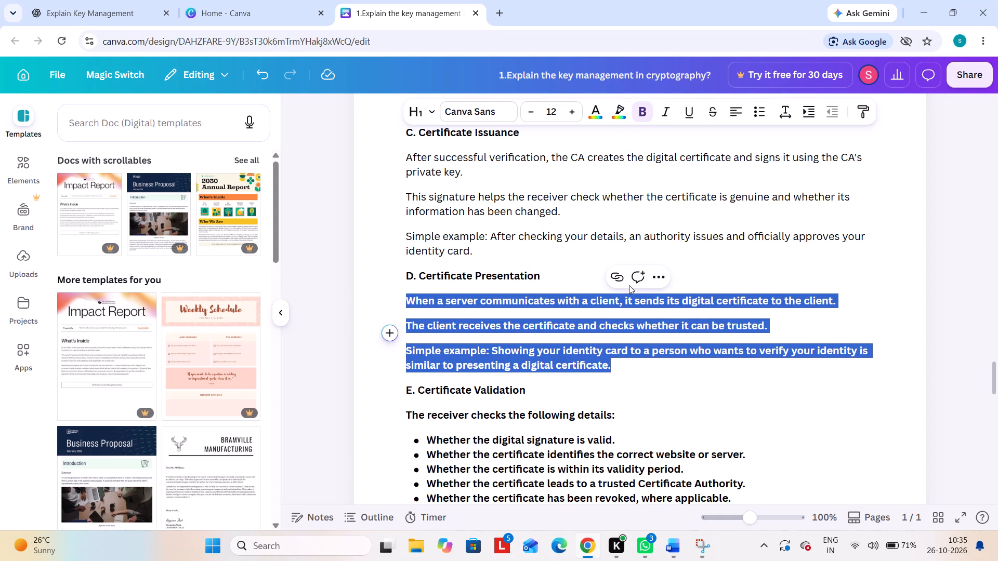
left_click(649, 113)
Remove bold from "The receiver checks the following details:" and the whole bulleted list below it, through "If all required checks succeed".
scroll(470, 332, "down", 4)
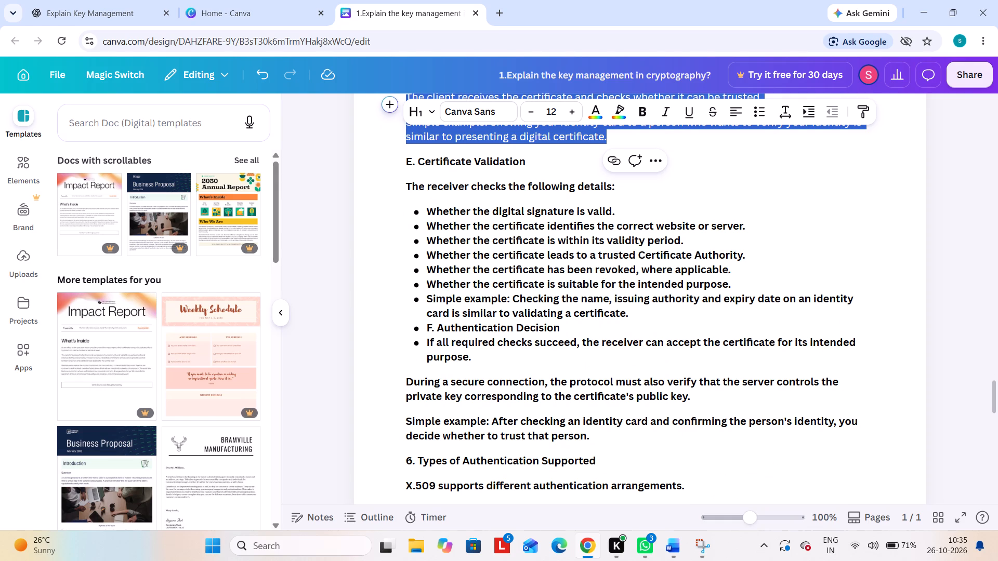
left_click_drag(405, 186, 423, 210)
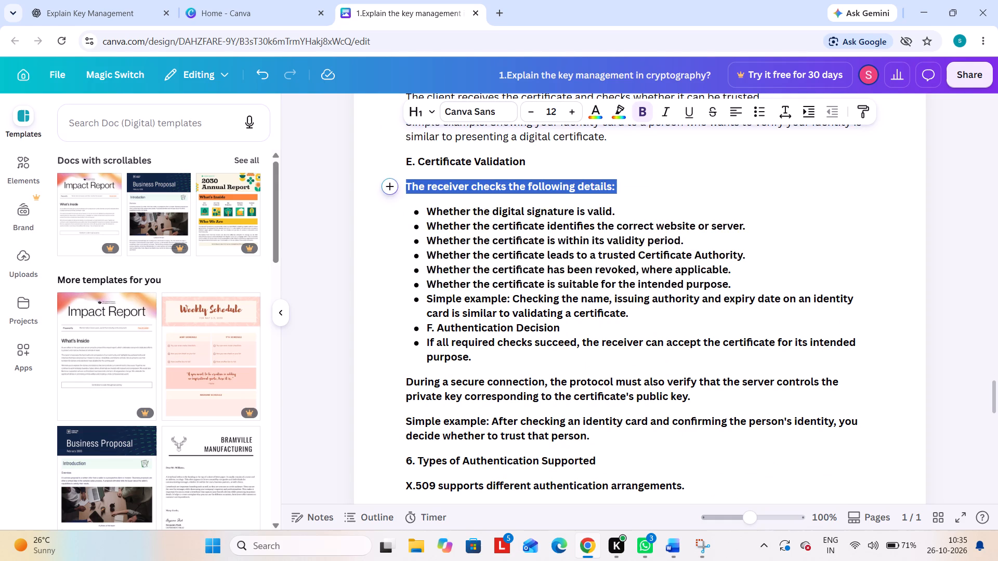
left_click_drag(423, 210, 527, 296)
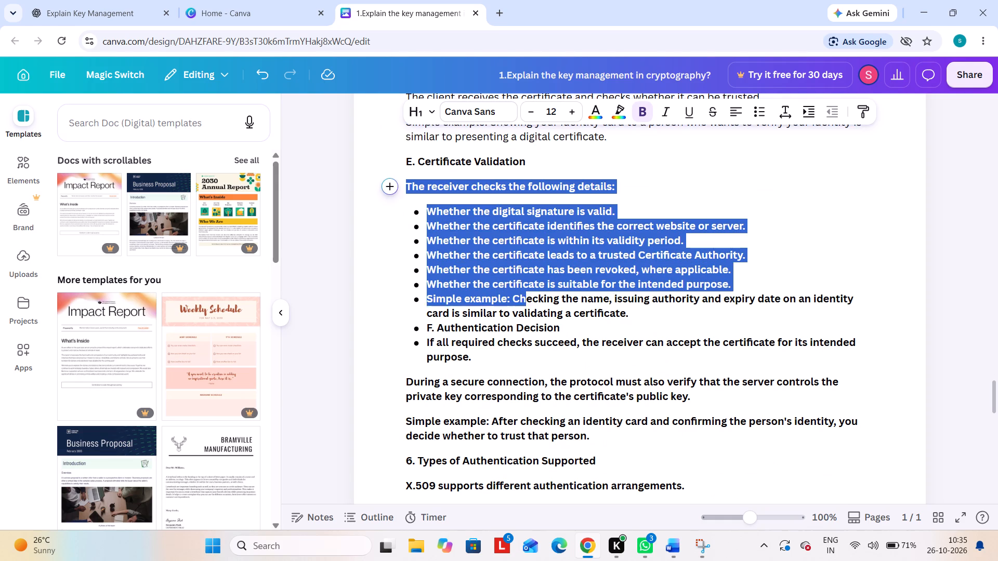
left_click_drag(527, 296, 632, 183)
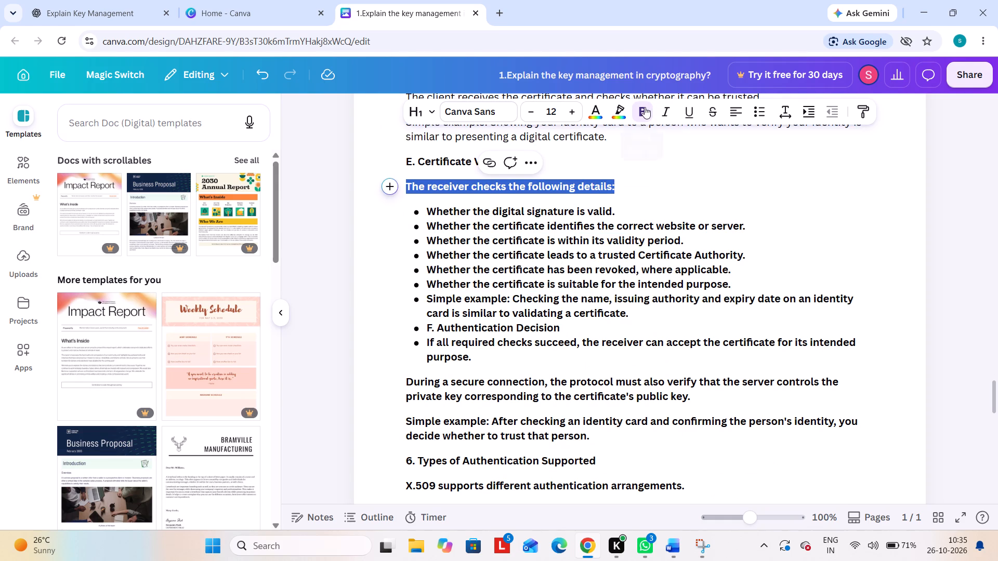
left_click(645, 107)
left_click_drag(426, 205, 454, 359)
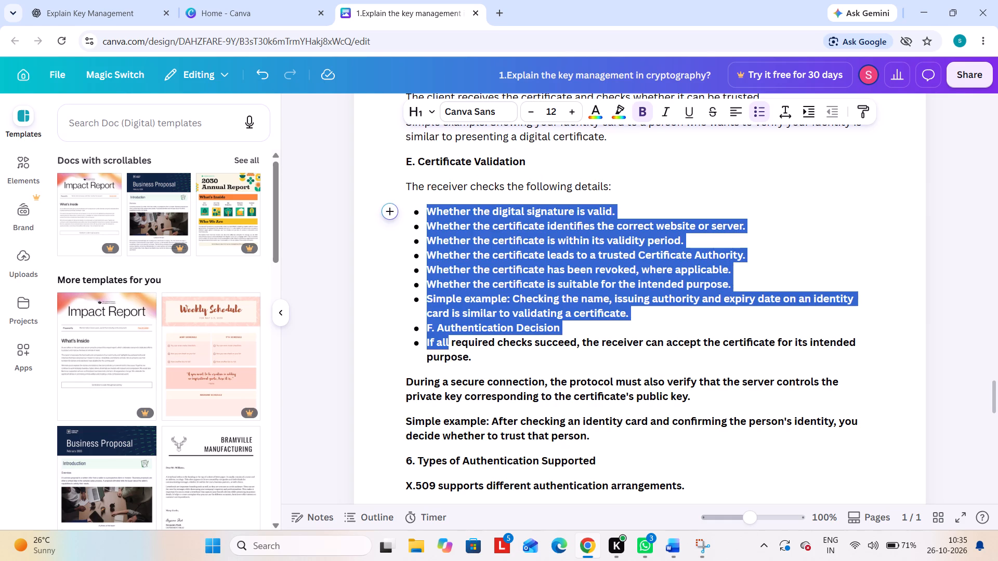
left_click_drag(454, 359, 484, 359)
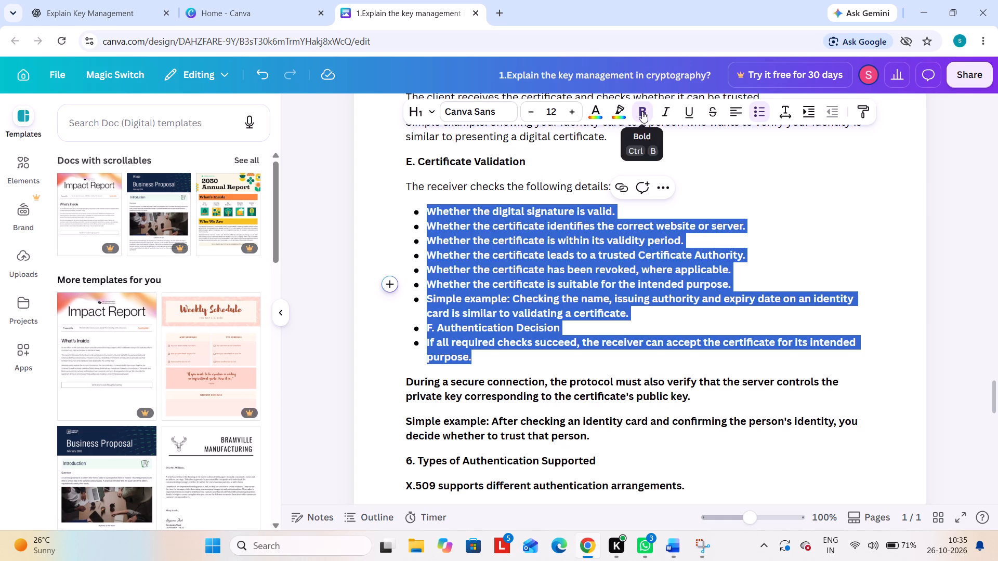
left_click(642, 111)
Remove bold from the "During a secure connection" paragraph and the identity card example before "6. Types of Authentication Supported".
scroll(458, 288, "down", 3)
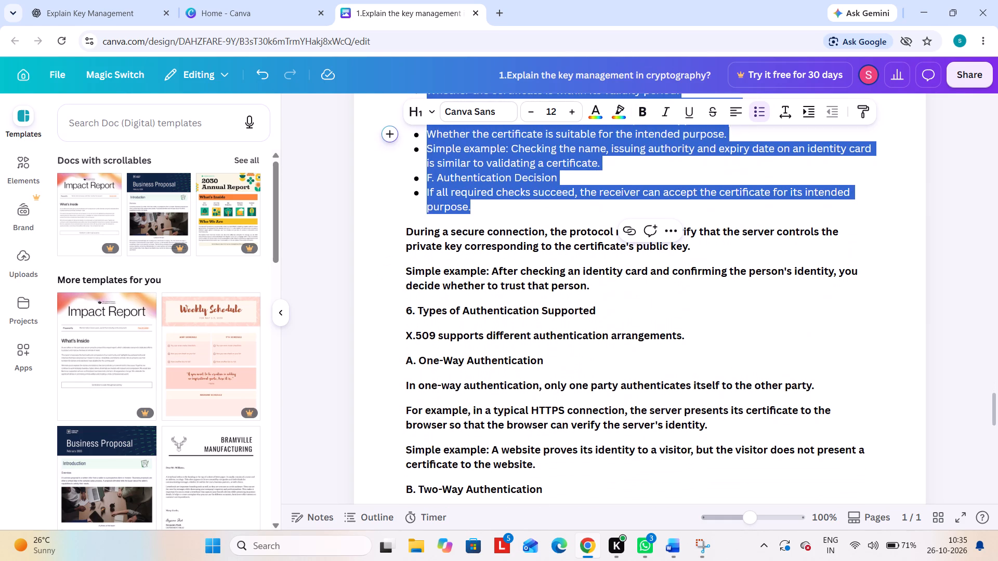
left_click_drag(405, 234, 590, 278)
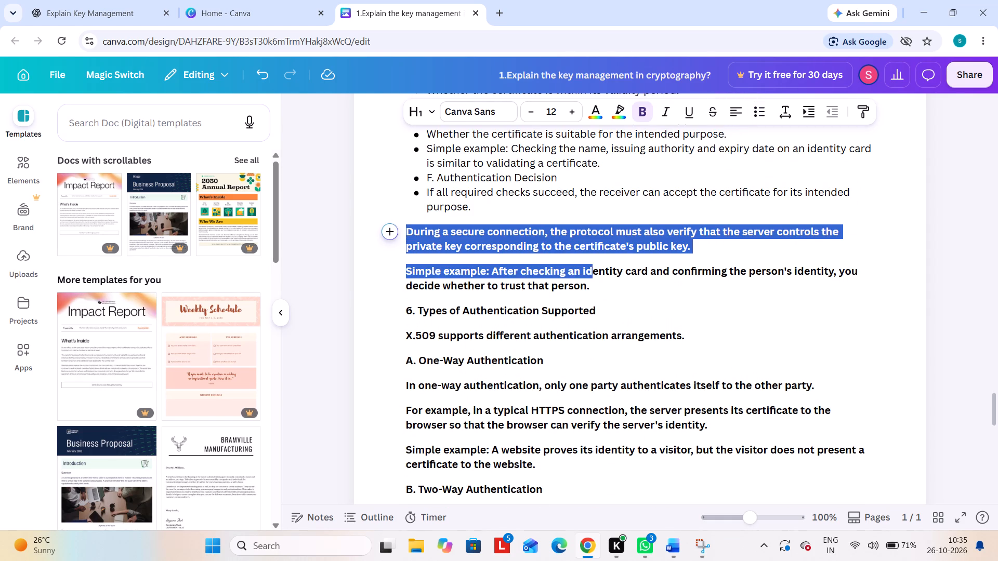
left_click_drag(590, 278, 602, 291)
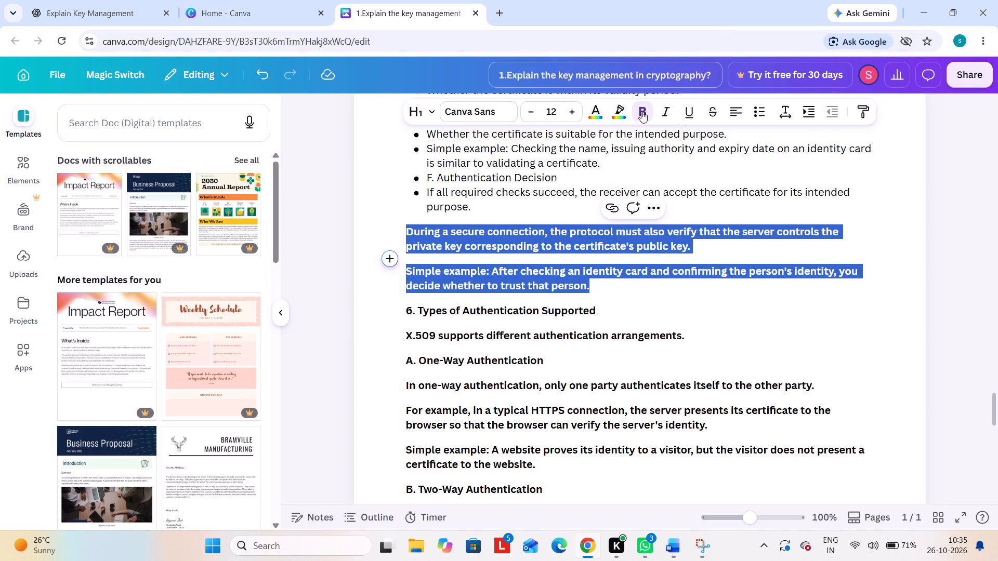
left_click(642, 114)
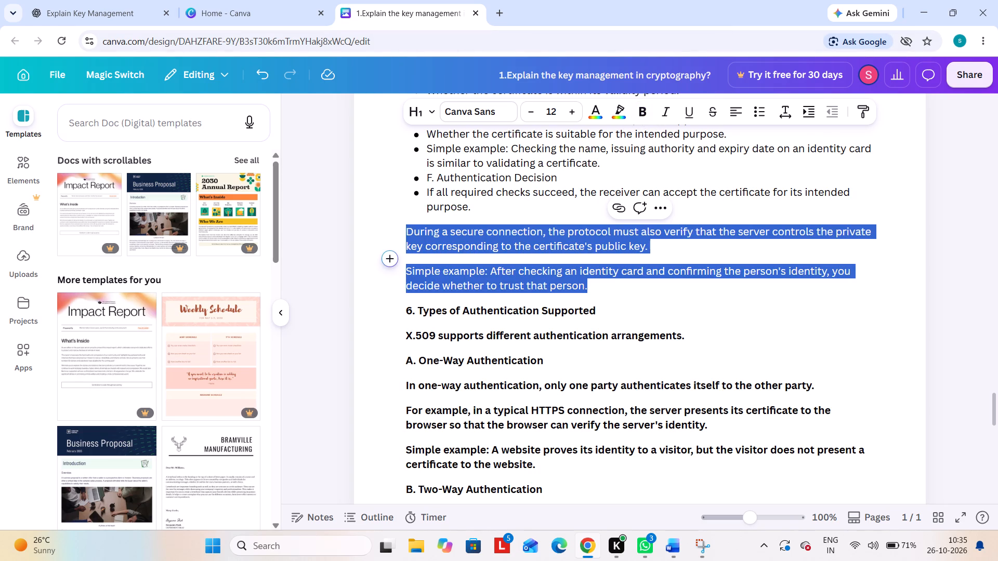
left_click(641, 278)
Delete everything from the "6. Types of Authentication Supported" heading through the closing "By checking the certificate's signature" paragraph at the document's end.
scroll(641, 278, "down", 4)
scroll(641, 278, "up", 1)
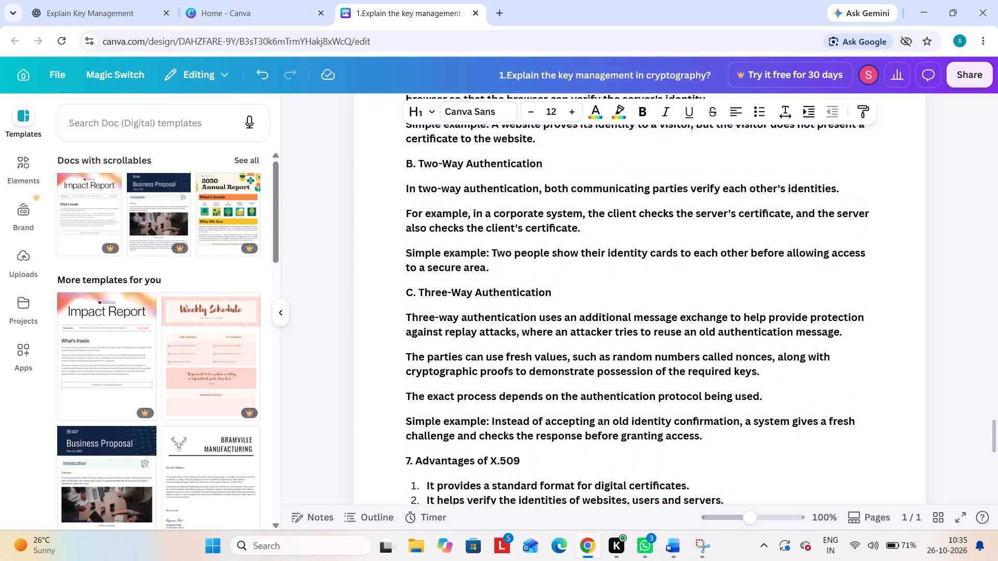
scroll(641, 278, "up", 3)
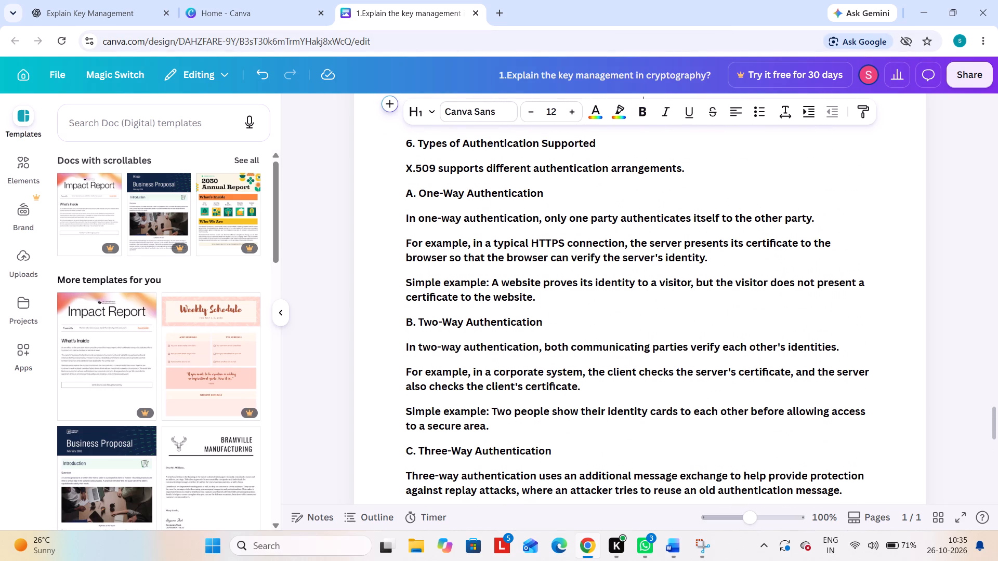
left_click_drag(403, 144, 476, 380)
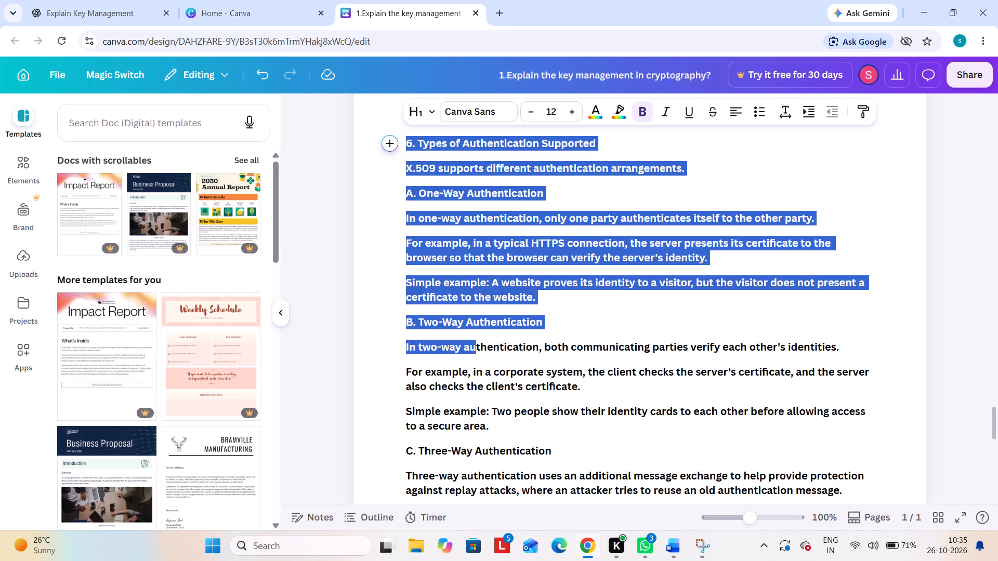
left_click_drag(476, 380, 592, 448)
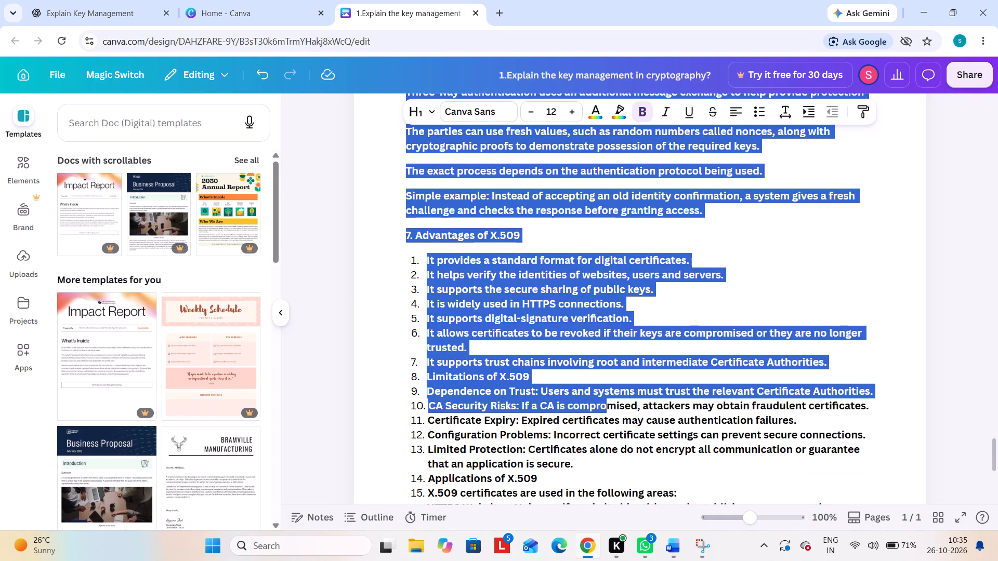
left_click_drag(592, 448, 768, 368)
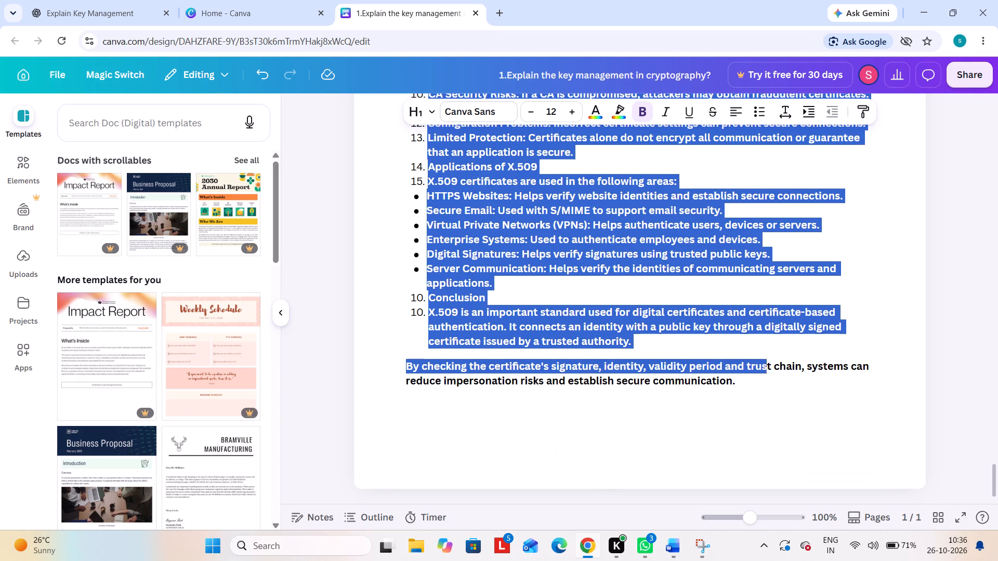
left_click_drag(768, 368, 750, 390)
key("BackSpace")
Review the formatting of the remaining X.509 answer, from its Introduction to the end of the document.
scroll(750, 390, "up", 1)
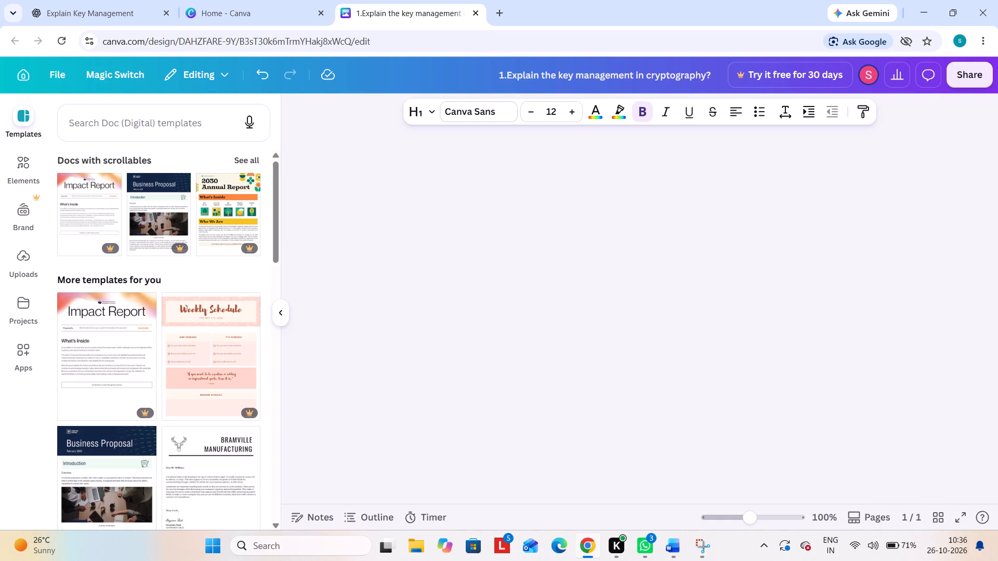
scroll(750, 390, "up", 2)
scroll(634, 301, "up", 7)
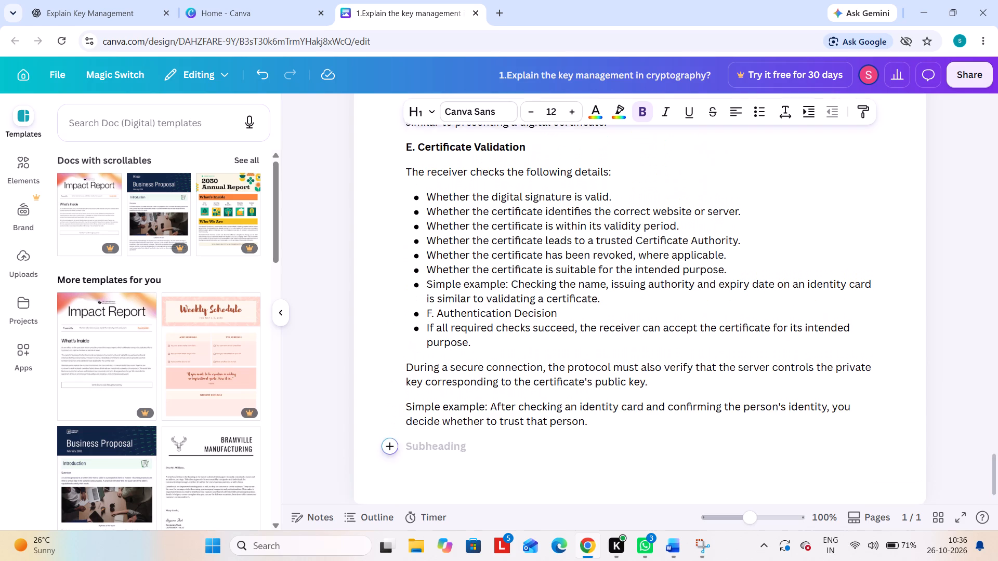
scroll(634, 301, "up", 3)
scroll(634, 301, "down", 2)
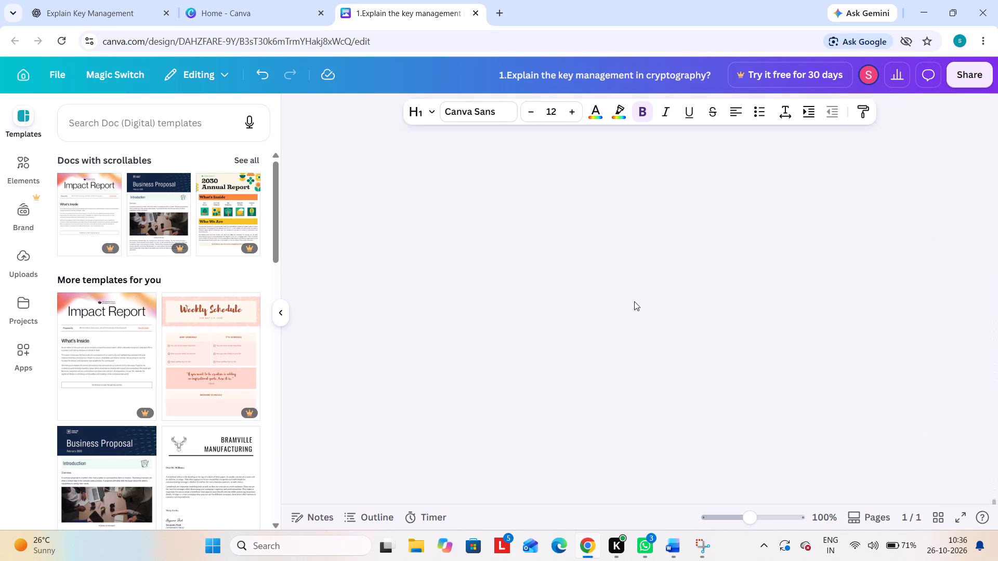
scroll(634, 301, "up", 5)
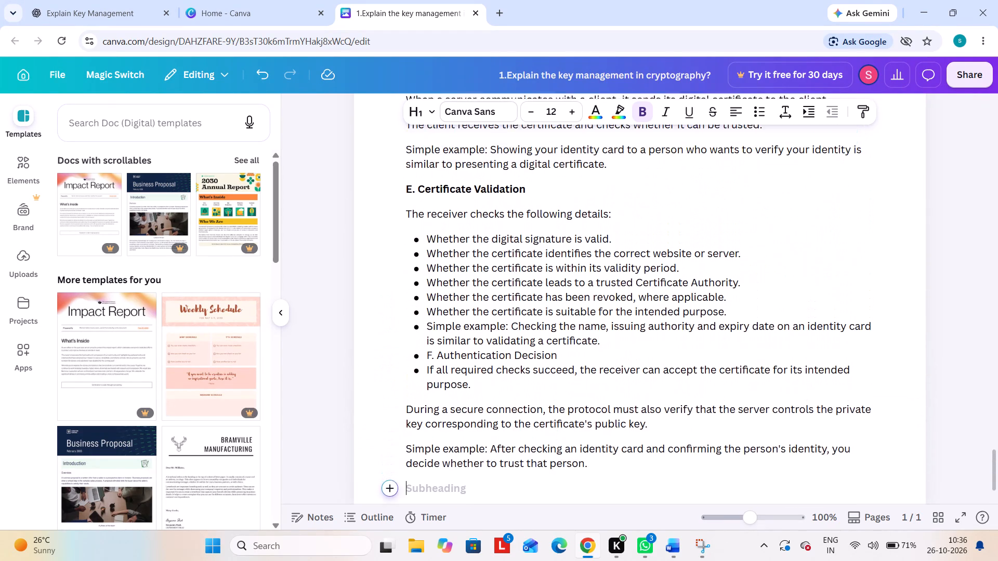
scroll(634, 301, "up", 6)
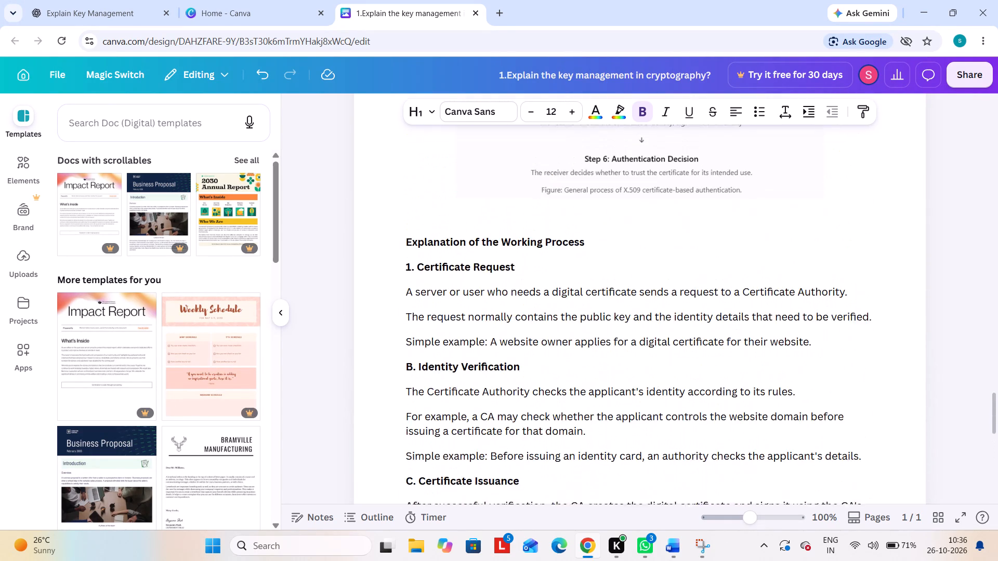
scroll(634, 301, "up", 4)
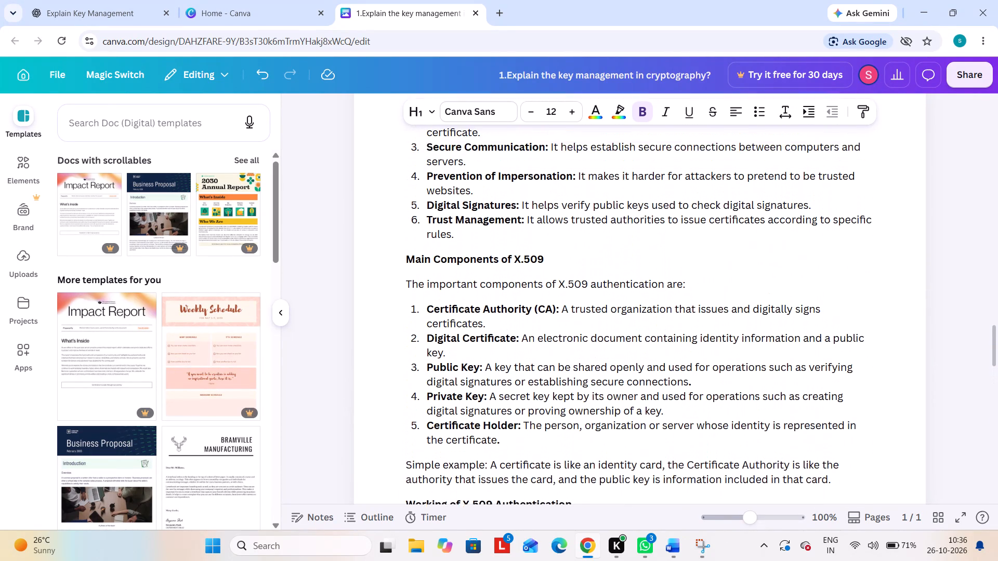
scroll(634, 301, "up", 3)
scroll(634, 301, "down", 3)
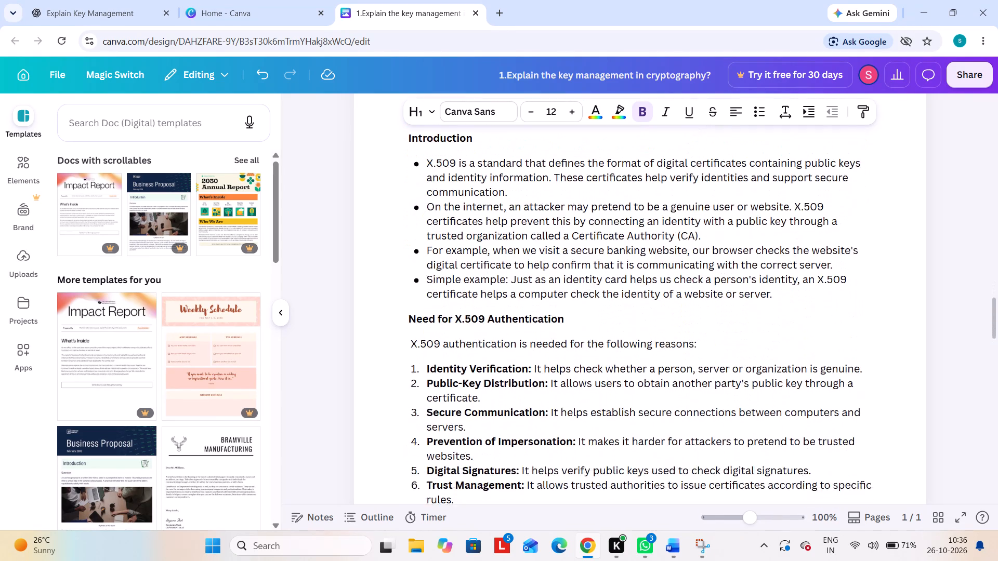
scroll(634, 301, "down", 10)
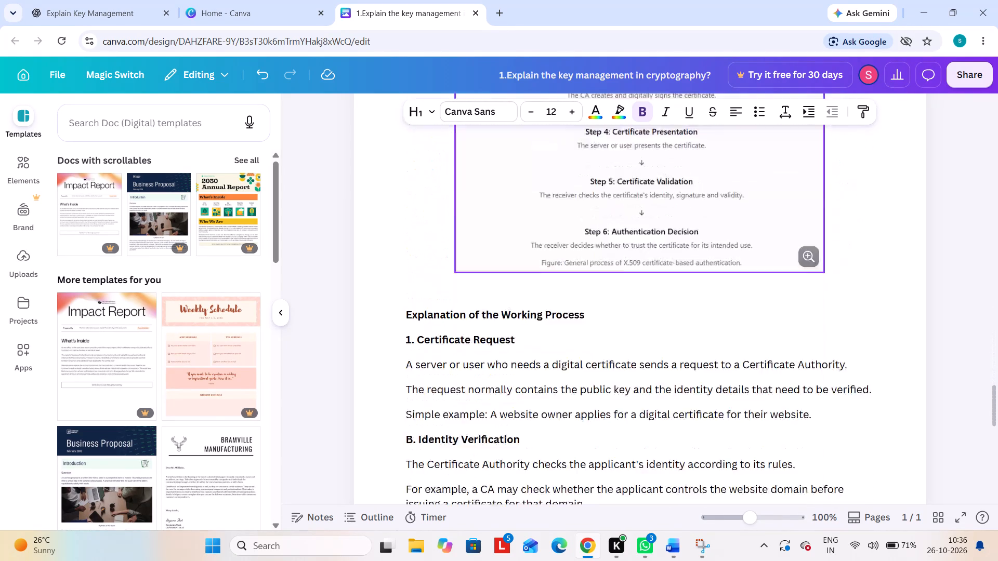
scroll(634, 301, "down", 5)
scroll(634, 301, "up", 3)
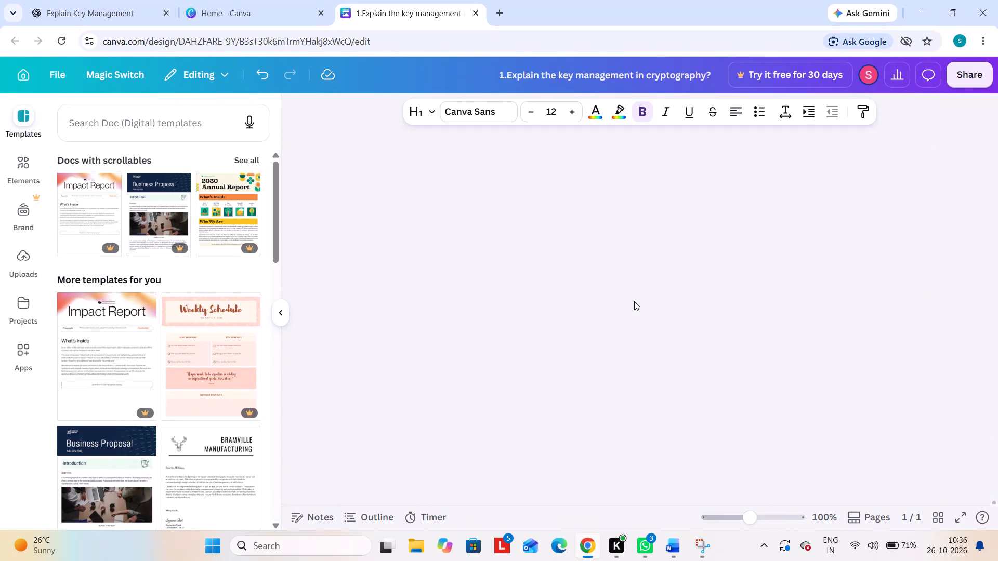
scroll(634, 301, "up", 2)
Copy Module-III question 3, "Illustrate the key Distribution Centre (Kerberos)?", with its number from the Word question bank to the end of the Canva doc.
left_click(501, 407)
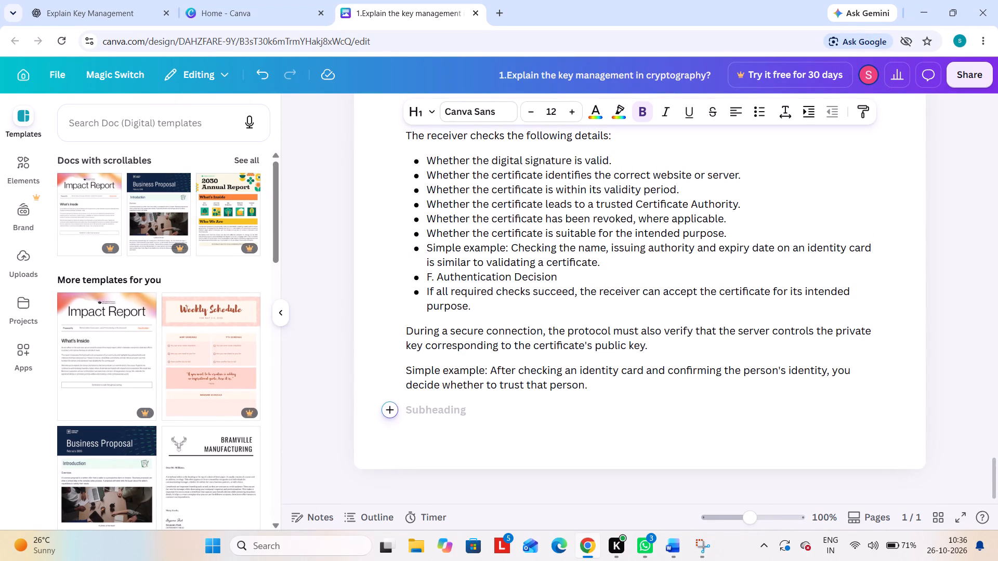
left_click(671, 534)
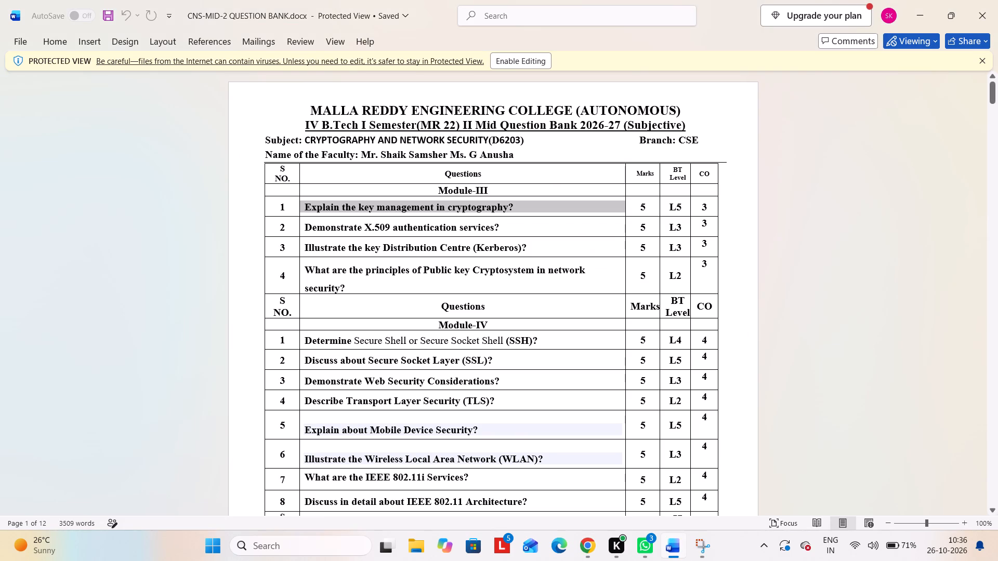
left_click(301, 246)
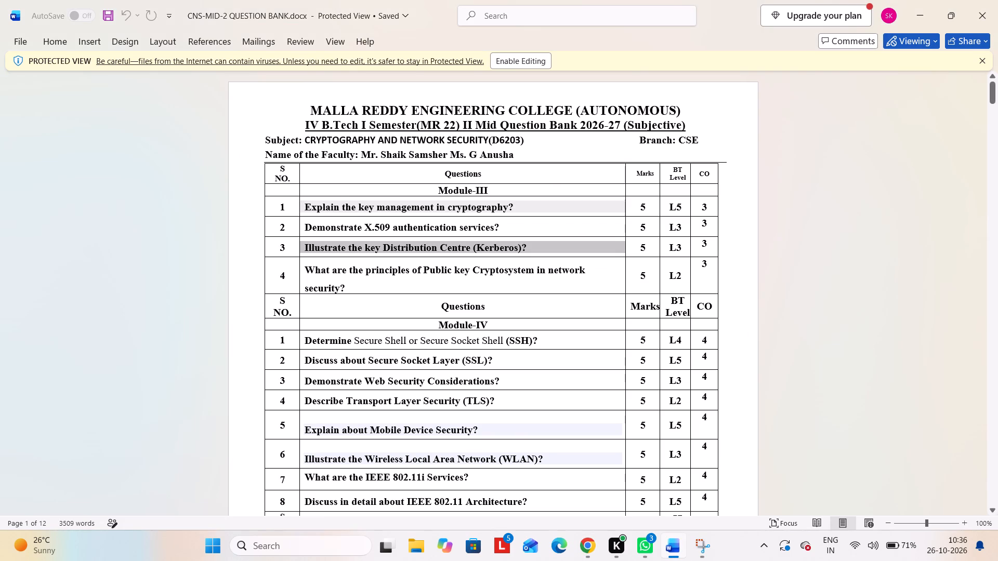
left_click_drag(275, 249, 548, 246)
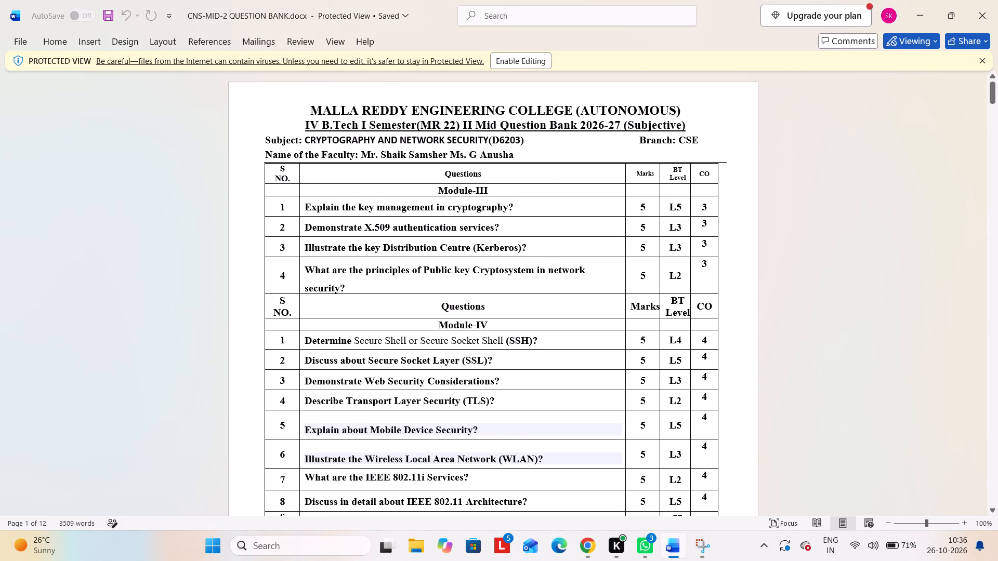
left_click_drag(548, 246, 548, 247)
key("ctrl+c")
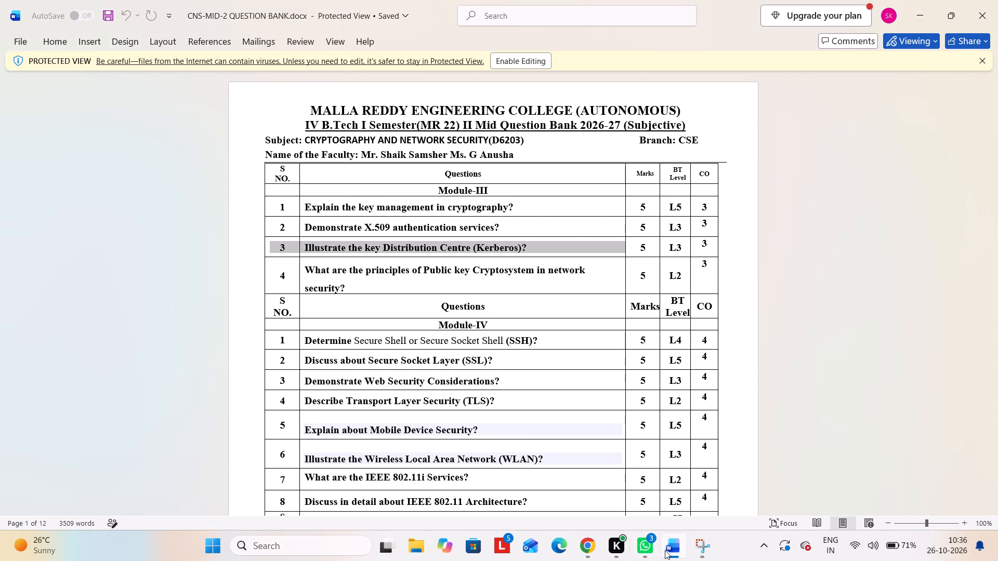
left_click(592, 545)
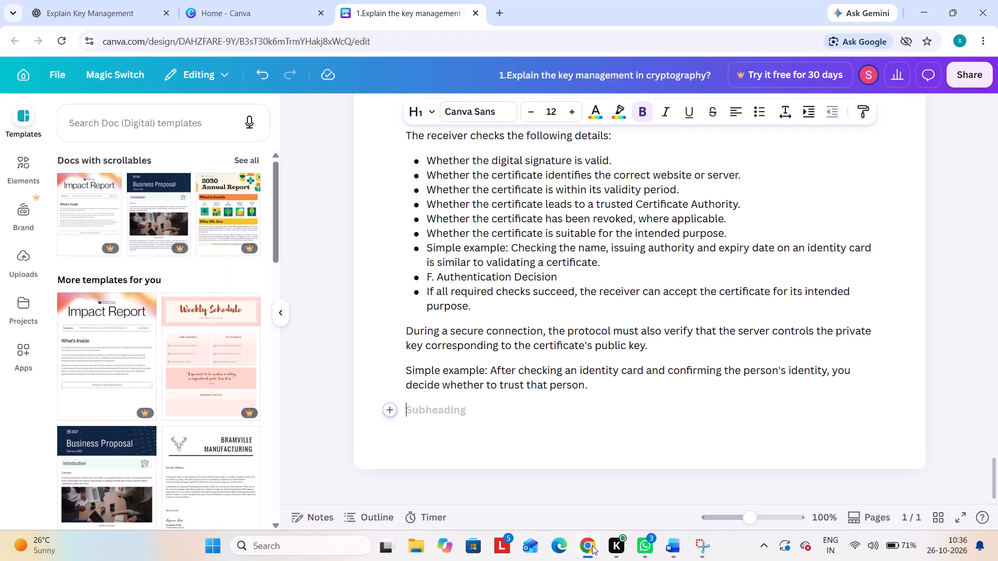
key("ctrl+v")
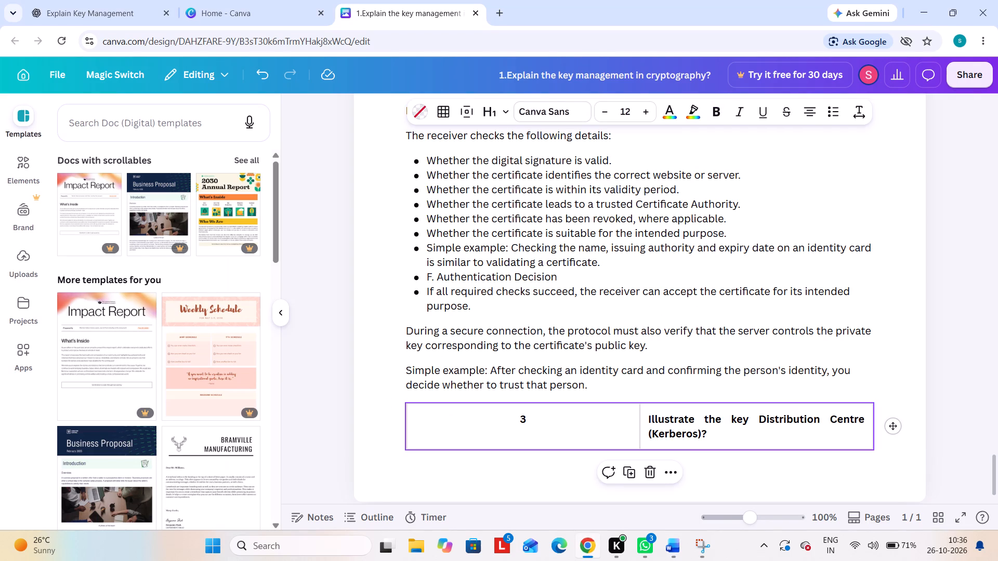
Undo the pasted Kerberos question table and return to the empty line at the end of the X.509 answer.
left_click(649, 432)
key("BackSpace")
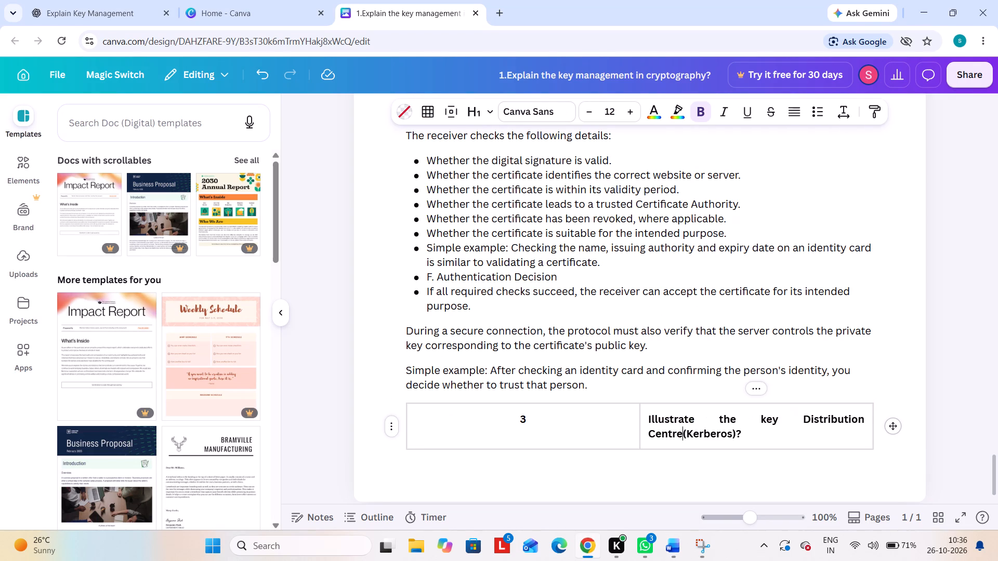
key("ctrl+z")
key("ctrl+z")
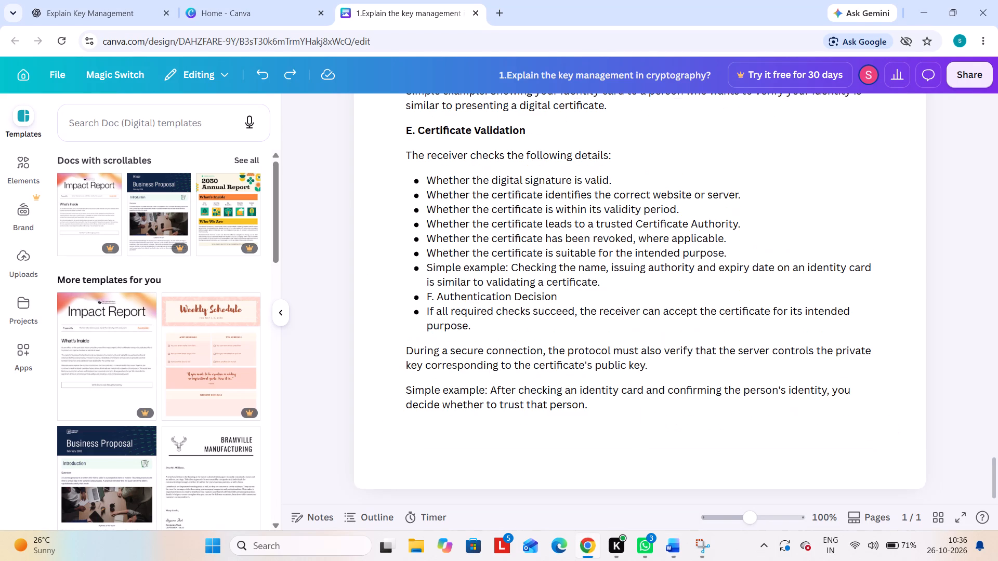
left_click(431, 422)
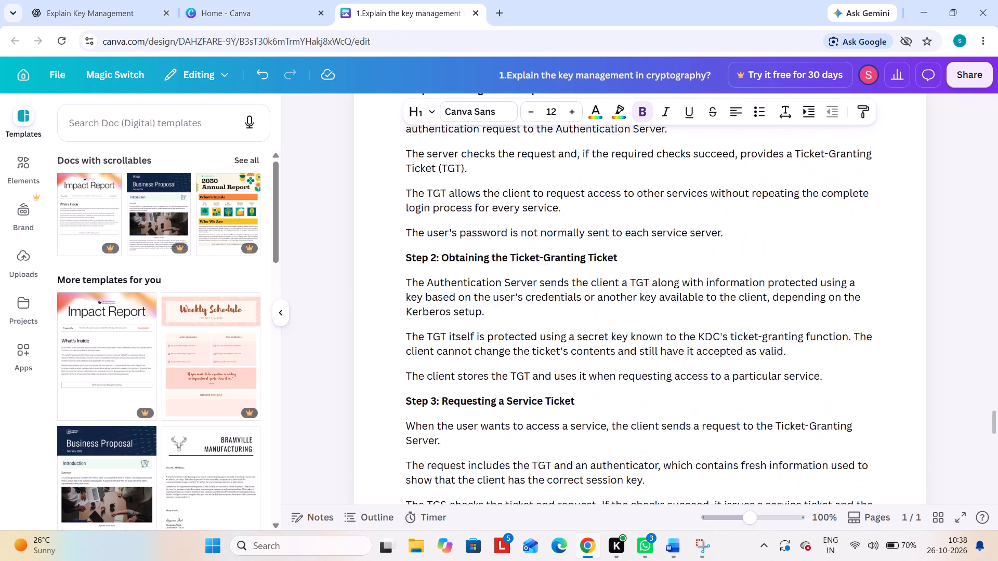
scroll(513, 287, "up", 3)
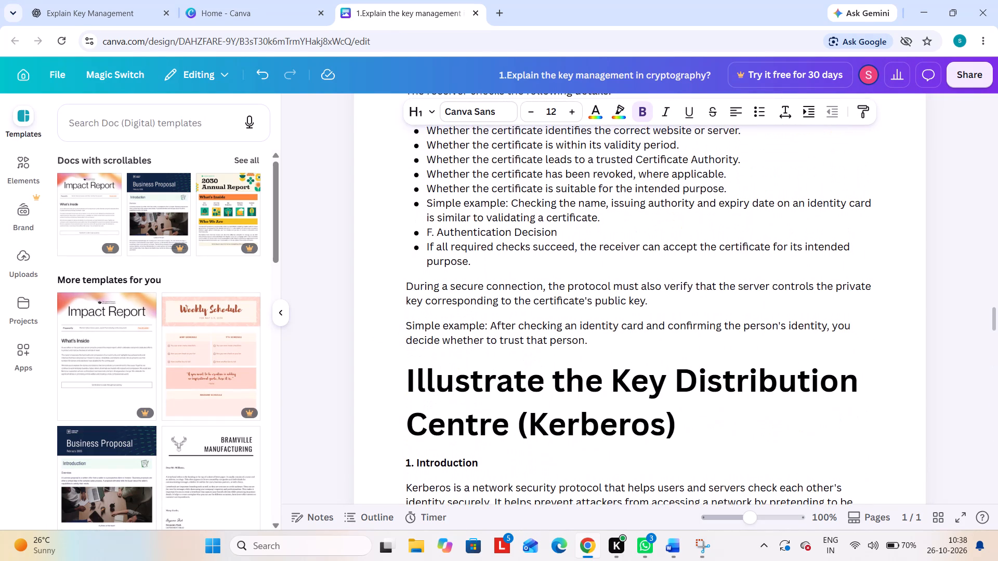
left_click_drag(406, 369, 685, 434)
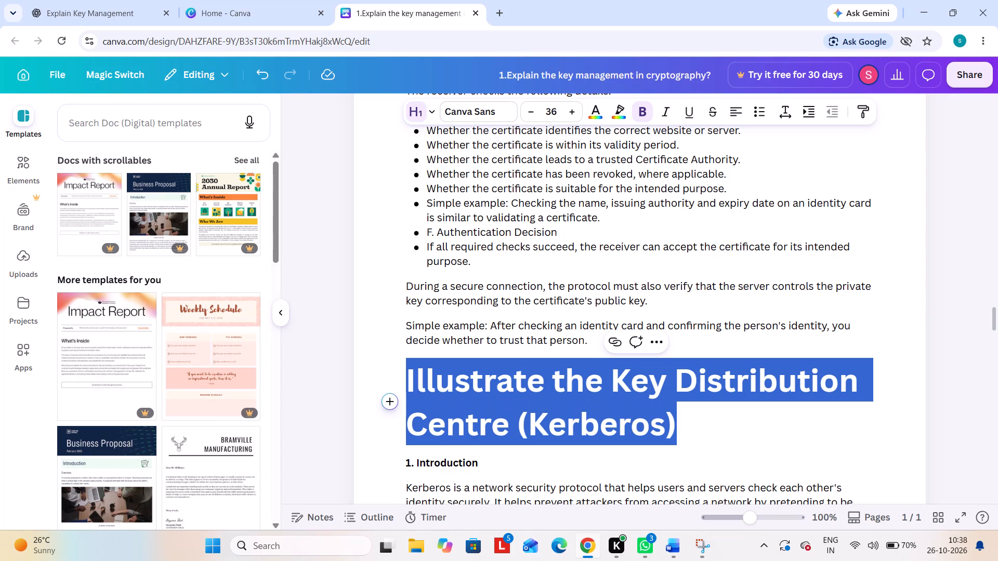
left_click(555, 109)
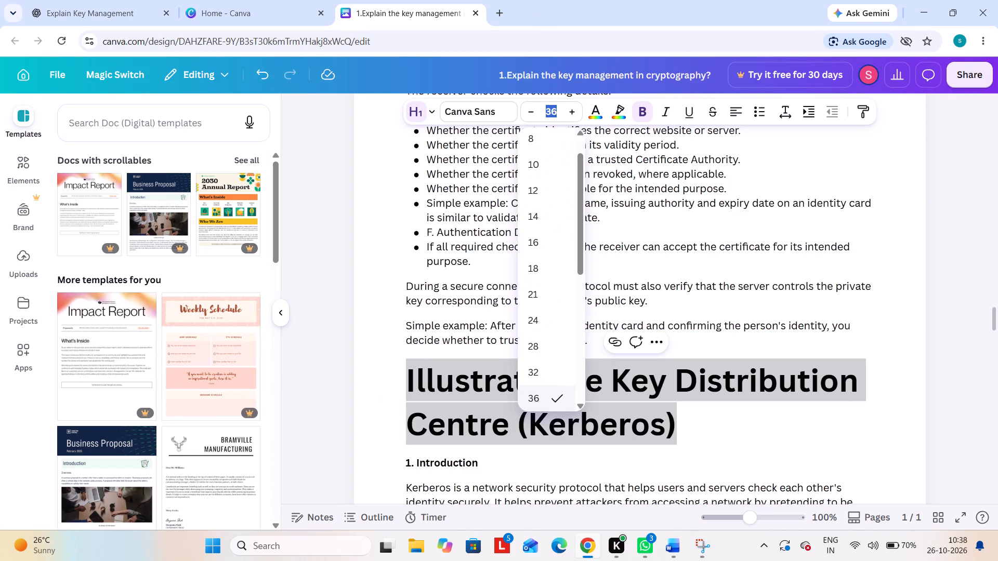
type("11.")
key("5")
key("Return")
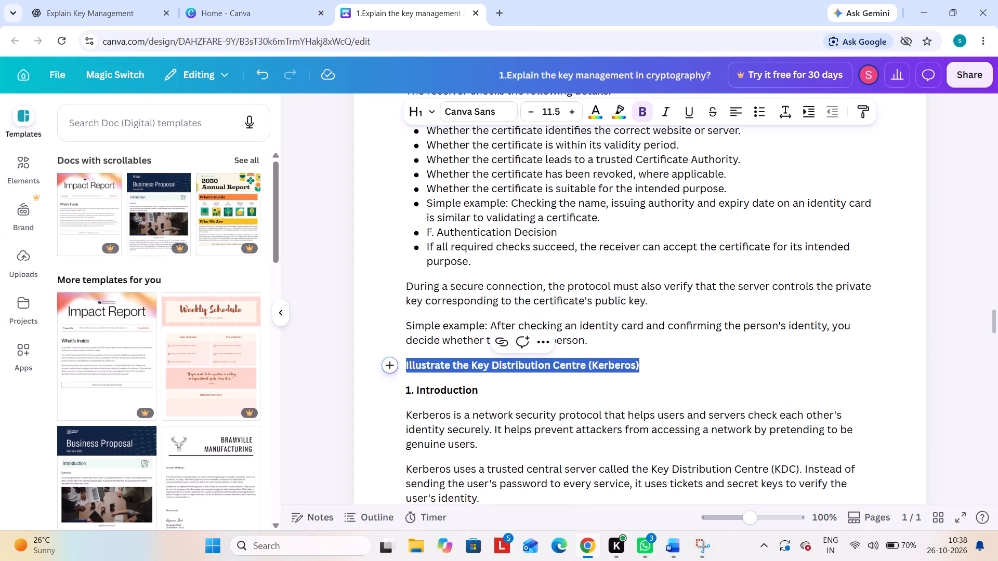
Check the font size and formatting of the red question heading "2.Demonstrate X.509 Authentication Services" as a reference.
scroll(720, 112, "up", 7)
scroll(591, 207, "up", 16)
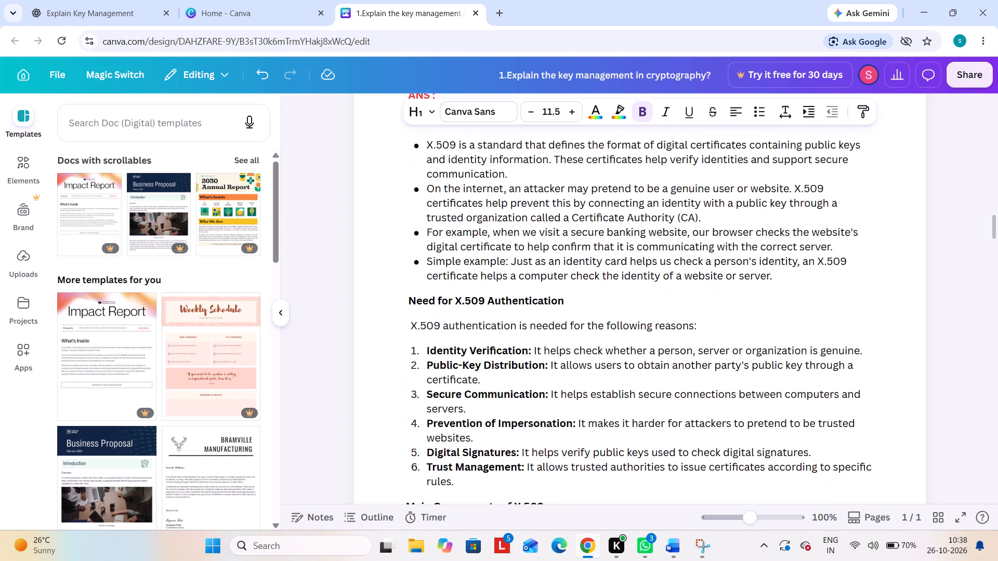
scroll(591, 207, "down", 3)
scroll(591, 207, "up", 4)
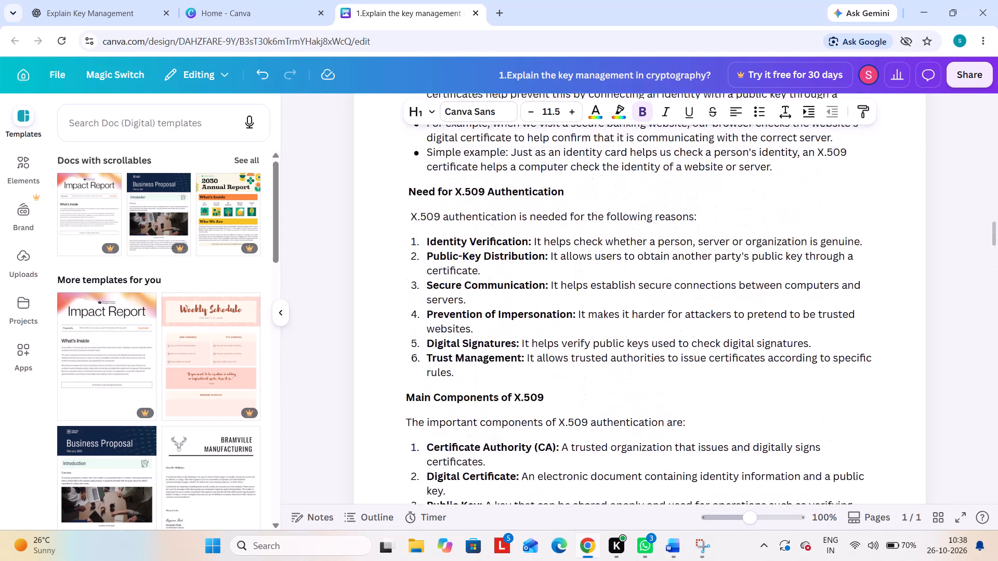
scroll(591, 207, "up", 1)
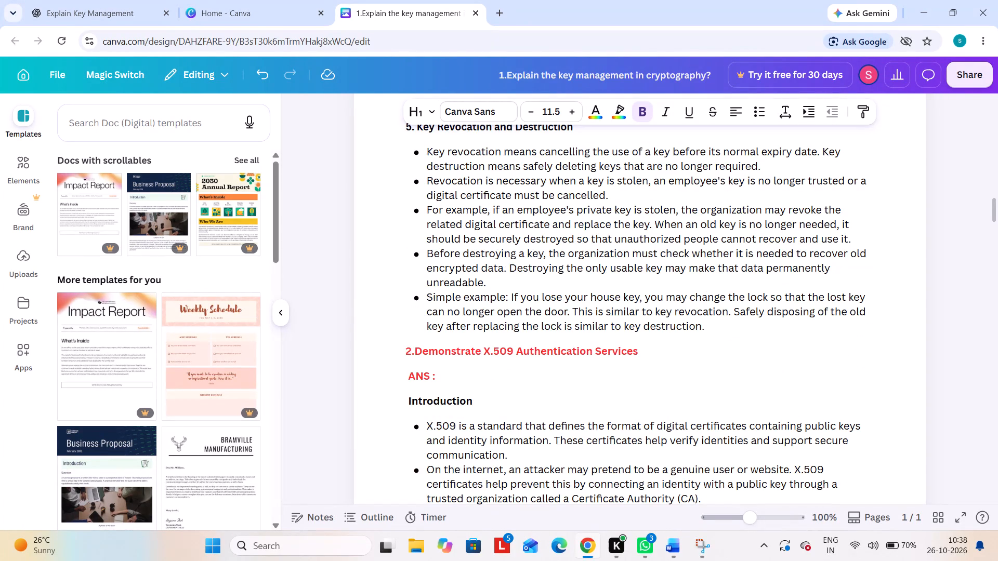
left_click_drag(402, 350, 666, 354)
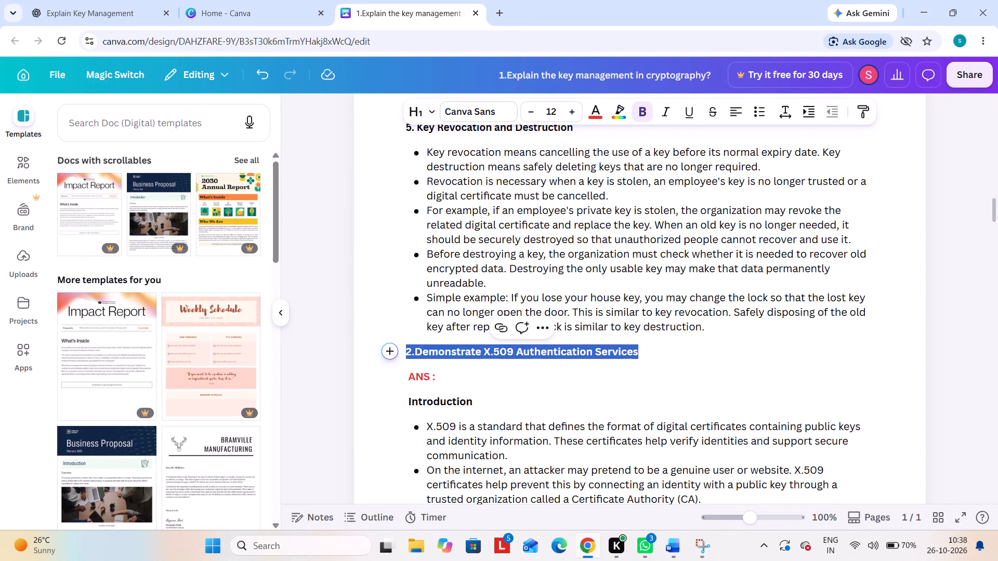
Set the font size of the bold title "Illustrate the Key Distribution Centre (Kerberos)" to 12.
scroll(666, 354, "down", 17)
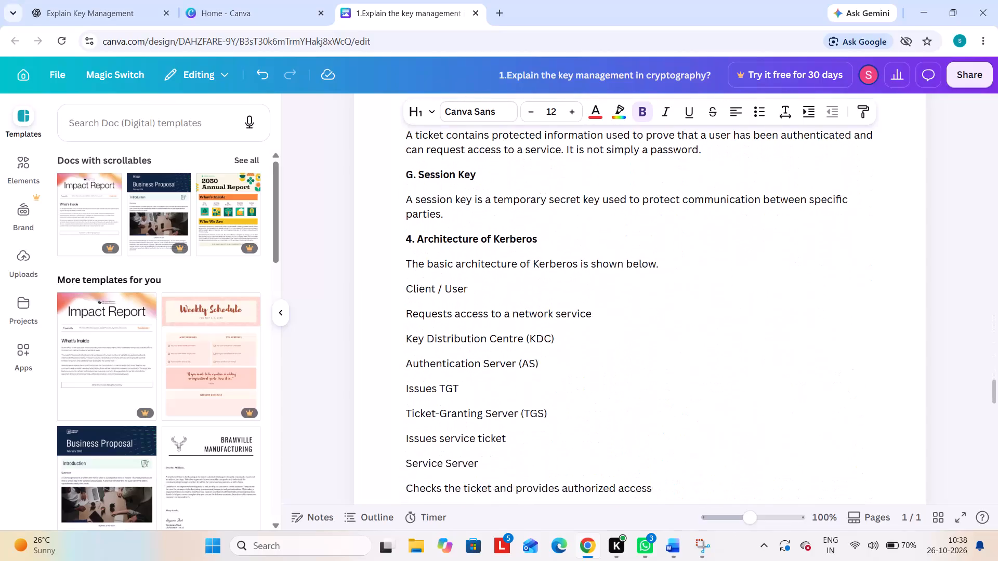
scroll(666, 354, "down", 1)
scroll(666, 354, "up", 7)
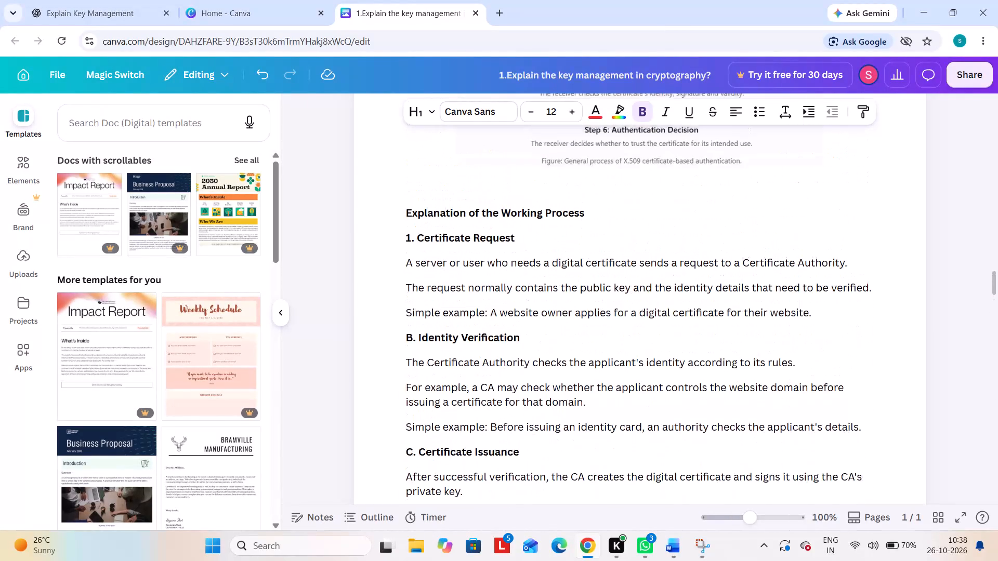
scroll(666, 354, "up", 1)
left_click(621, 299)
scroll(621, 299, "down", 4)
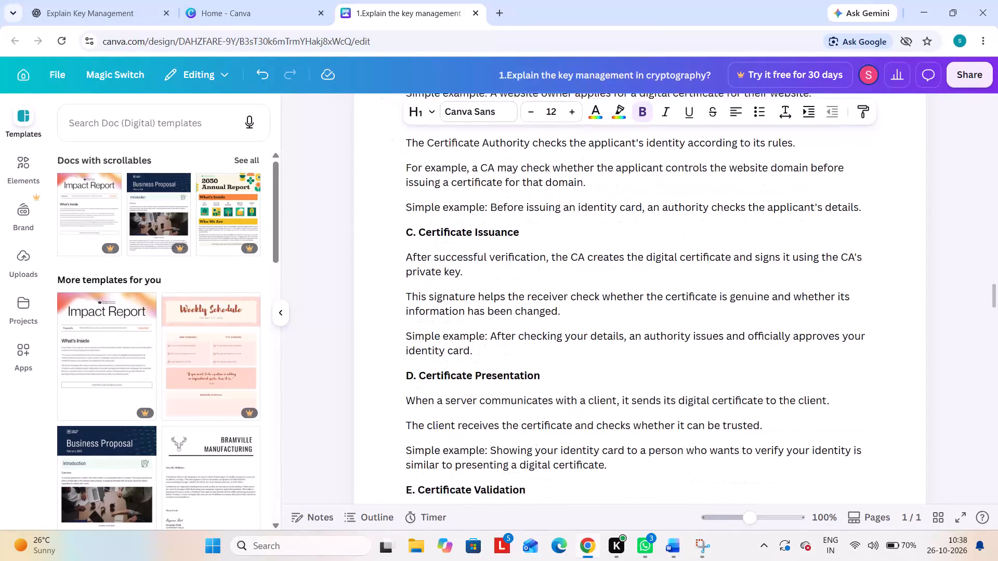
scroll(621, 299, "down", 5)
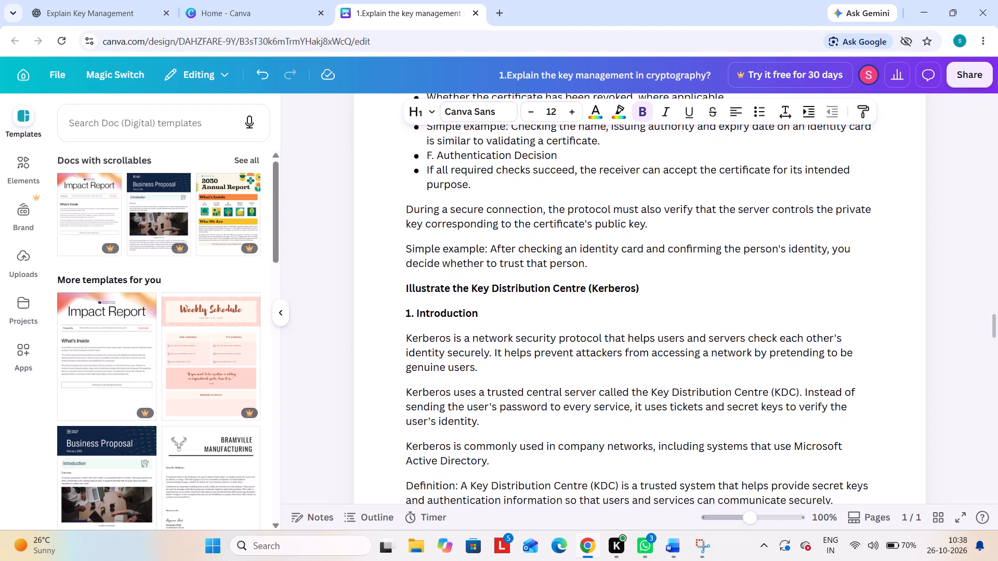
left_click_drag(648, 291, 405, 284)
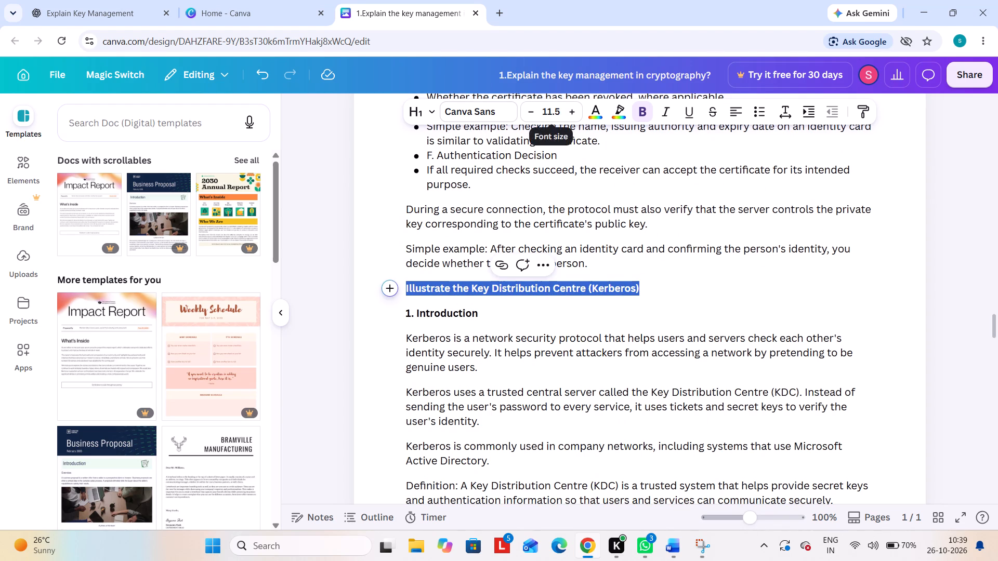
left_click(558, 118)
type("12")
key("Return")
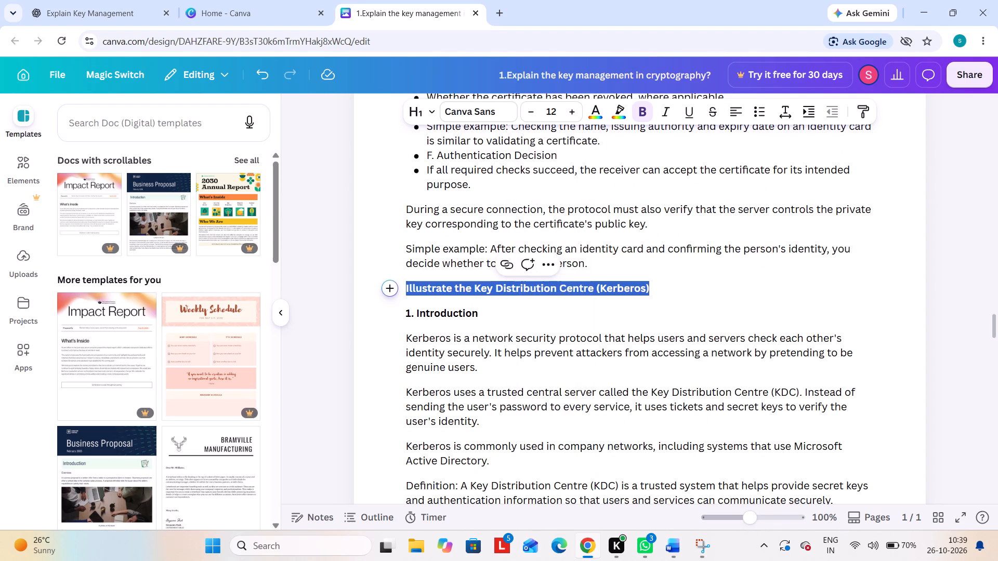
left_click(646, 108)
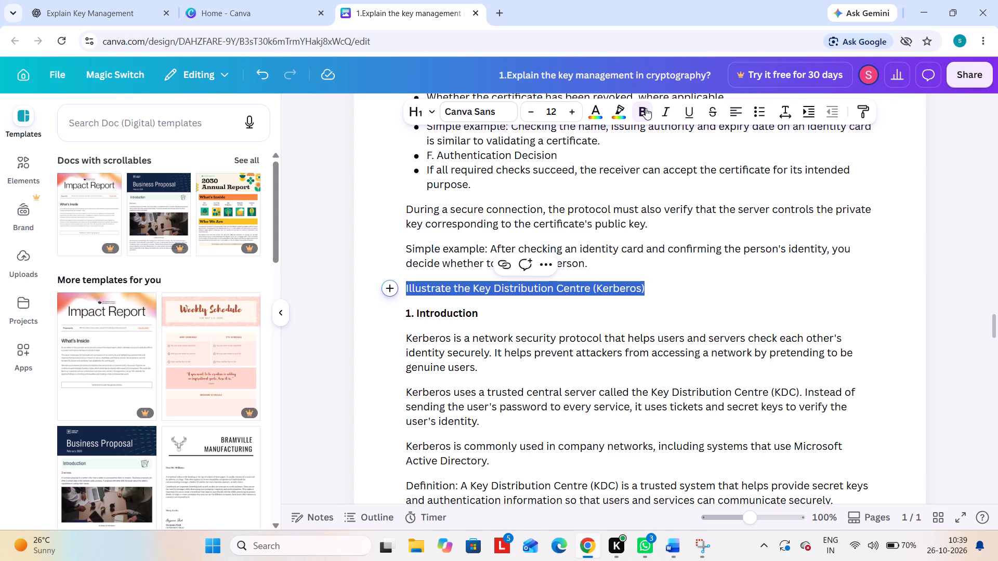
left_click(645, 108)
Colour the Kerberos title bright red (#ff3131) and add the question number "3." in front of it.
left_click(591, 107)
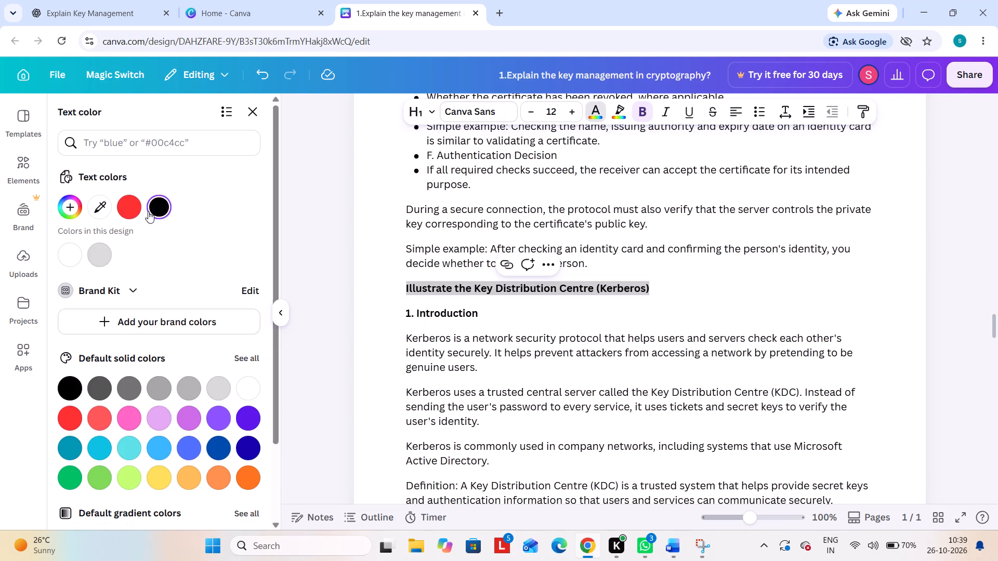
left_click(131, 210)
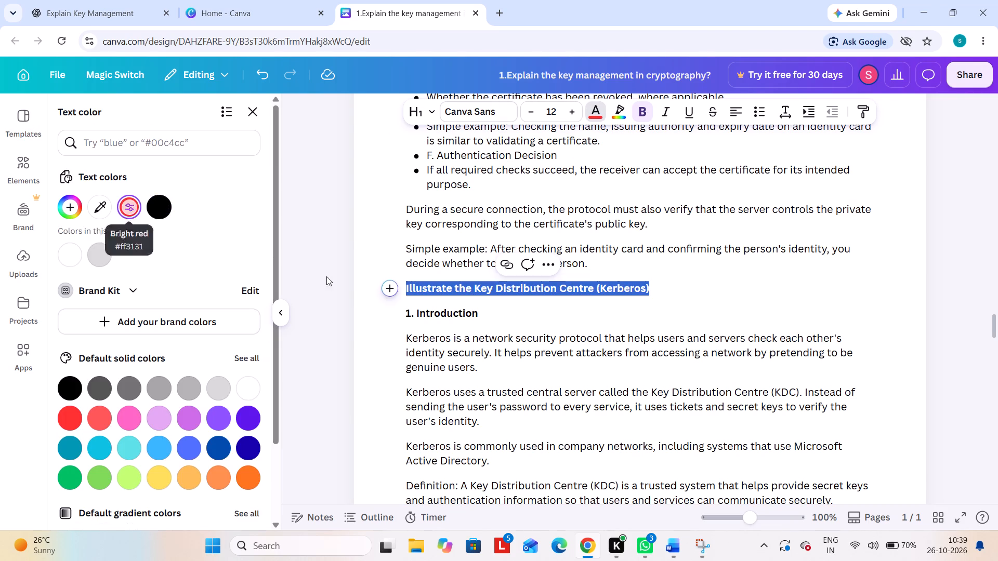
left_click(406, 284)
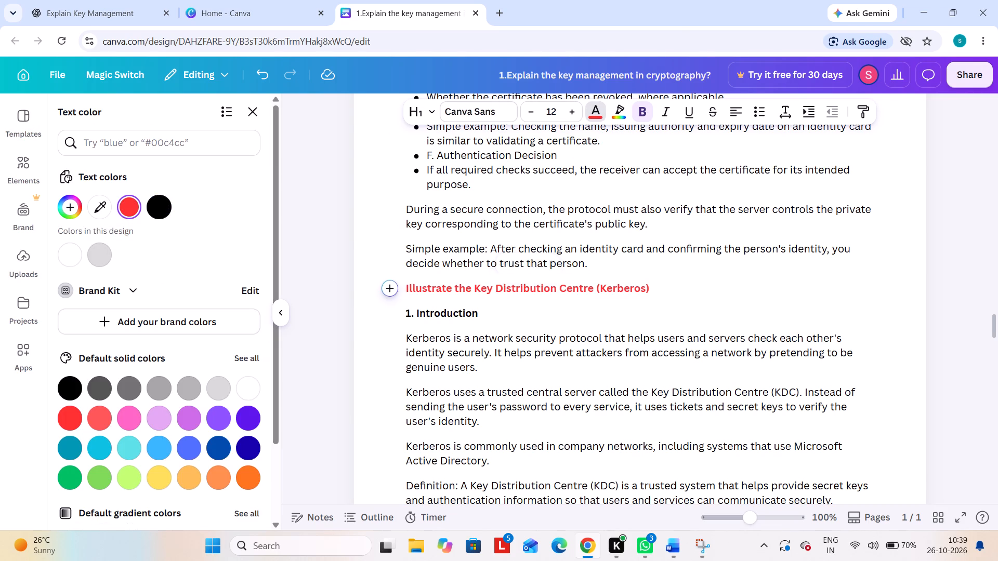
type("3.")
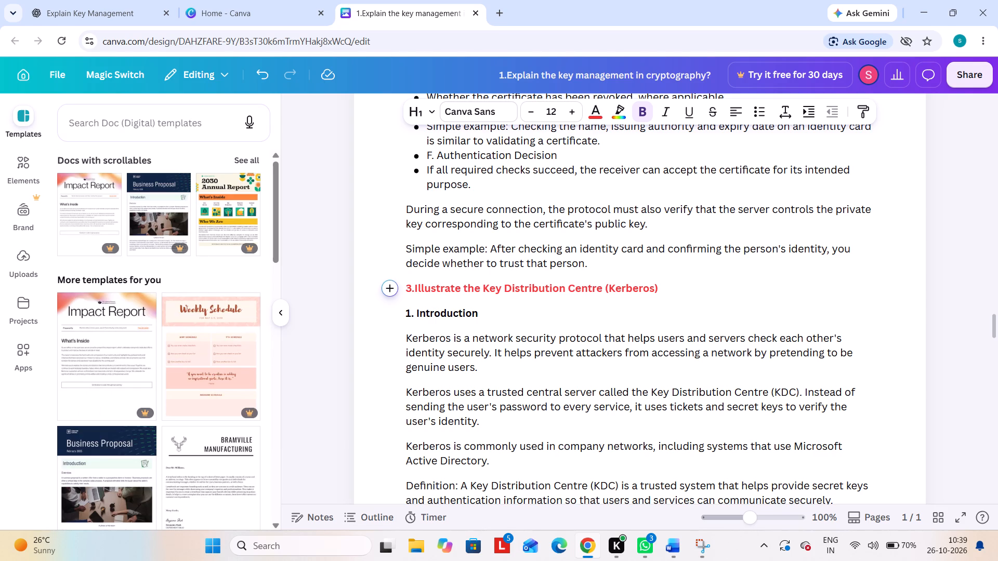
left_click(790, 340)
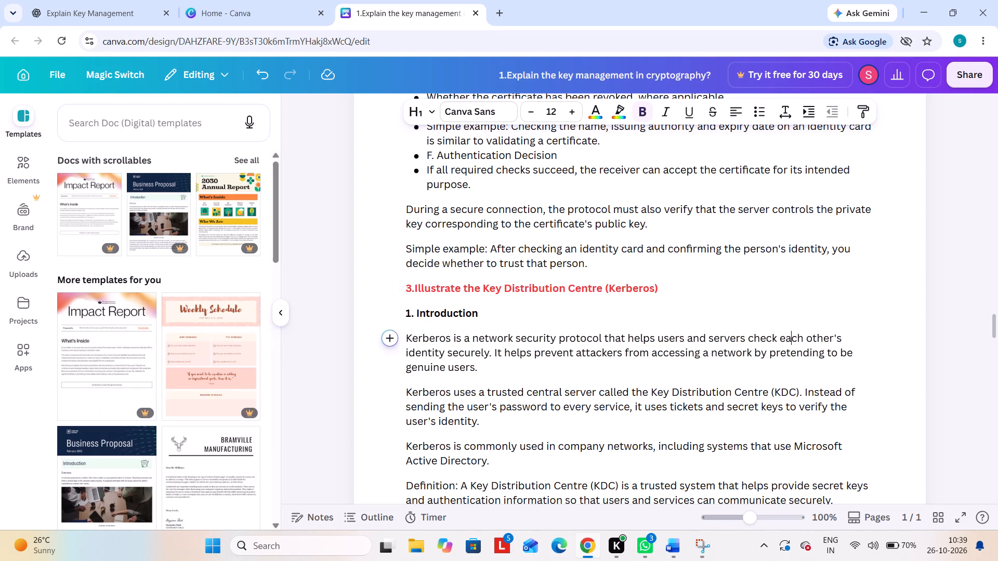
Add a separate line reading "ANS:" between the red Kerberos title and the "1. Introduction" heading.
scroll(790, 340, "down", 2)
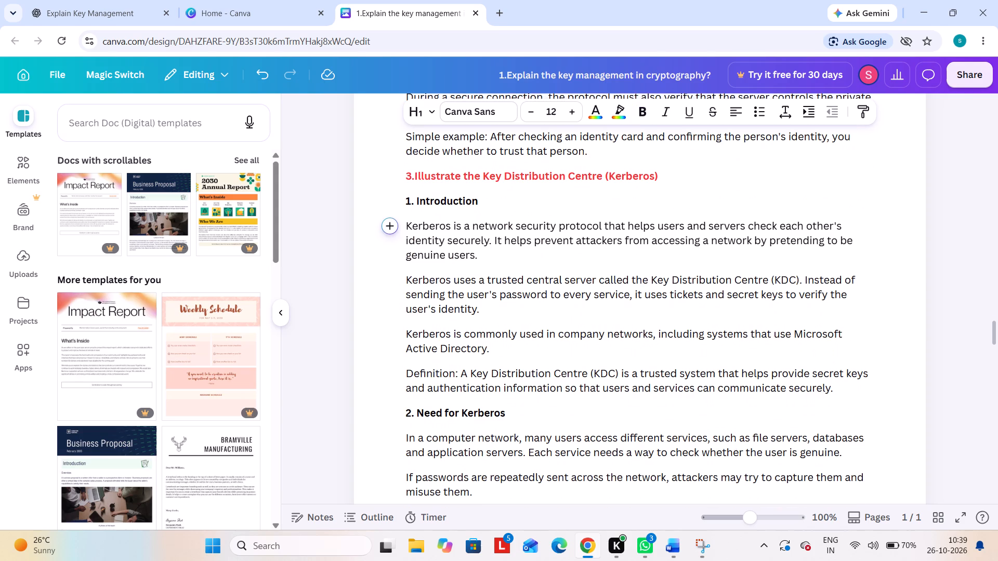
left_click(408, 199)
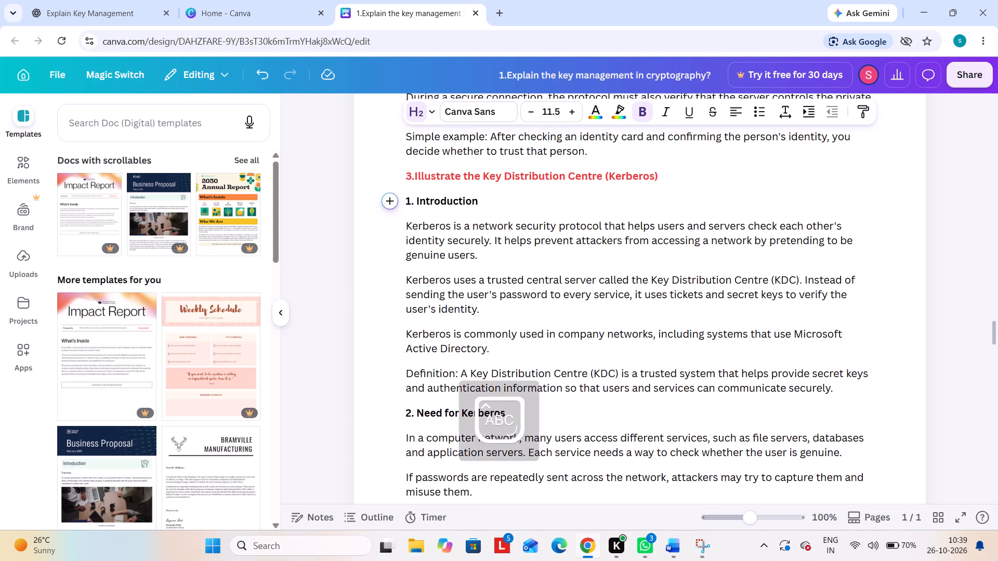
type("ANS:")
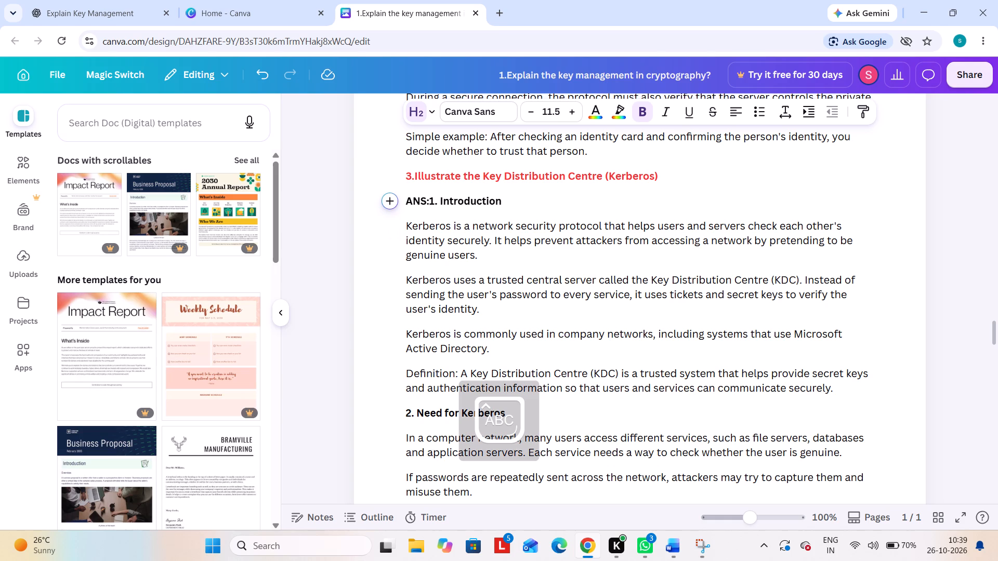
key("Return")
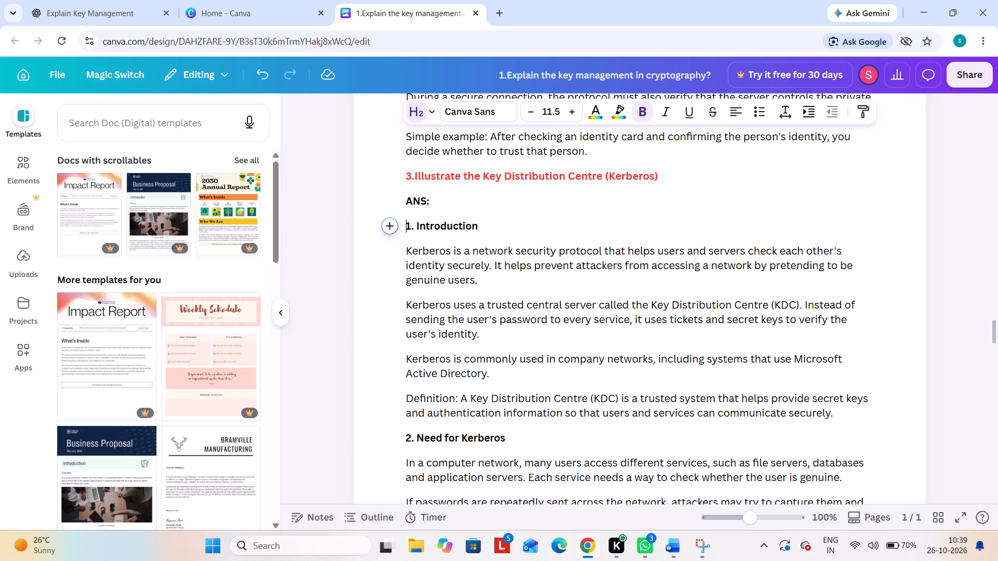
Remove the number "1." from the "Introduction" heading of the Kerberos answer.
left_click(415, 220)
key("Right")
key("BackSpace")
key("BackSpace")
key("BackSpace")
Colour the "ANS:" line below the Kerberos title bright red.
left_click_drag(435, 195, 400, 205)
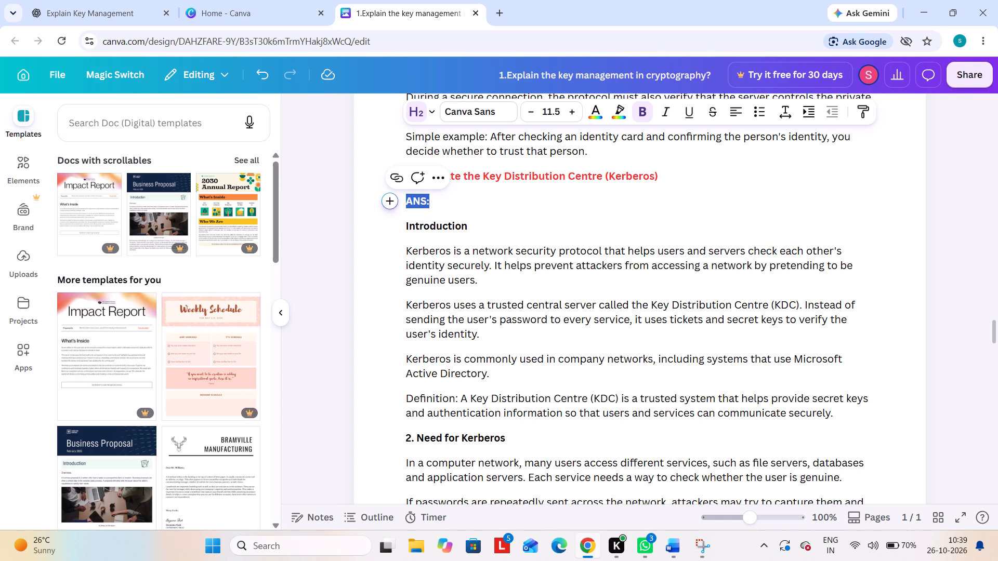
left_click(599, 109)
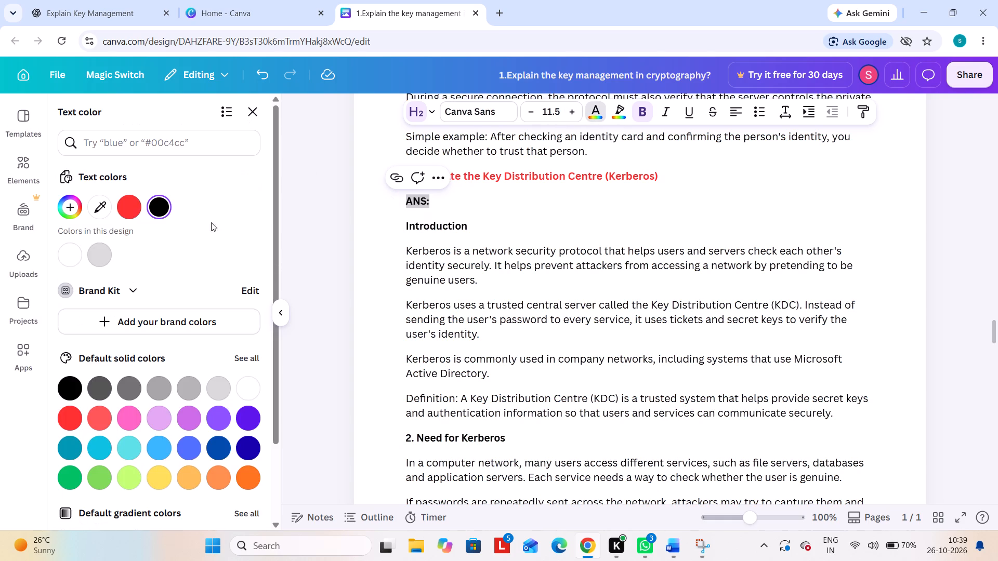
left_click(128, 207)
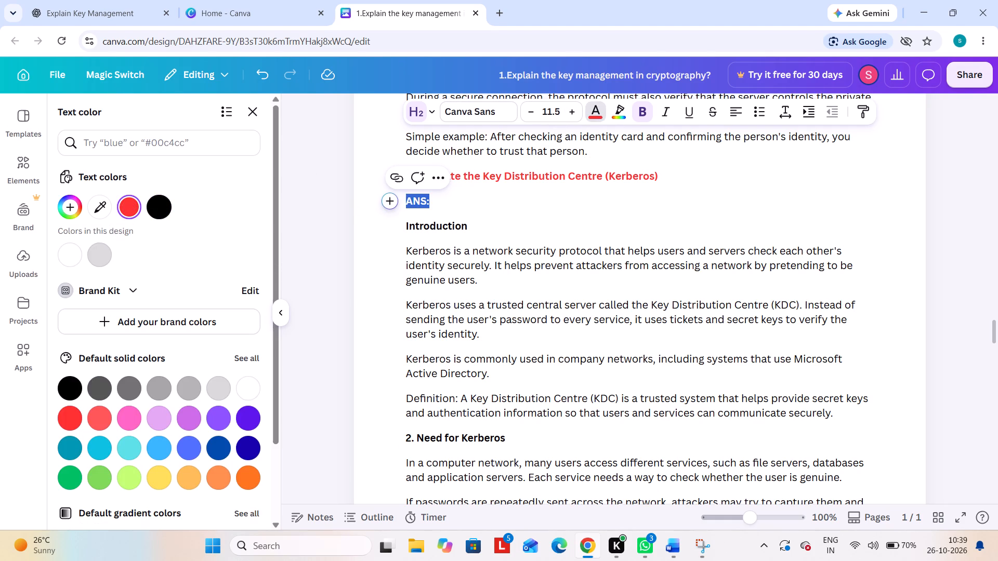
left_click(428, 213)
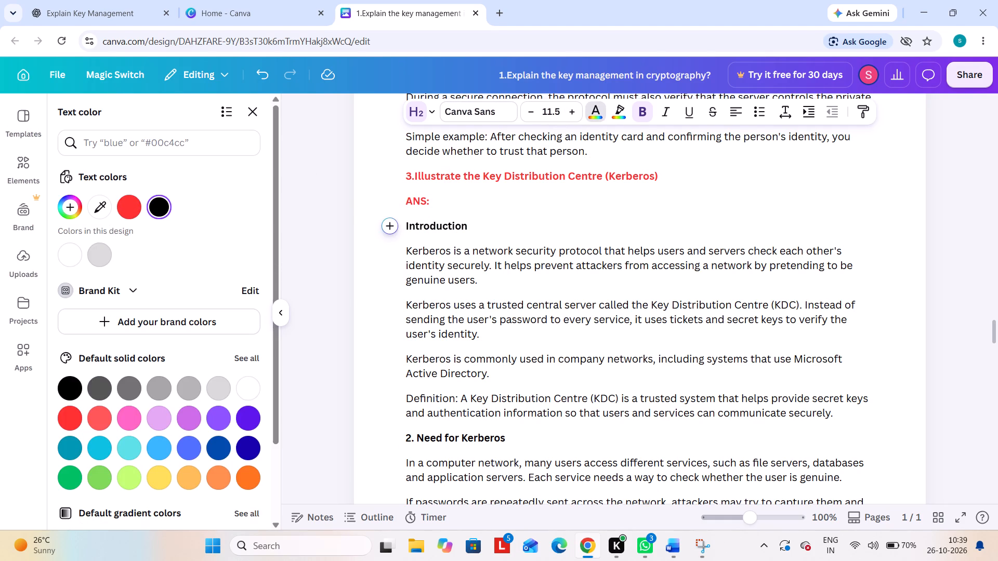
Remove the number "2." from the "Need for Kerberos" heading.
scroll(458, 246, "down", 3)
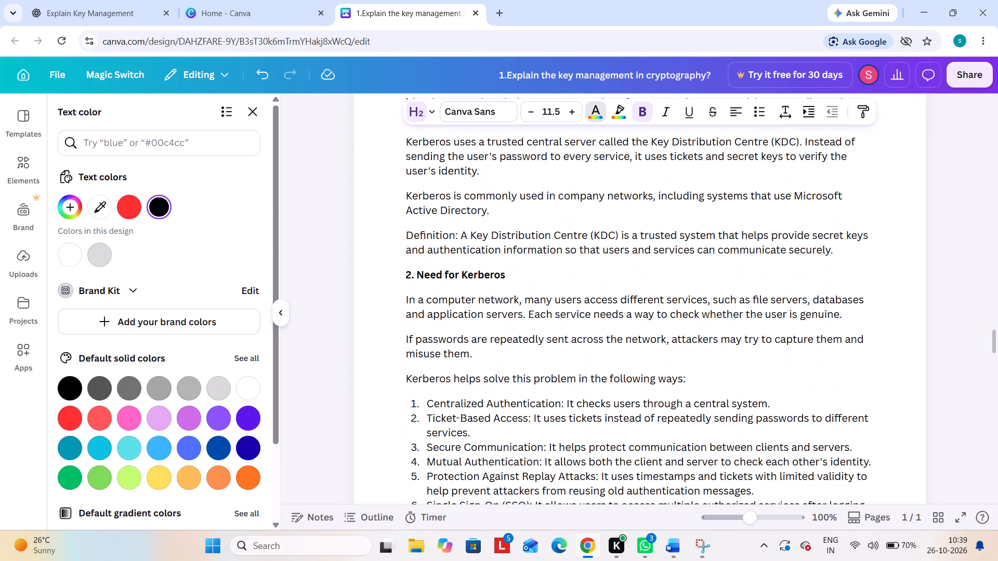
left_click(423, 277)
key("Left")
key("BackSpace")
key("BackSpace")
key("BackSpace")
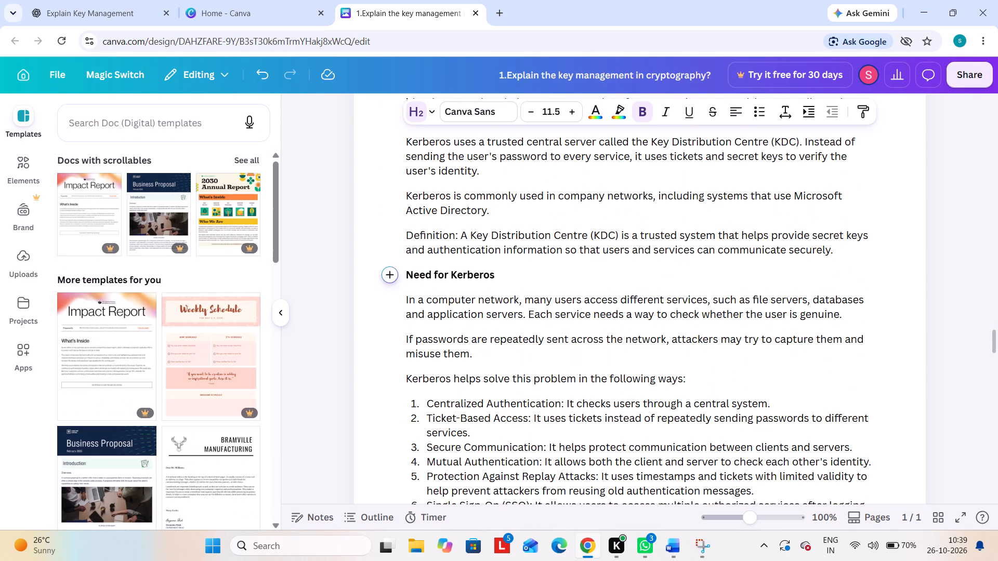
Format the opening paragraphs of the Kerberos answer, through the first two under "Need for Kerberos", as bullet points.
scroll(423, 277, "down", 2)
scroll(450, 249, "up", 2)
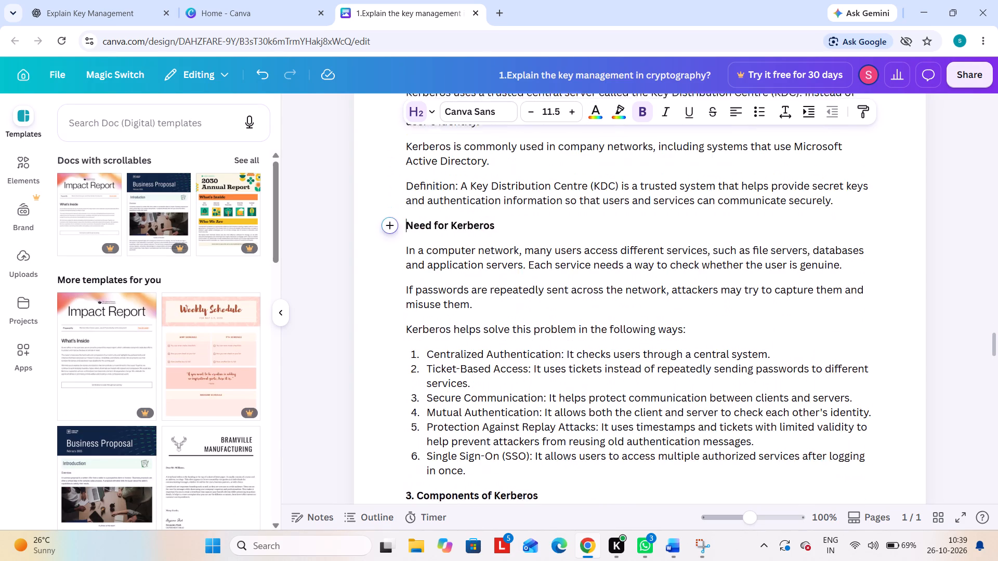
scroll(450, 249, "up", 1)
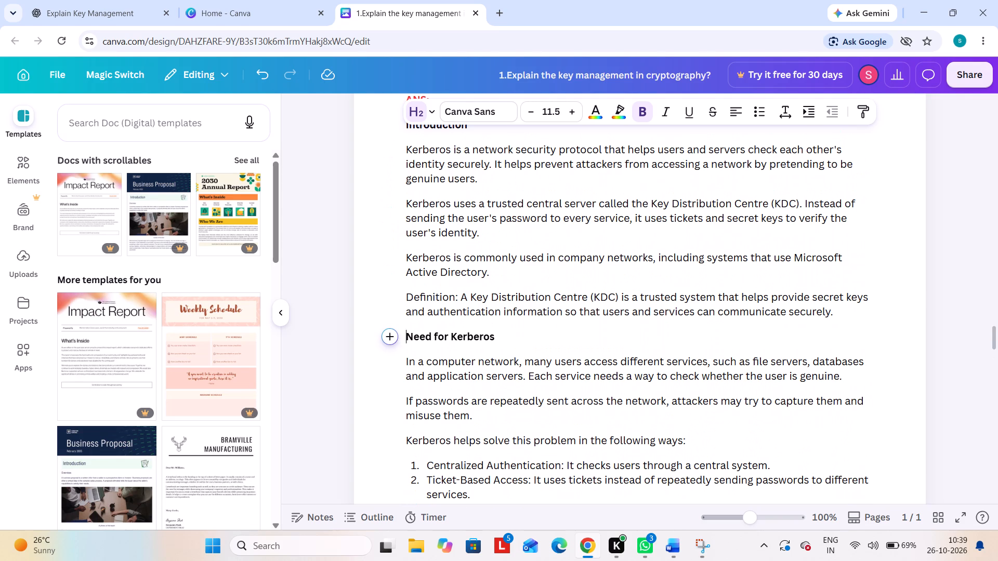
scroll(450, 249, "up", 2)
left_click_drag(404, 279, 809, 425)
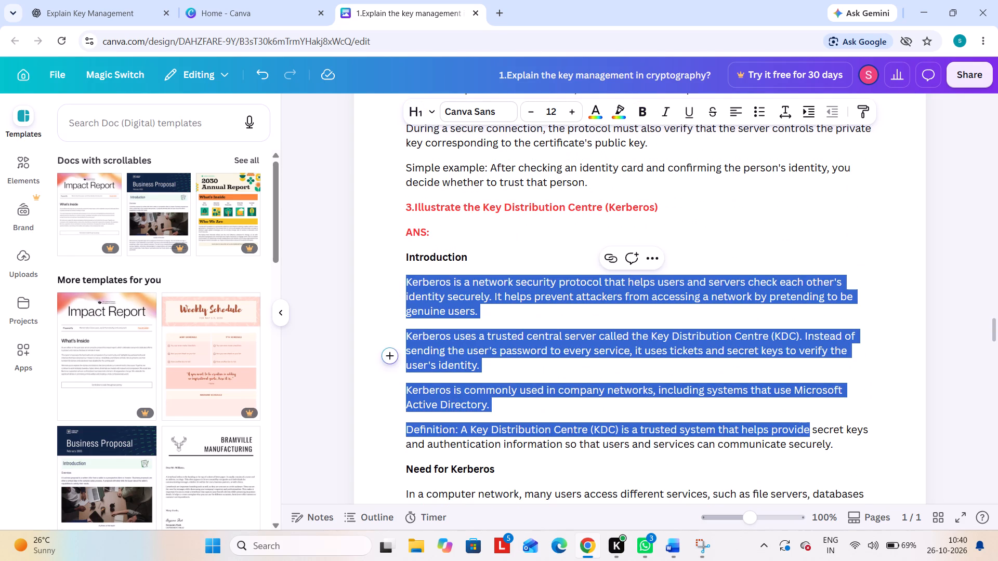
left_click(748, 244)
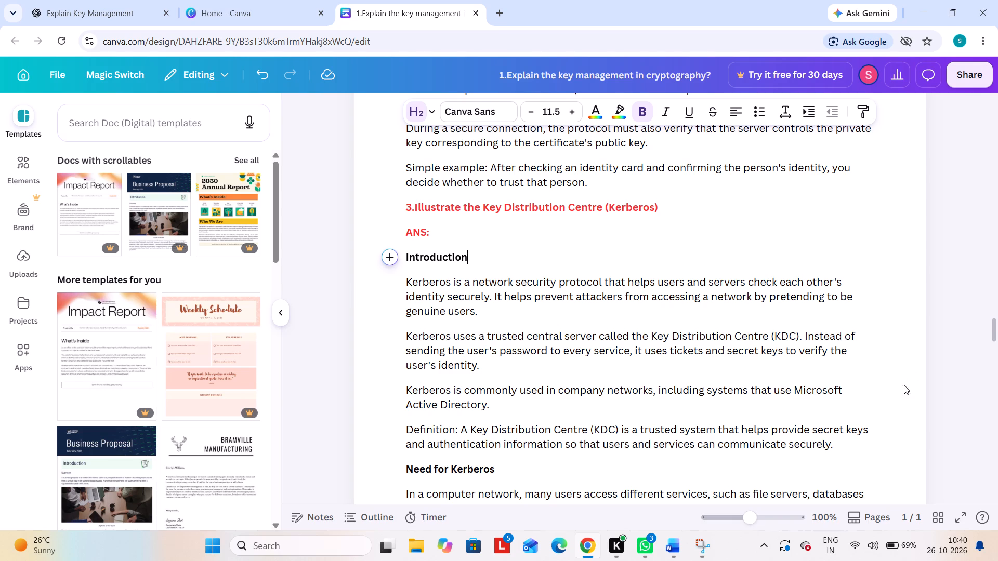
left_click(843, 450)
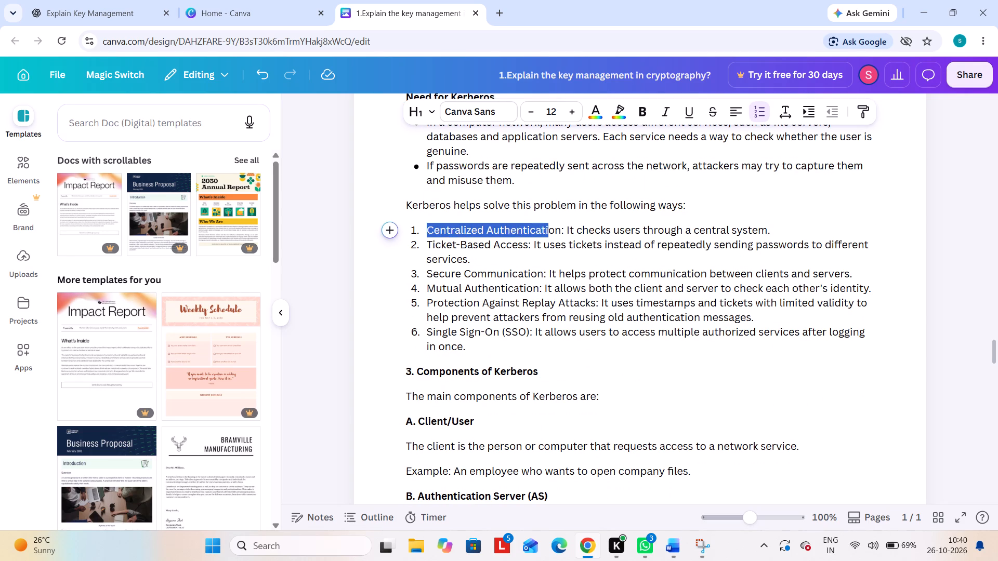
Bold the labels "Centralized Authentication:" and "Ticket-Based Access" in the numbered list under "Need for Kerberos".
left_click_drag(548, 233, 566, 230)
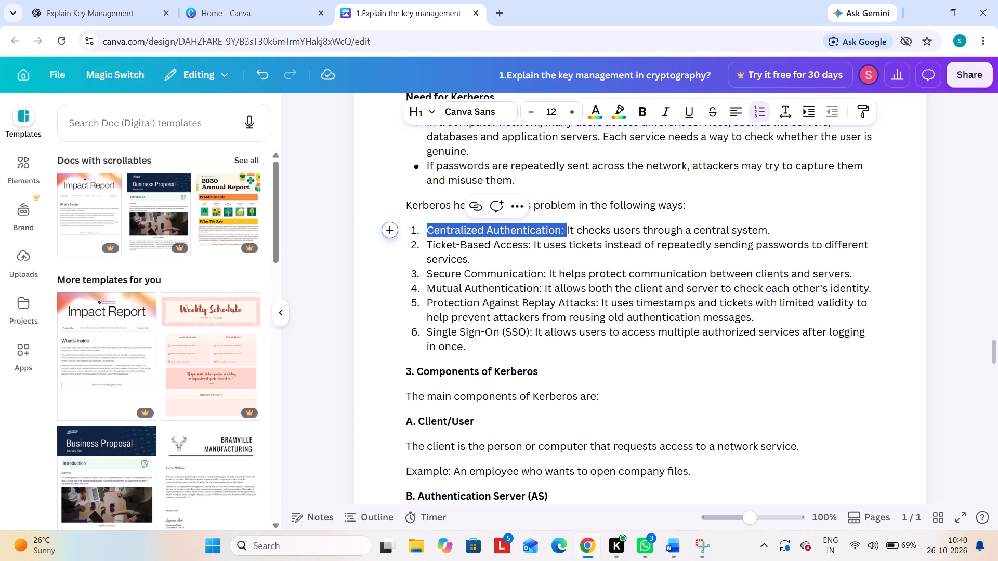
left_click(635, 108)
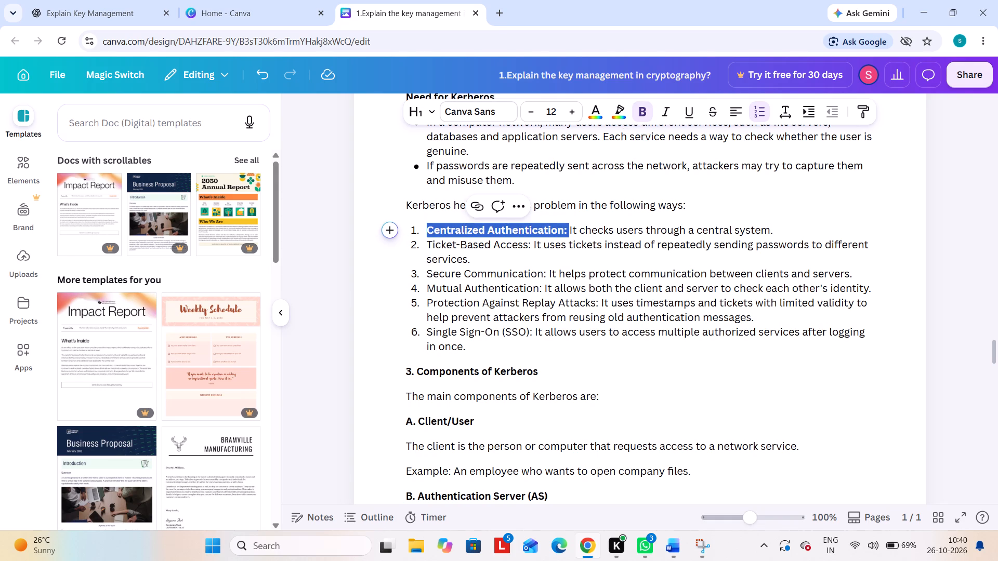
left_click_drag(529, 247, 414, 237)
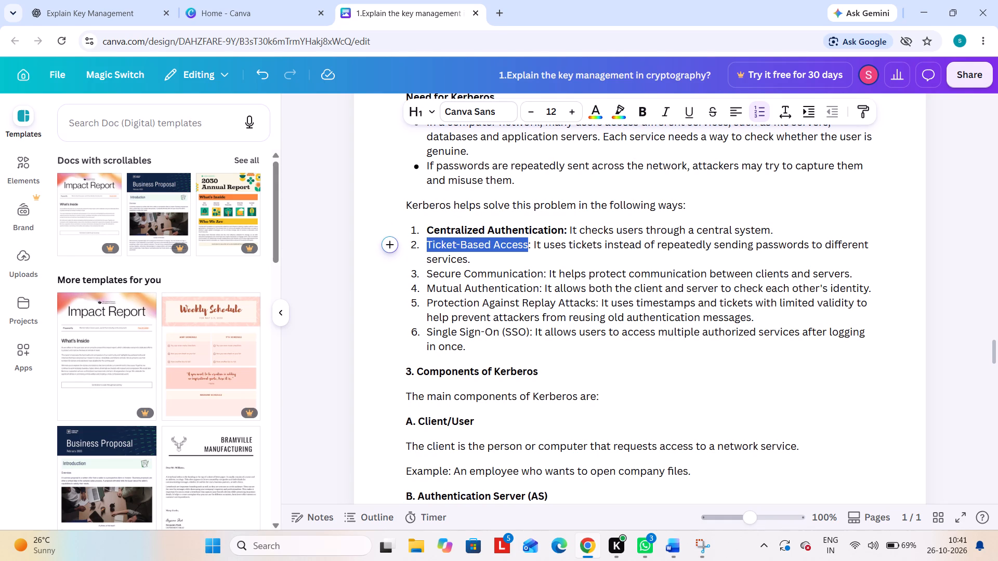
left_click_drag(414, 237, 410, 242)
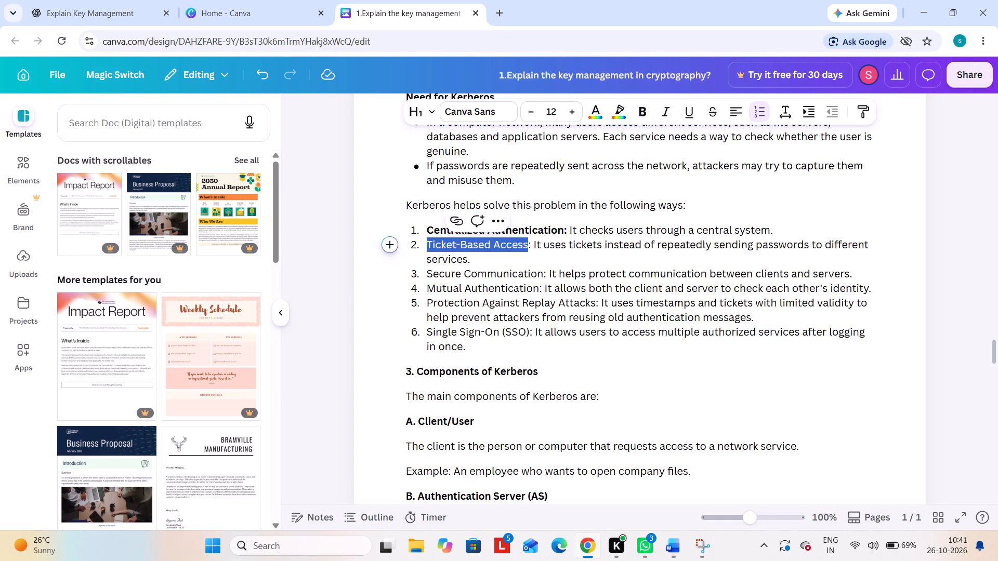
left_click(645, 113)
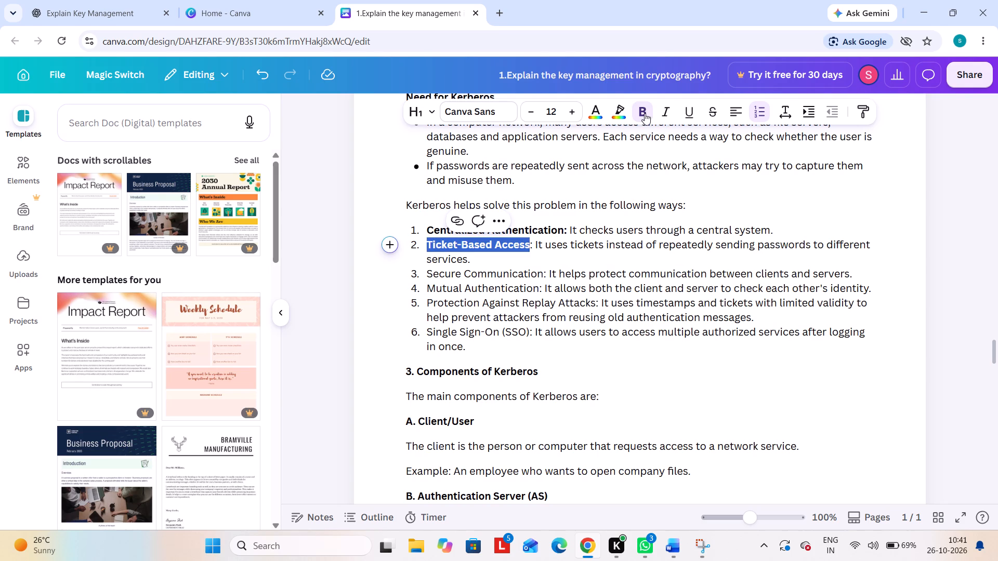
Bold the colon after "Ticket-Based Access" in the numbered list under "Need for Kerberos".
double_click(531, 246)
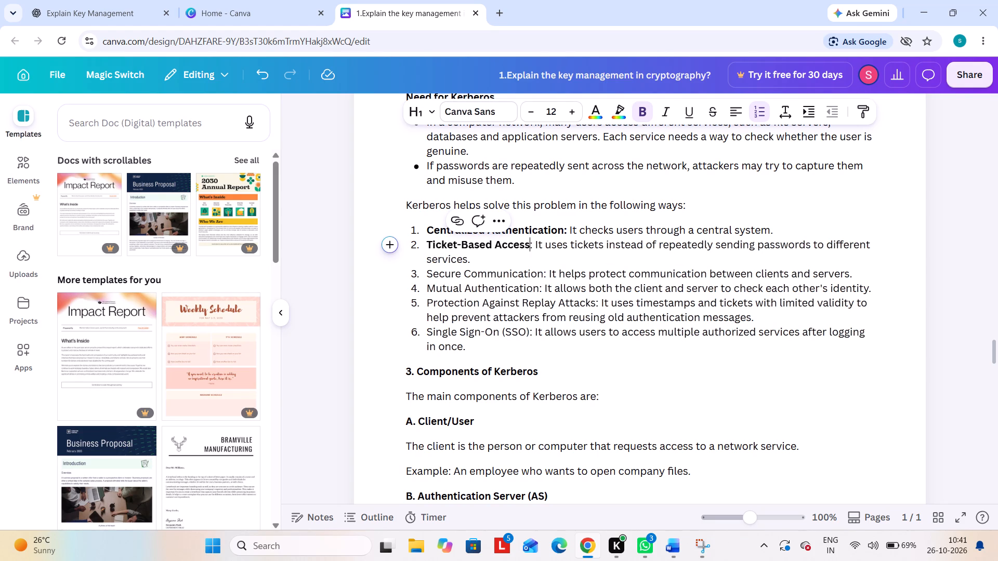
left_click(638, 107)
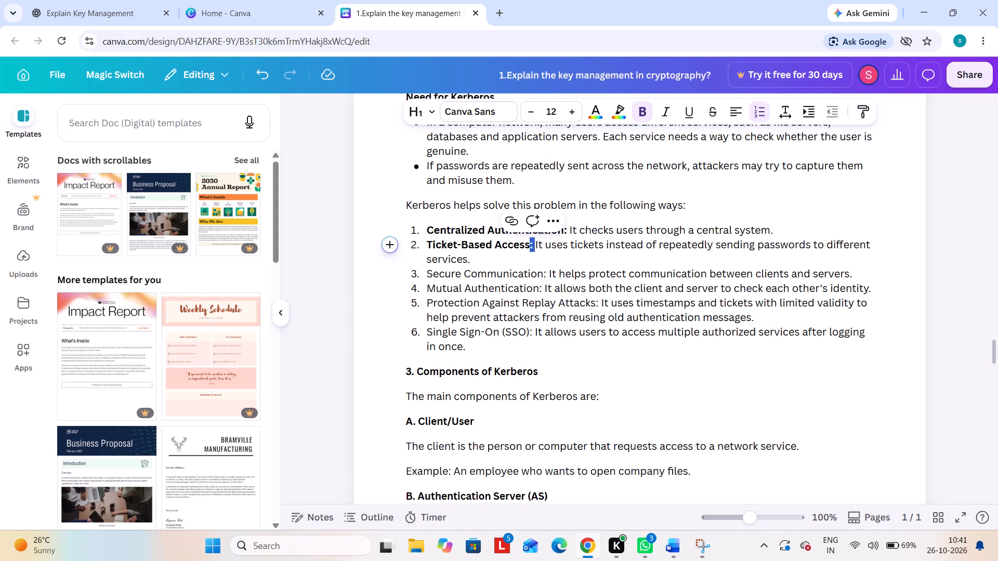
Bold the labels "Secure Communication:", "Mutual Authentication:", "Protection Against Replay Attacks:" and "Single Sign-On (SSO):" in the same numbered list.
left_click_drag(547, 272, 434, 278)
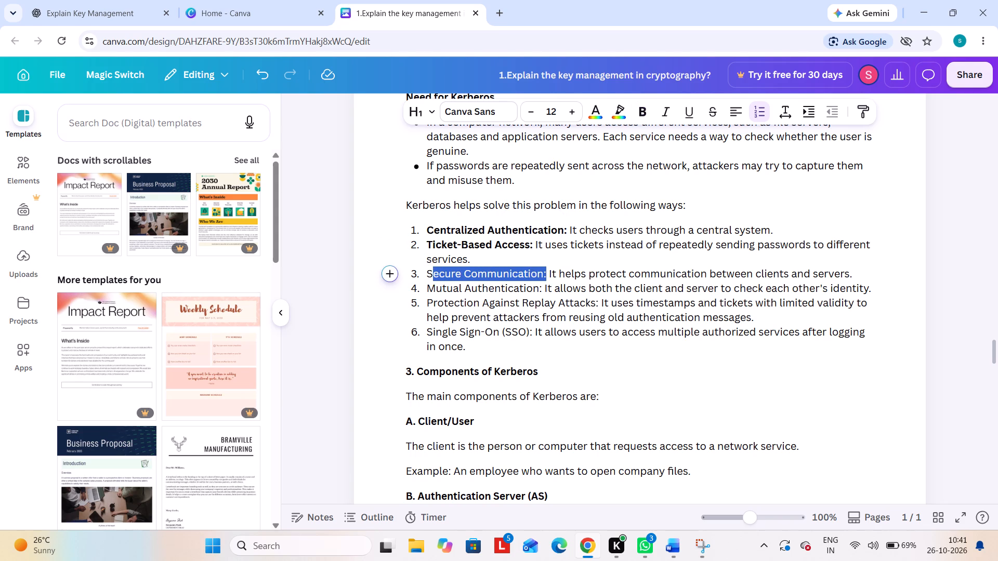
left_click_drag(434, 278, 424, 278)
left_click(645, 106)
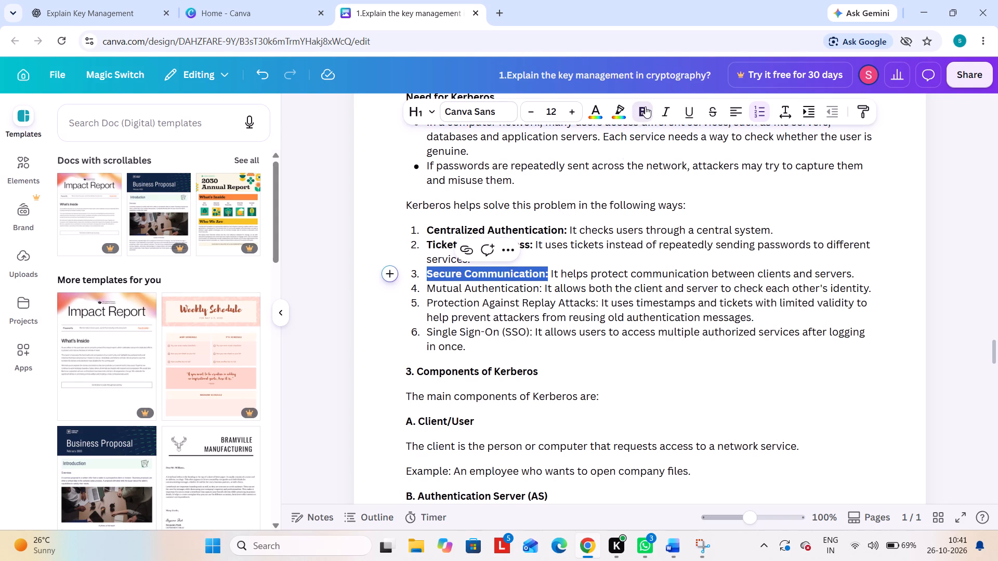
left_click(543, 286)
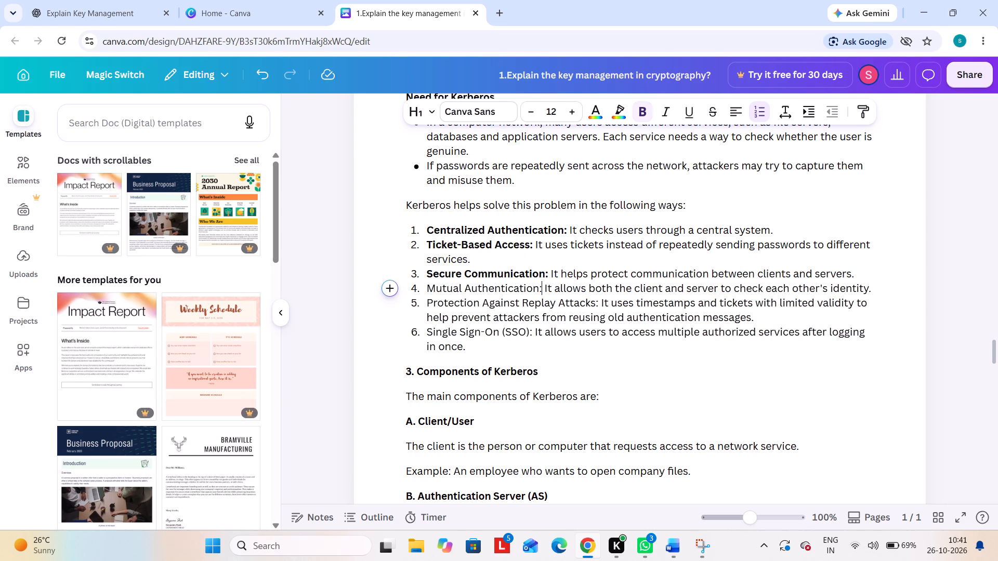
left_click_drag(543, 286, 441, 288)
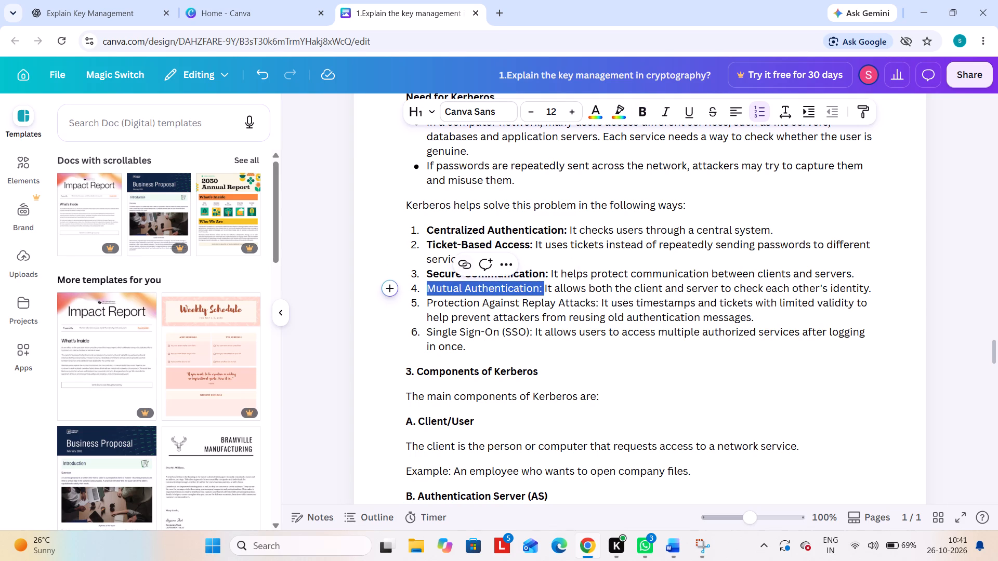
left_click(640, 113)
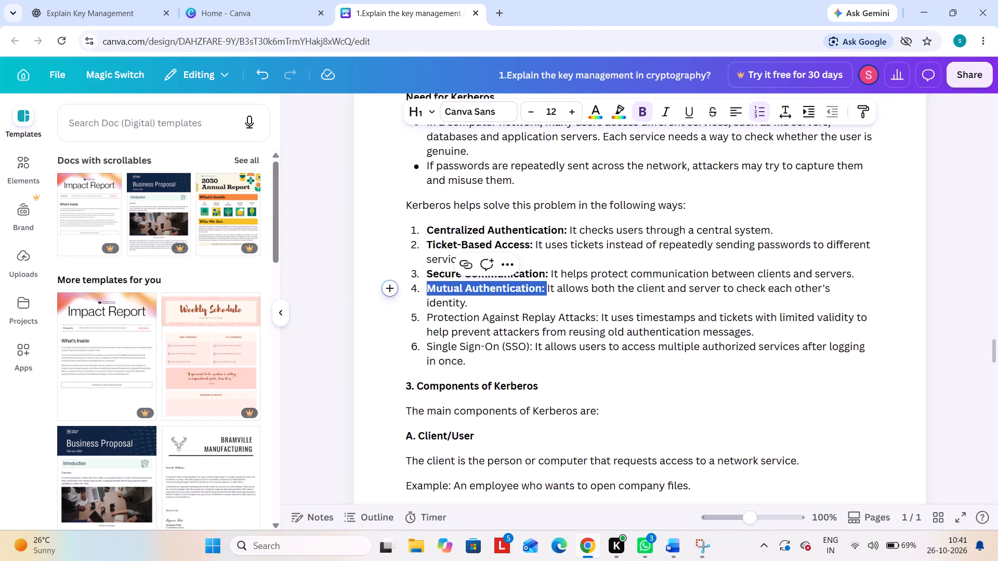
left_click_drag(598, 317, 426, 318)
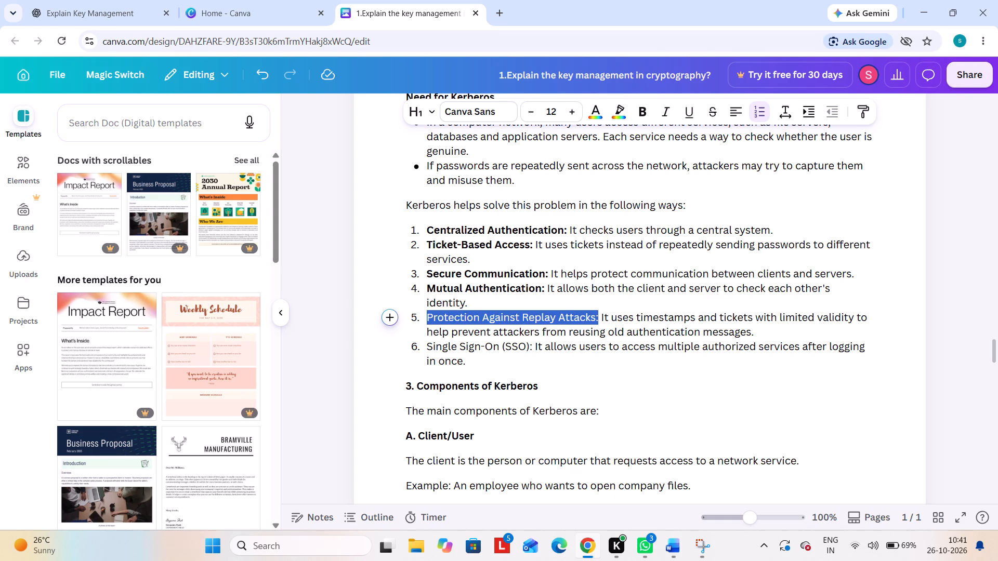
left_click_drag(426, 318, 426, 318)
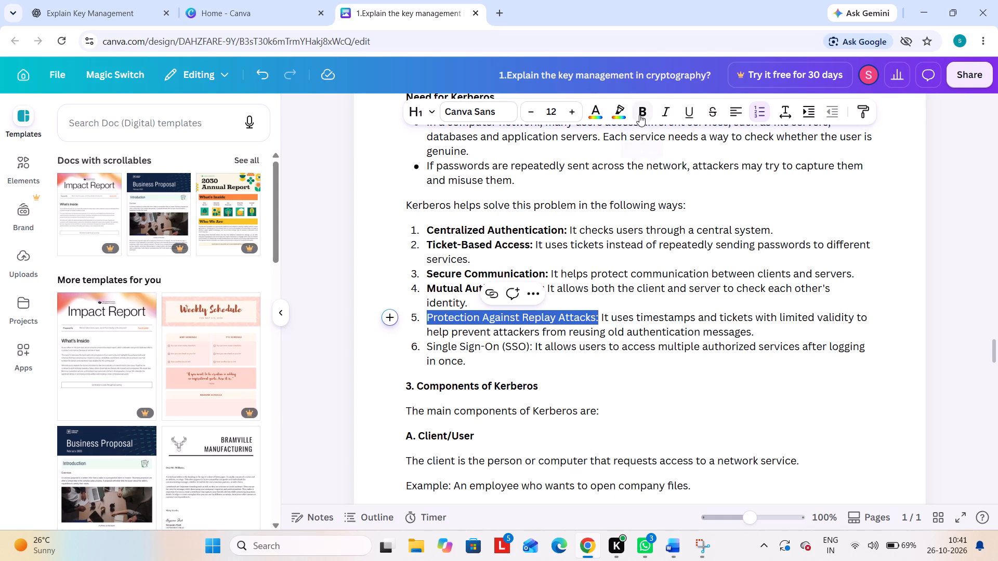
left_click(639, 115)
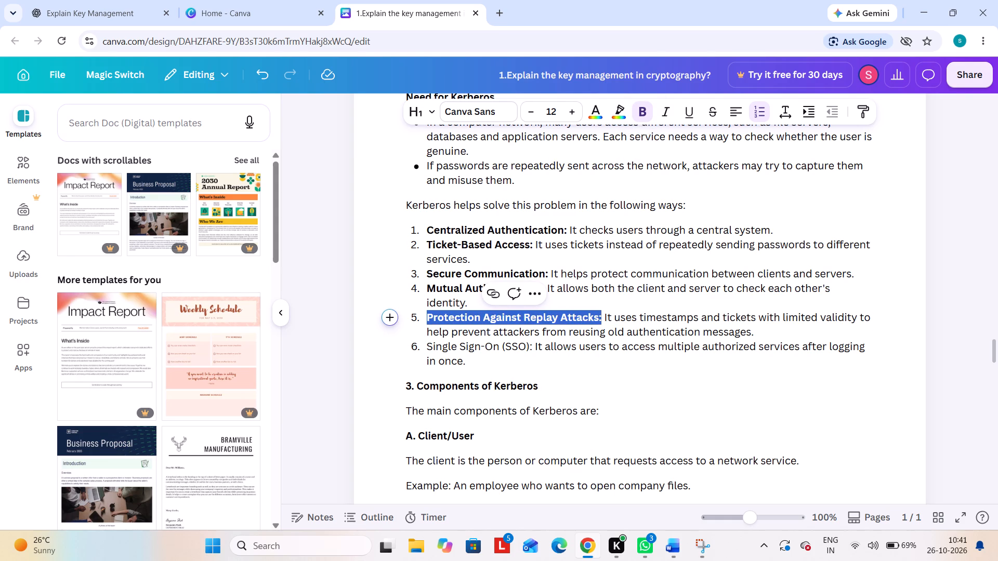
left_click_drag(532, 346, 420, 350)
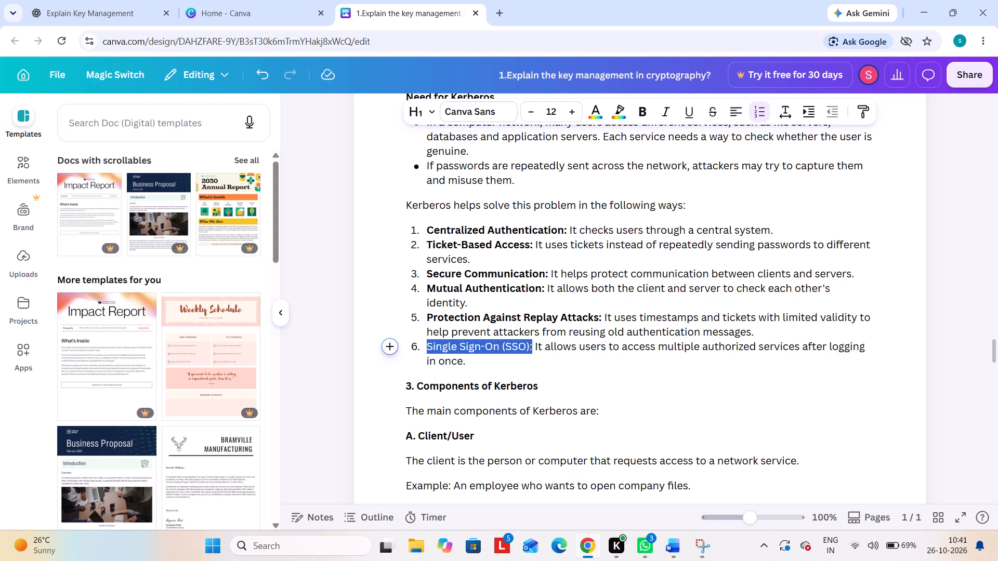
left_click_drag(420, 350, 420, 349)
left_click(645, 109)
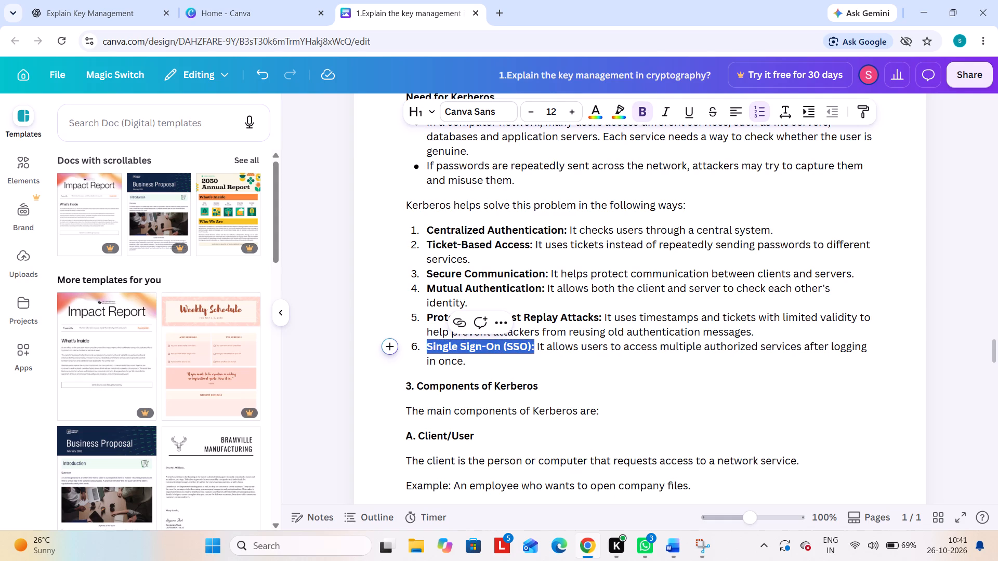
Remove the number "3." from the "Components of Kerberos" heading.
scroll(606, 382, "down", 2)
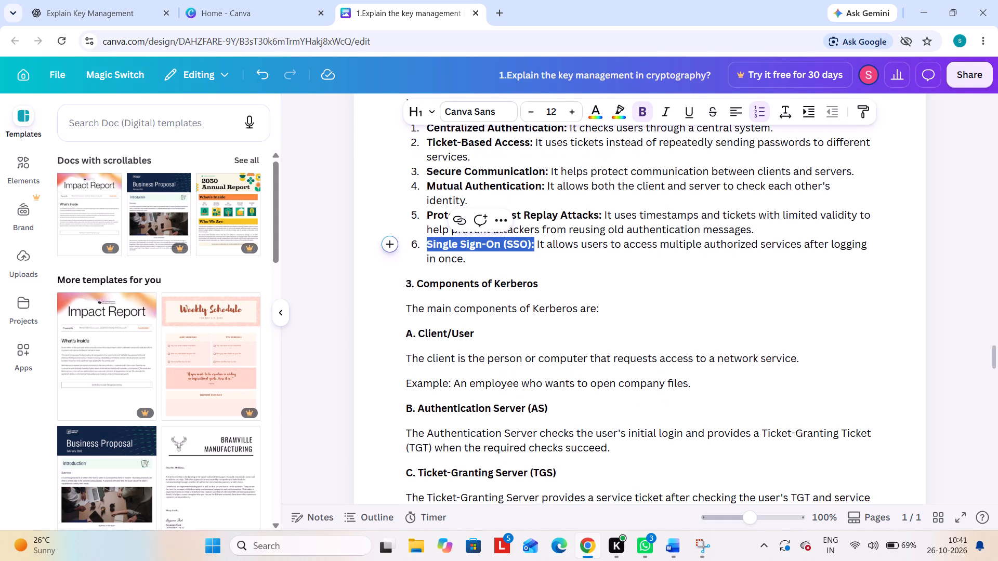
left_click(415, 283)
key("Right")
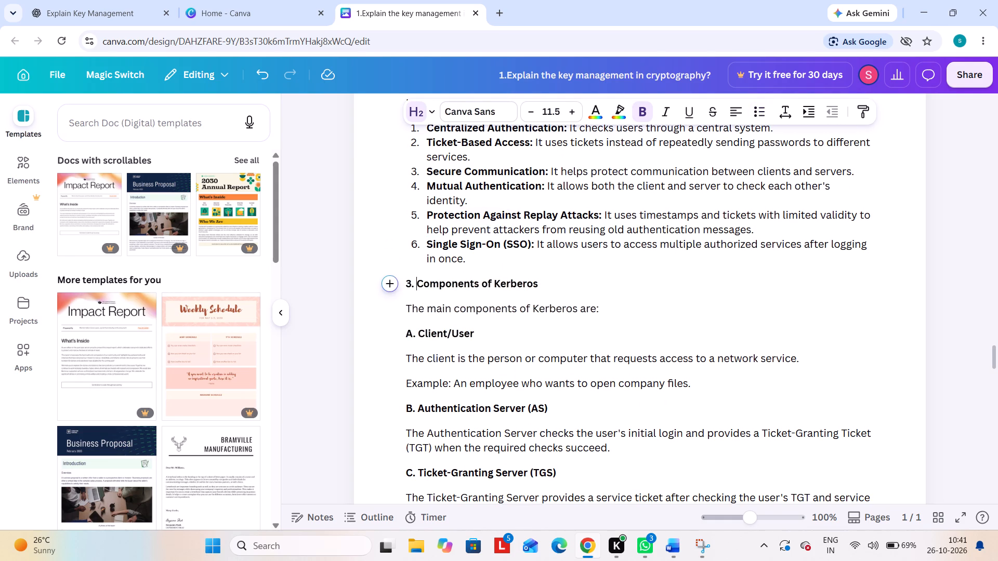
key("BackSpace")
key("BackSpace")
key("BackSpace")
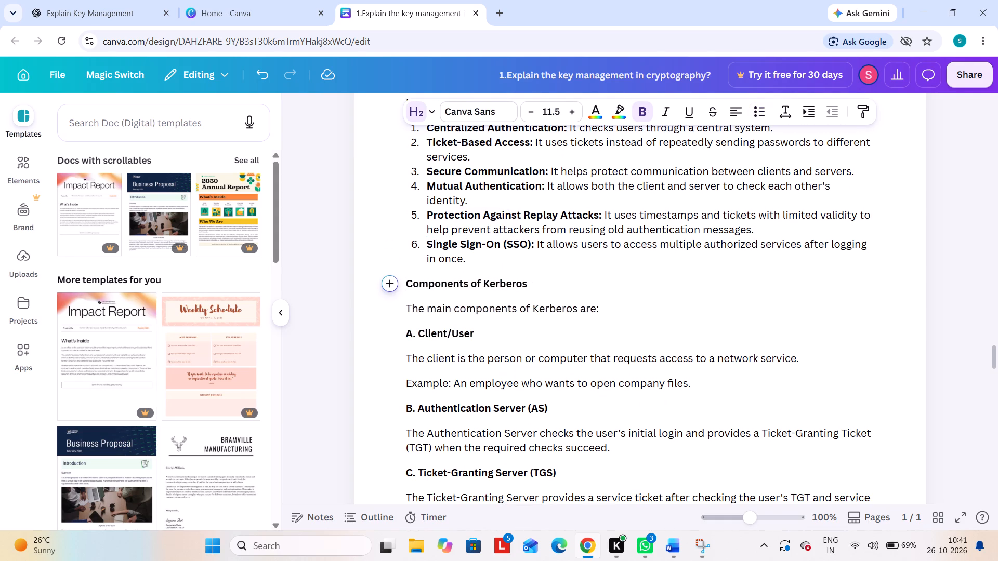
Replace the letters of the "Client/User" and "Authentication Server (AS)" subheadings with the numbers 1 and 2.
scroll(515, 311, "down", 3)
scroll(515, 311, "right", 1)
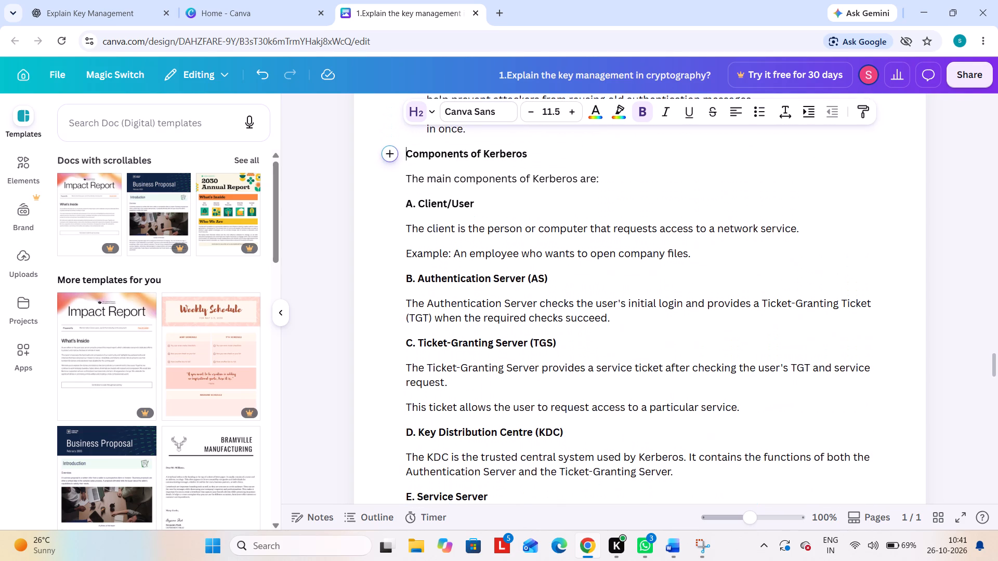
scroll(515, 311, "up", 1)
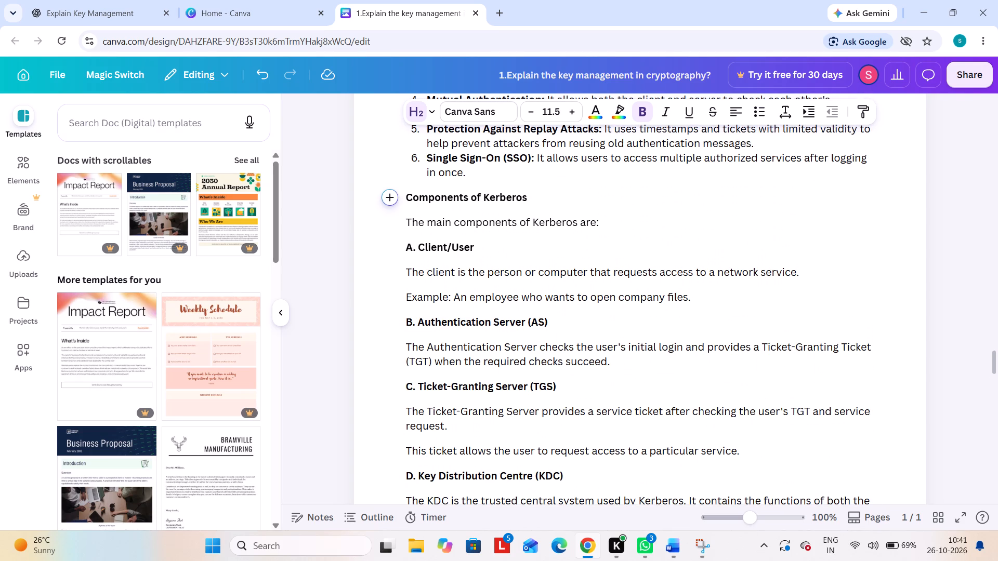
left_click(413, 244)
key("BackSpace")
key("1")
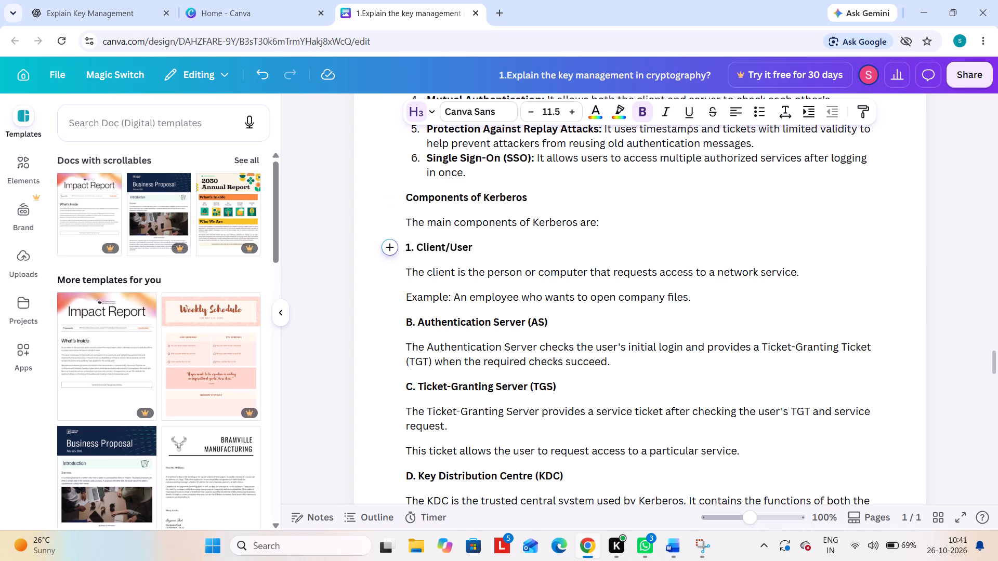
left_click(412, 325)
key("BackSpace")
key("2")
Replace the letters of the "Ticket-Granting Server (TGS)" and "Key Distribution Centre (KDC)" subheadings with the numbers 3 and 4.
scroll(412, 325, "down", 1)
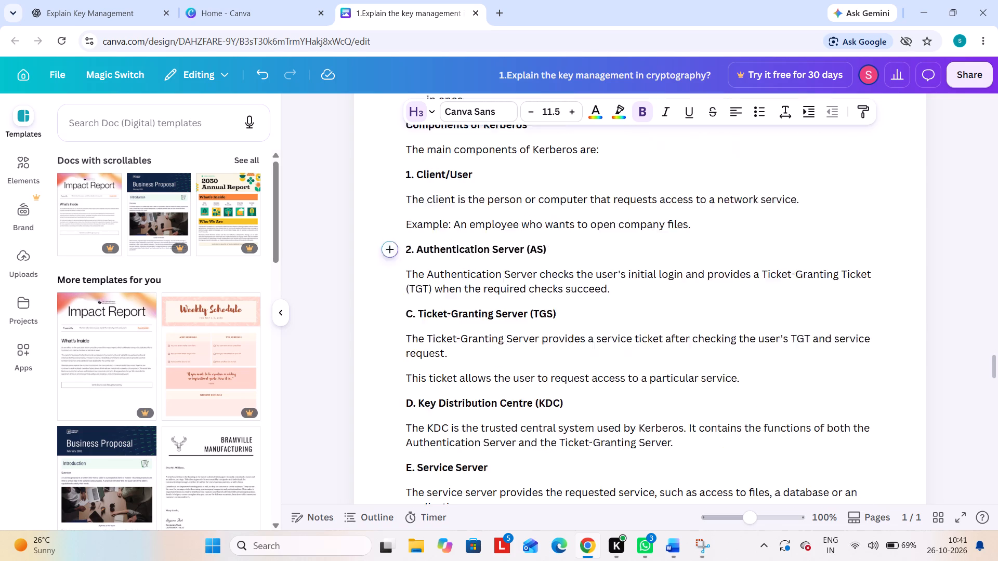
scroll(412, 325, "down", 1)
left_click(413, 239)
key("BackSpace")
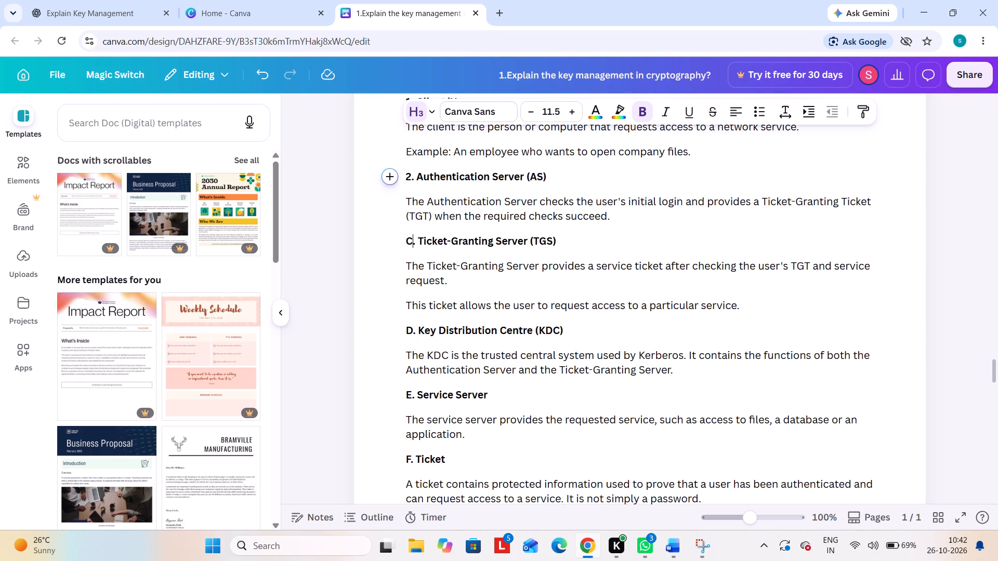
key("3")
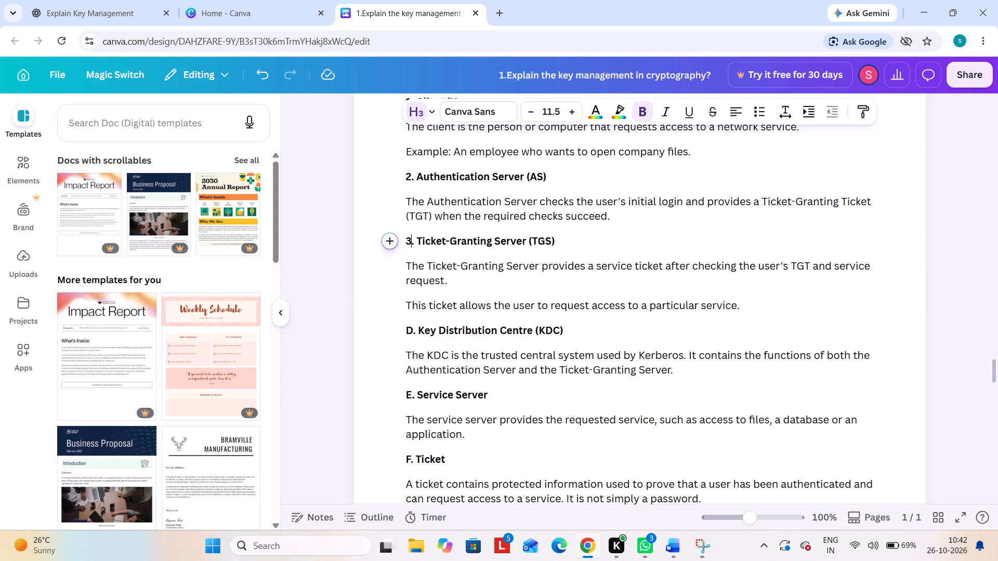
left_click(411, 327)
key("BackSpace")
key("4")
Replace the letters of the "Service Server", "Ticket" and "Session Key" subheadings with the numbers 5, 6 and 7.
scroll(411, 327, "down", 1)
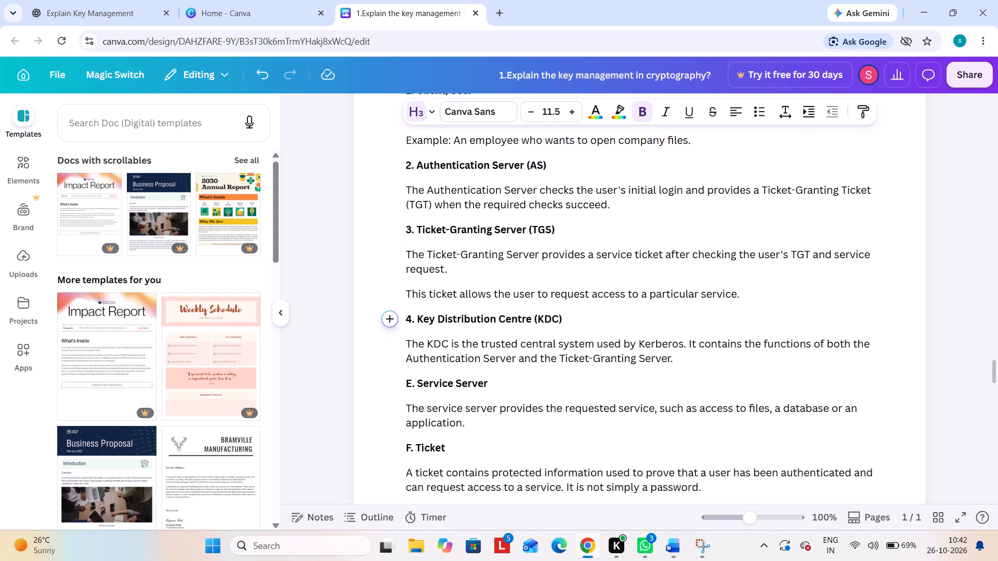
scroll(411, 327, "down", 2)
left_click(412, 259)
key("BackSpace")
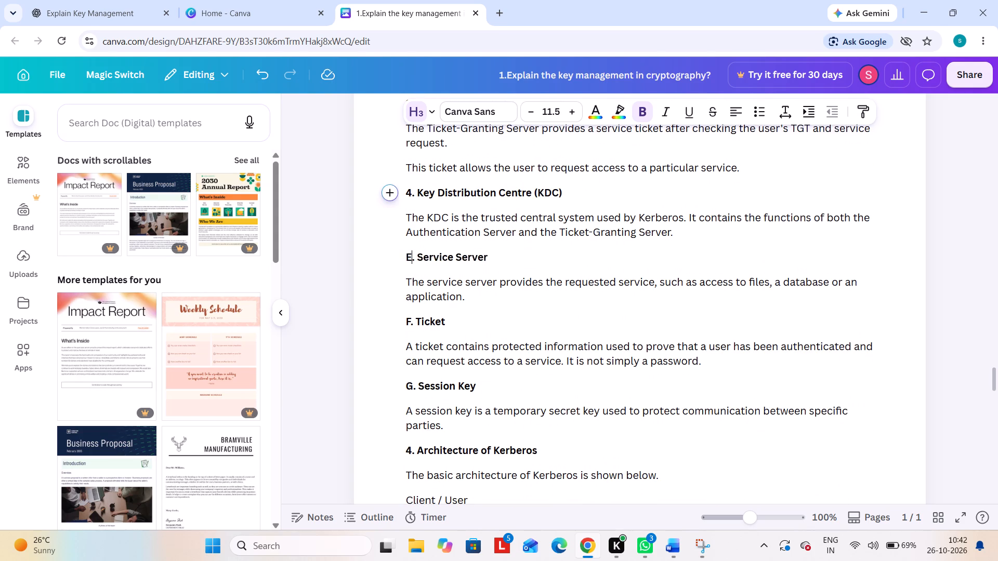
key("4")
key("BackSpace")
key("5")
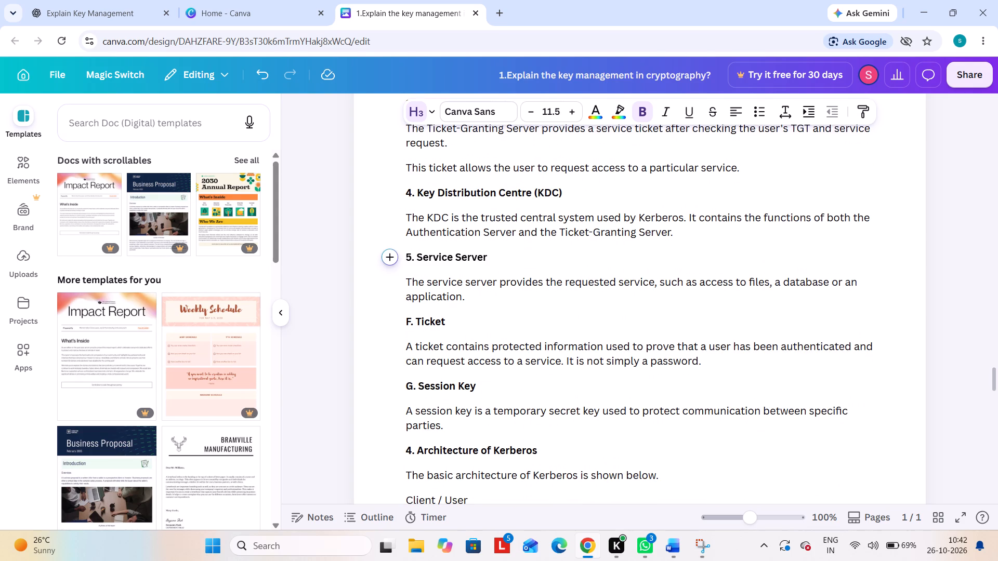
left_click(409, 327)
key("BackSpace")
key("6")
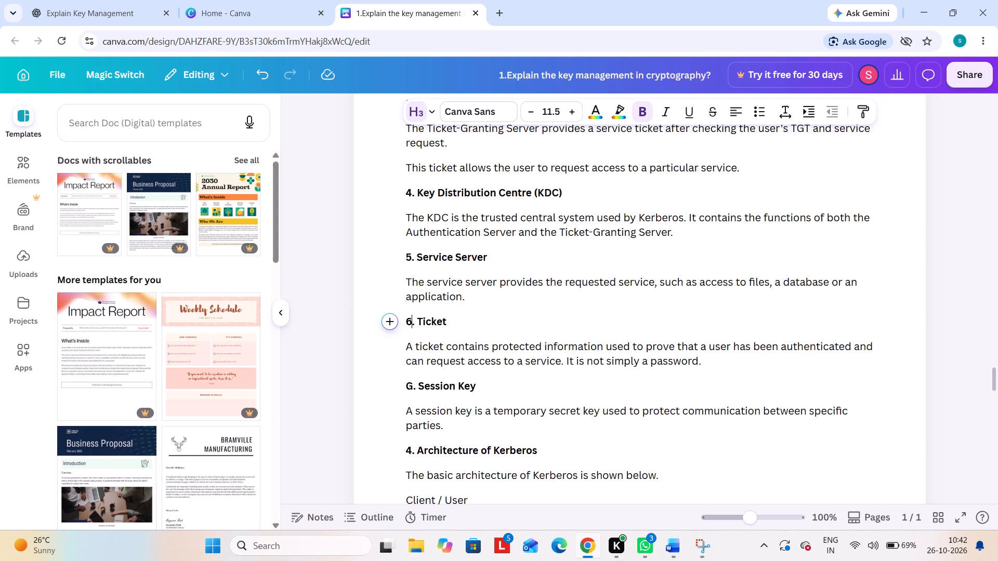
left_click(411, 386)
key("BackSpace")
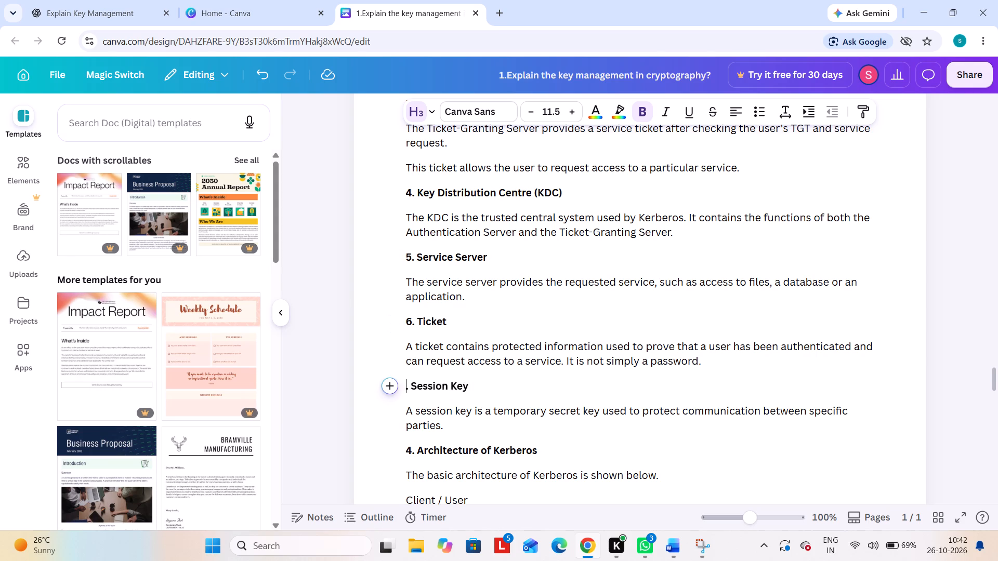
key("7")
scroll(411, 386, "down", 2)
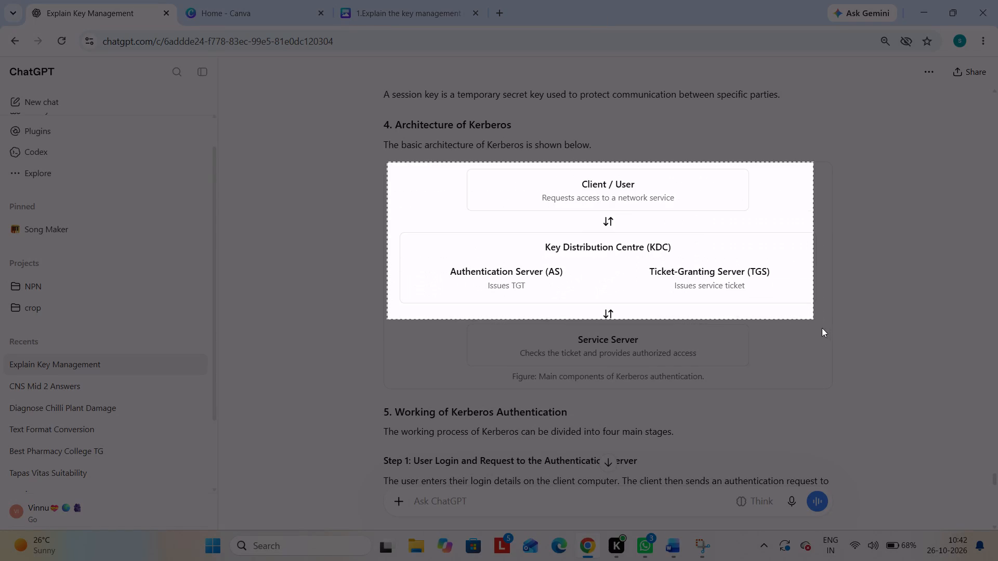
left_click_drag(822, 328, 841, 386)
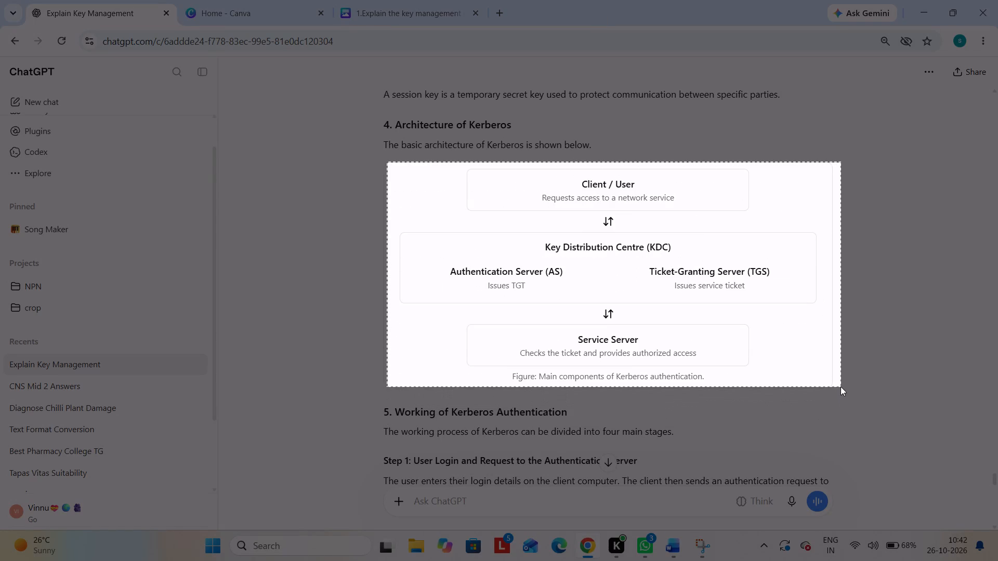
left_click_drag(841, 386, 830, 388)
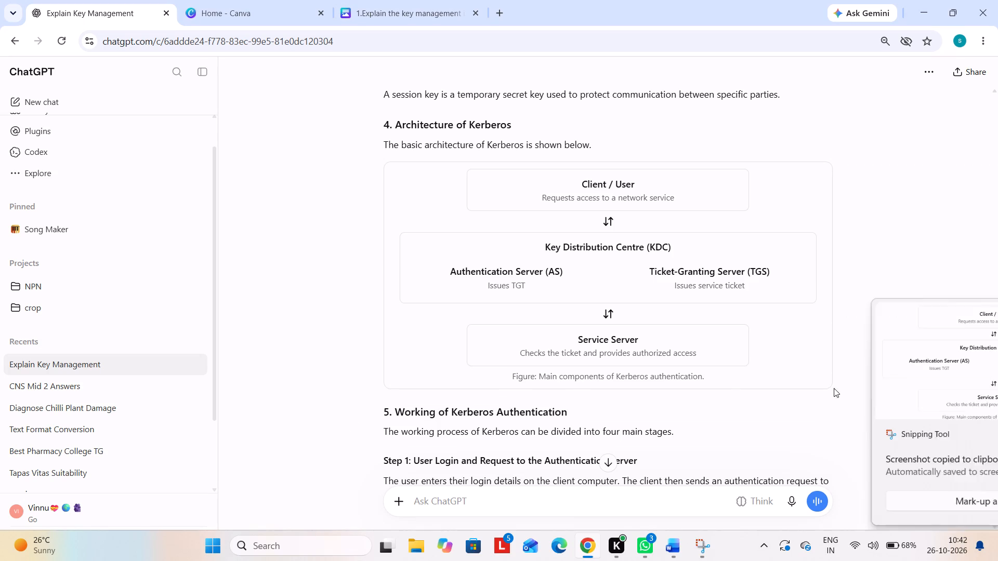
left_click(878, 409)
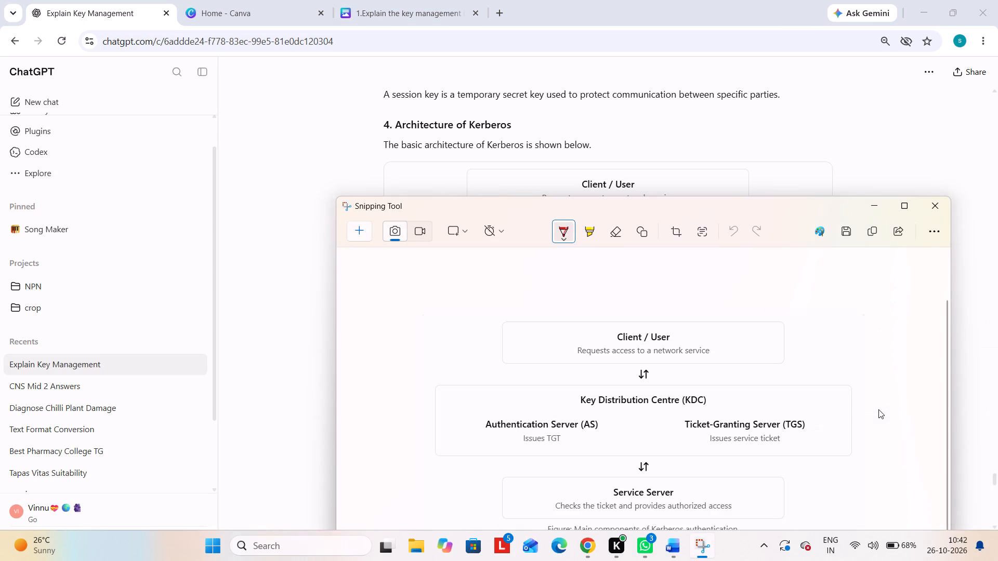
key("ctrl+c")
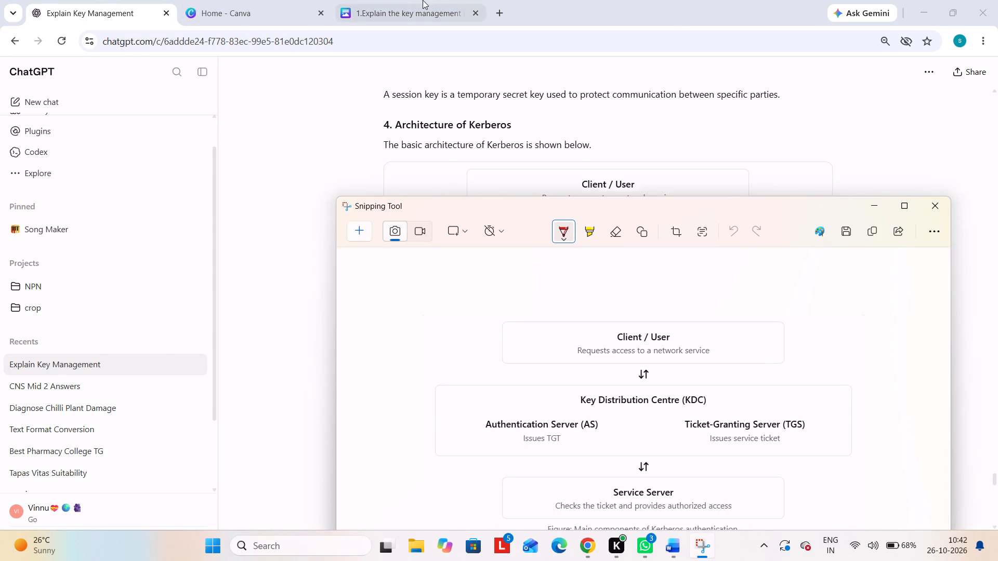
Back in the Canva doc, paste the figure into the empty line below "The basic architecture of Kerberos is shown below.".
left_click(423, 0)
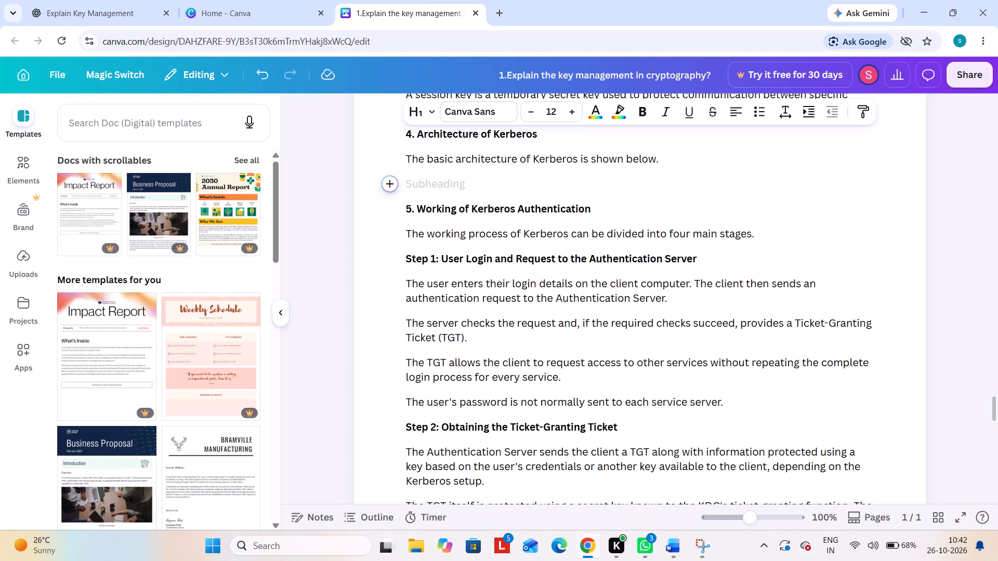
left_click(461, 186)
key("ctrl+v")
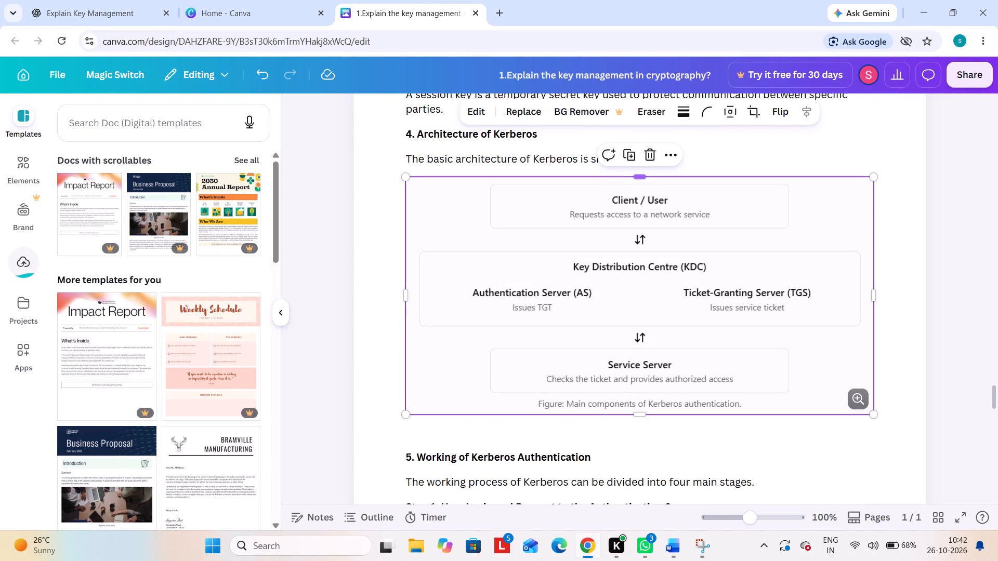
left_click(779, 156)
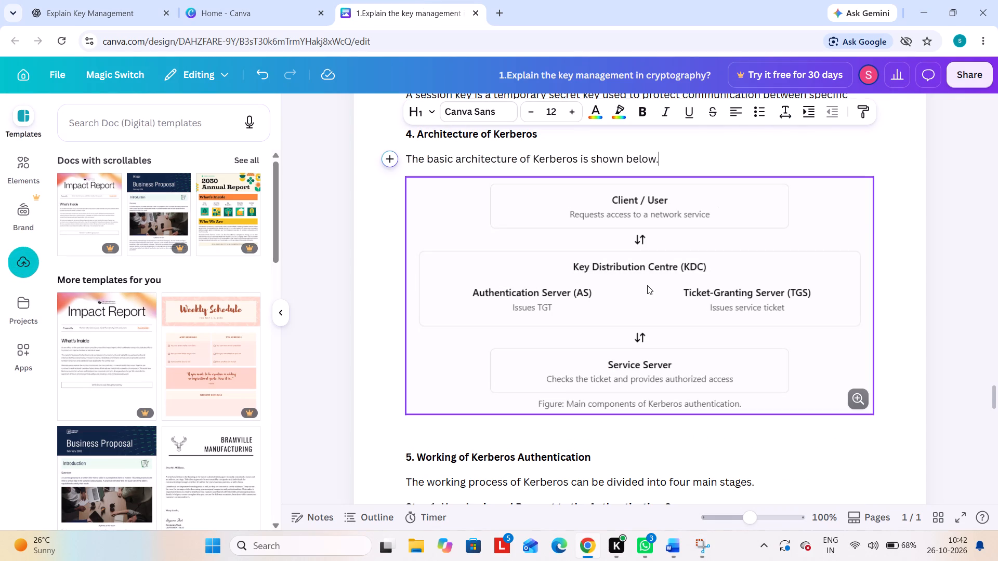
Remove the number 4 from the "Architecture of Kerberos" heading, keeping the heading on its own line.
scroll(647, 285, "up", 4)
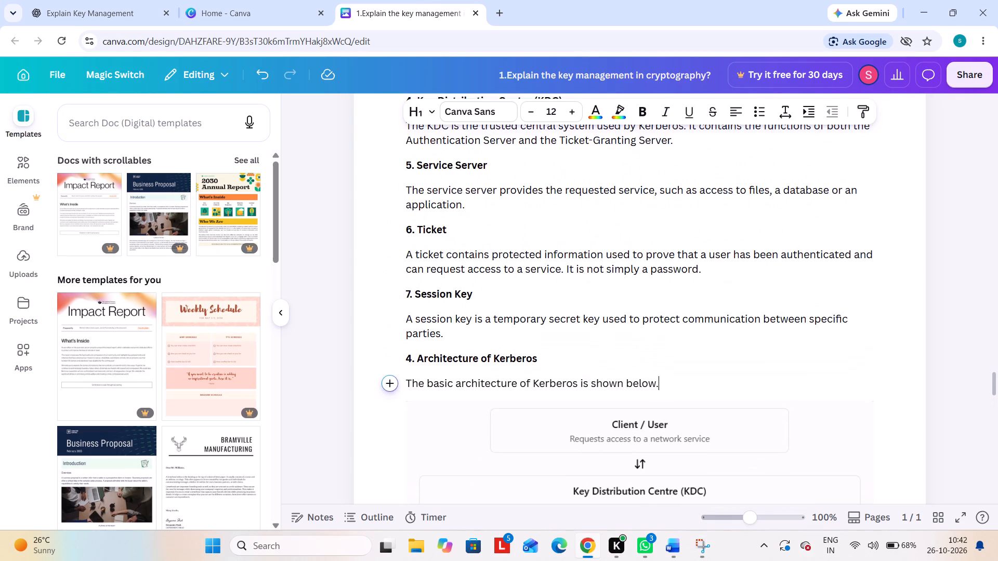
scroll(647, 285, "down", 5)
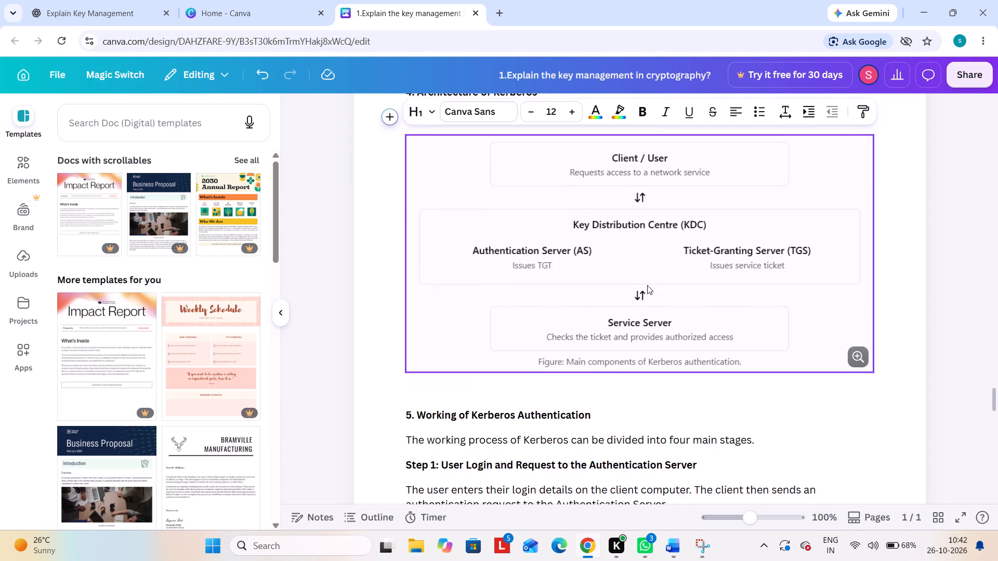
scroll(647, 285, "down", 3)
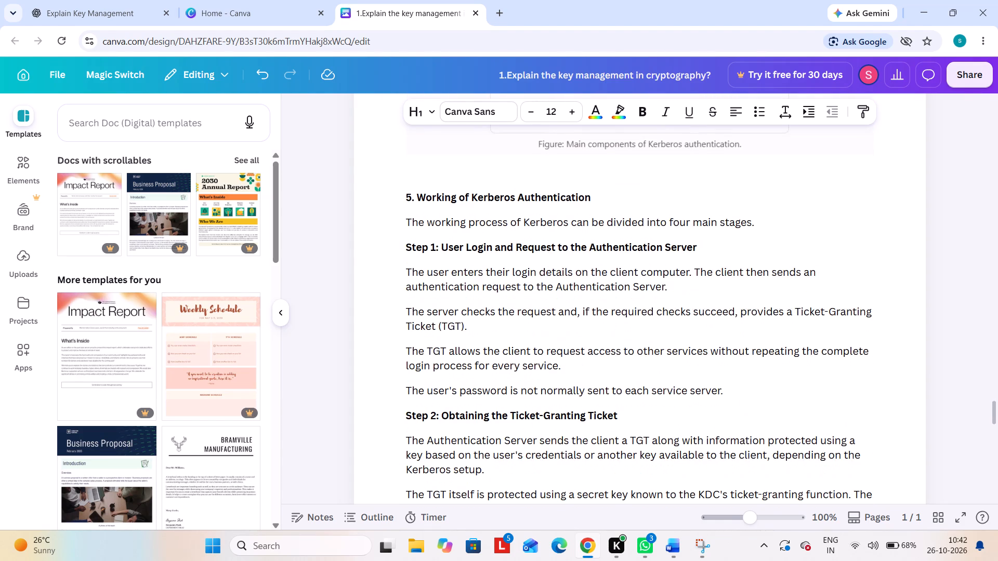
scroll(496, 179, "up", 5)
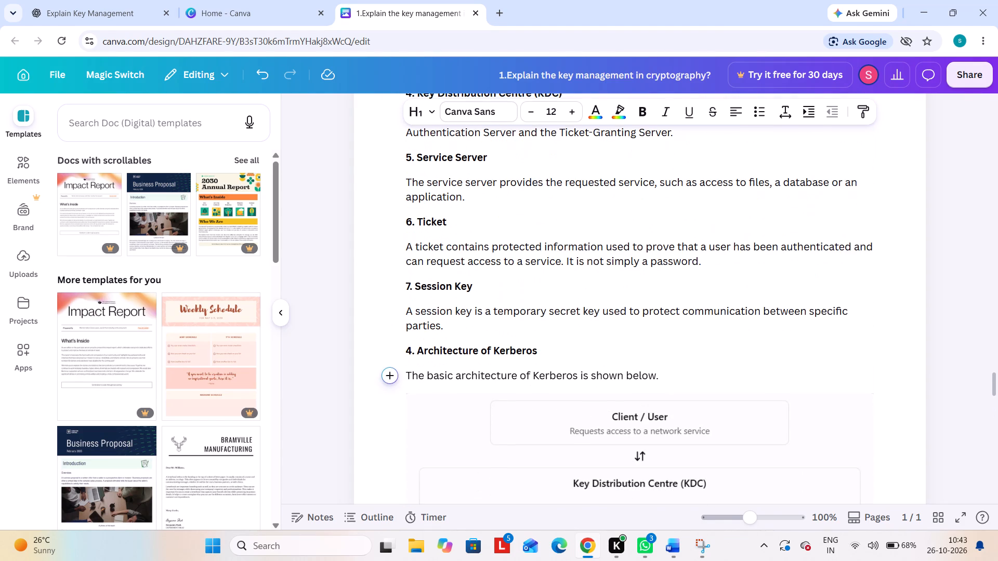
left_click(415, 354)
key("BackSpace")
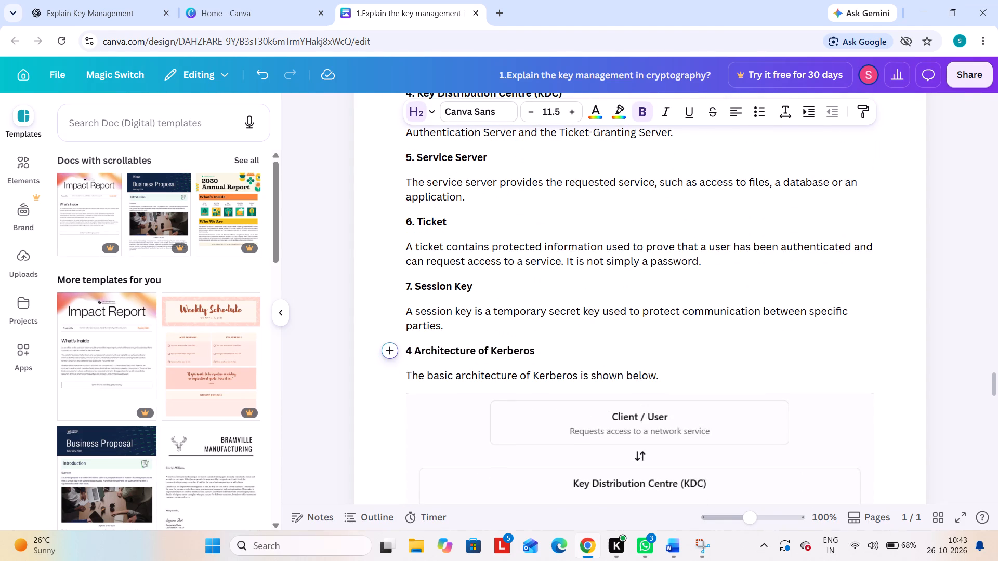
key("BackSpace")
key("BackSpace")
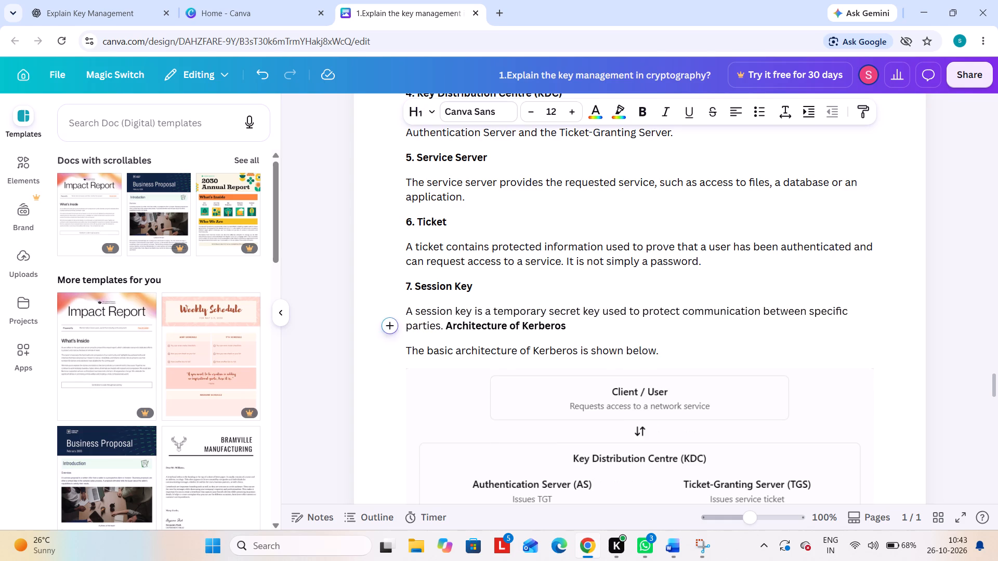
key("Return")
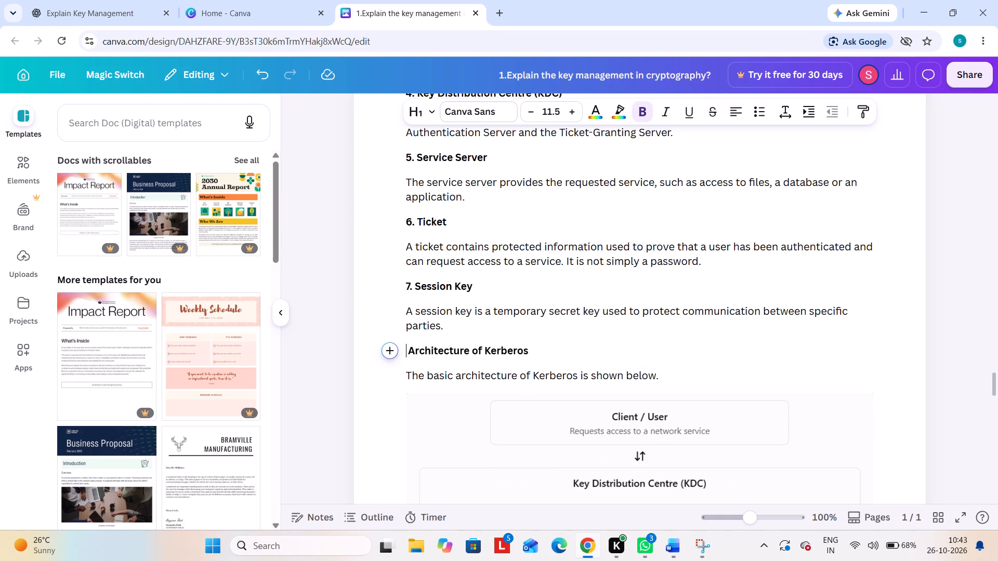
Remove the number 5 from the "Working of Kerberos Authentication" heading.
scroll(453, 272, "up", 5)
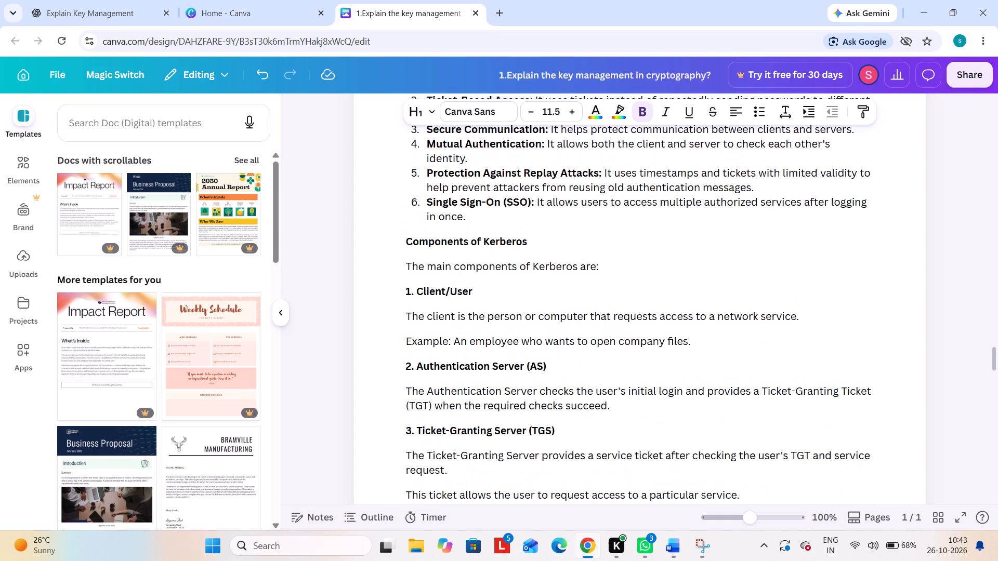
scroll(453, 272, "down", 9)
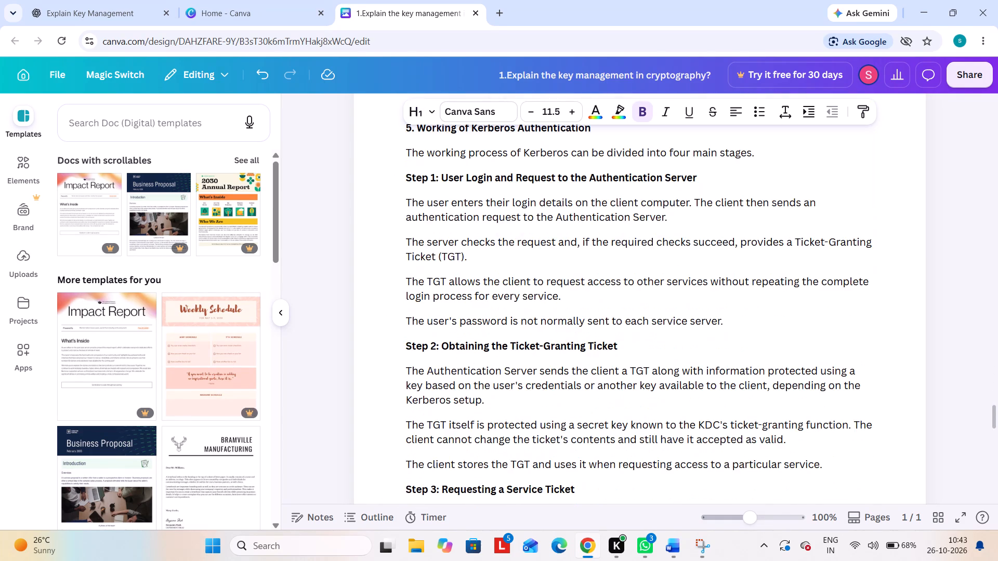
scroll(453, 272, "up", 1)
left_click(418, 202)
key("BackSpace")
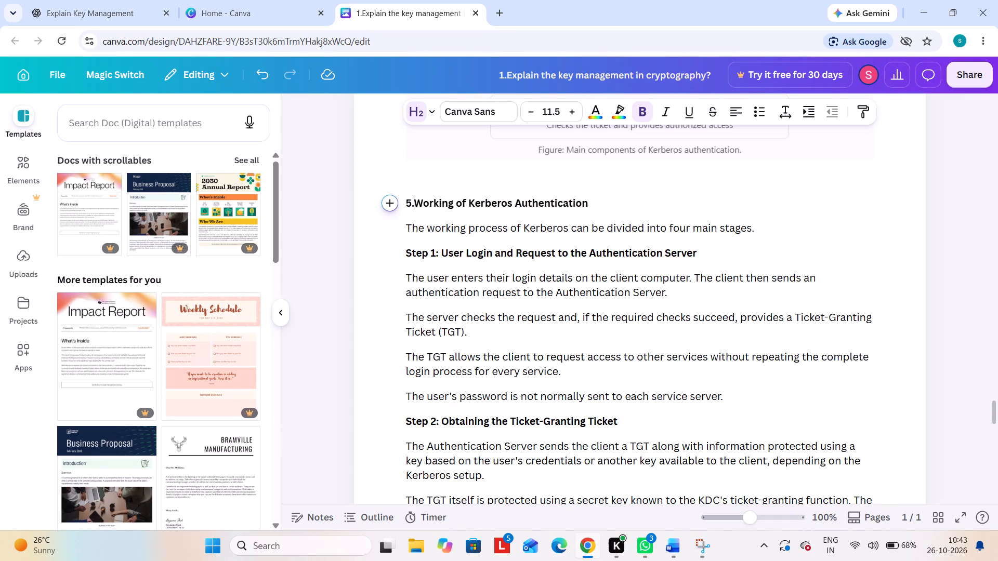
key("BackSpace")
key("BackSpace")
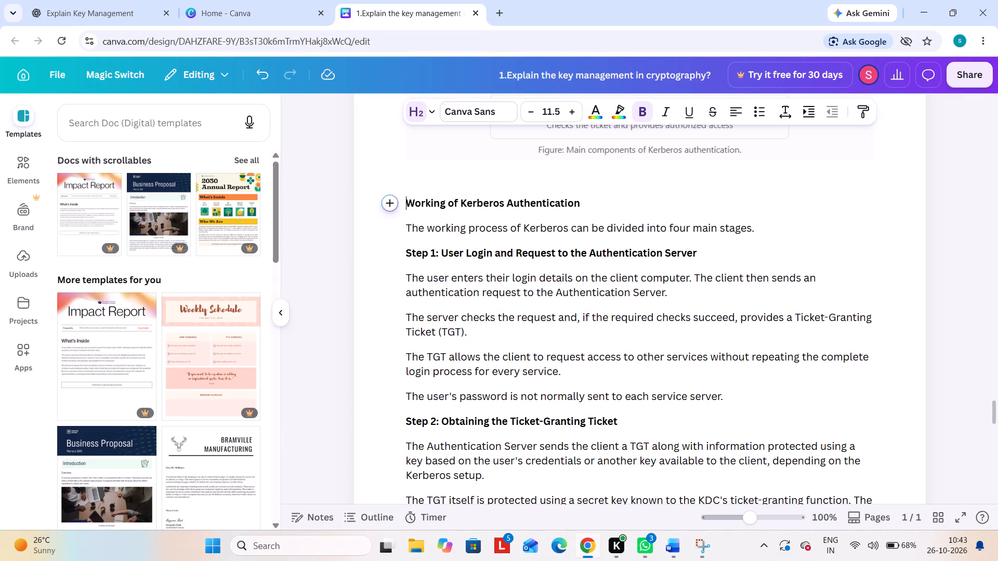
Turn the four paragraphs under "Step 1: User Login and Request to the Authentication Server" into a bulleted list.
scroll(418, 199, "down", 1)
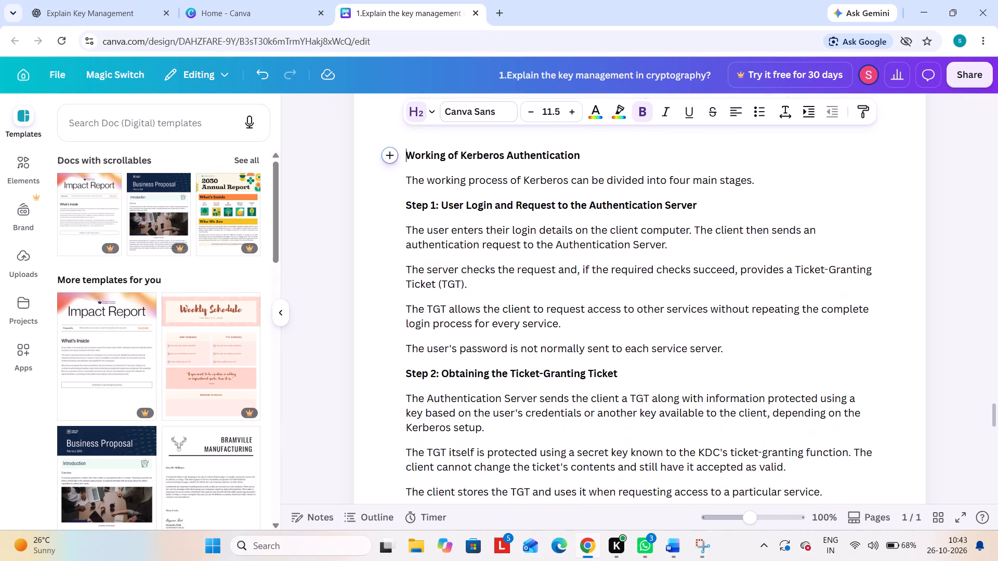
scroll(418, 199, "down", 5)
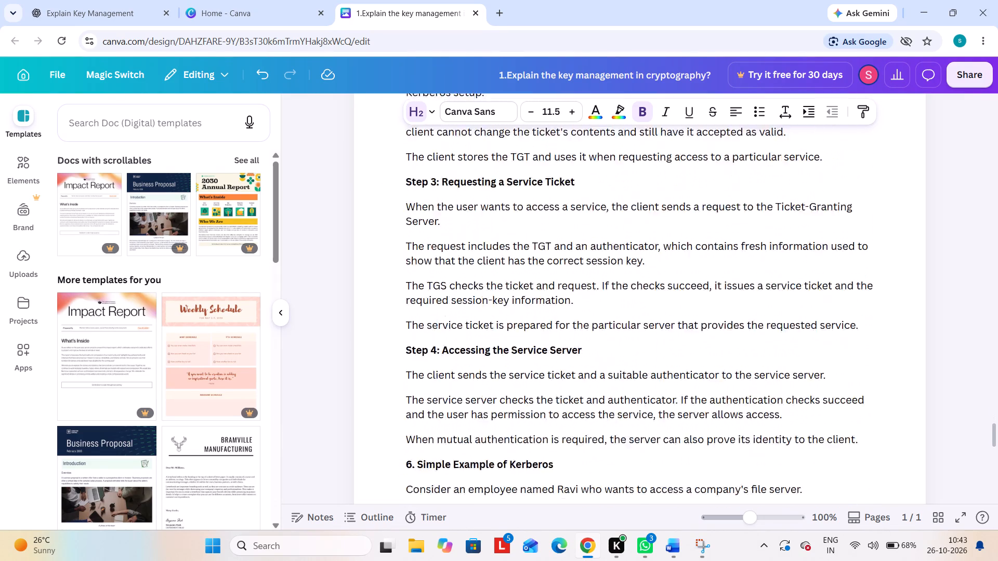
scroll(418, 199, "down", 1)
scroll(418, 199, "up", 5)
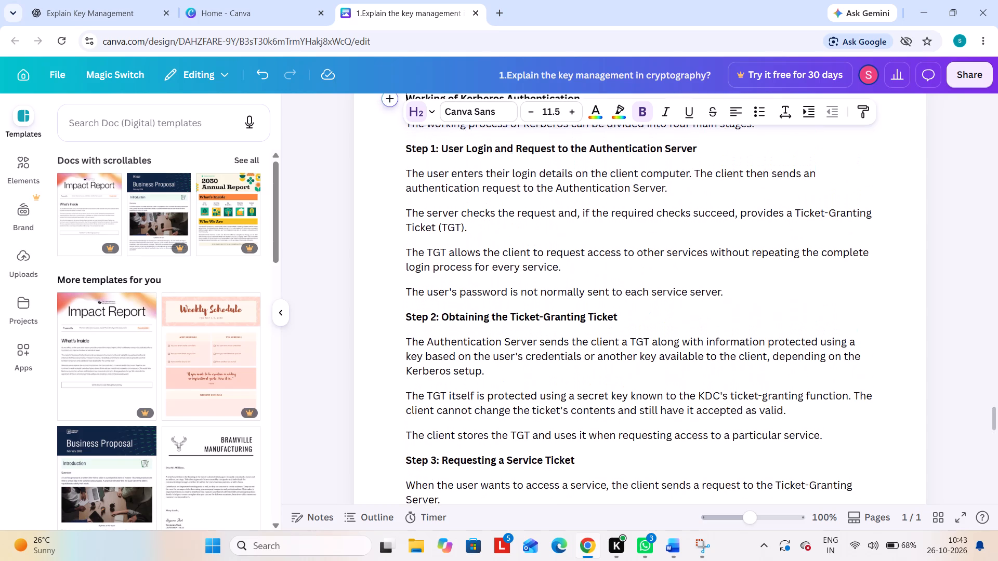
left_click_drag(403, 170, 710, 293)
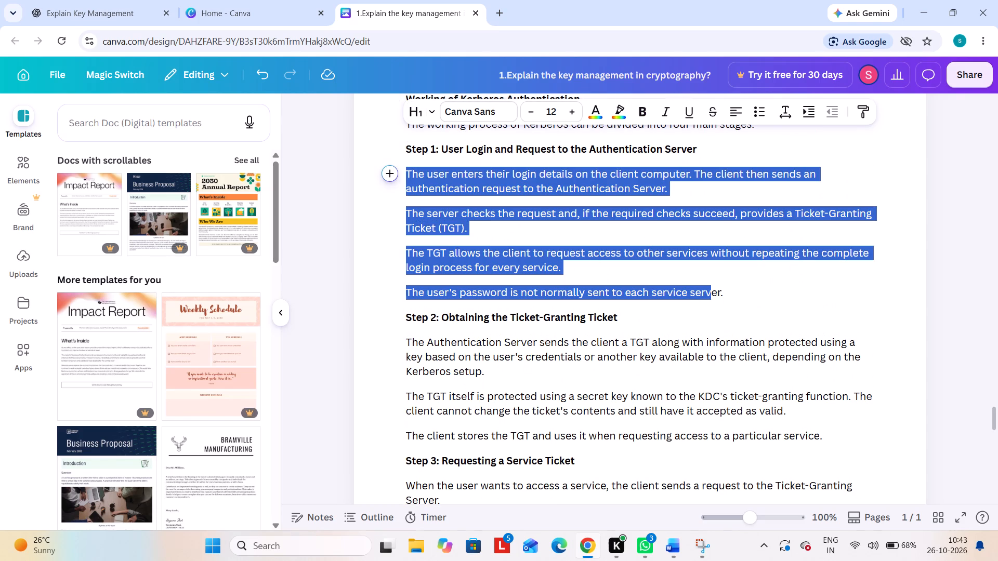
left_click_drag(710, 293, 726, 291)
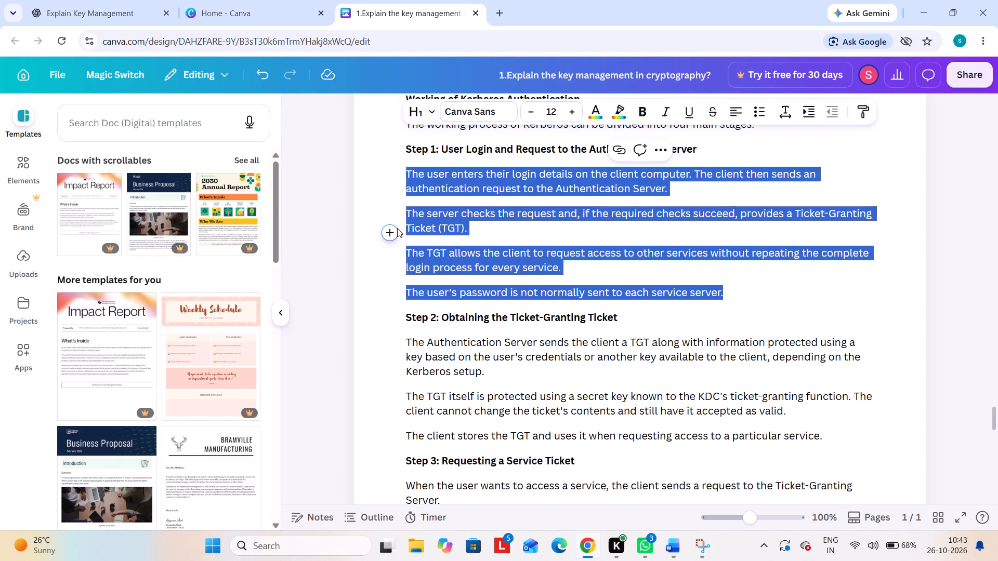
left_click(389, 231)
scroll(858, 404, "down", 3)
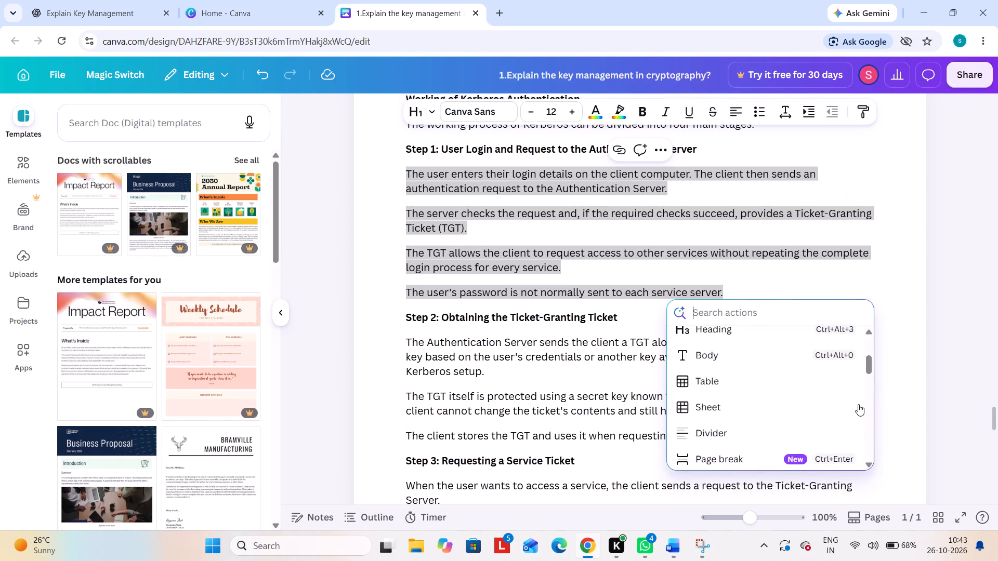
scroll(858, 404, "down", 3)
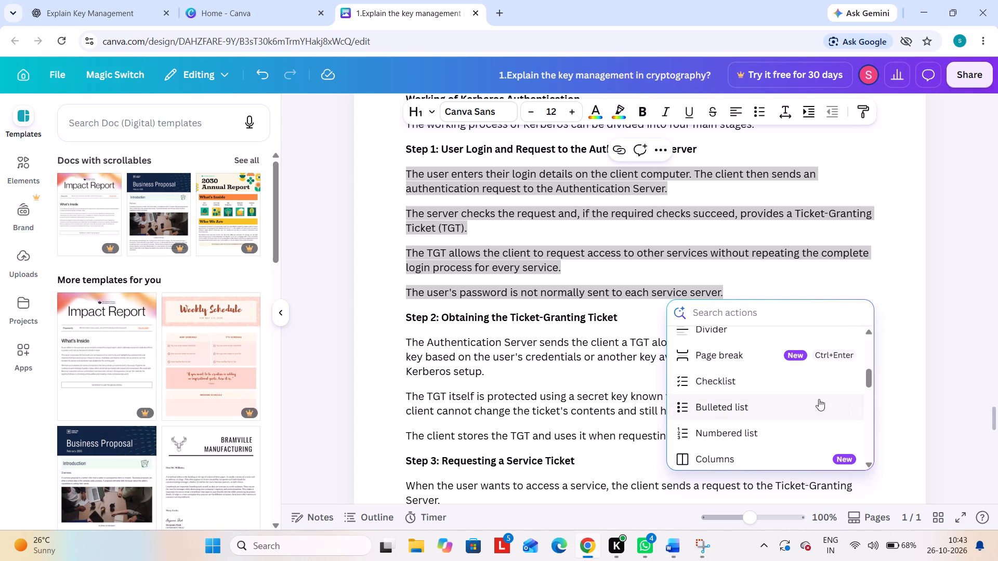
left_click(778, 399)
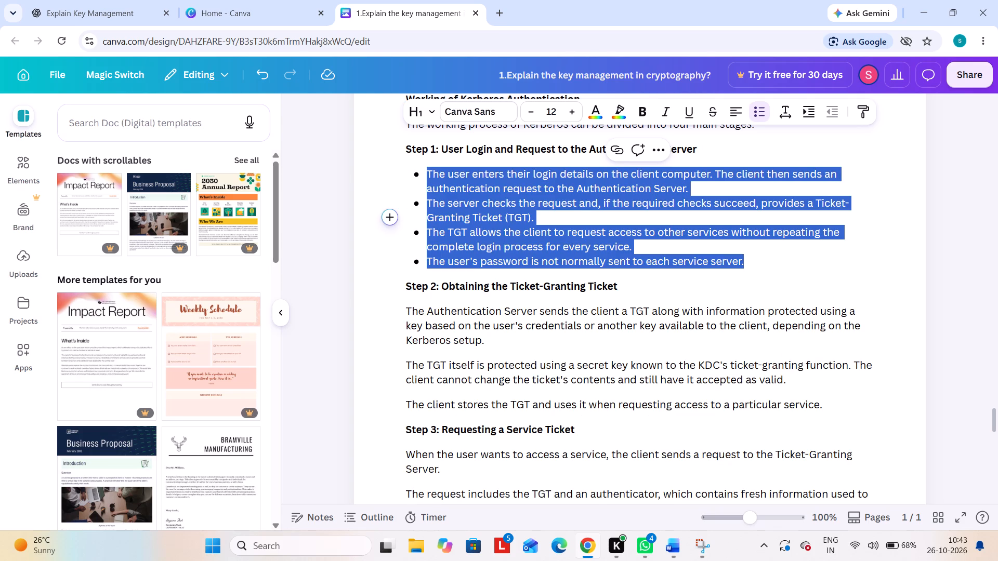
Turn the three paragraphs under "Step 2: Obtaining the Ticket-Granting Ticket" into a bulleted list.
left_click_drag(405, 313, 876, 407)
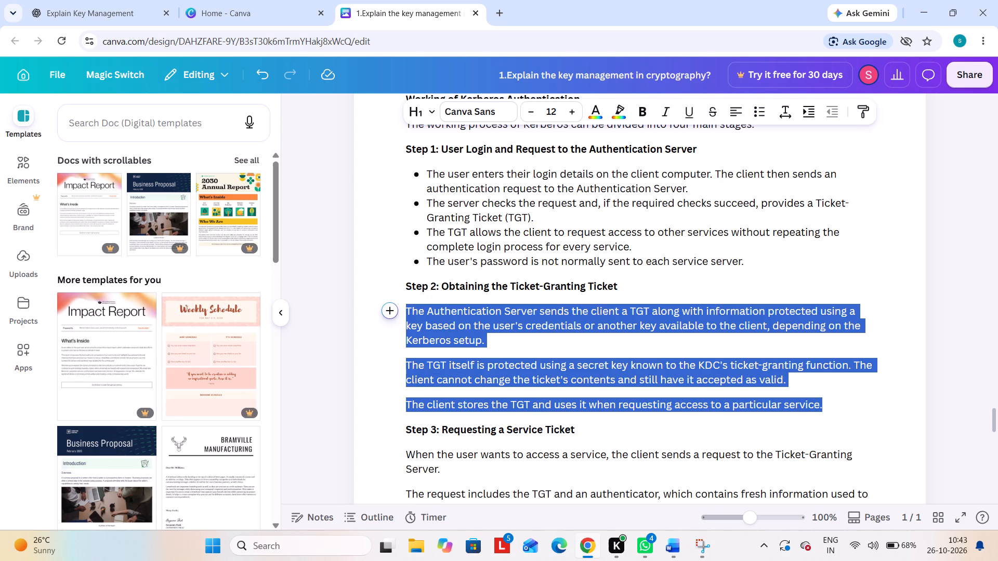
left_click_drag(876, 407, 840, 393)
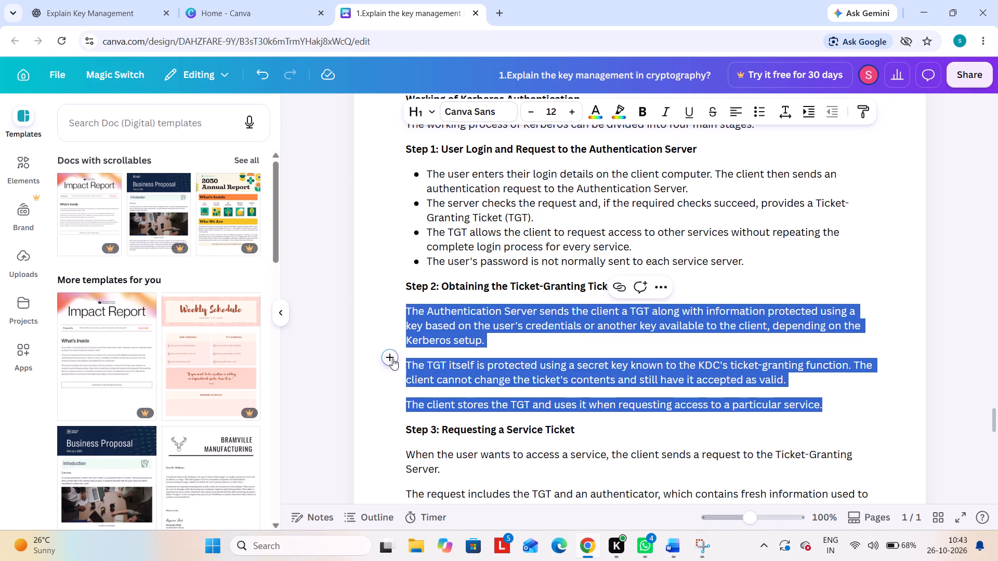
left_click(392, 358)
scroll(773, 271, "down", 2)
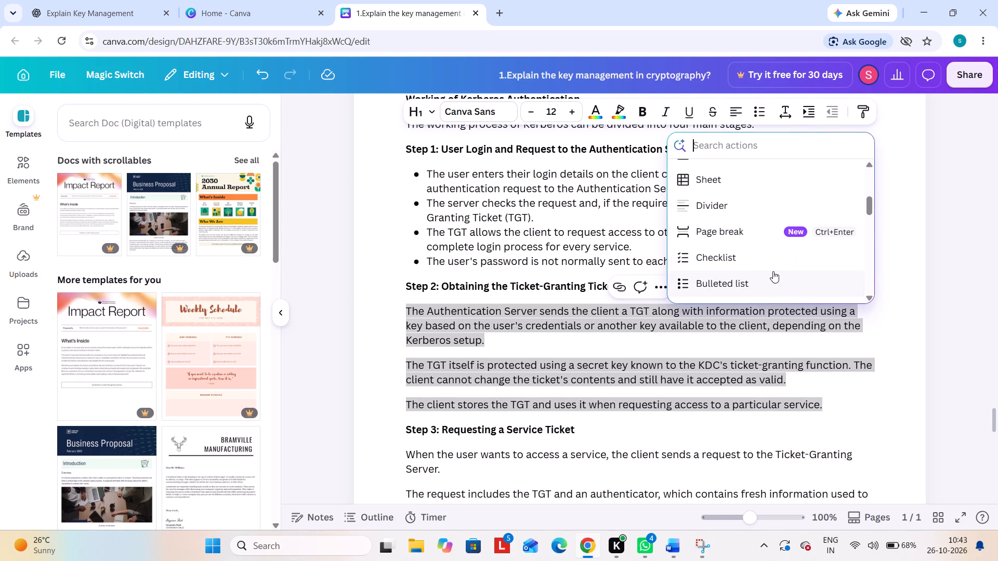
left_click(750, 277)
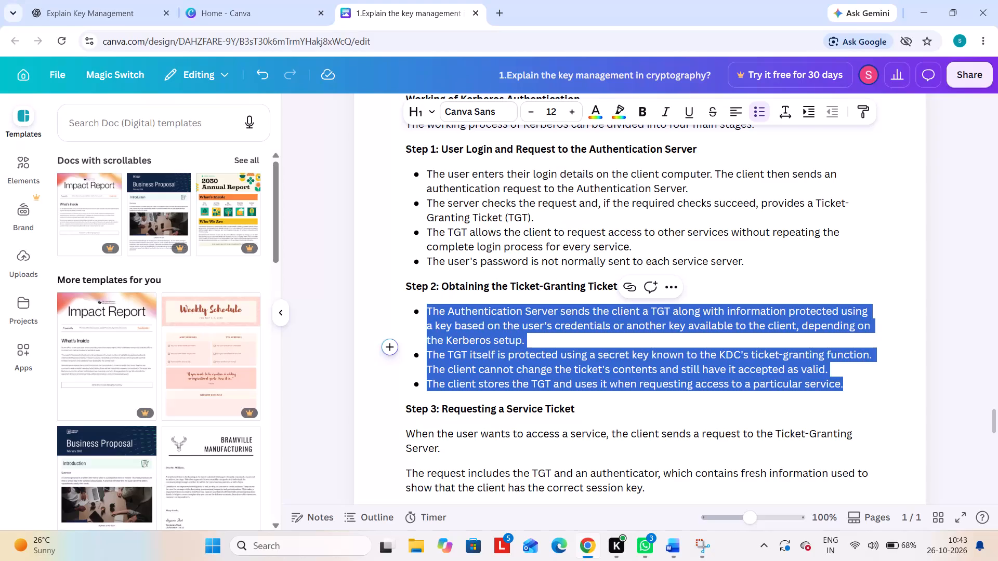
Turn the four paragraphs under "Step 3: Requesting a Service Ticket" into a bulleted list.
scroll(750, 277, "down", 1)
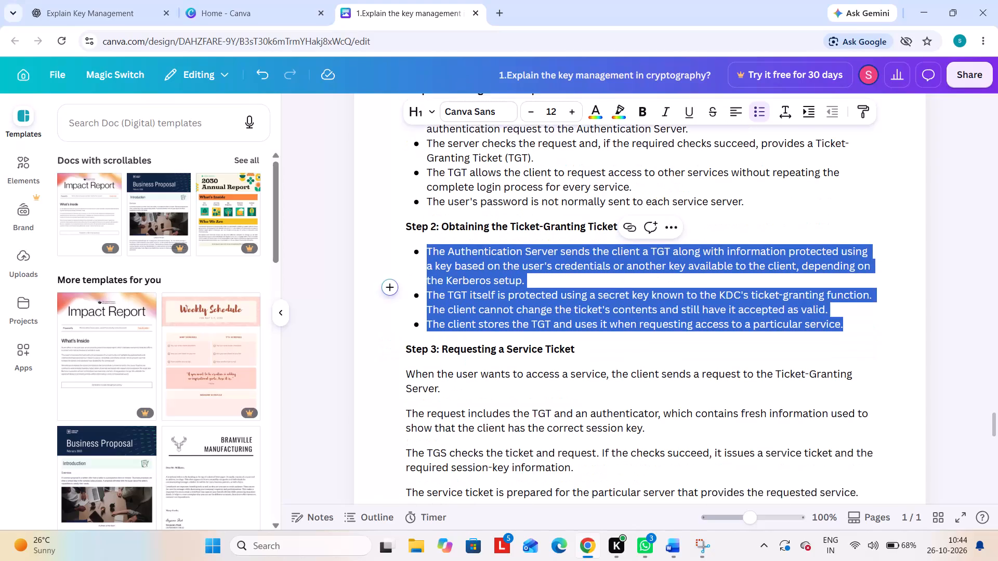
scroll(750, 277, "down", 3)
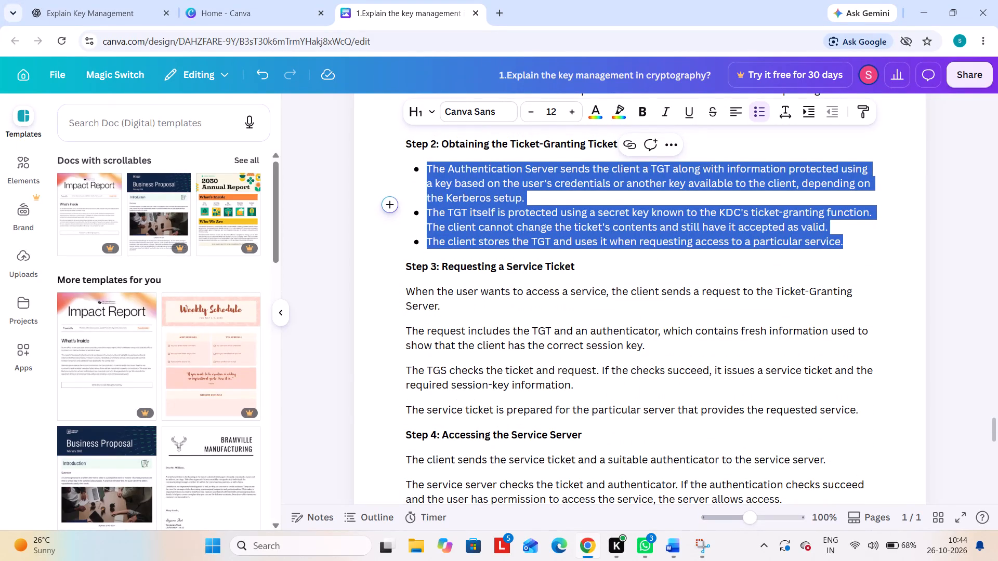
left_click_drag(406, 287, 862, 408)
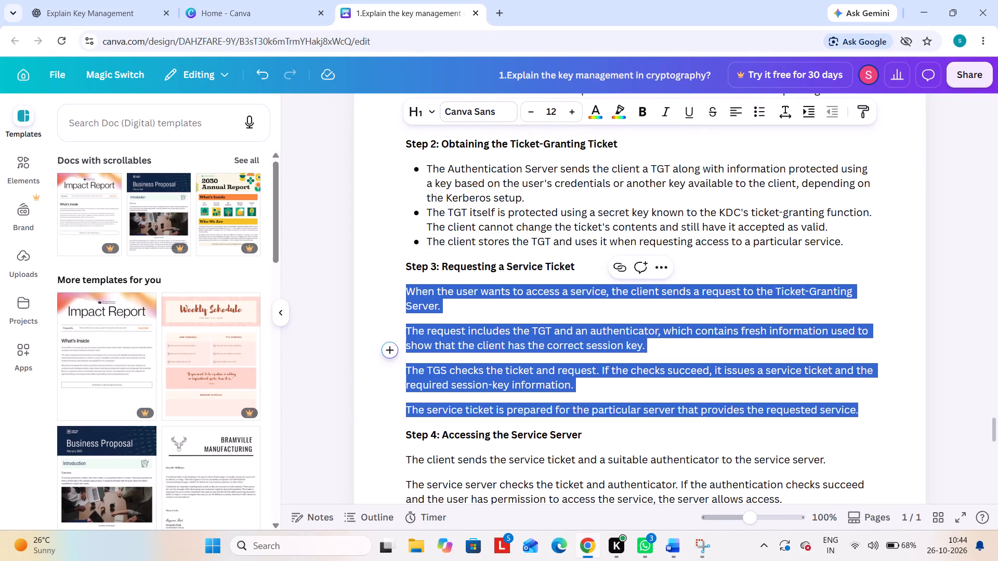
left_click(383, 347)
scroll(786, 238, "down", 1)
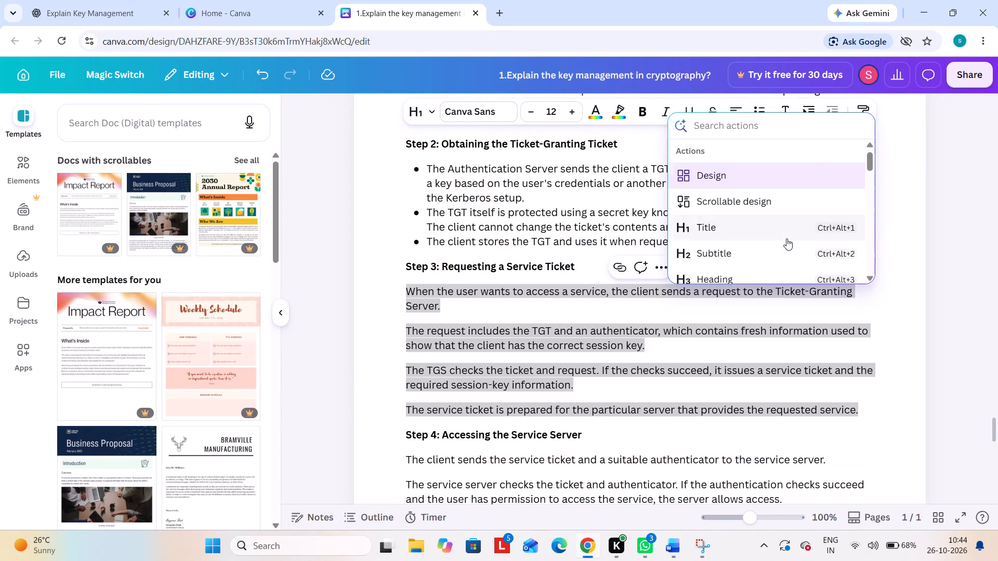
scroll(786, 238, "down", 2)
scroll(708, 237, "down", 2)
scroll(768, 241, "down", 1)
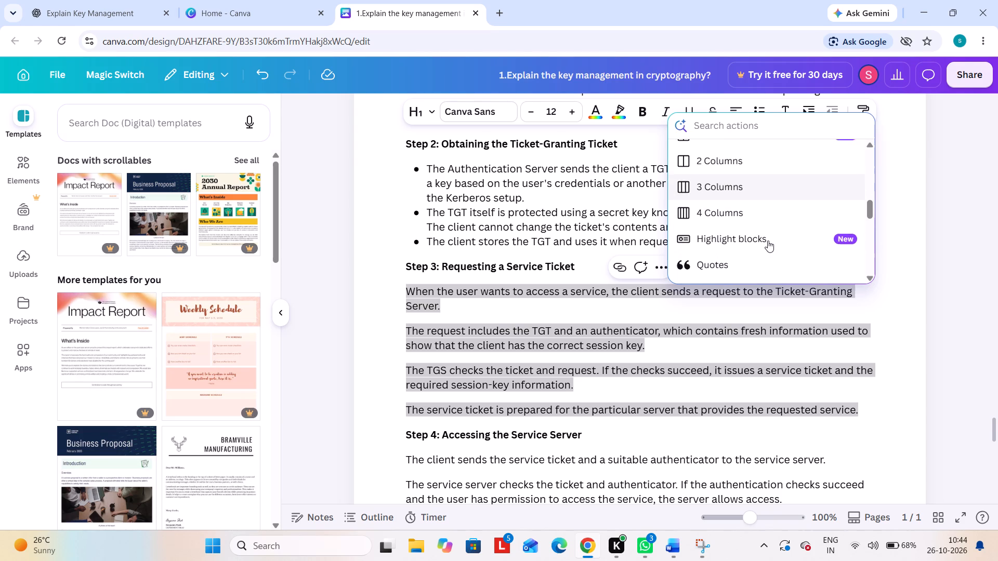
scroll(768, 241, "down", 1)
scroll(768, 241, "up", 2)
left_click(728, 206)
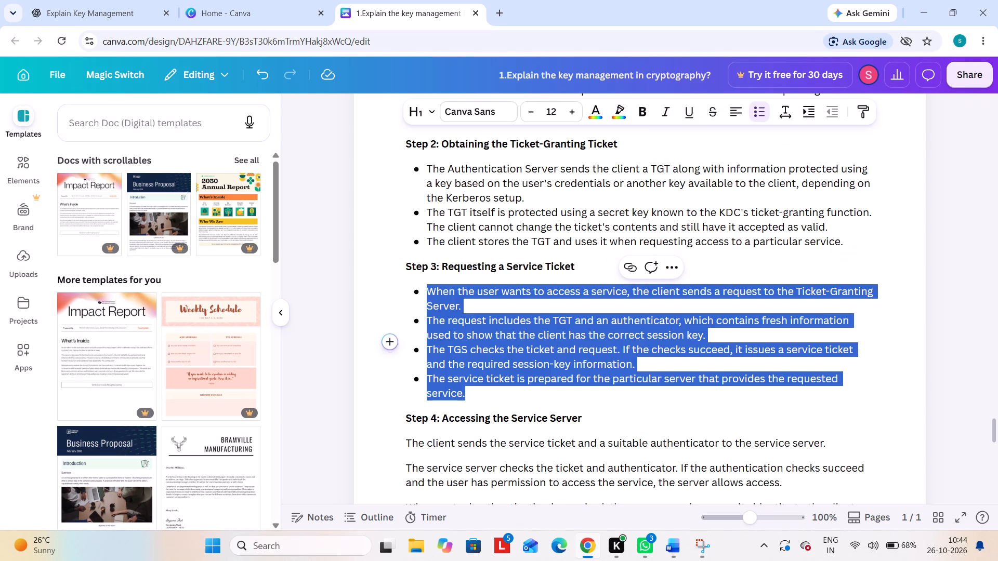
Turn the three paragraphs under "Step 4: Accessing the Service Server" into a bulleted list.
scroll(483, 356, "down", 3)
left_click_drag(403, 247, 408, 250)
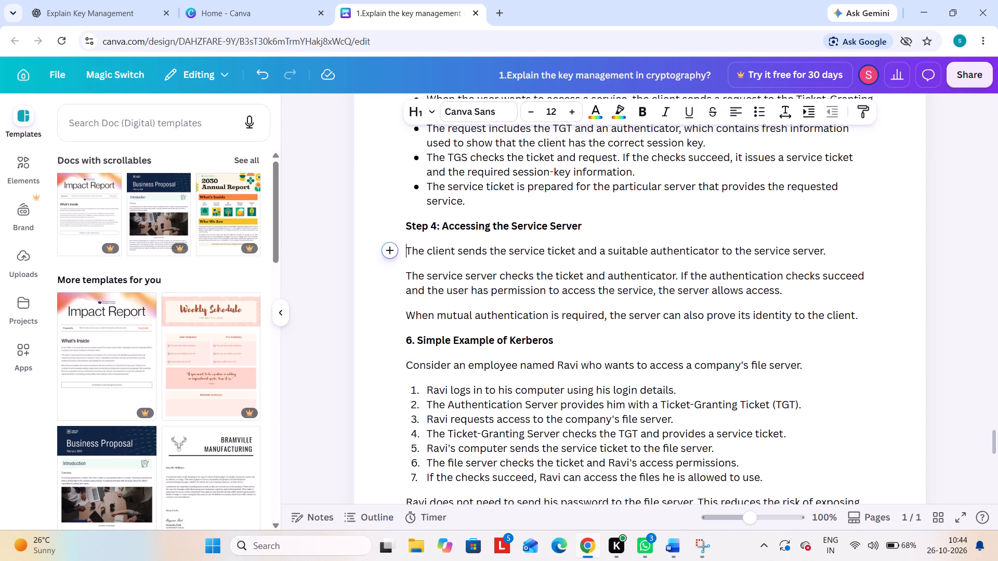
left_click_drag(408, 250, 849, 310)
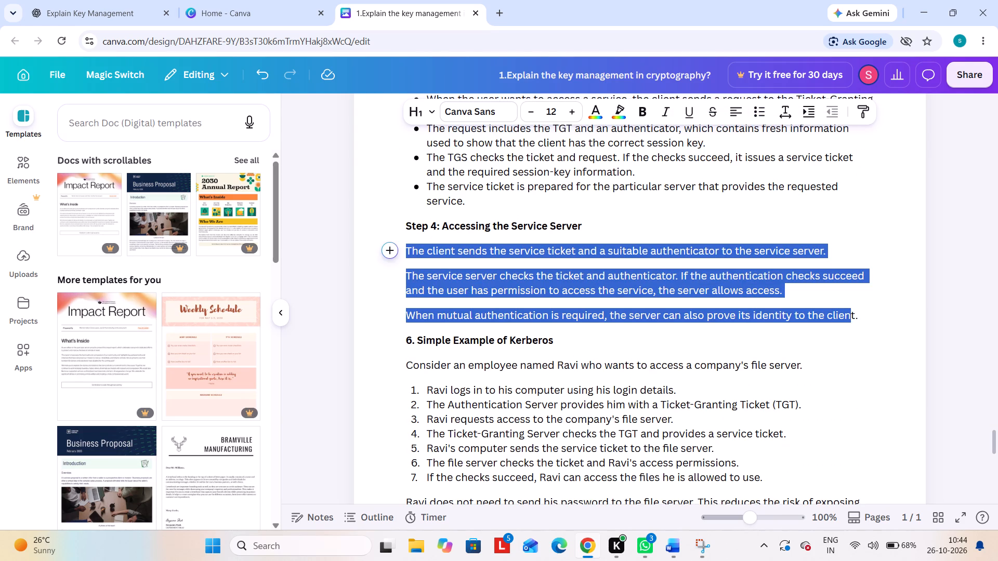
left_click_drag(849, 310, 857, 312)
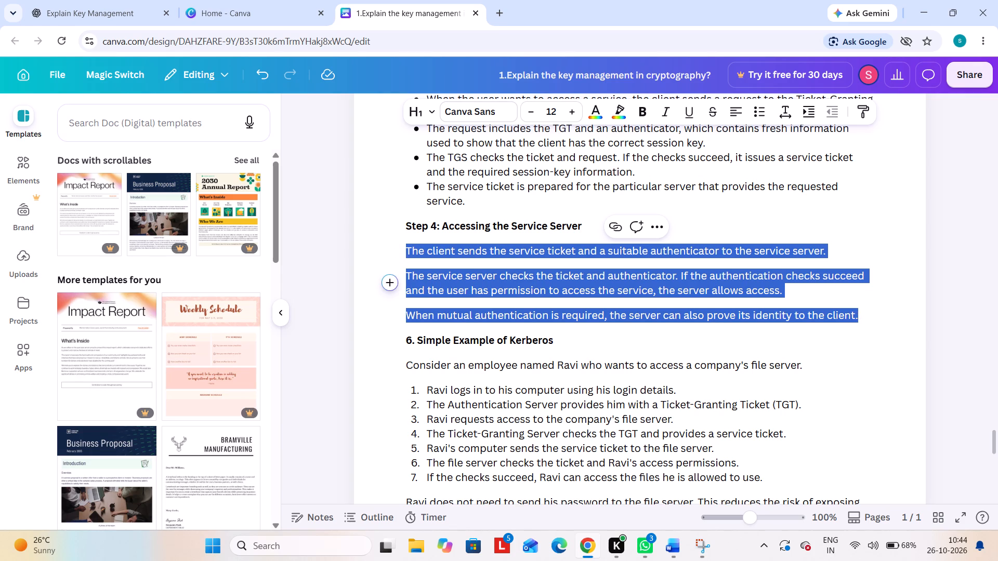
left_click(387, 282)
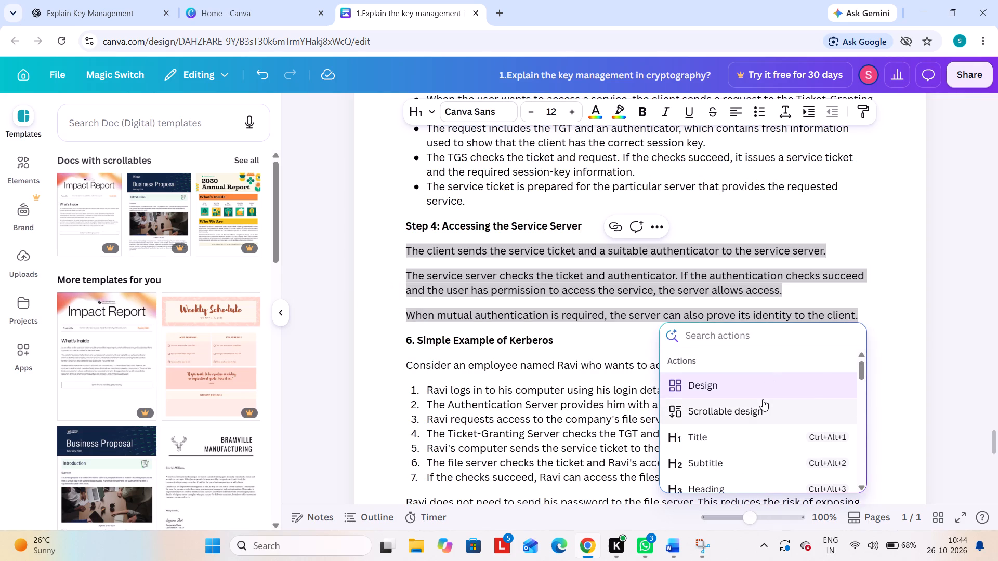
scroll(763, 399, "down", 4)
scroll(763, 399, "up", 2)
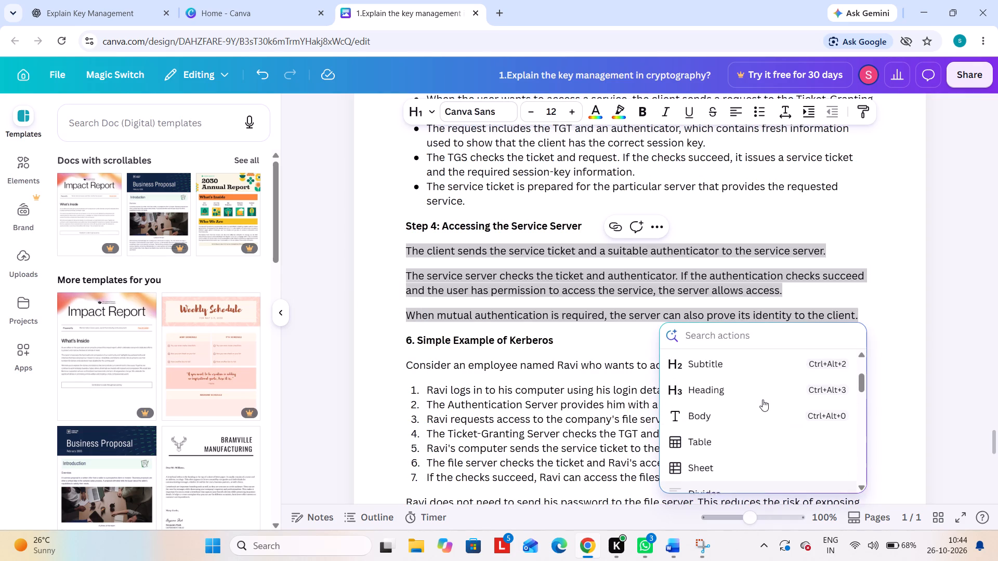
scroll(763, 399, "down", 2)
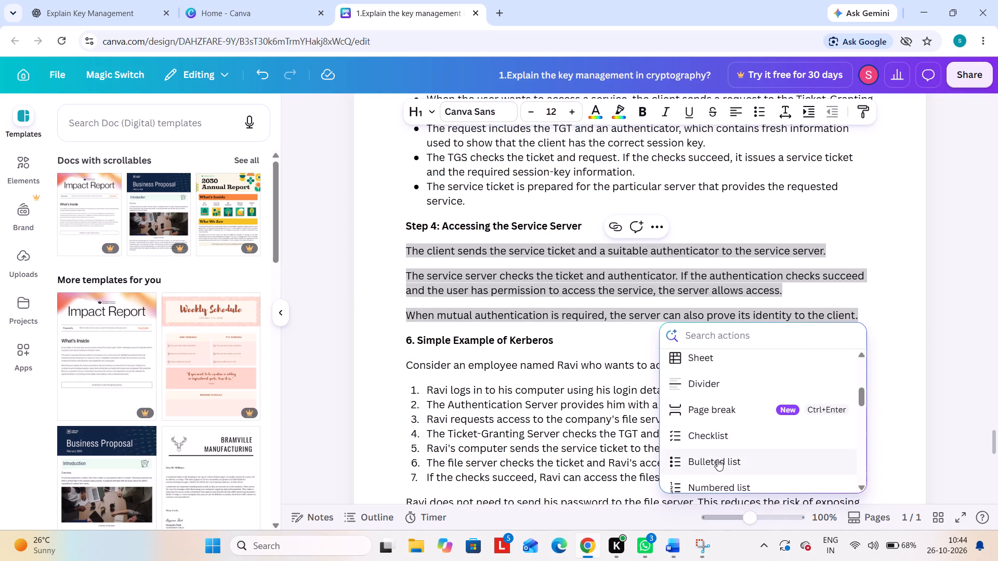
left_click(717, 459)
Delete everything from the "7. Advantages of Kerberos" heading through the end of the conclusion.
scroll(402, 364, "down", 3)
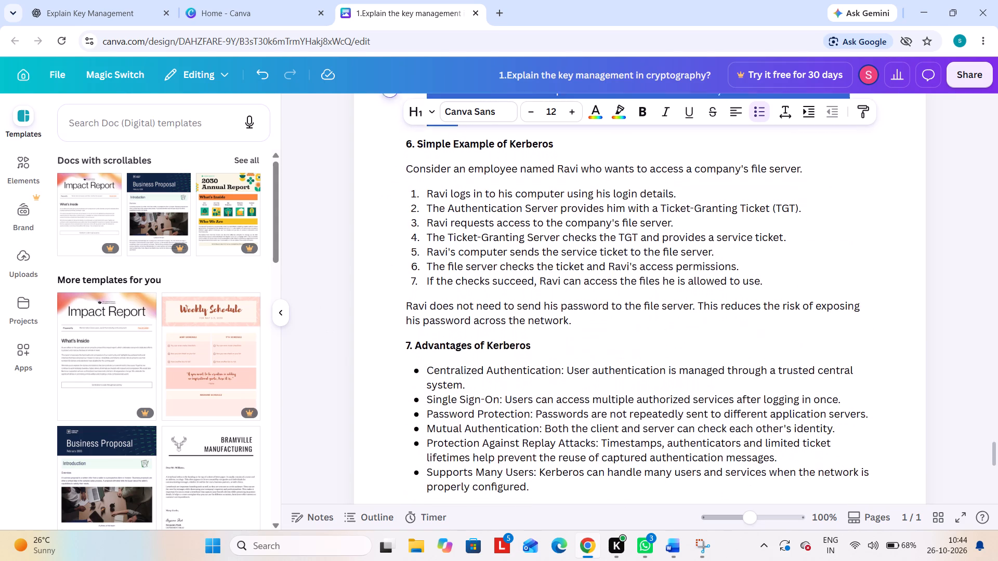
scroll(402, 364, "down", 3)
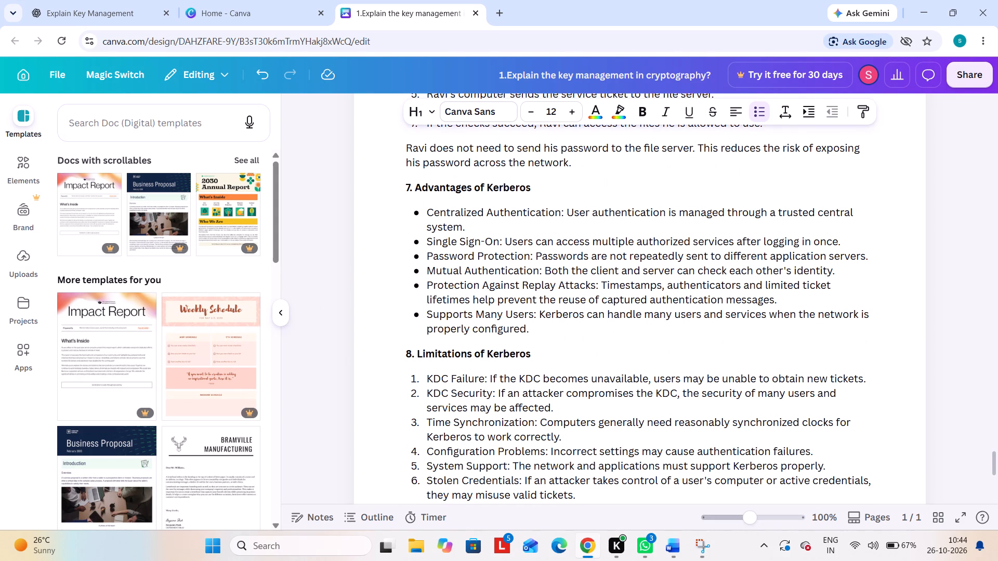
double_click(403, 182)
left_click_drag(403, 182, 443, 260)
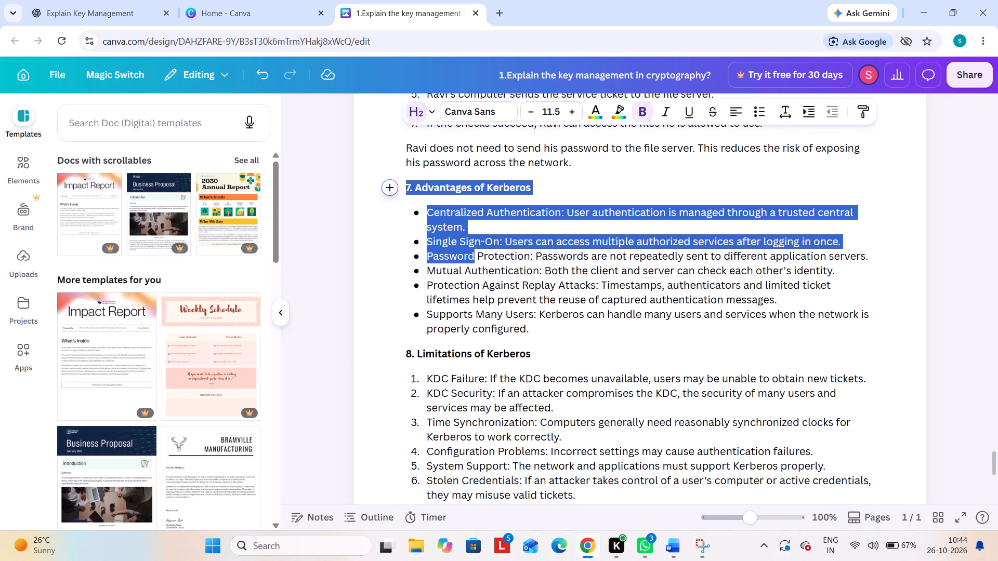
left_click_drag(443, 260, 648, 437)
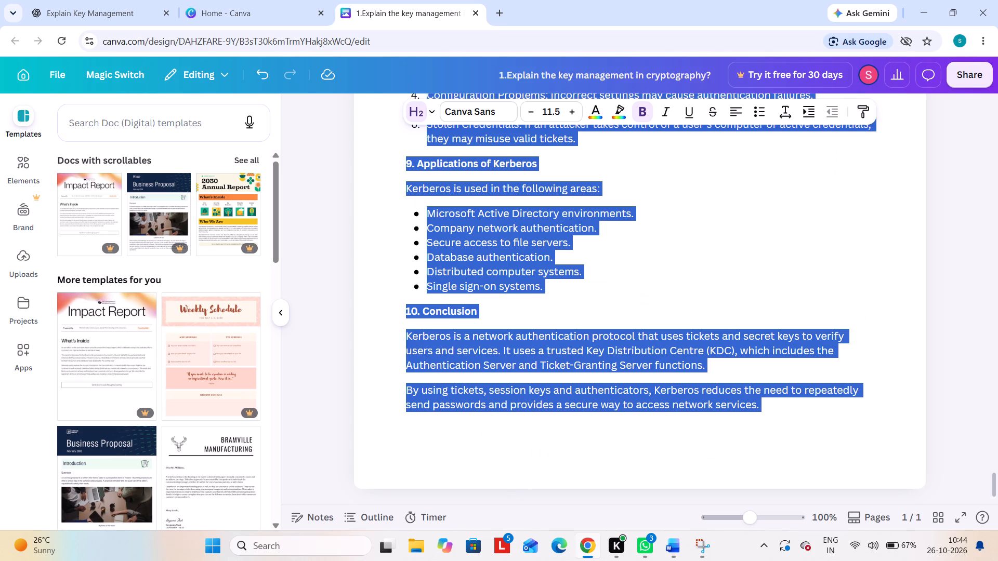
left_click_drag(648, 437, 719, 415)
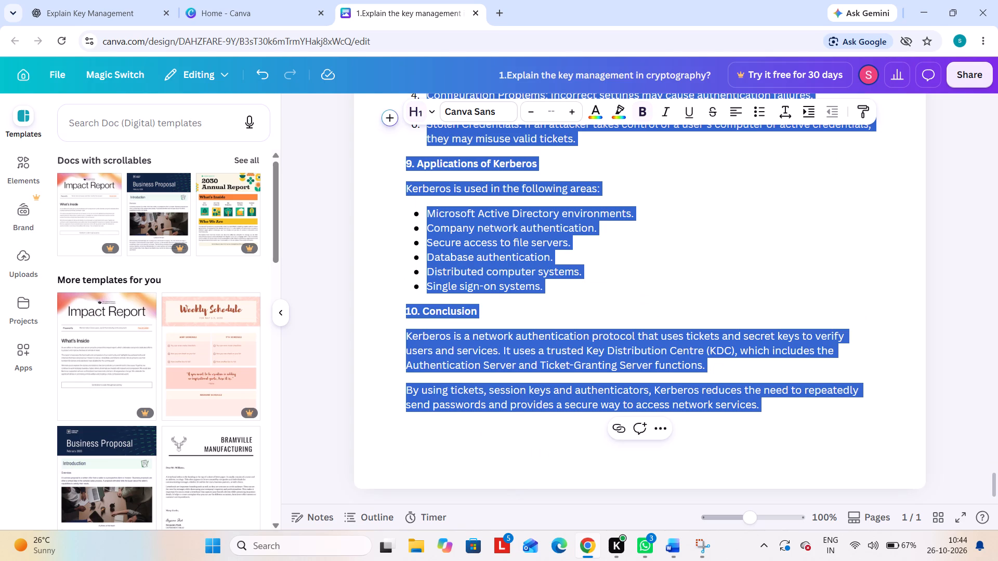
key("BackSpace")
Remove the number 6 from the "Simple Example of Kerberos" heading.
scroll(719, 415, "up", 7)
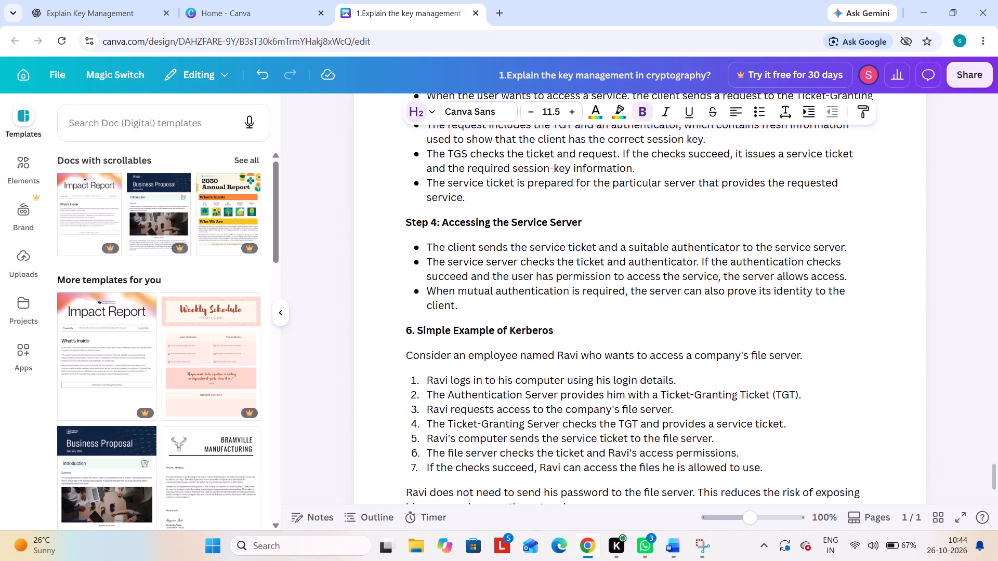
scroll(464, 361, "down", 1)
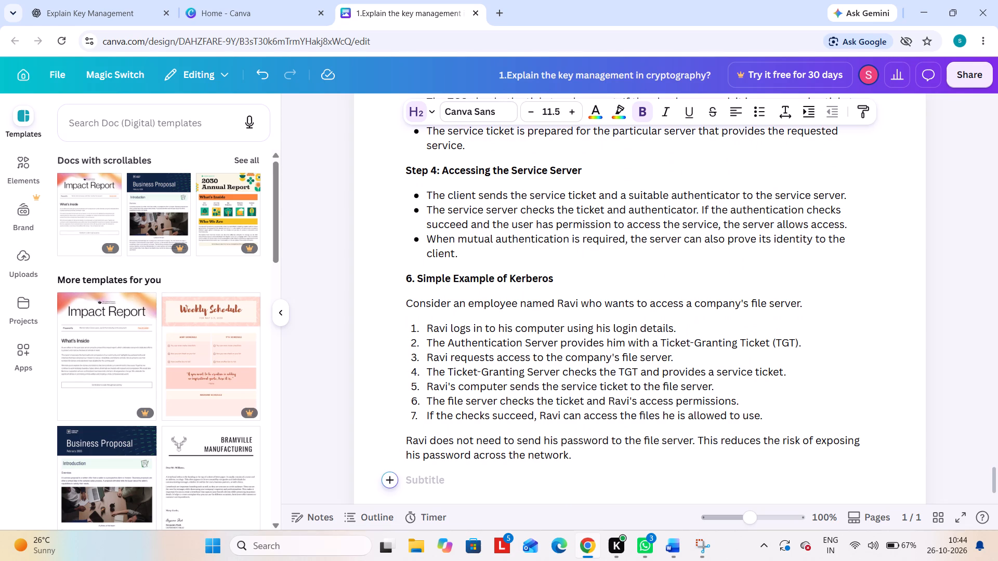
left_click(415, 280)
key("Right")
key("BackSpace")
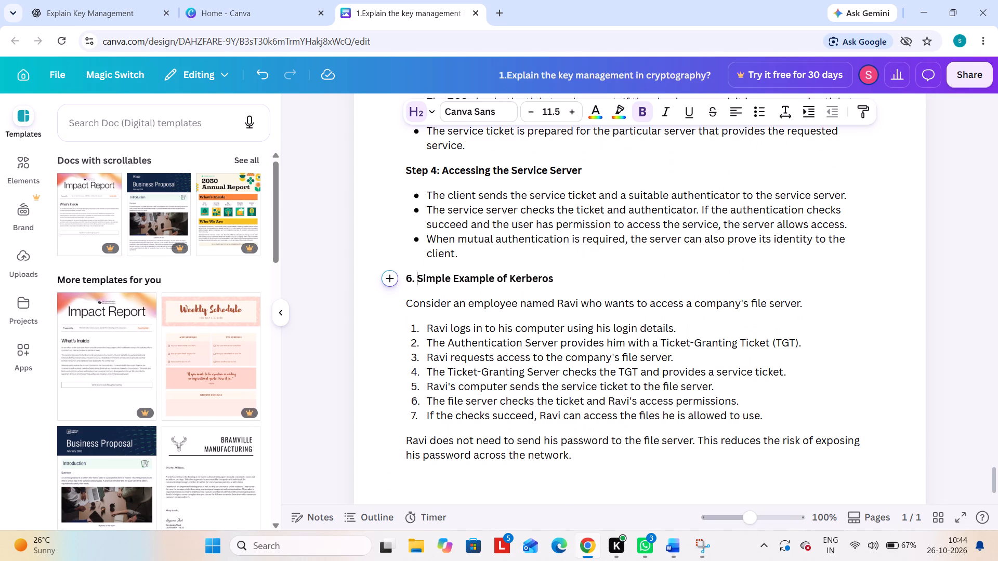
key("BackSpace")
key("BackSpace")
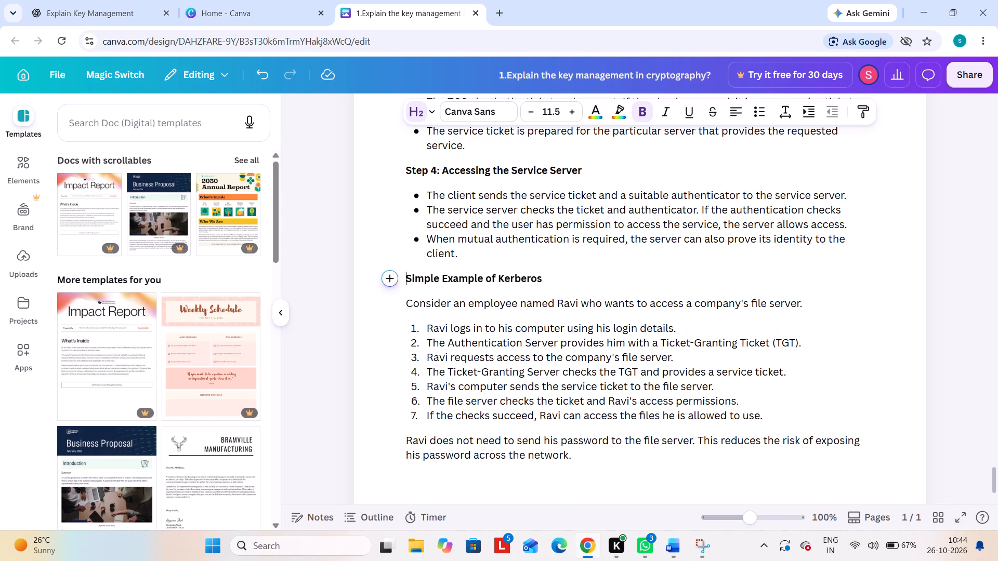
Remove the bold formatting from the "Simple Example of Kerberos" heading and add a colon at its end.
left_click_drag(404, 276, 582, 280)
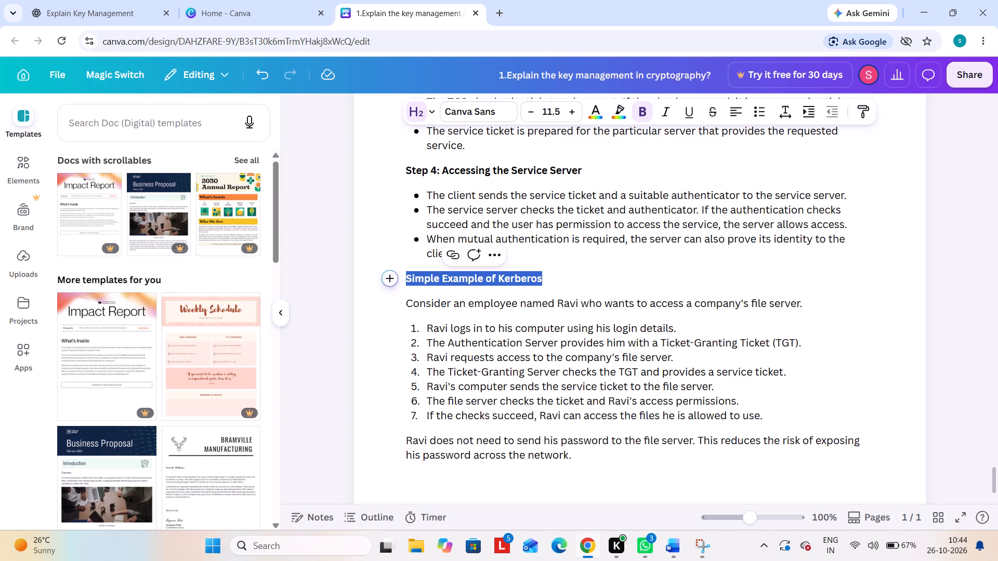
left_click(645, 110)
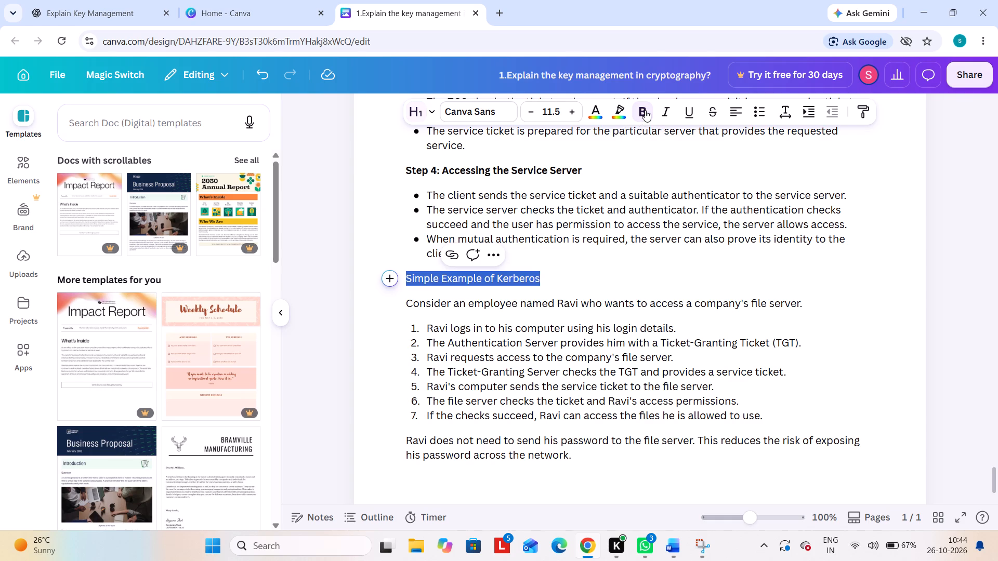
left_click(645, 110)
left_click(645, 110)
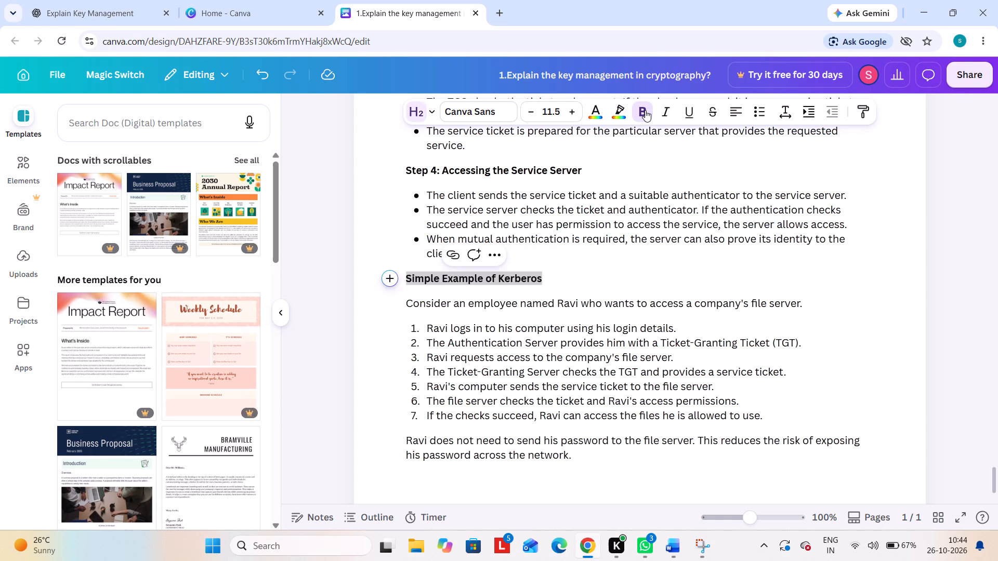
left_click(560, 277)
key("shift+colon")
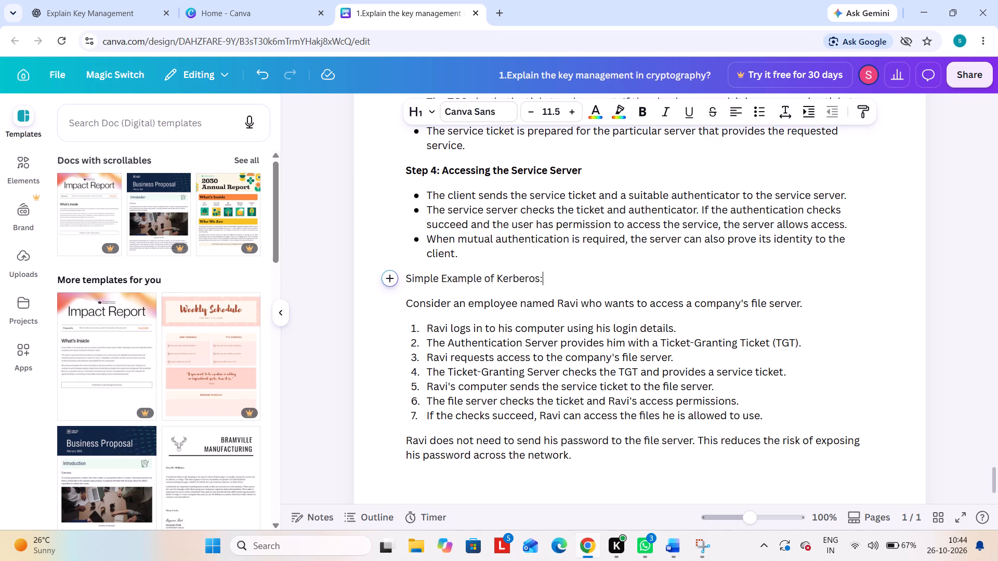
scroll(560, 277, "down", 2)
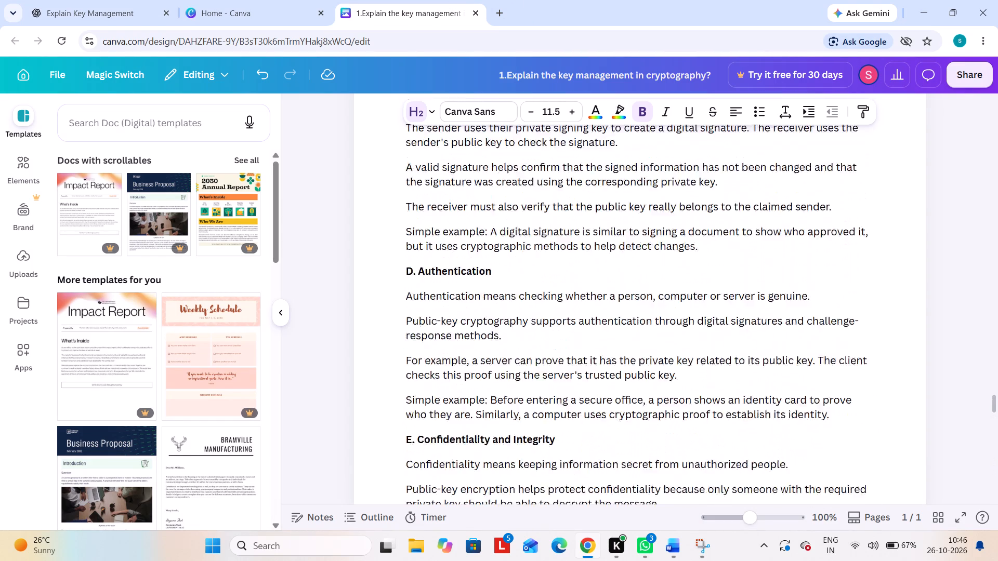
scroll(513, 326, "up", 3)
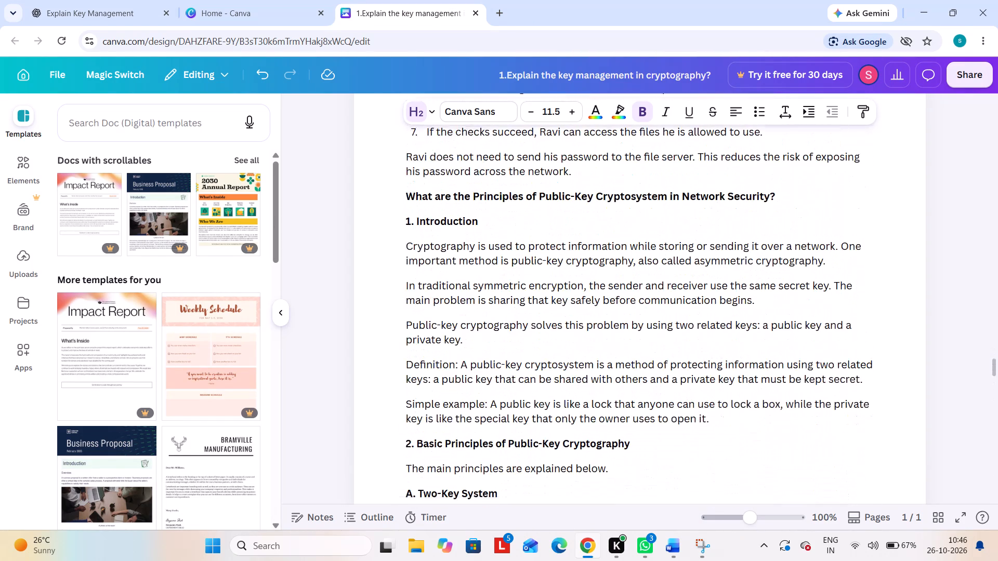
left_click(407, 194)
type("4.")
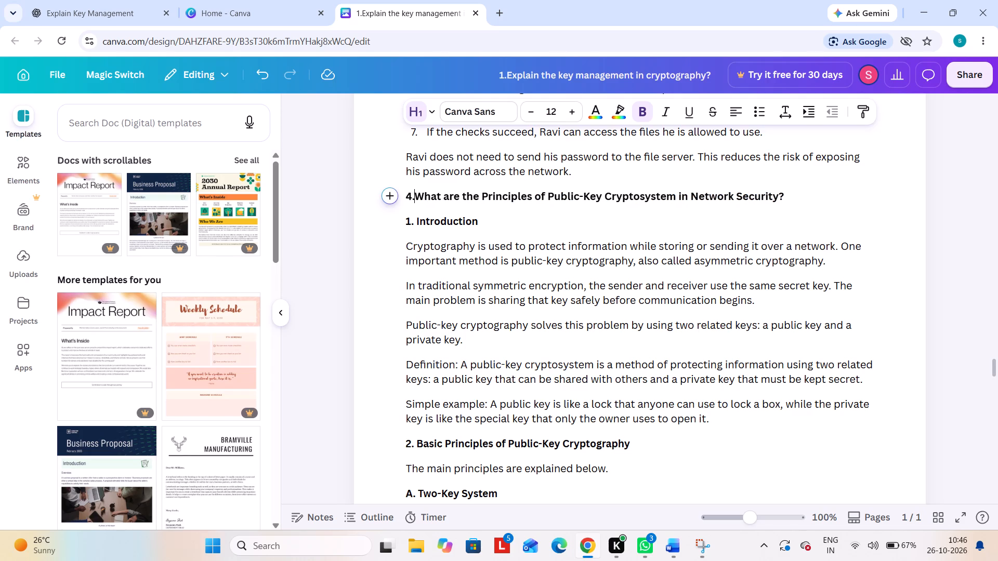
Colour the entire question 4 heading on public-key cryptosystem principles red.
left_click_drag(406, 194, 711, 210)
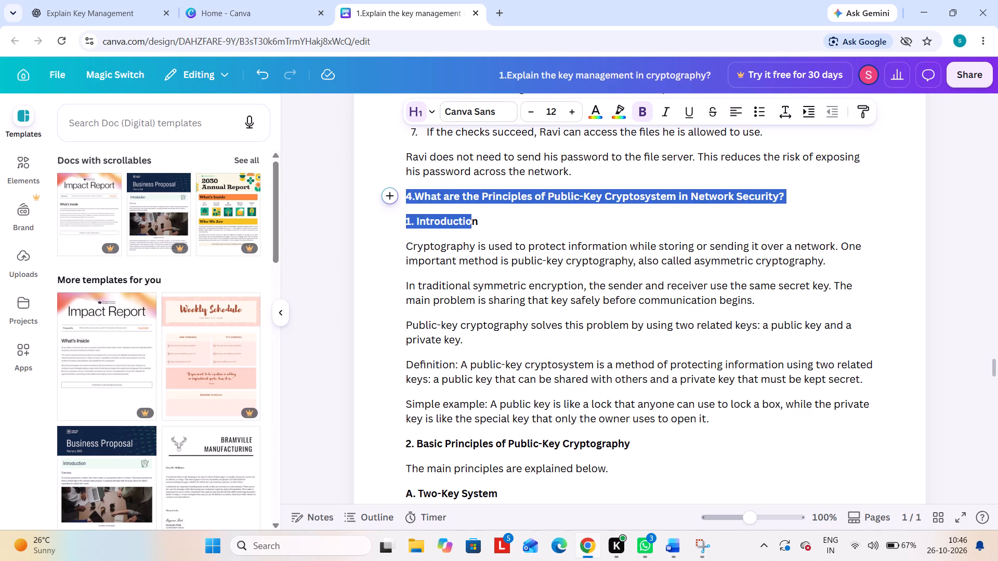
left_click_drag(711, 210, 791, 197)
left_click(596, 114)
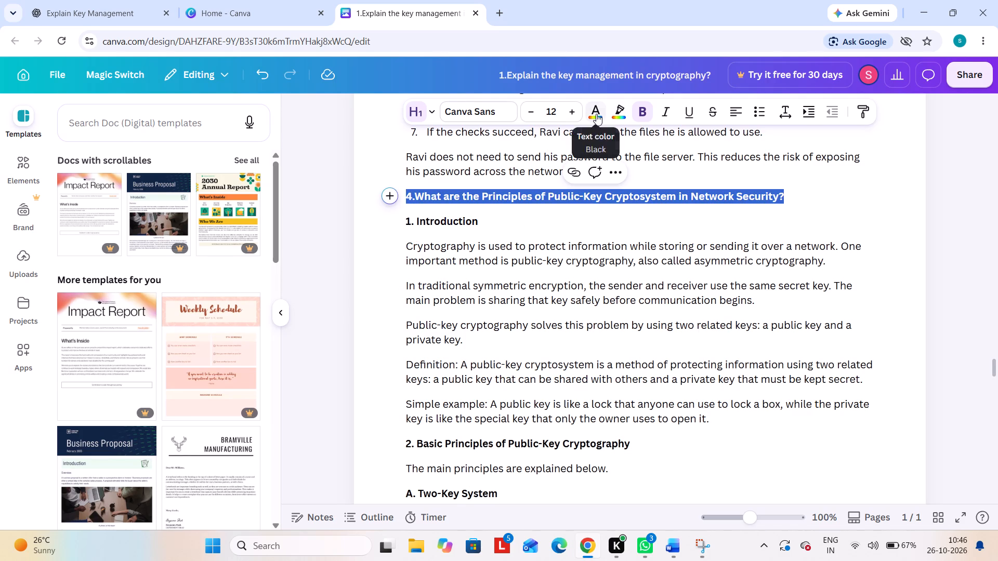
left_click(130, 208)
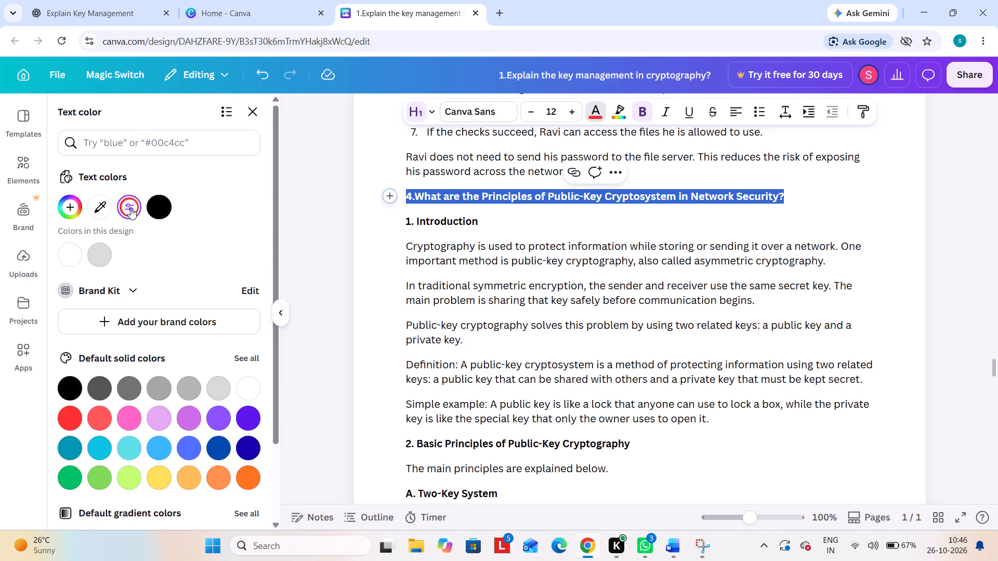
Remove the number 1 and its period from the "Introduction" heading under question 4.
left_click(416, 224)
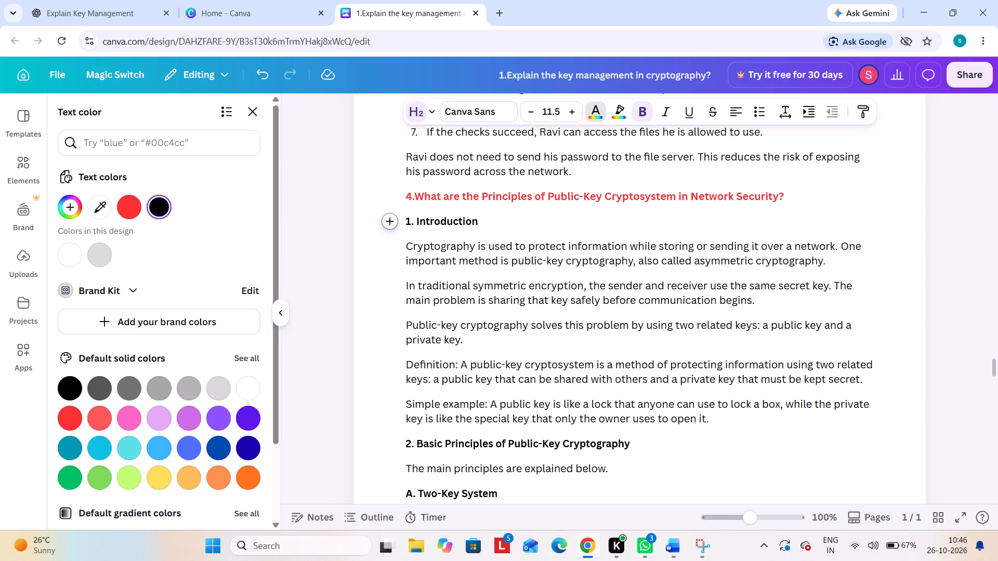
key("BackSpace")
key("BackSpace")
key("BackSpace")
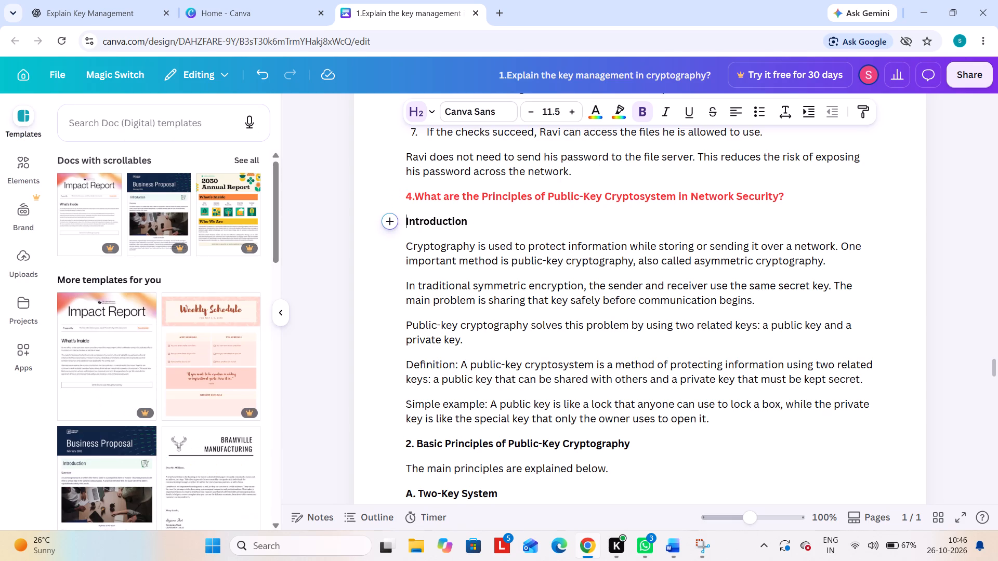
Insert a line reading "ANS:" between the question 4 heading and "Introduction", and colour it red.
key("Return")
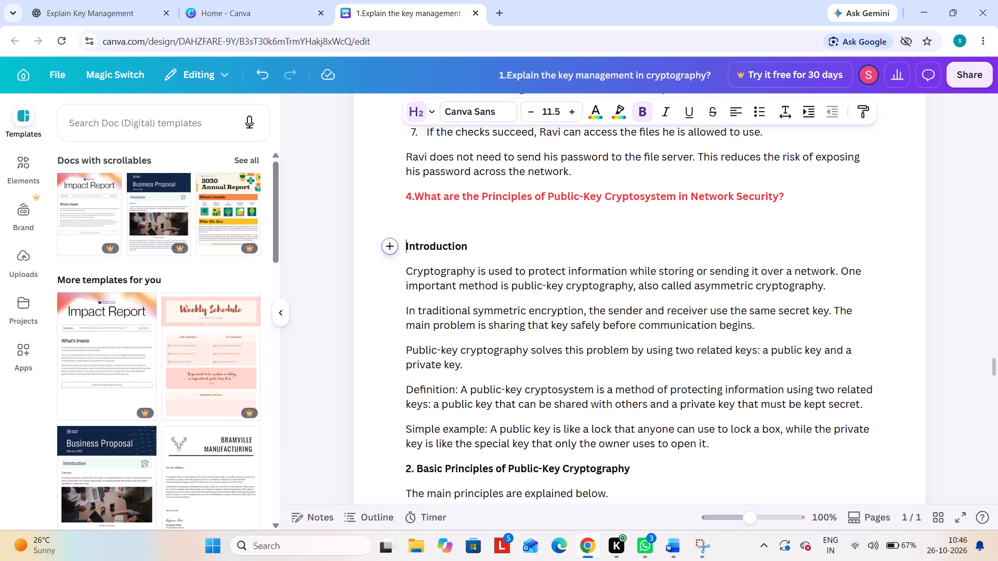
left_click(405, 219)
type("ANS")
key("shift+colon")
key("ctrl+a")
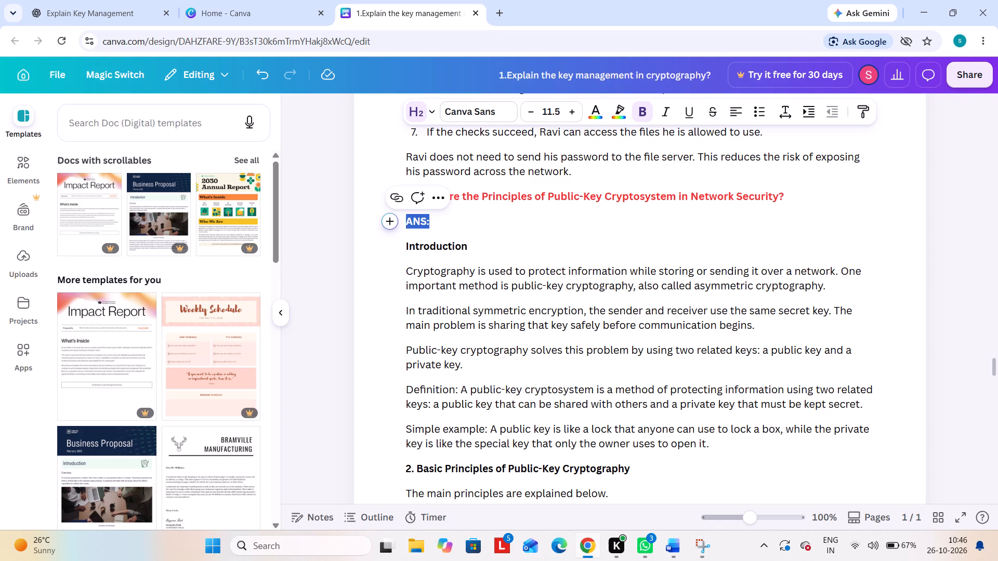
left_click(601, 103)
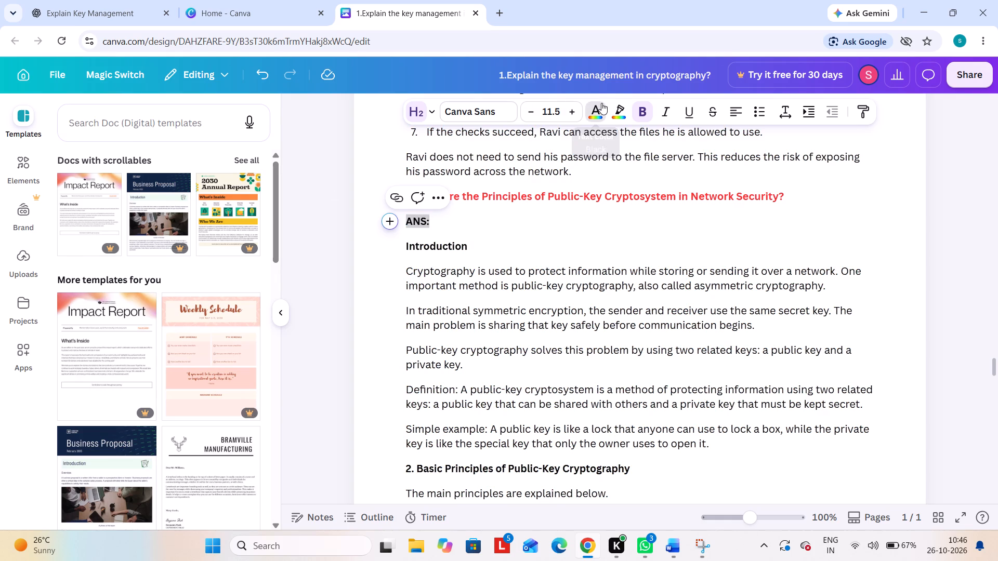
left_click(126, 207)
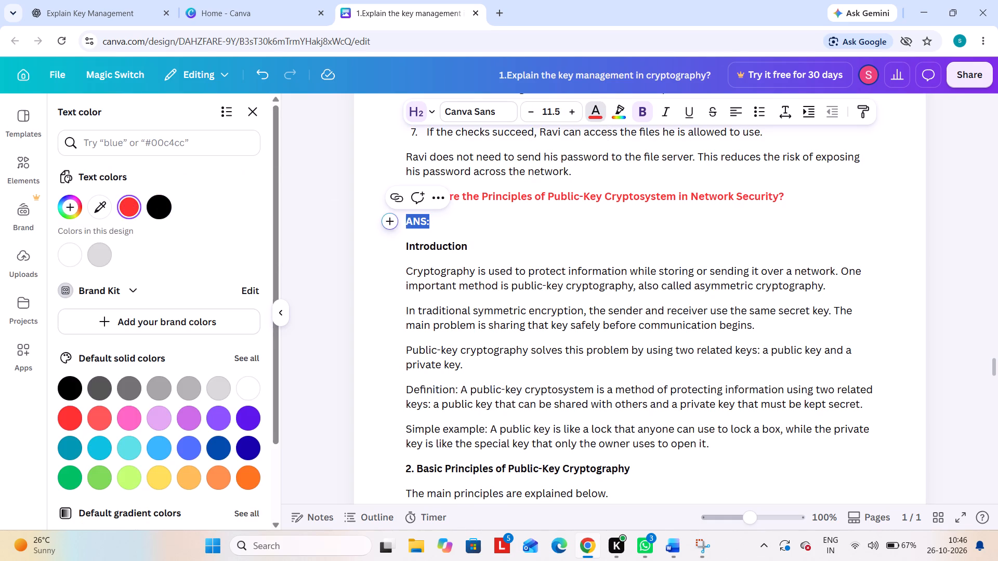
left_click(531, 215)
Turn the five paragraphs under the question 4 "Introduction" heading, from "Cryptography is used" through "Simple example", into a bulleted list.
scroll(451, 248, "down", 1)
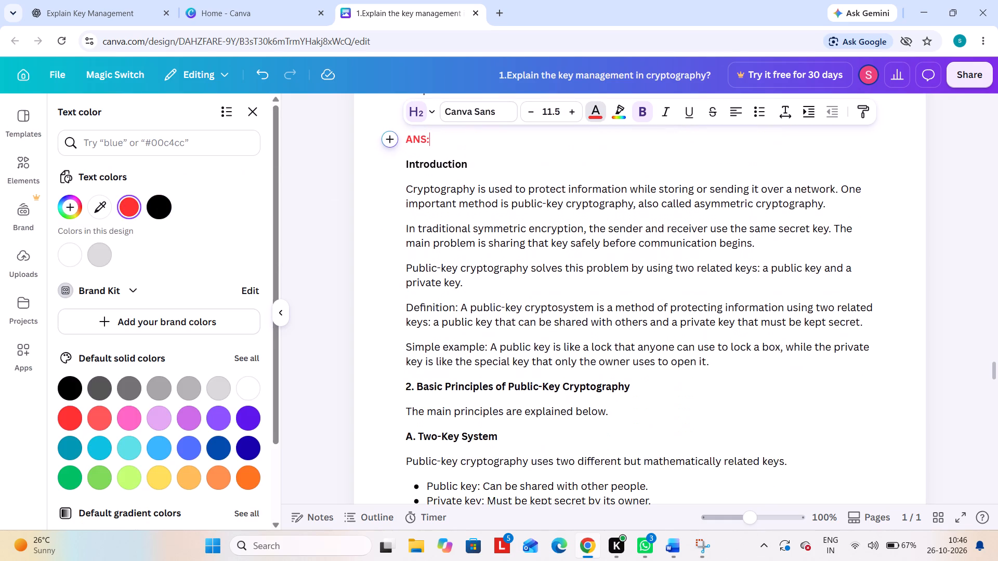
scroll(451, 248, "down", 1)
left_click_drag(403, 173, 664, 296)
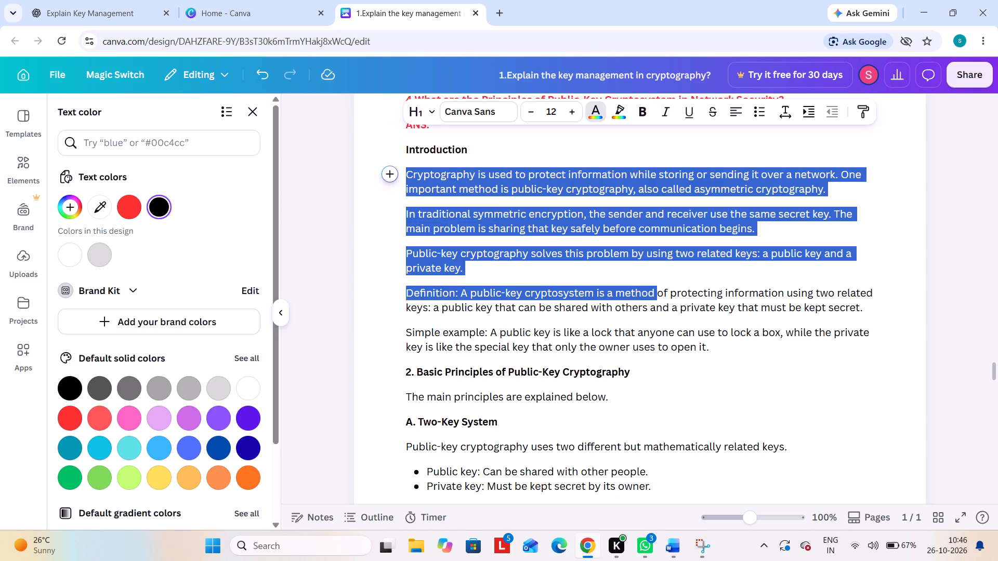
left_click_drag(664, 296, 715, 344)
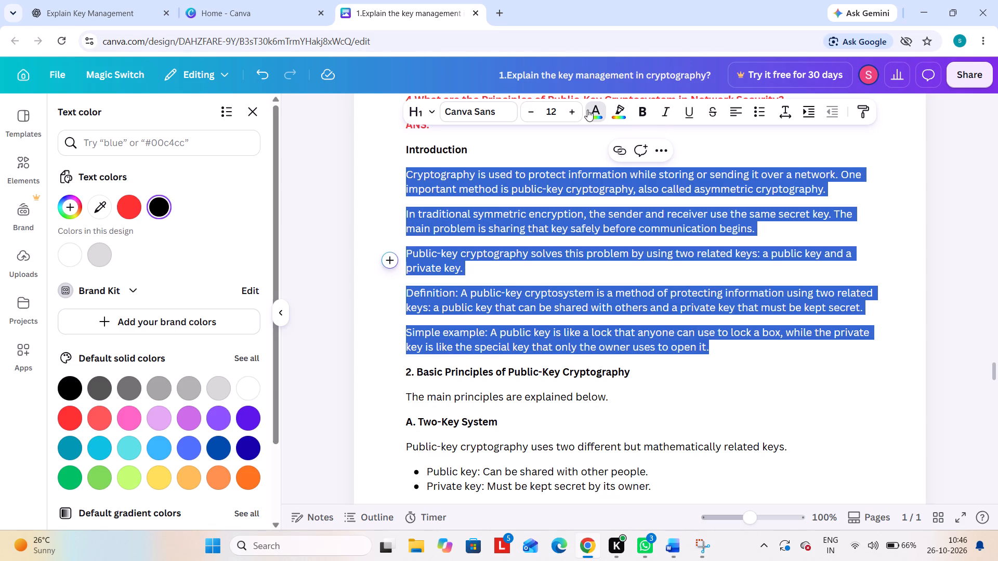
left_click(387, 268)
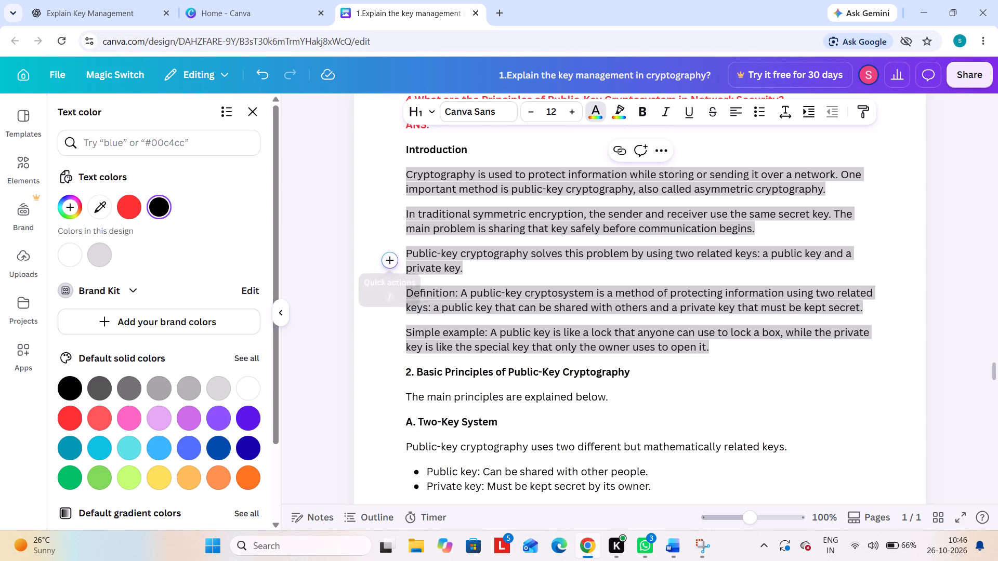
left_click(388, 258)
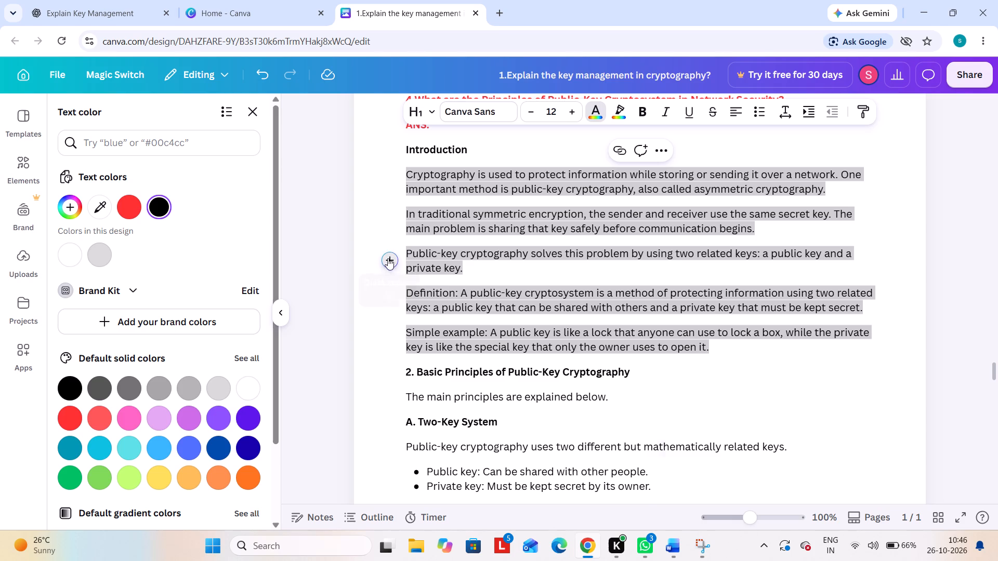
scroll(780, 496, "down", 4)
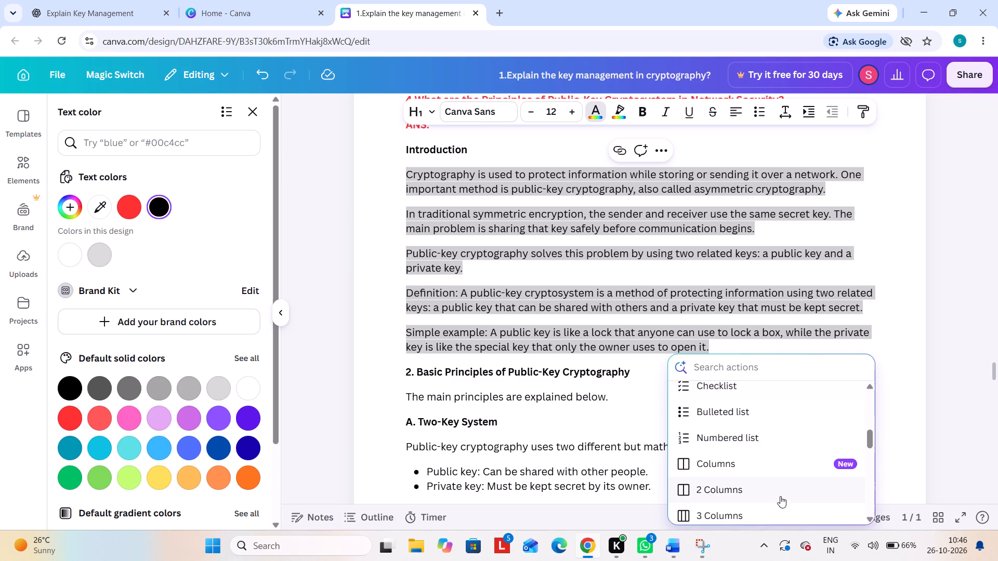
left_click(697, 417)
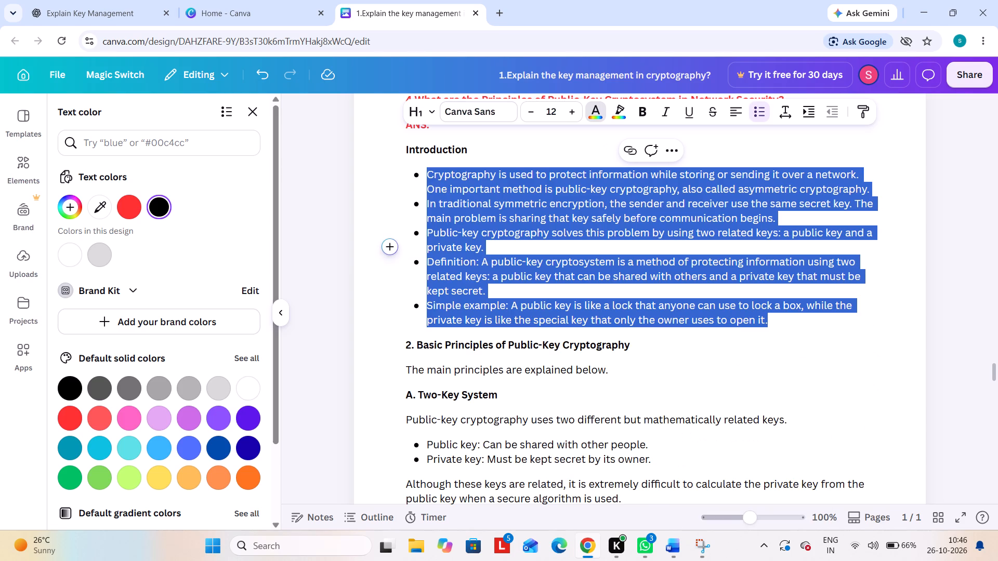
left_click(787, 358)
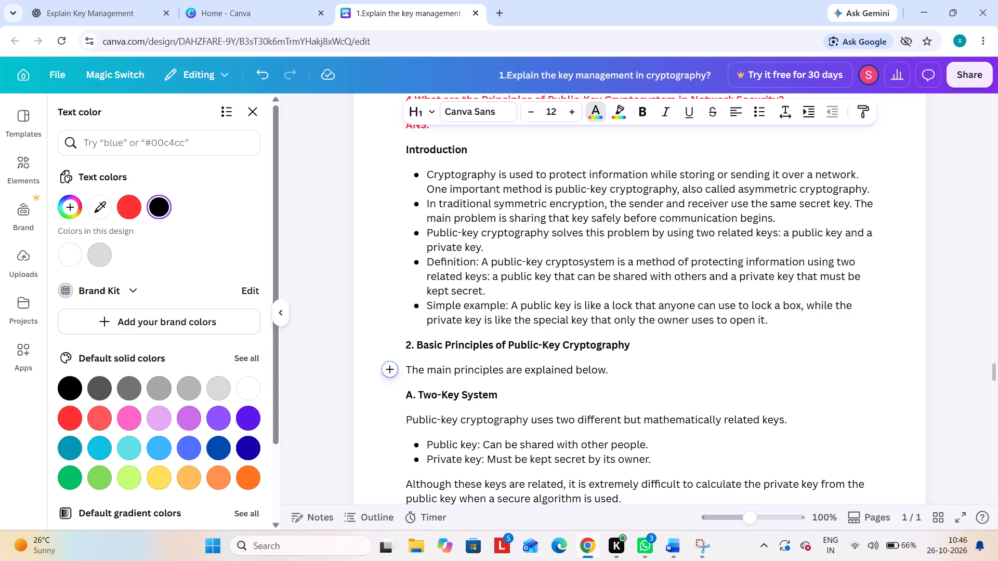
Remove the number 2 and its period from the "Basic Principles of Public-Key Cryptography" heading.
scroll(524, 262, "up", 2)
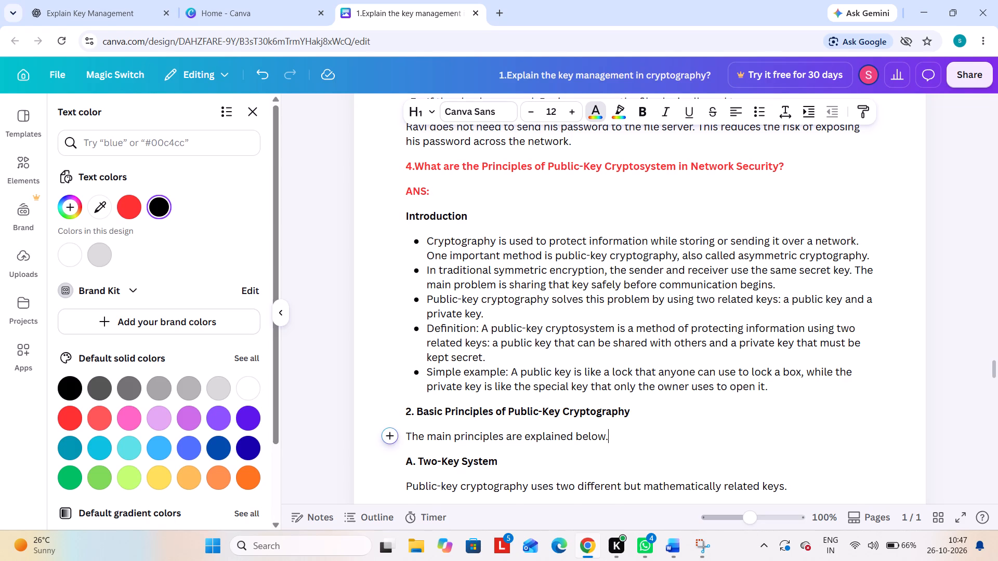
scroll(524, 262, "down", 3)
scroll(524, 262, "up", 2)
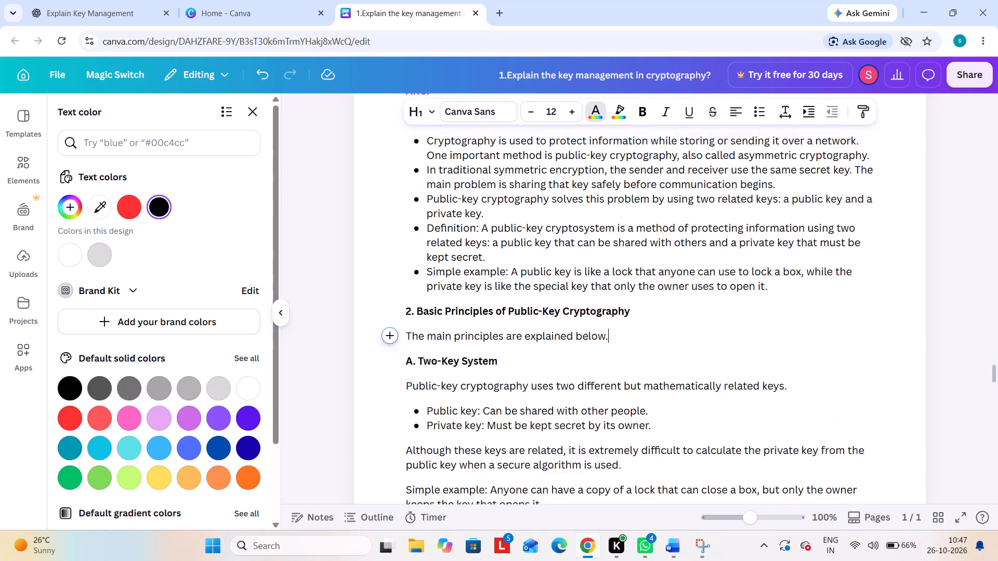
scroll(524, 262, "up", 1)
scroll(524, 262, "down", 1)
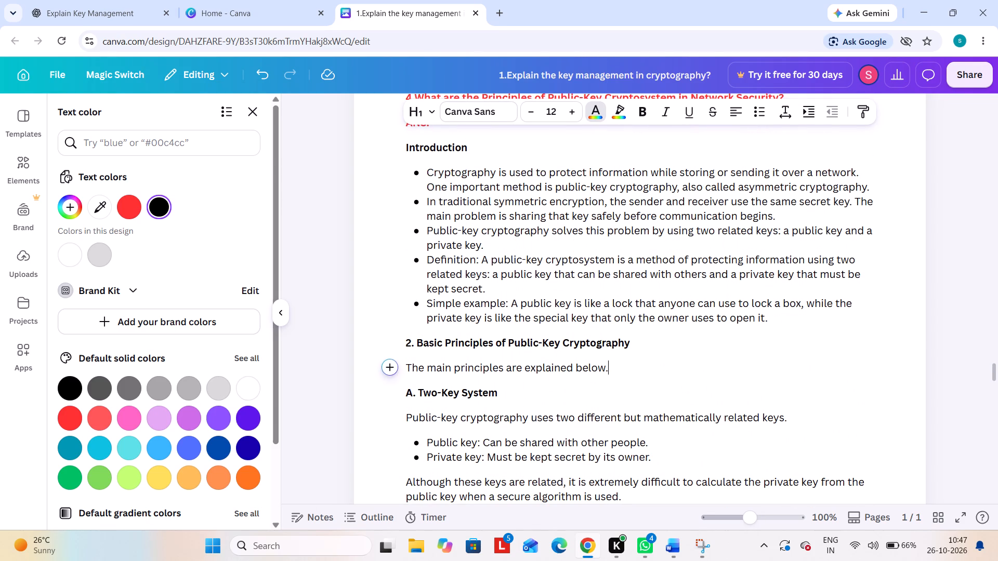
left_click(419, 343)
key("BackSpace")
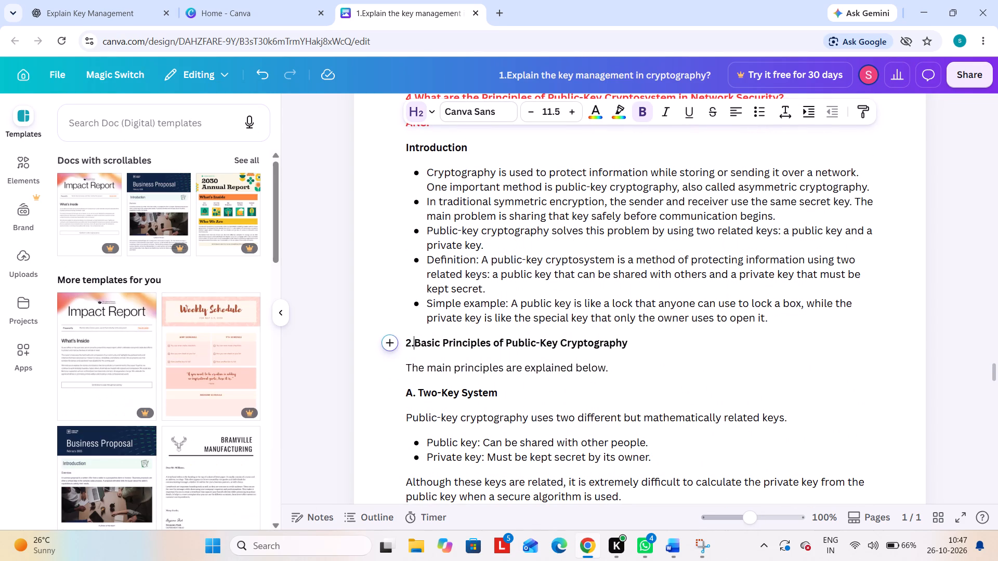
key("BackSpace")
key("BackSpace")
scroll(419, 343, "down", 3)
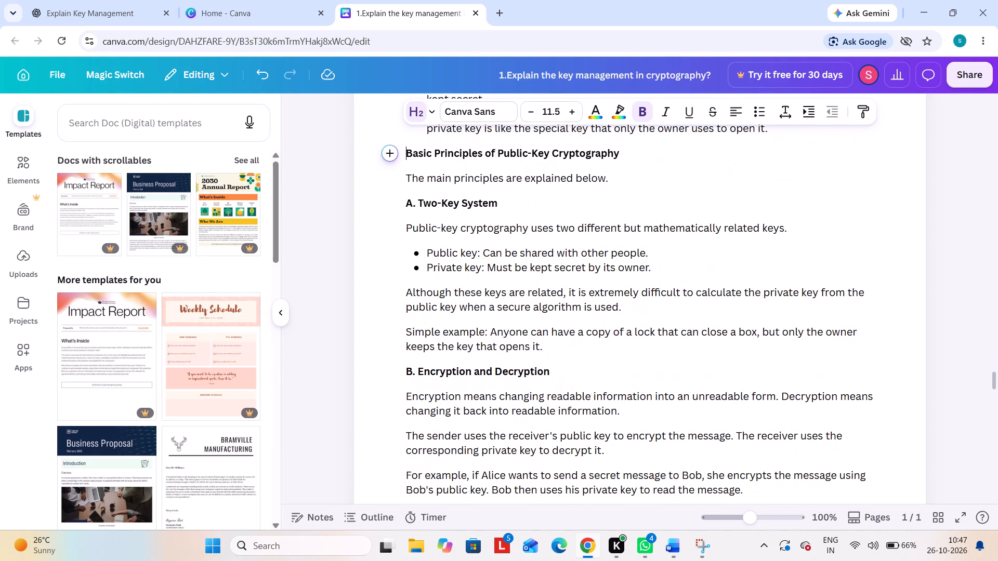
scroll(554, 245, "down", 1)
scroll(554, 245, "up", 1)
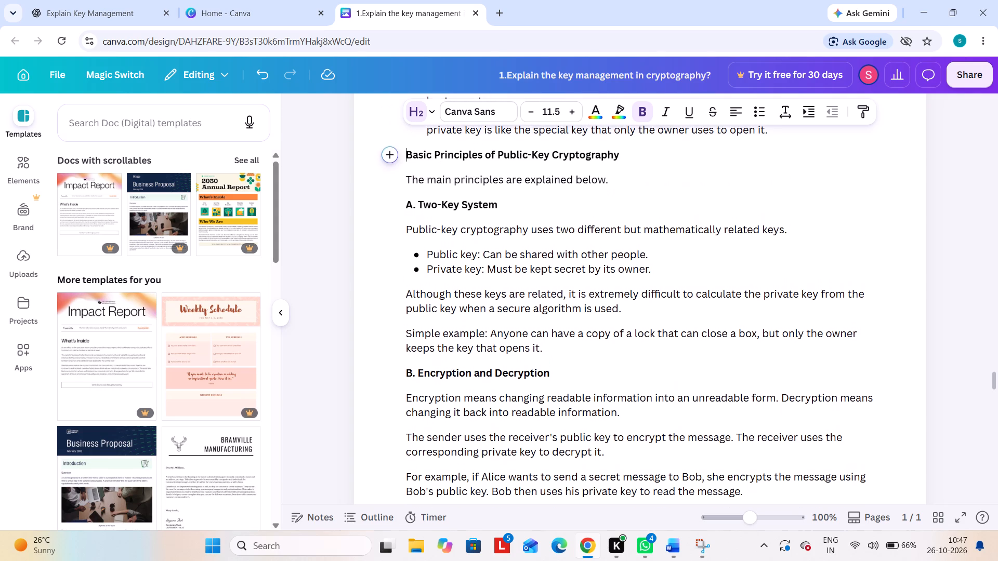
scroll(554, 245, "down", 1)
scroll(554, 245, "up", 3)
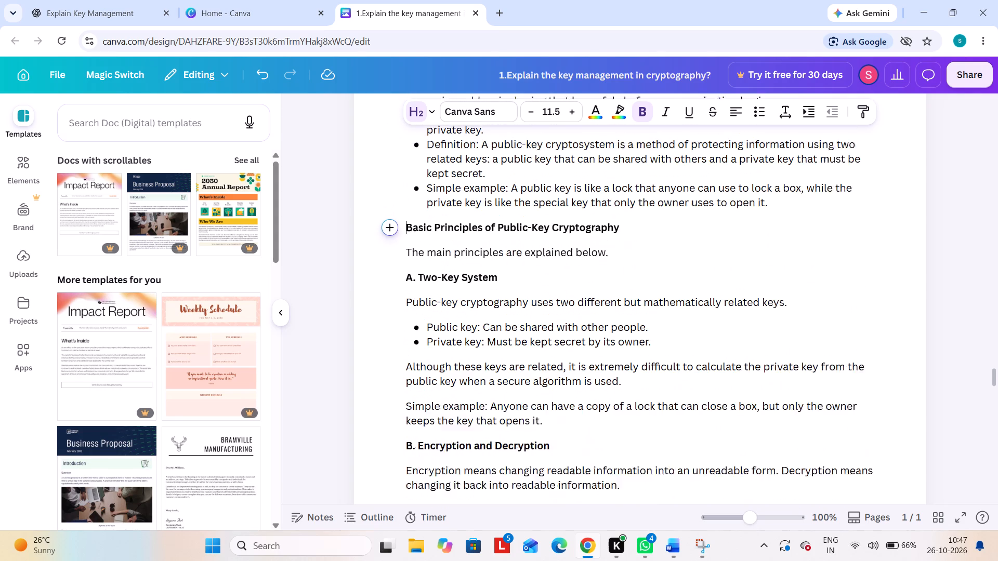
scroll(554, 245, "down", 5)
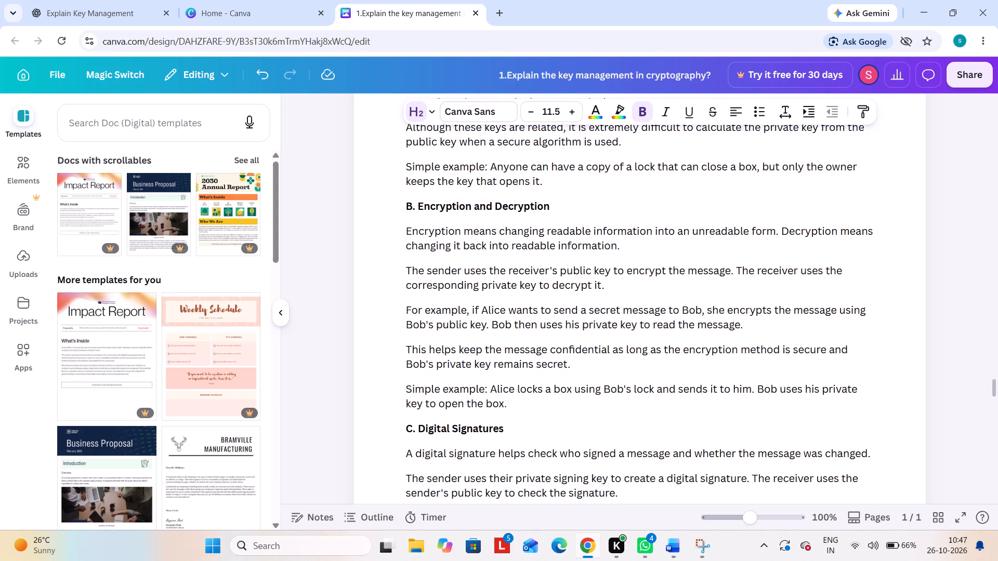
scroll(554, 245, "down", 12)
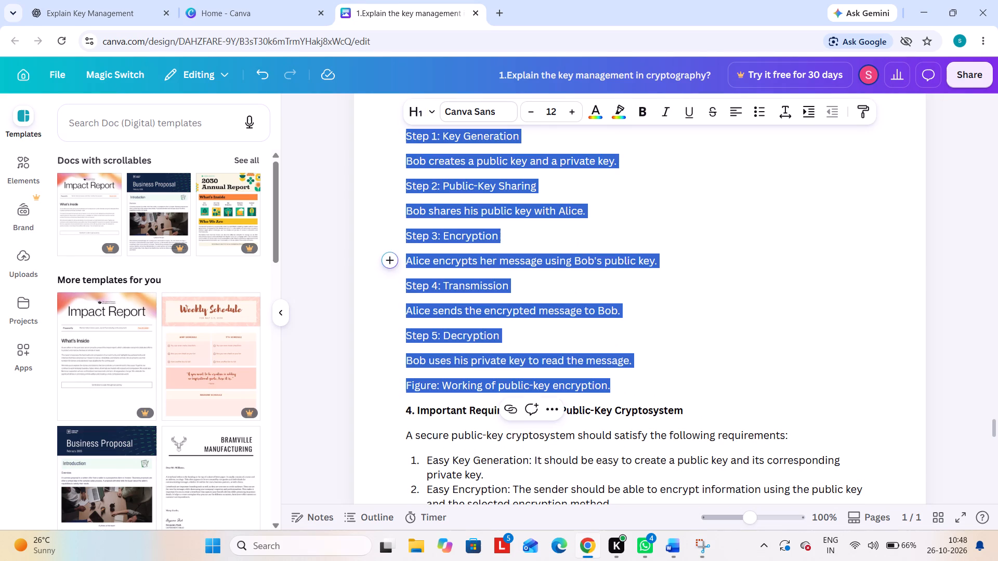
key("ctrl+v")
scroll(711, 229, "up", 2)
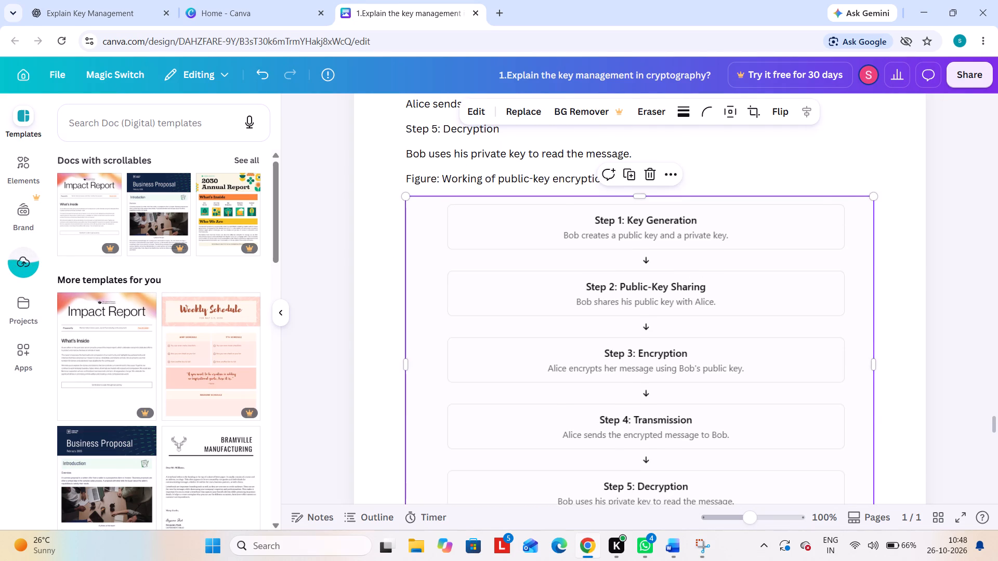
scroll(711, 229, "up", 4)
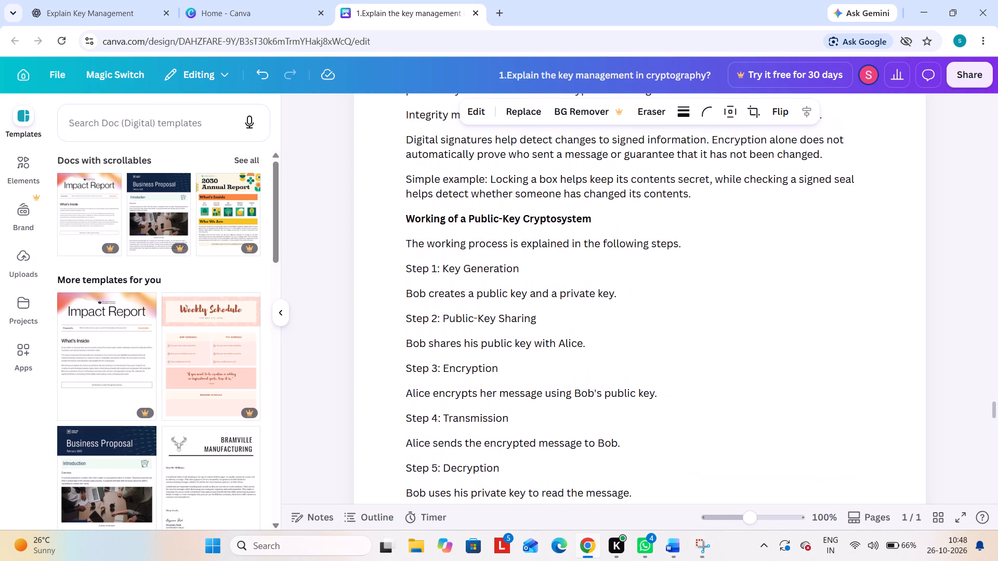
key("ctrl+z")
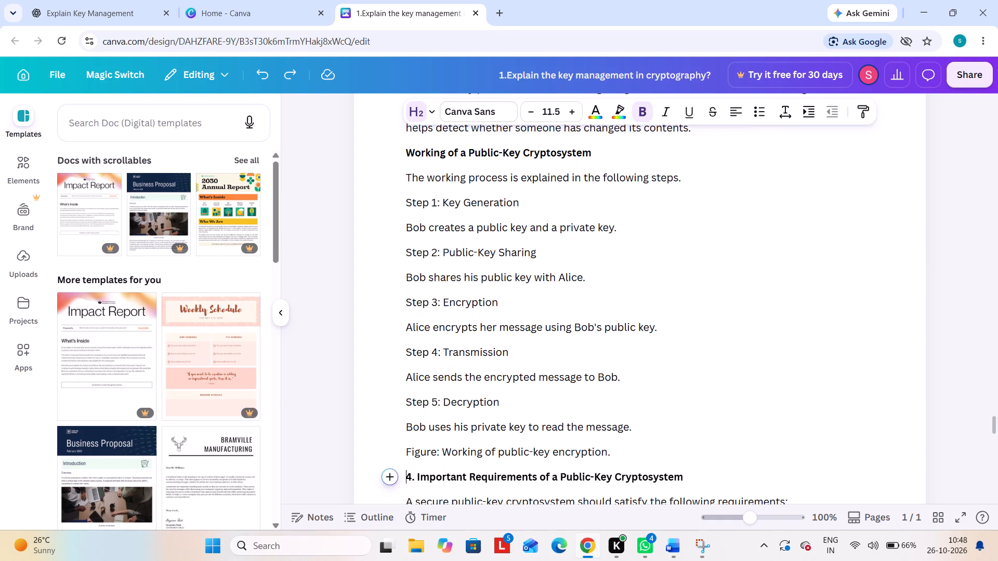
Delete the text from "Step 1: Key Generation" through the "Figure: Working of public-key encryption." caption and paste the copied diagram in its place.
left_click(619, 450)
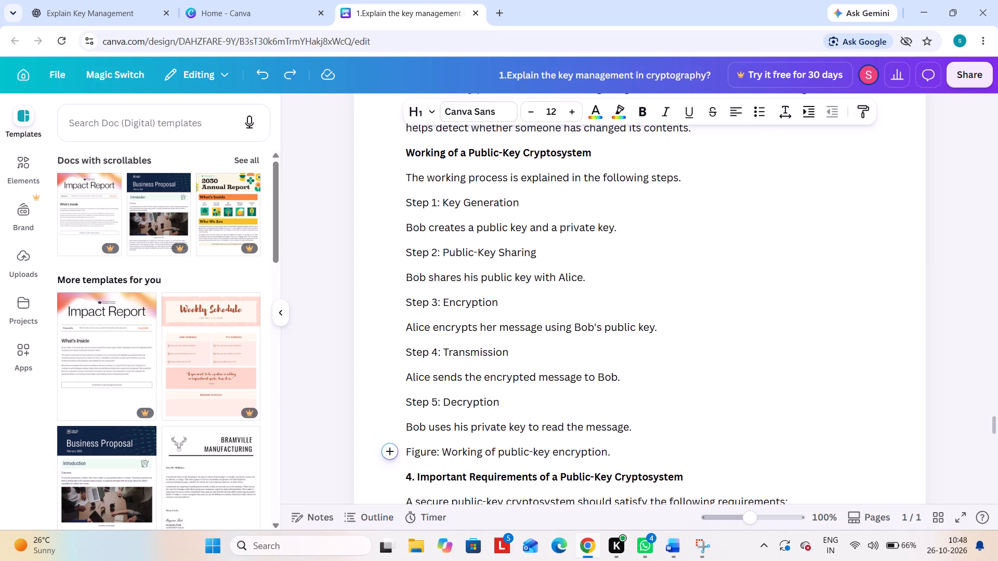
left_click_drag(405, 199, 623, 447)
key("BackSpace")
key("ctrl+v")
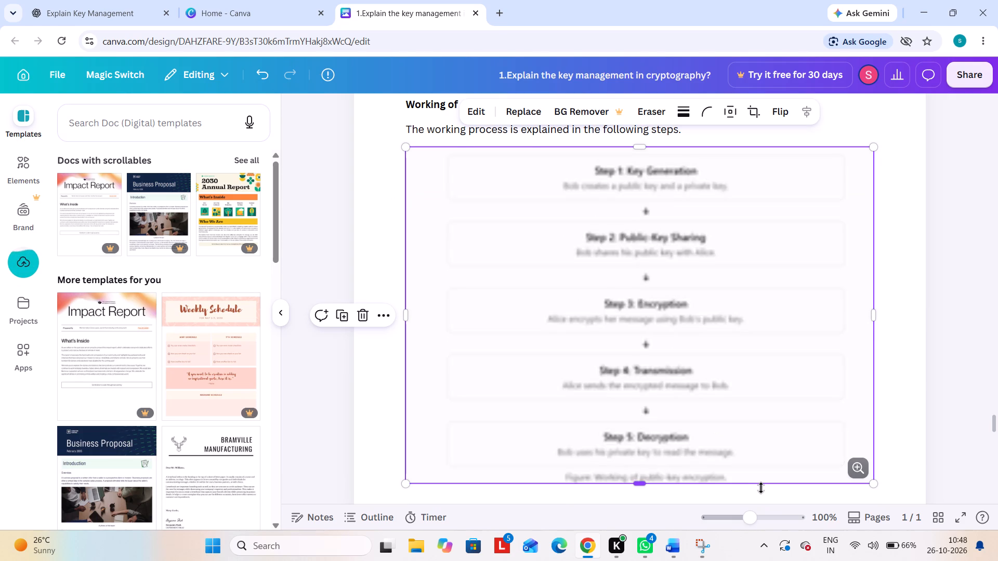
Check the inserted five-step public-key encryption diagram and the requirements section that follows it.
left_click(909, 193)
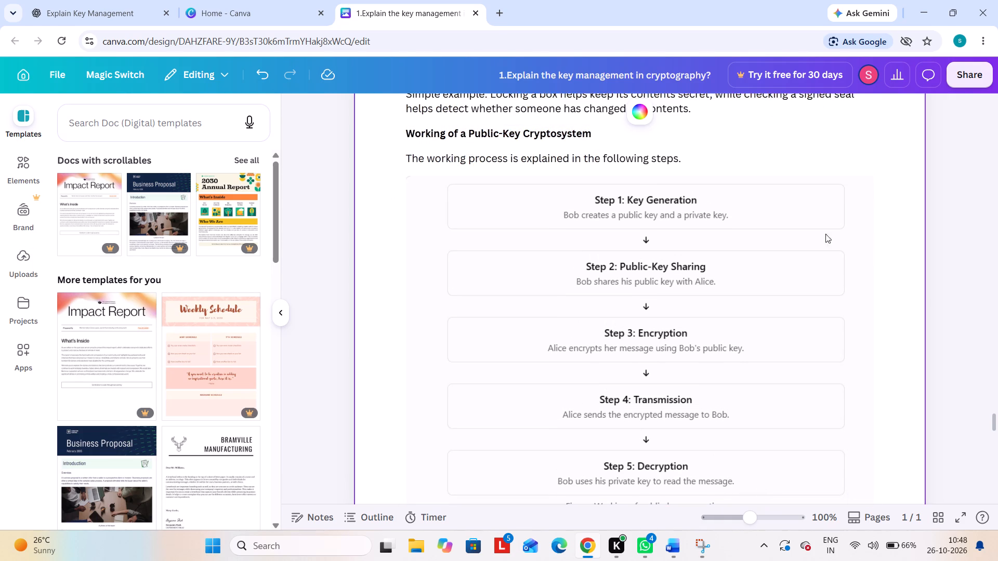
scroll(749, 287, "down", 5)
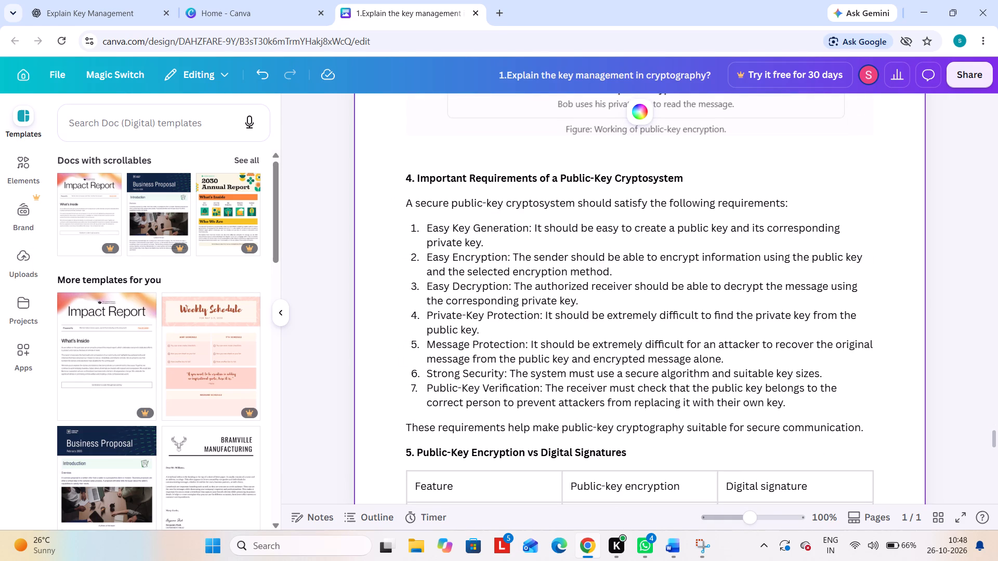
scroll(478, 191, "up", 7)
scroll(478, 191, "down", 2)
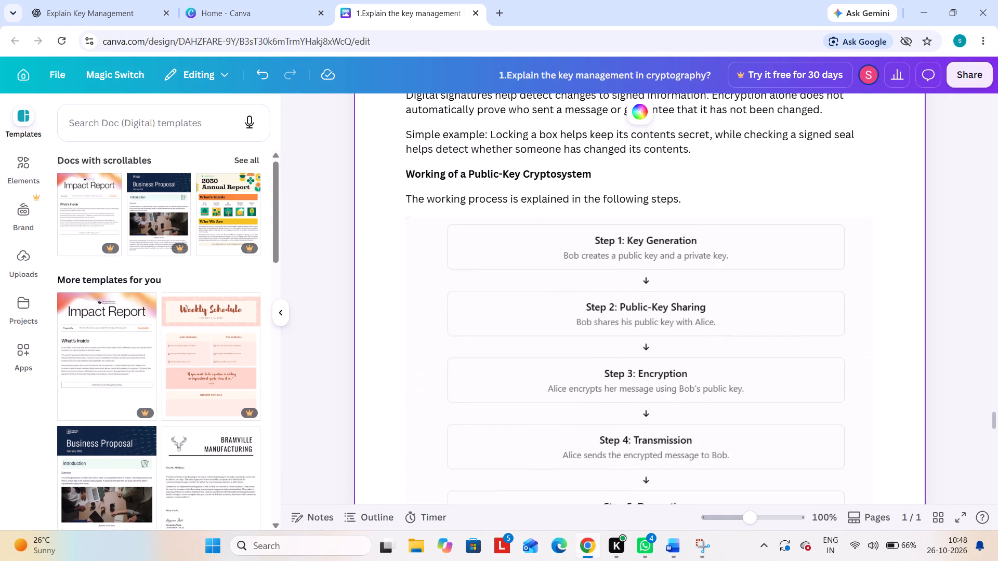
scroll(478, 191, "down", 3)
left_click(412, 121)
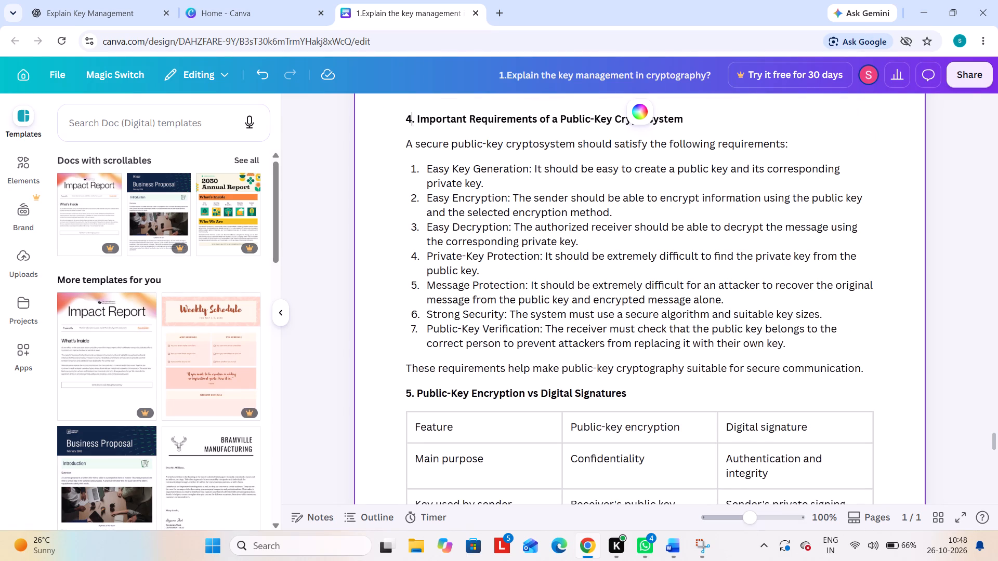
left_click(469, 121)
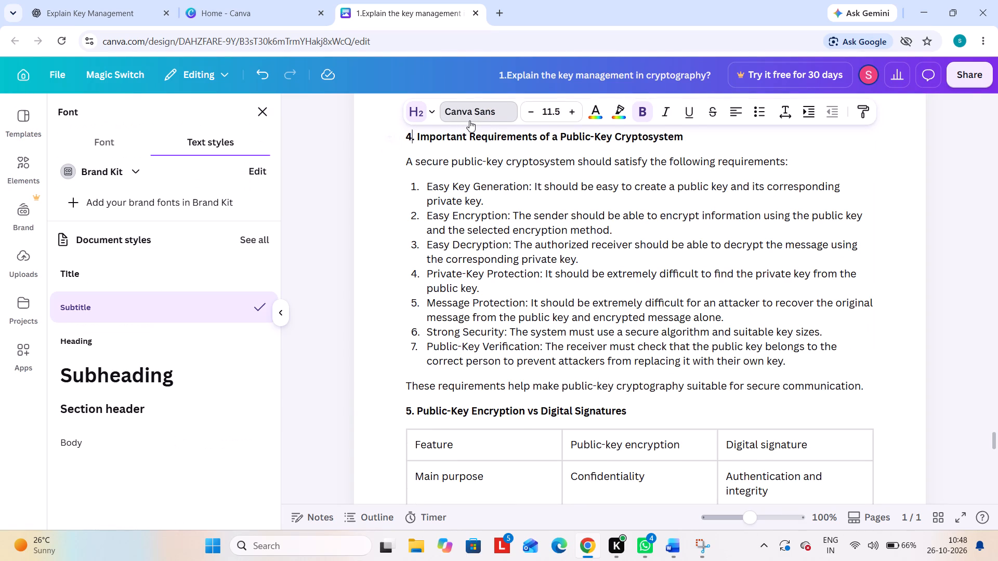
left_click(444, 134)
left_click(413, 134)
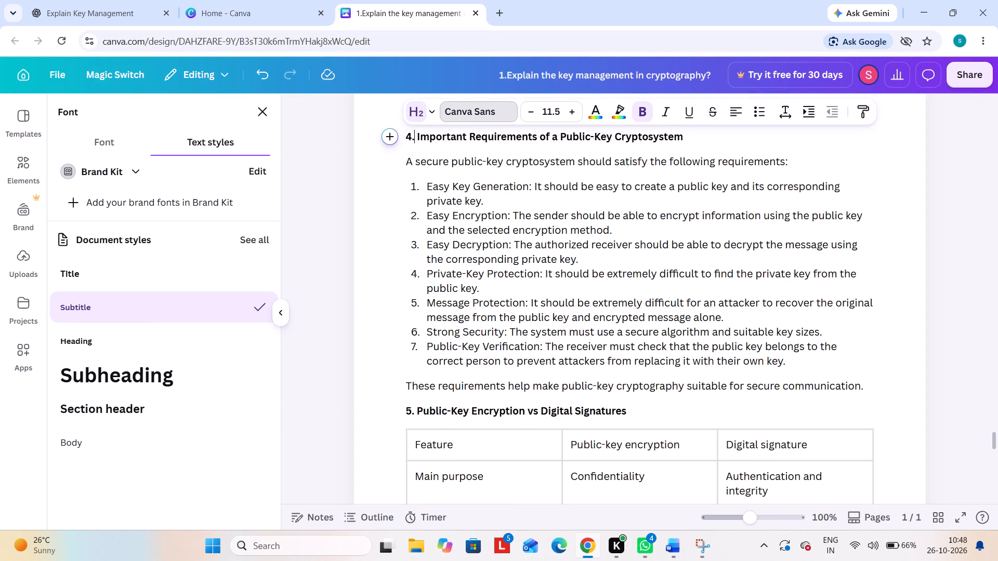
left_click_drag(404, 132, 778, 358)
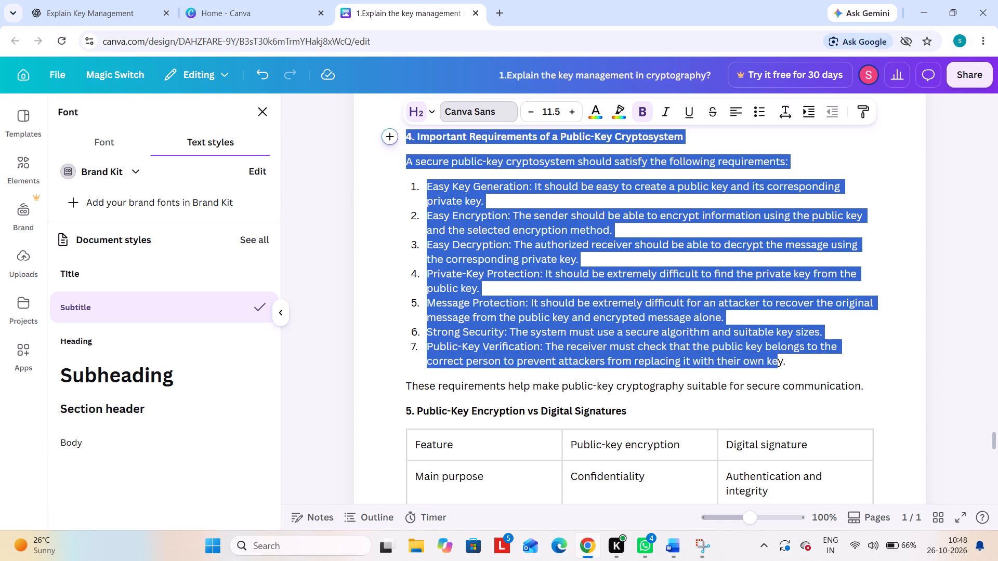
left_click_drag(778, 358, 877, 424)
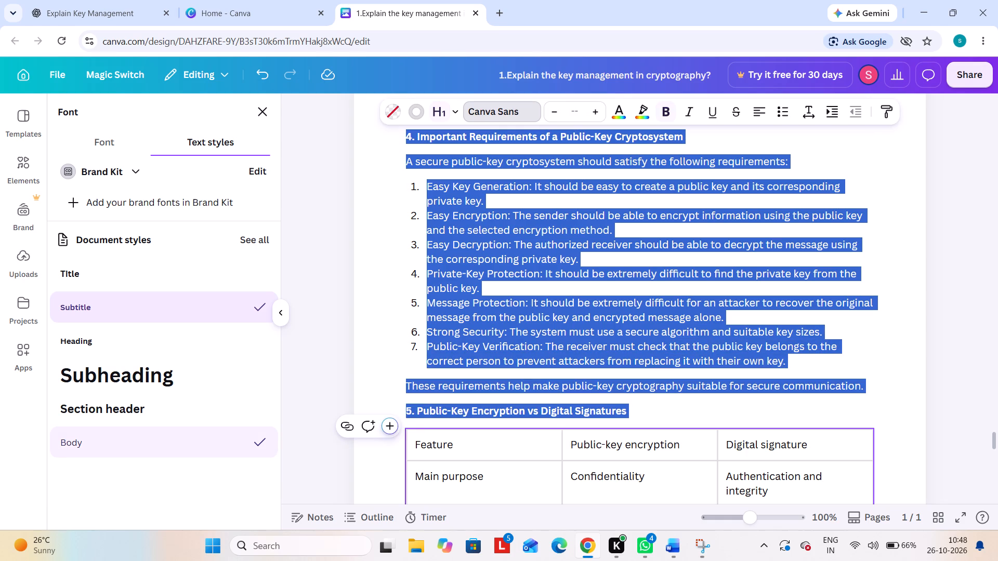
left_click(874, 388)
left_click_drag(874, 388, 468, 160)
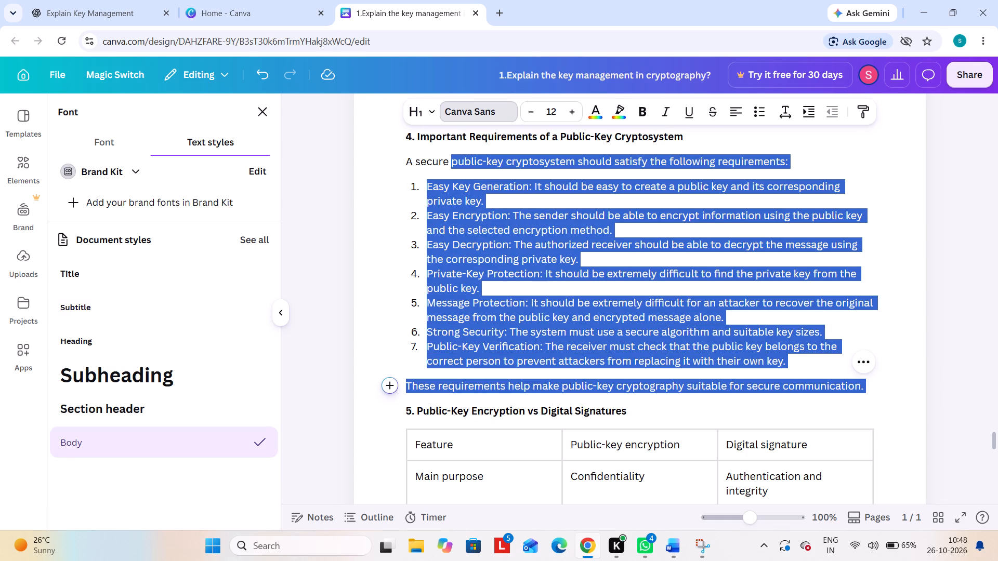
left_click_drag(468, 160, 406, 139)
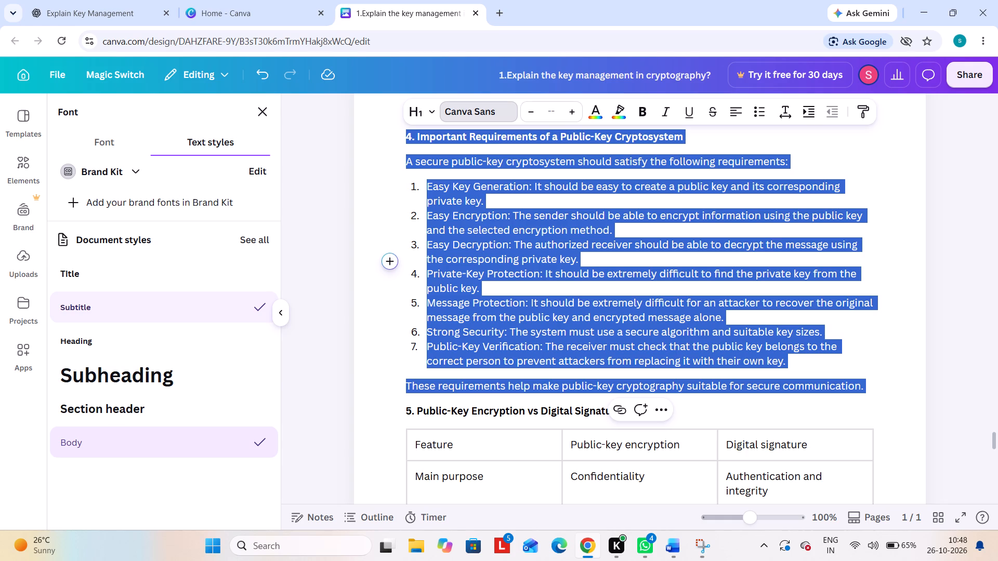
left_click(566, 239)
Delete everything from the "7. Limitations of Public-Key Cryptography" heading through the end of the document.
scroll(566, 239, "down", 5)
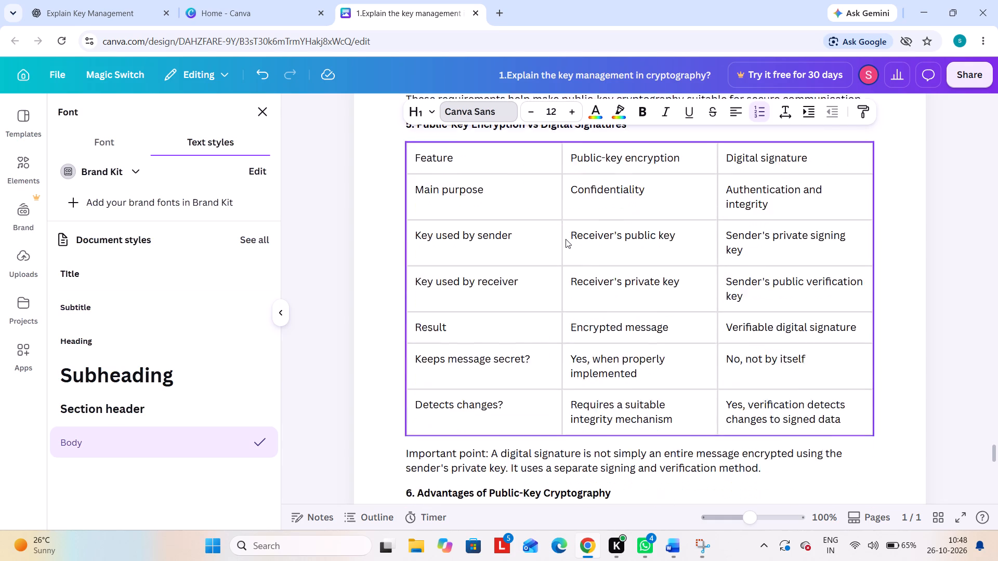
scroll(566, 239, "down", 3)
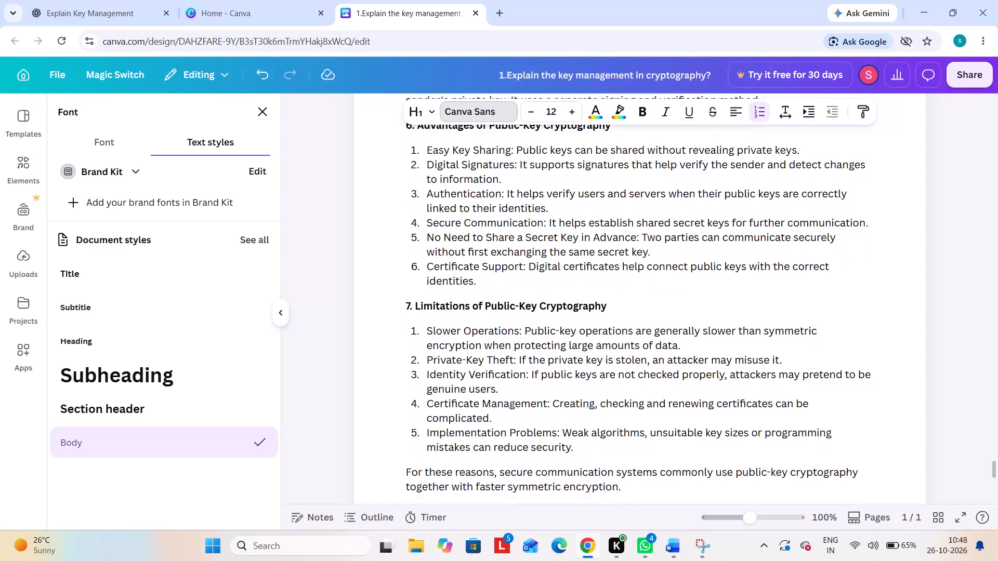
scroll(566, 239, "down", 1)
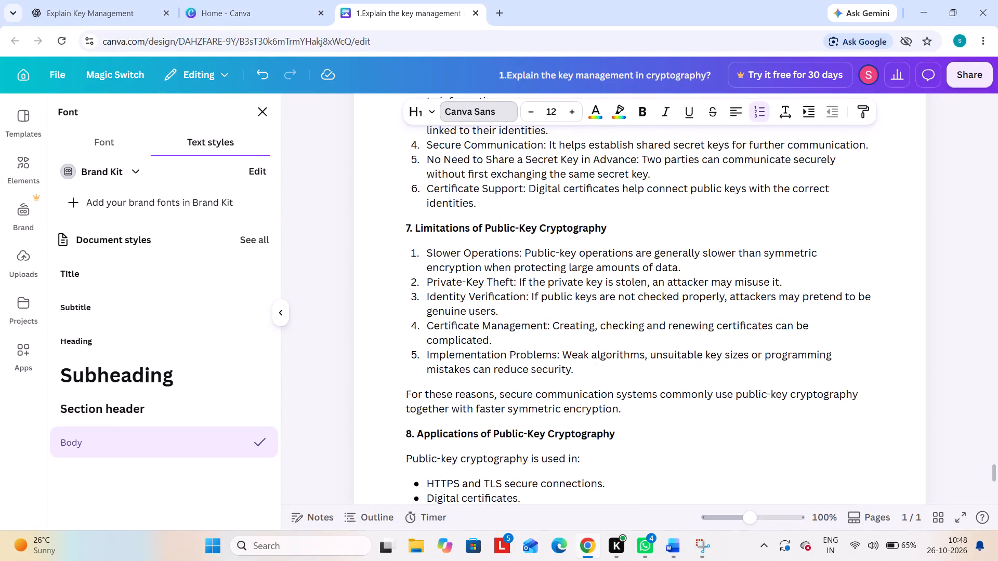
left_click_drag(404, 227, 775, 378)
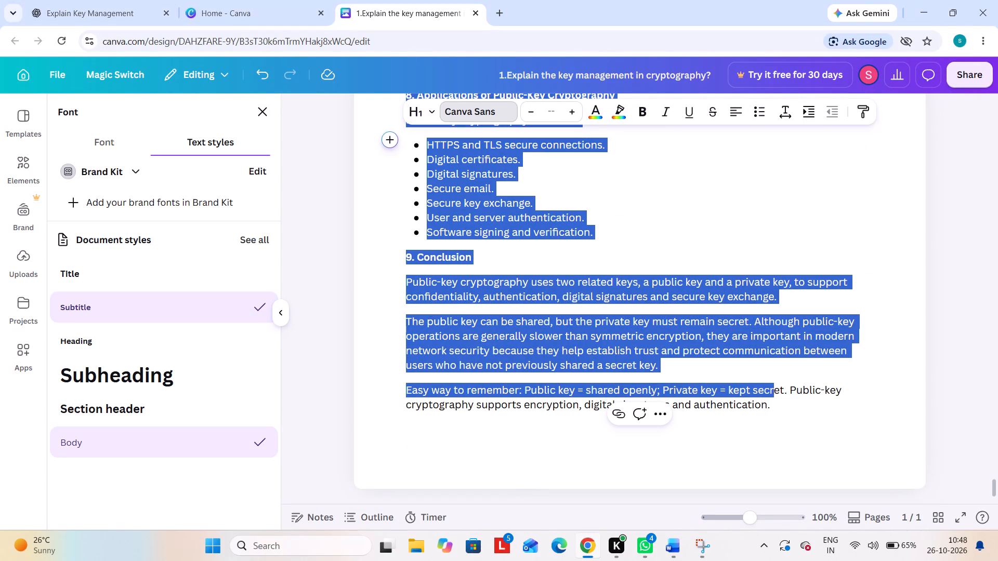
key("BackSpace")
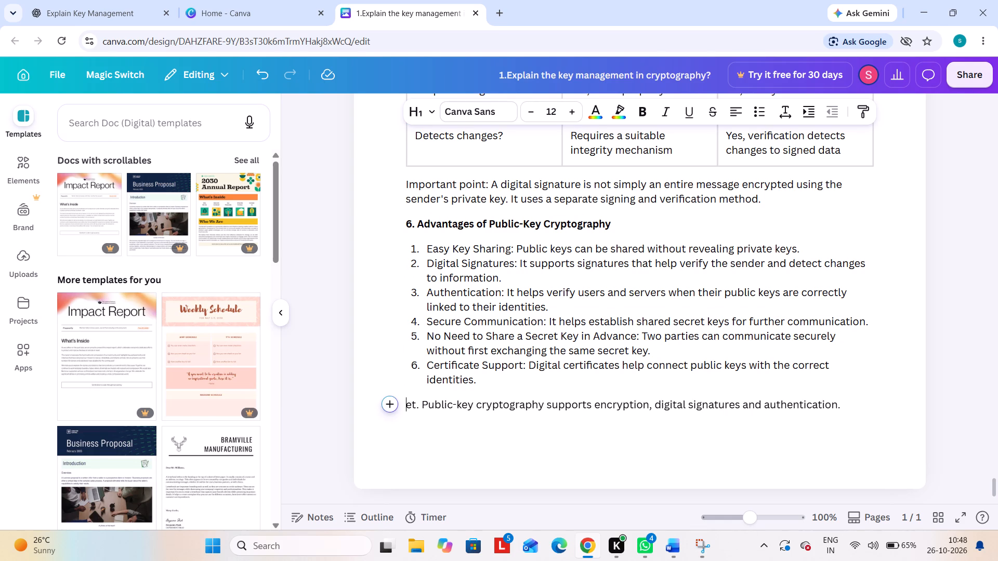
left_click_drag(405, 398, 859, 404)
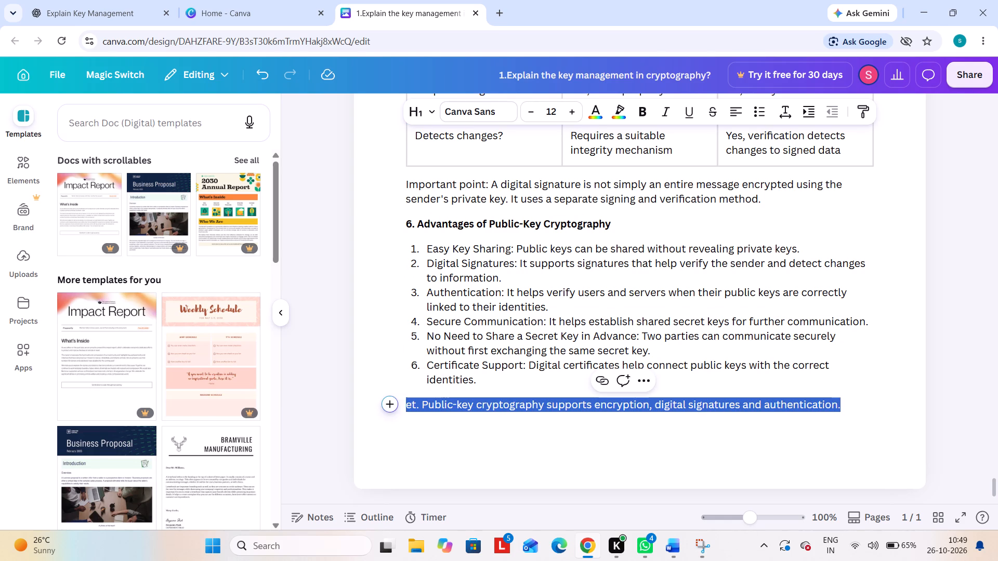
key("BackSpace")
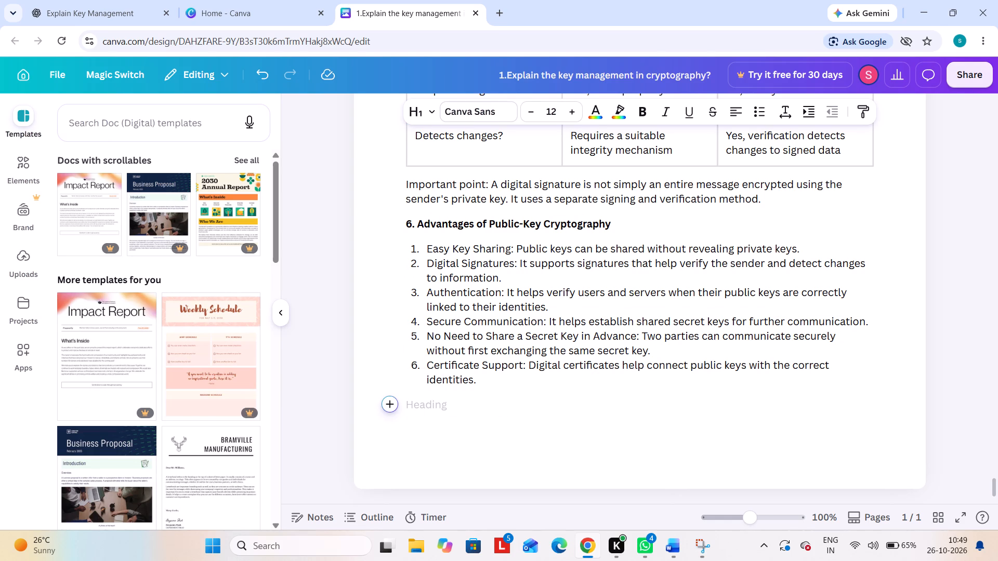
Bold the six lead-in terms of the Advantages of Public-Key Cryptography list, from "Easy Key Sharing:" to "Certificate Support:".
left_click_drag(424, 250, 508, 257)
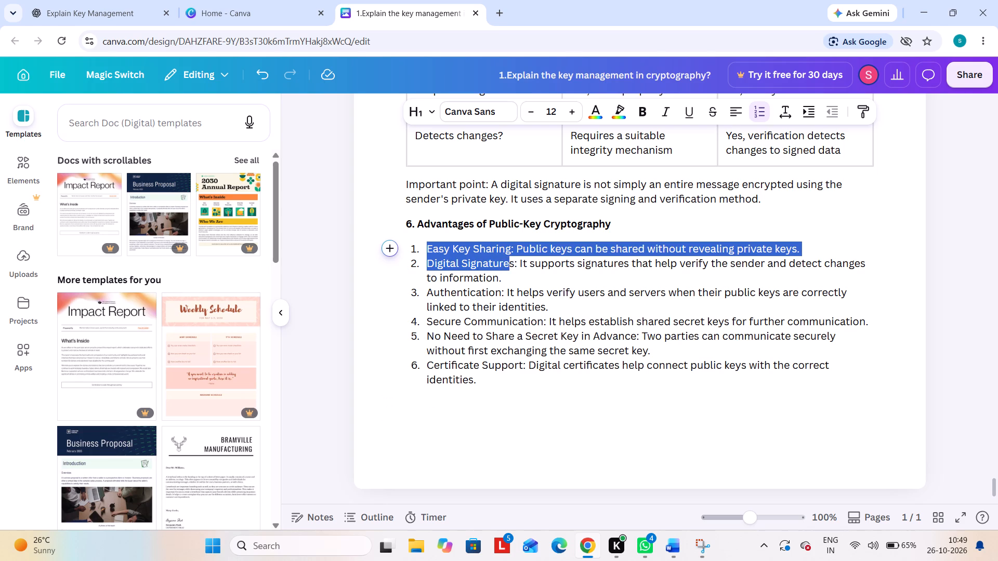
left_click_drag(508, 257, 514, 251)
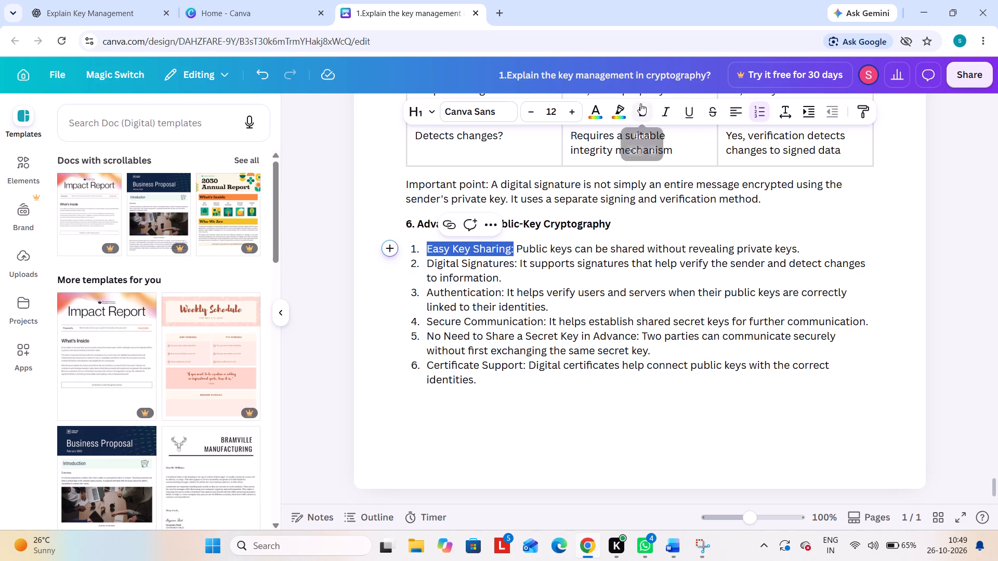
left_click(639, 106)
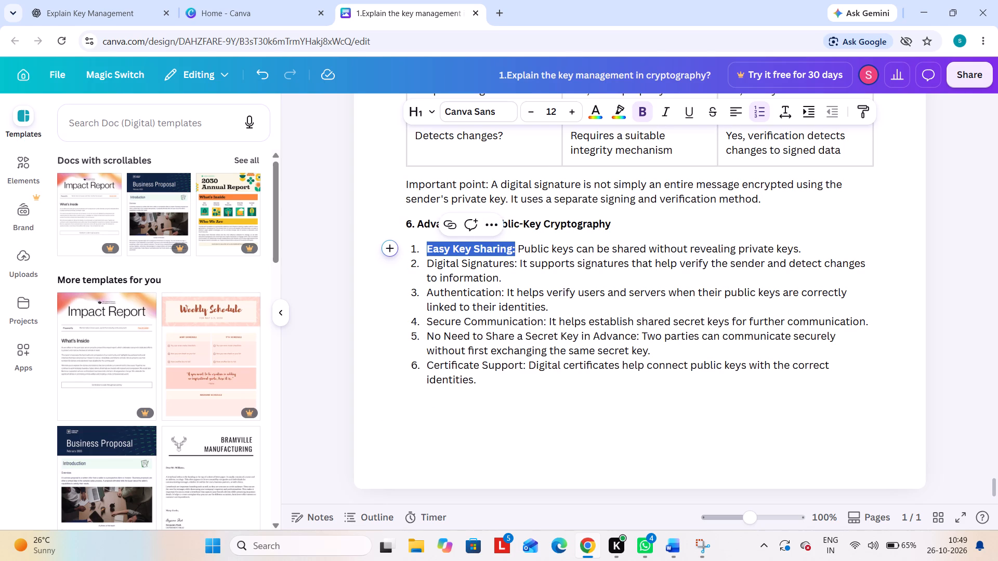
left_click_drag(516, 265, 395, 262)
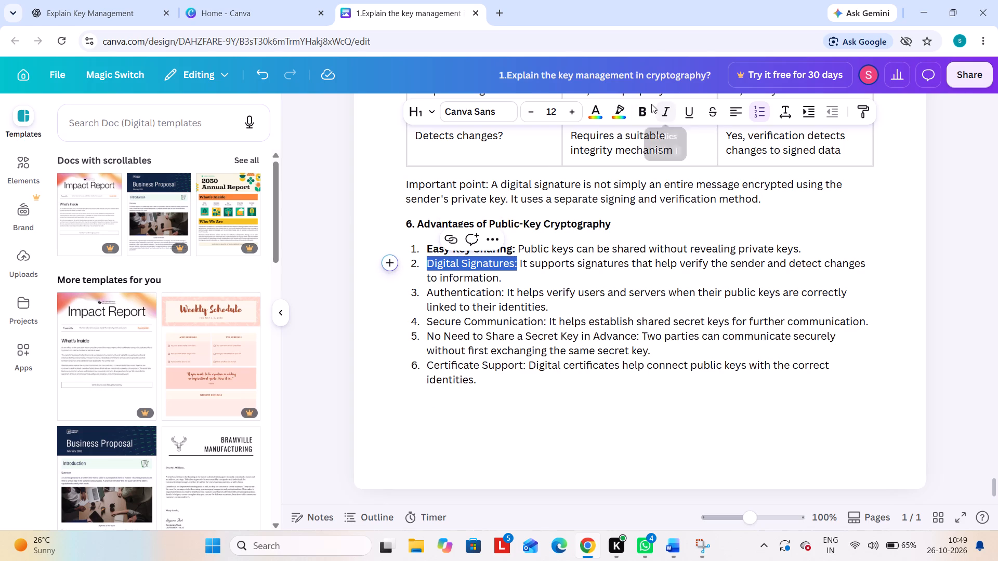
left_click(649, 104)
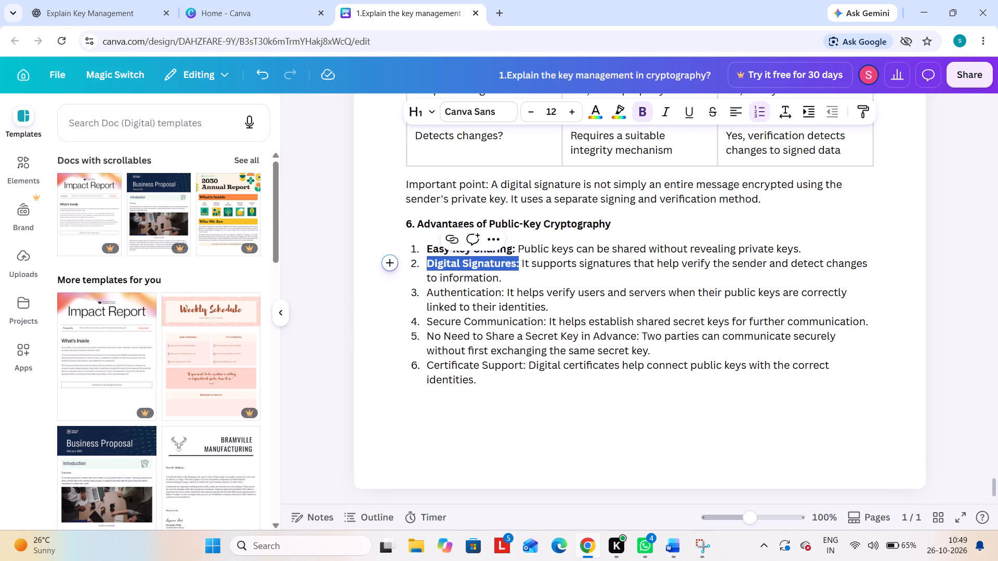
left_click_drag(504, 295, 424, 293)
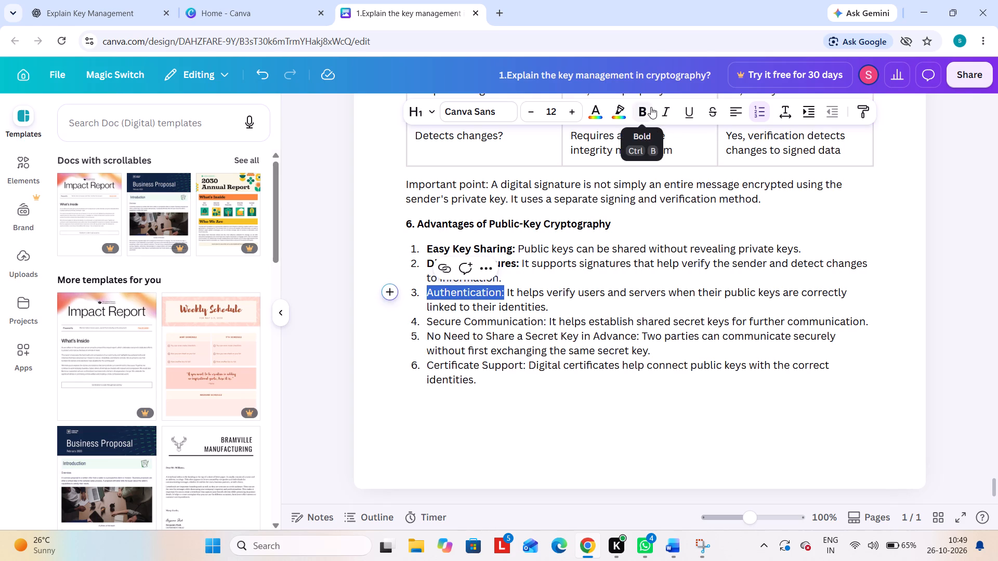
left_click(651, 107)
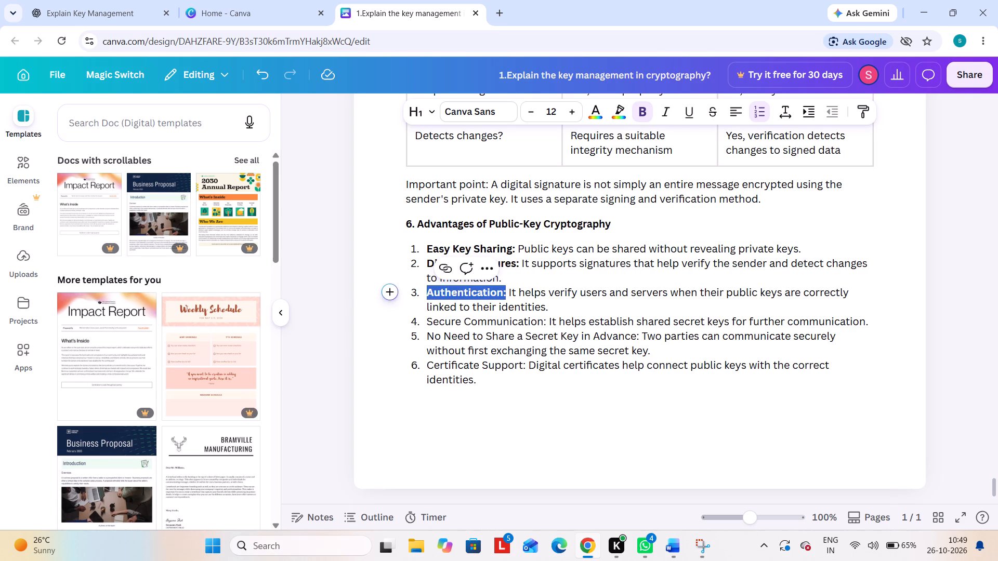
left_click_drag(547, 323, 423, 321)
left_click(645, 113)
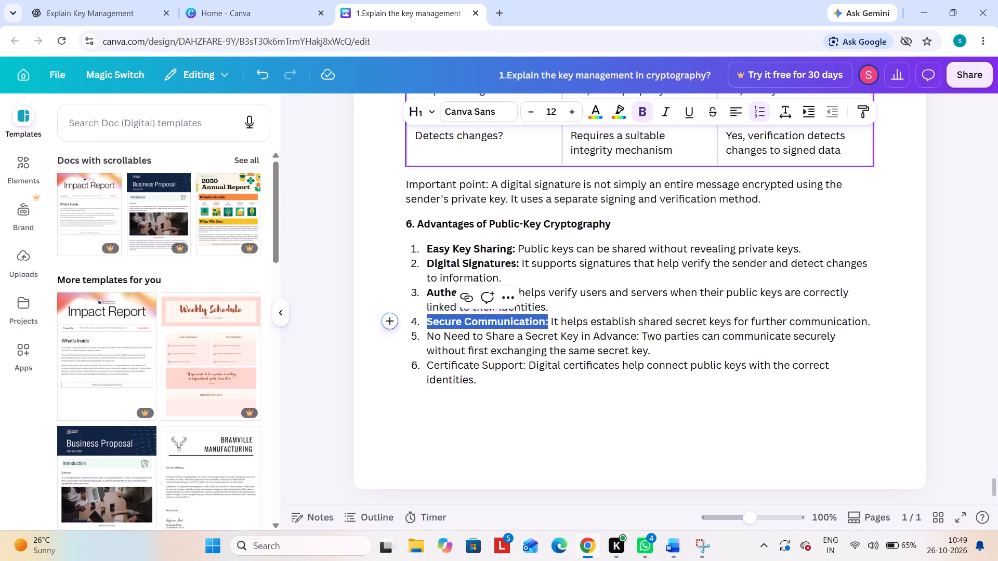
left_click_drag(639, 335, 393, 341)
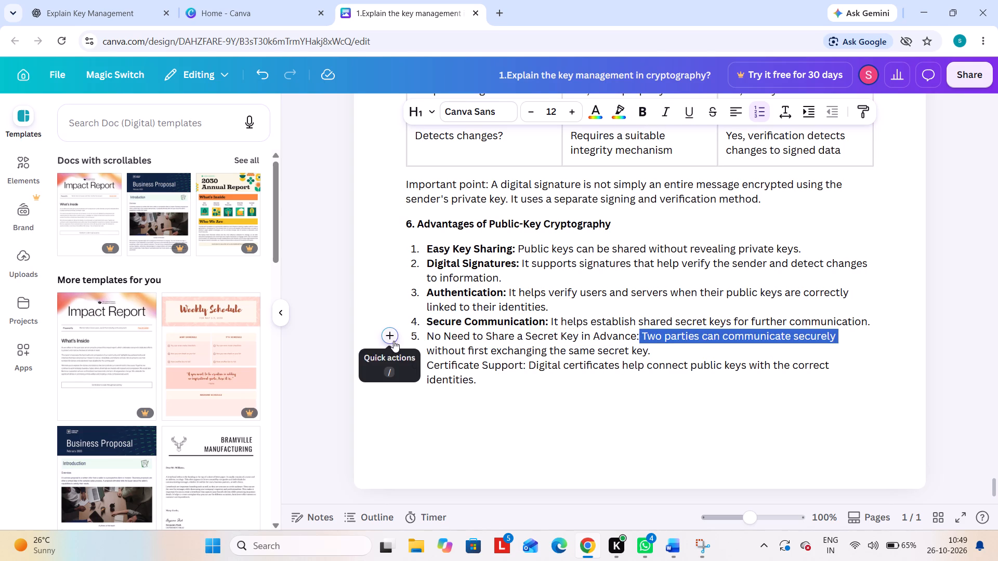
left_click_drag(393, 341, 425, 341)
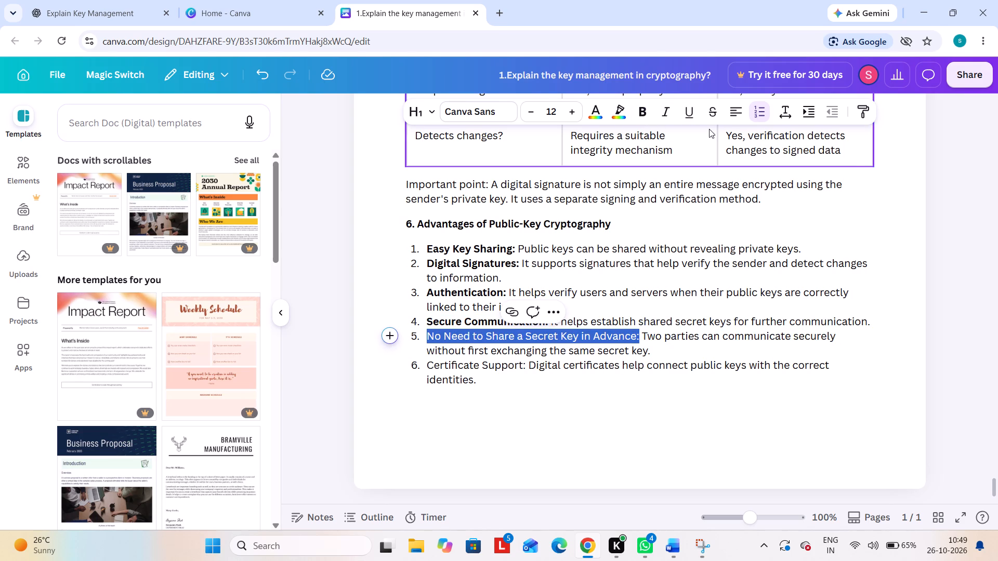
left_click(642, 105)
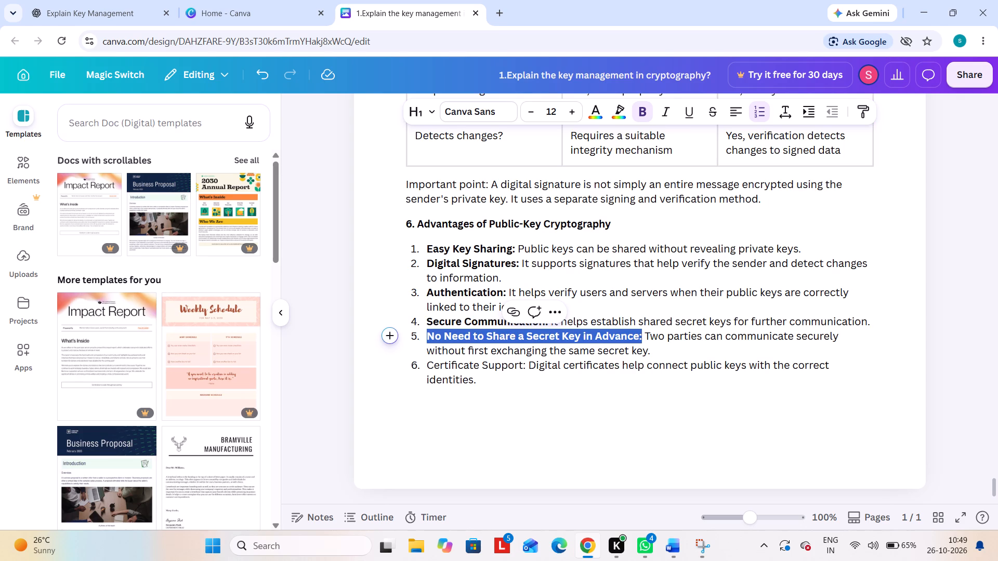
left_click_drag(527, 363, 425, 365)
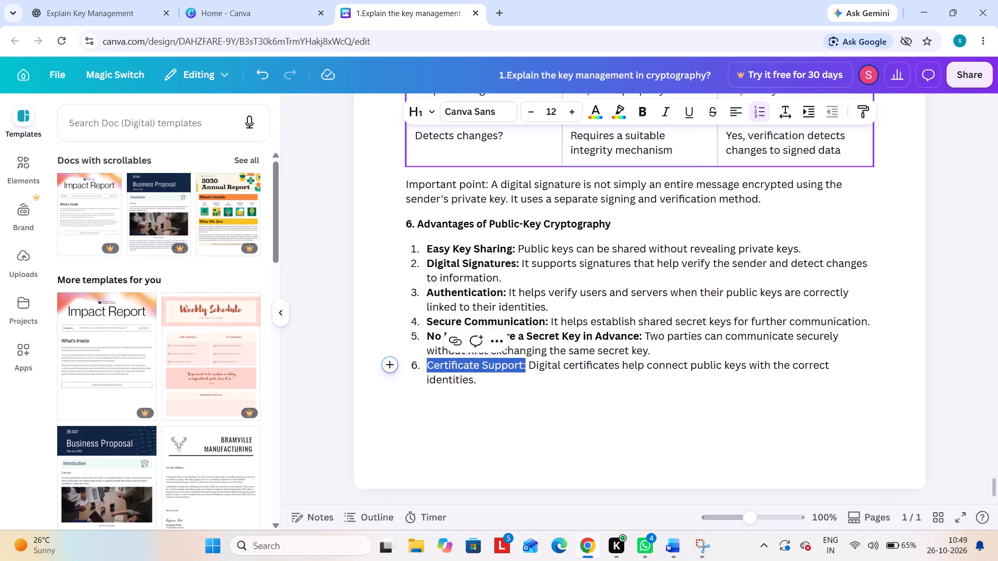
left_click(643, 114)
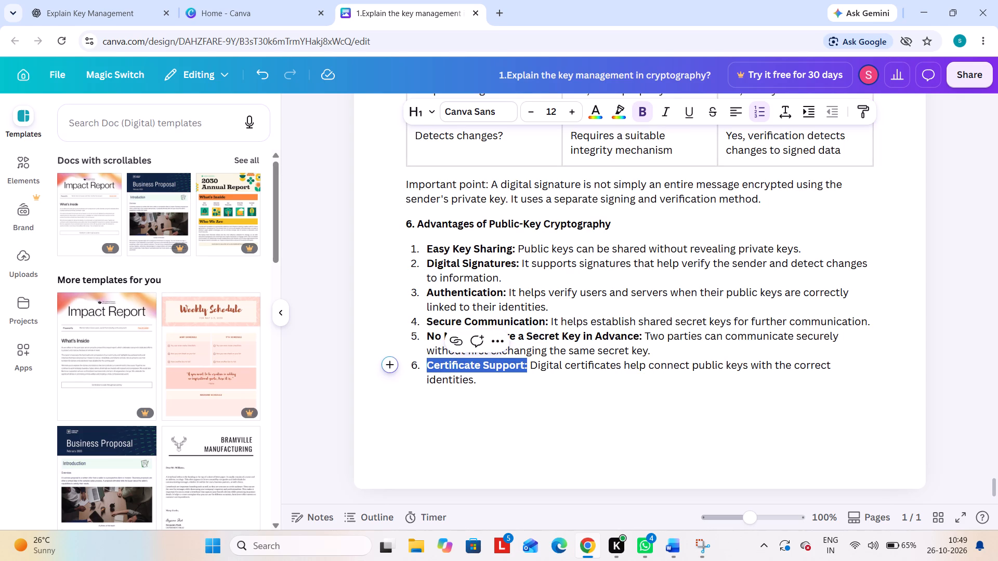
Remove the number 6 and its period from the "Advantages of Public-Key Cryptography" heading.
left_click(419, 221)
key("BackSpace")
key("BackSpace")
key("BackSpace")
Remove the number 5 and its period from the "Public-Key Encryption vs Digital Signatures" heading.
scroll(419, 221, "up", 3)
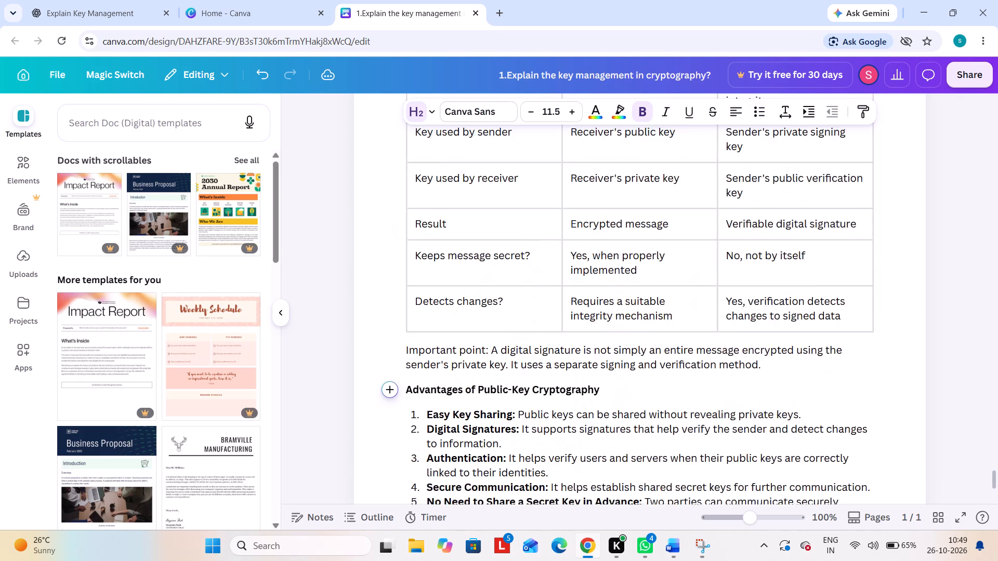
scroll(419, 221, "up", 2)
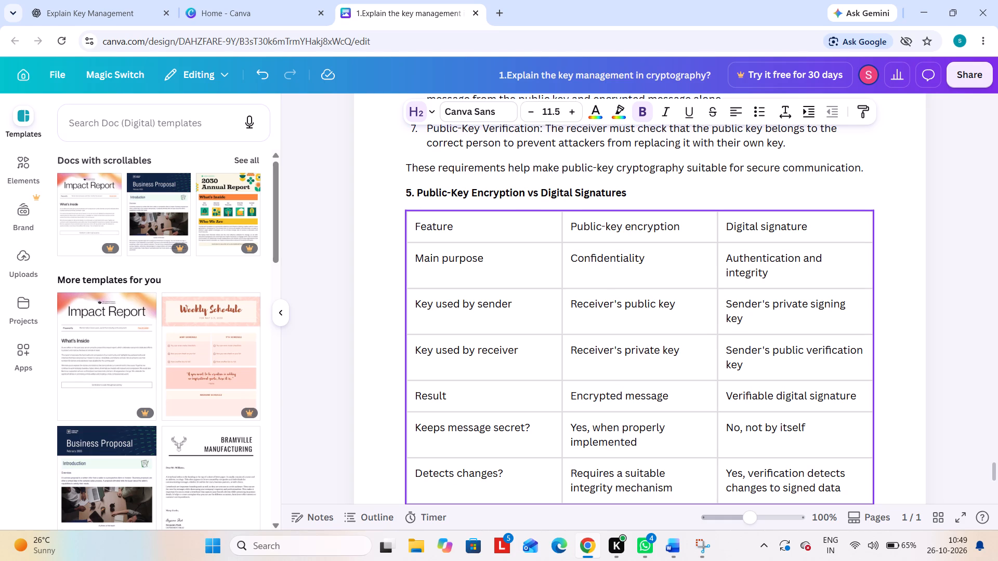
left_click(416, 186)
key("BackSpace")
key("BackSpace")
key("BackSpace")
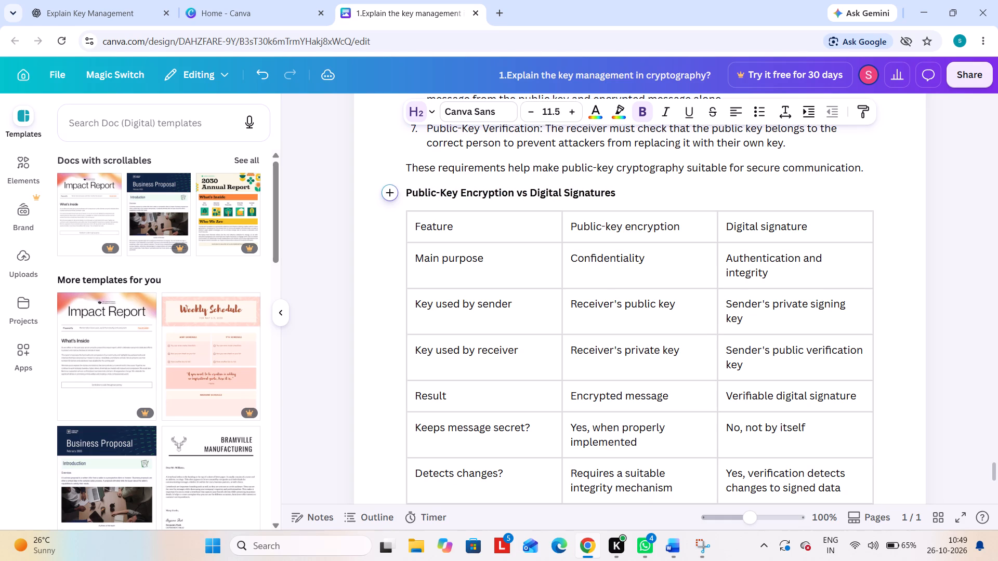
Remove the number 4 and its period from the "Important Requirements of a Public-Key Cryptosystem" heading.
scroll(664, 304, "up", 2)
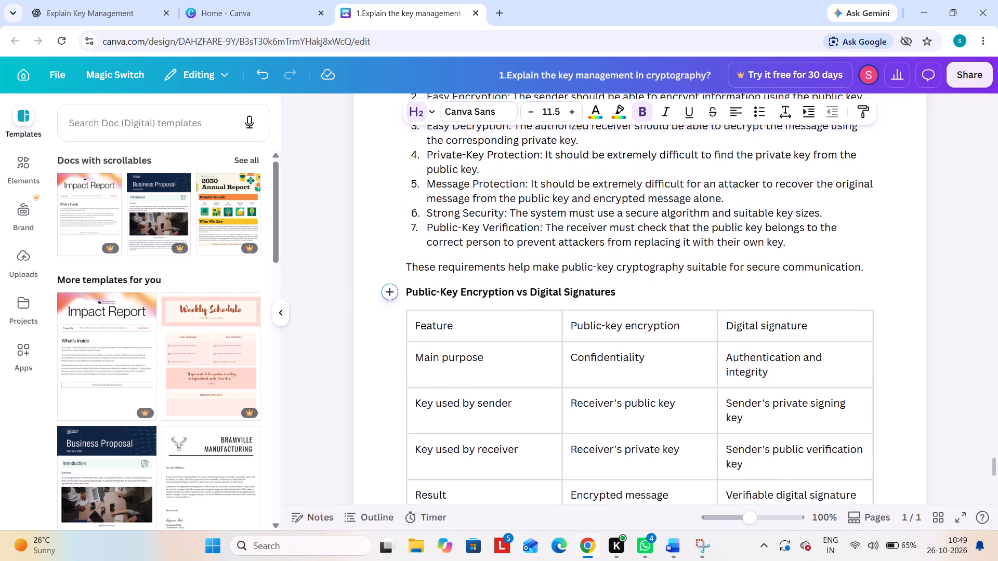
scroll(664, 304, "up", 2)
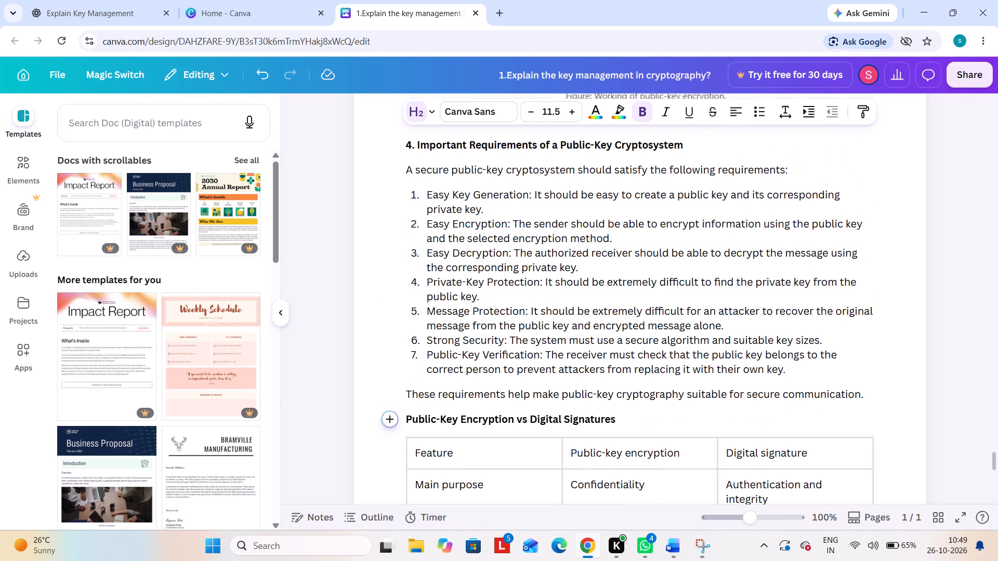
scroll(664, 304, "up", 3)
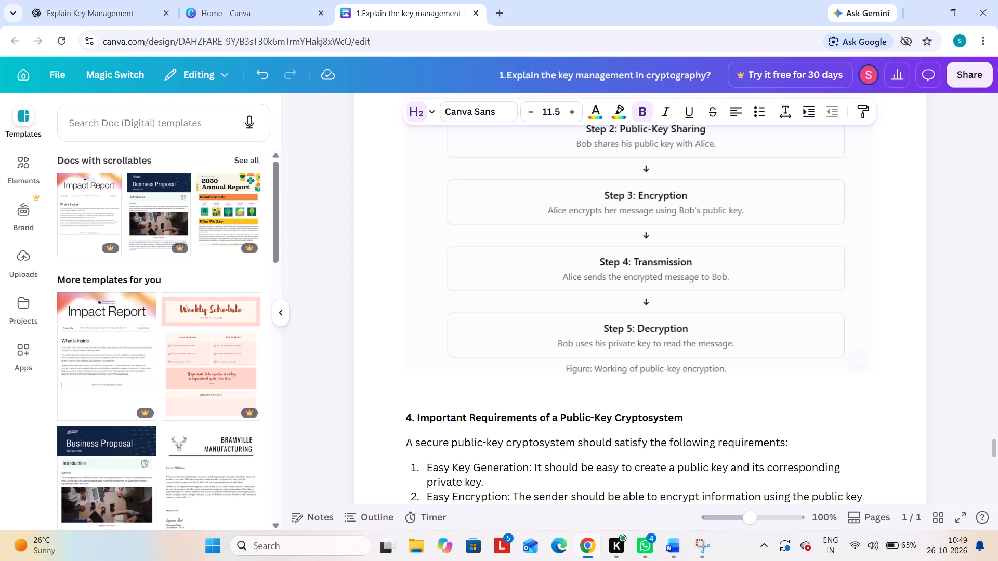
left_click(417, 418)
key("BackSpace")
key("BackSpace")
key("BackSpace")
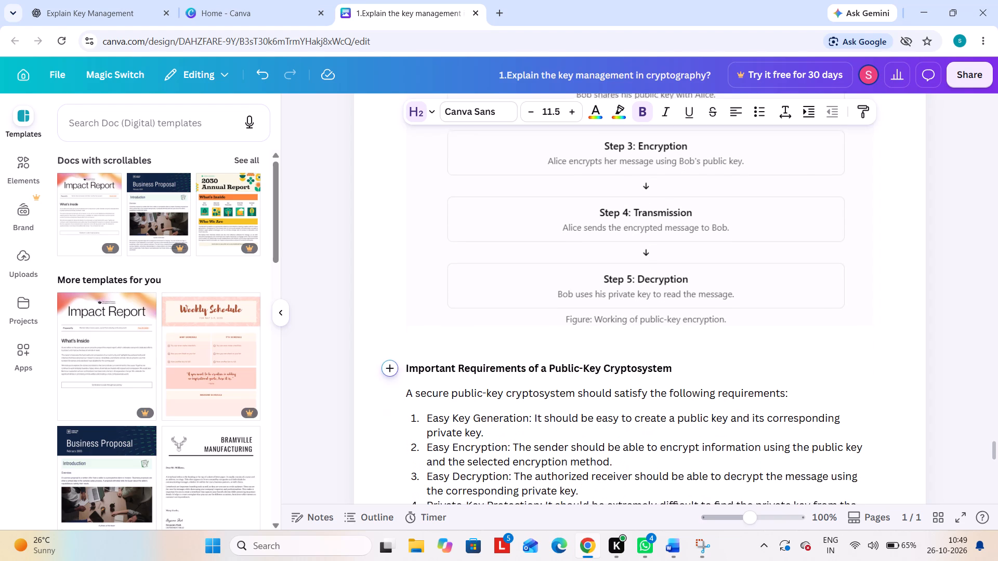
Turn the five paragraphs under "E. Confidentiality and Integrity" into a bulleted list.
scroll(417, 418, "up", 3)
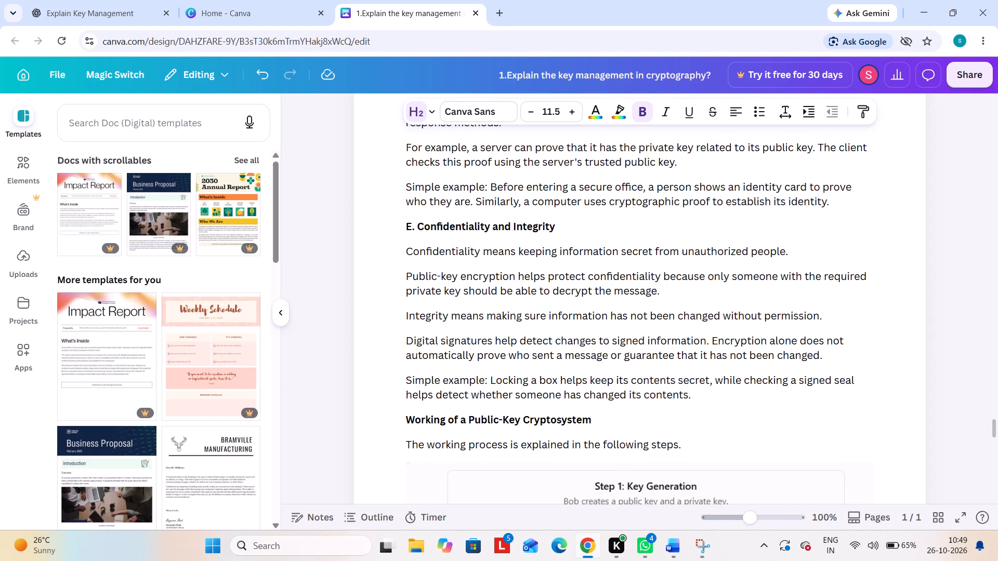
left_click_drag(404, 251, 651, 402)
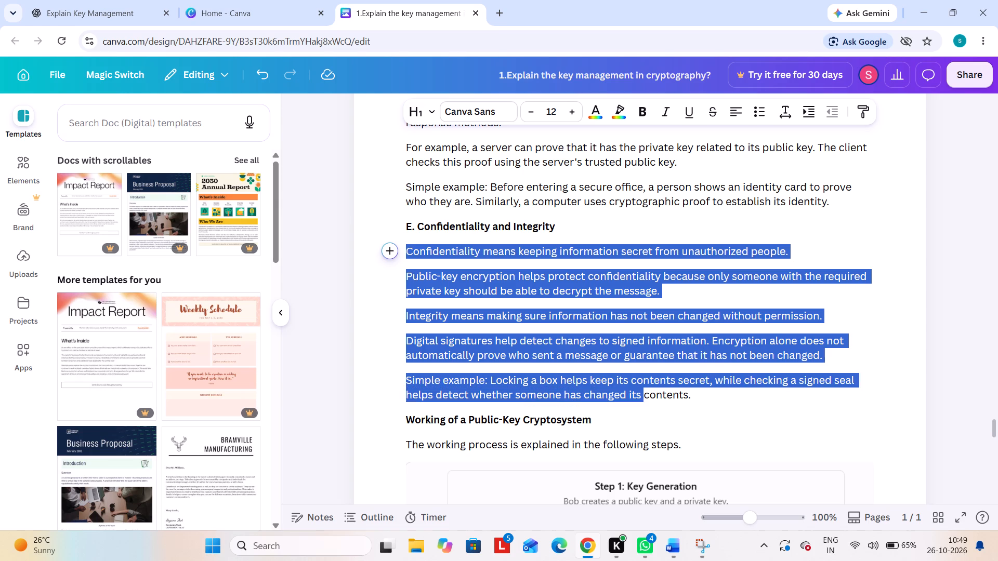
left_click_drag(651, 402, 697, 398)
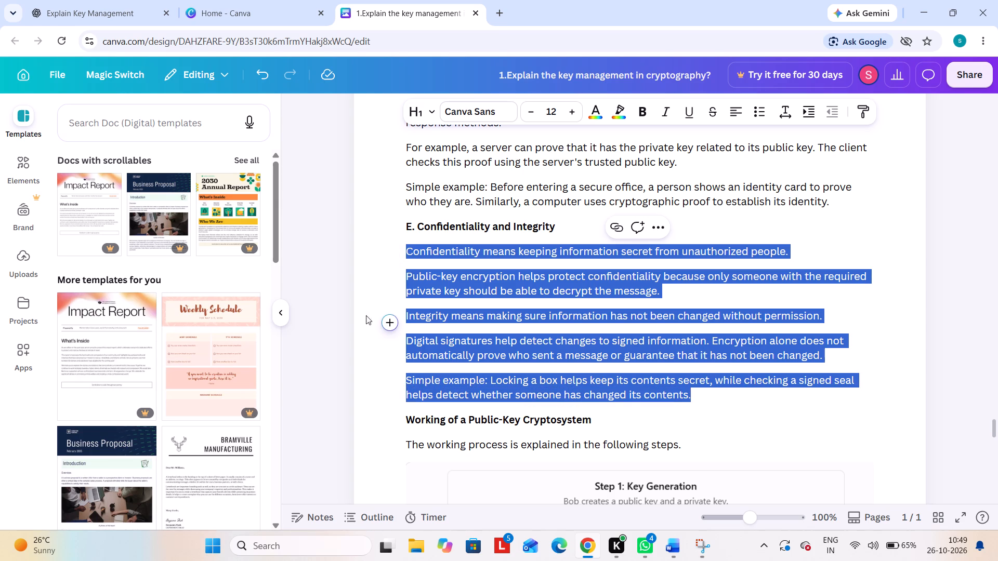
left_click(391, 321)
scroll(763, 185, "down", 1)
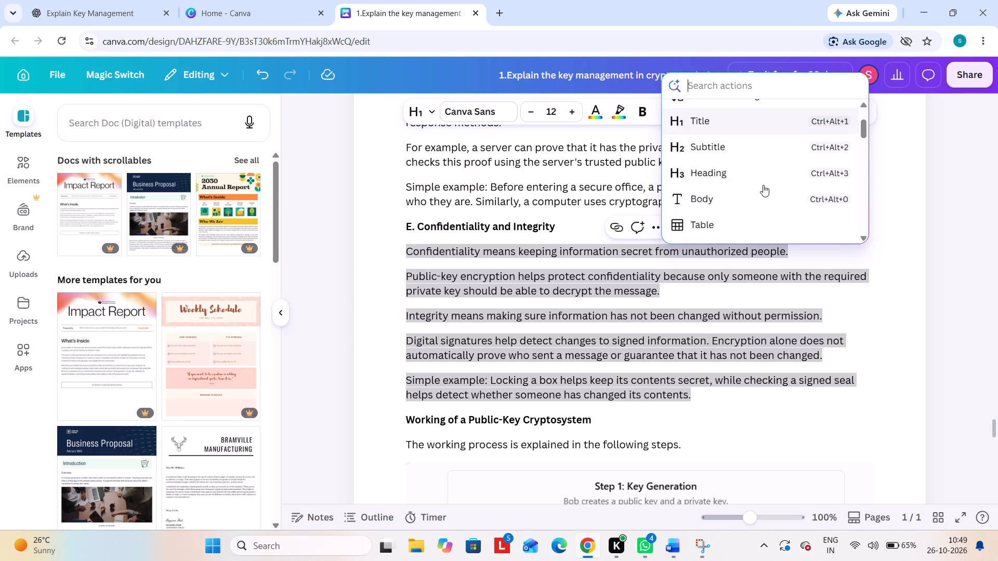
scroll(763, 185, "down", 2)
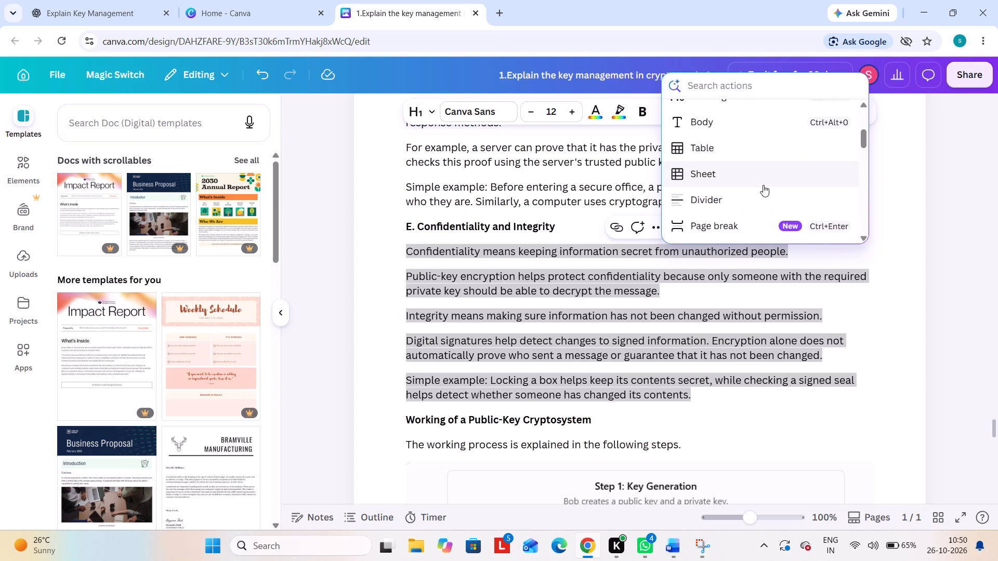
scroll(763, 200, "down", 3)
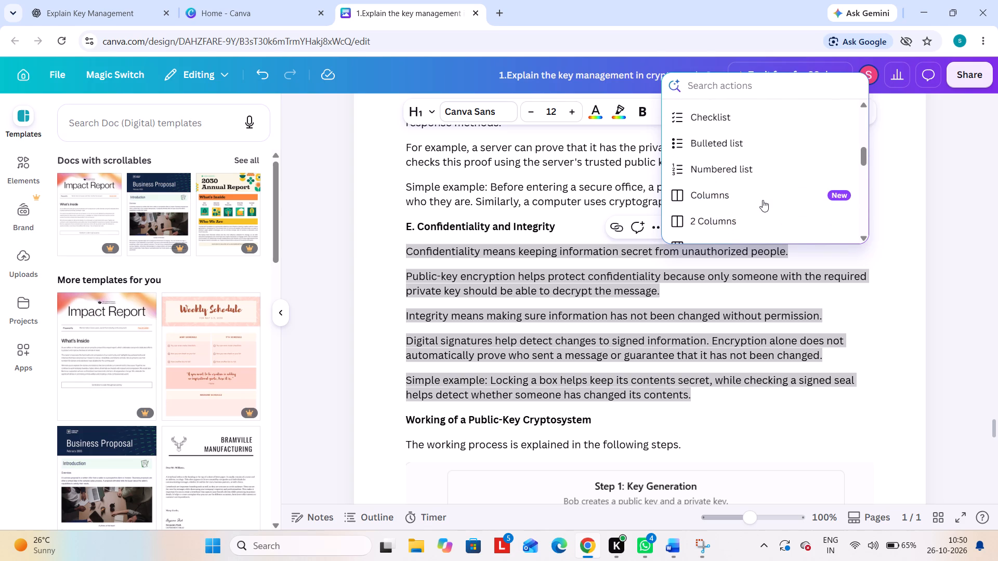
left_click(736, 137)
Turn the four paragraphs under "D. Authentication" into a bulleted list.
scroll(523, 246, "up", 2)
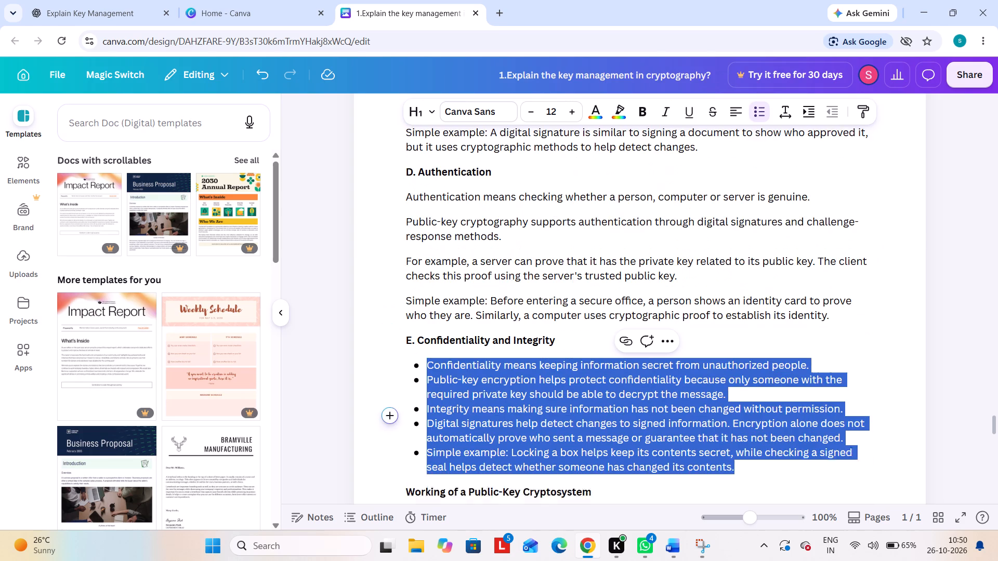
left_click_drag(407, 222, 735, 350)
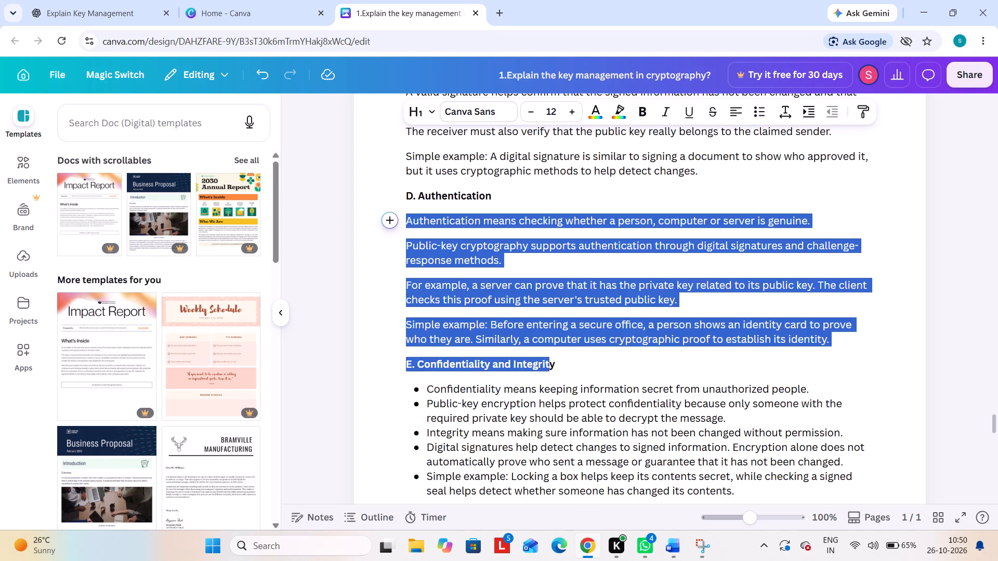
left_click_drag(735, 350, 829, 336)
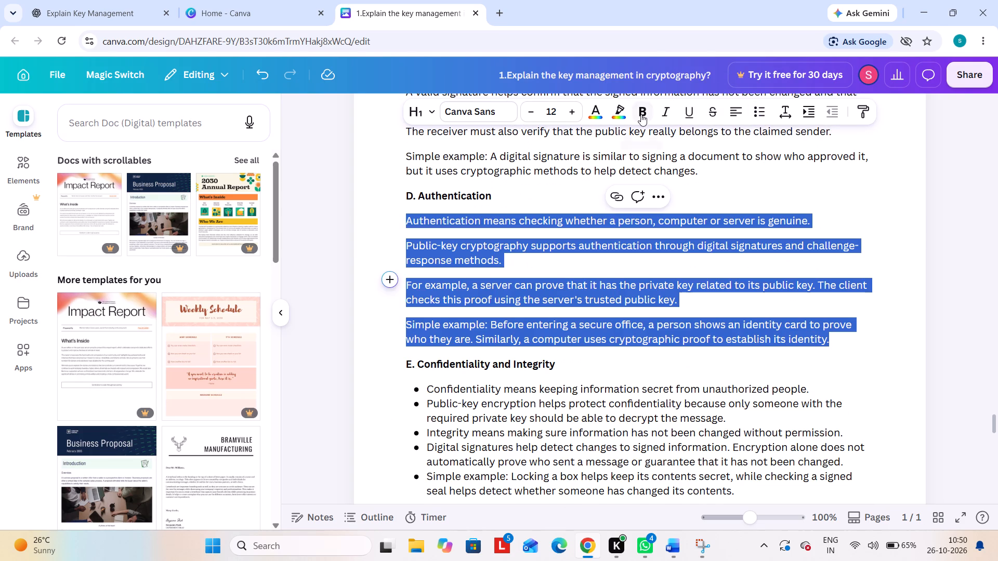
left_click(384, 287)
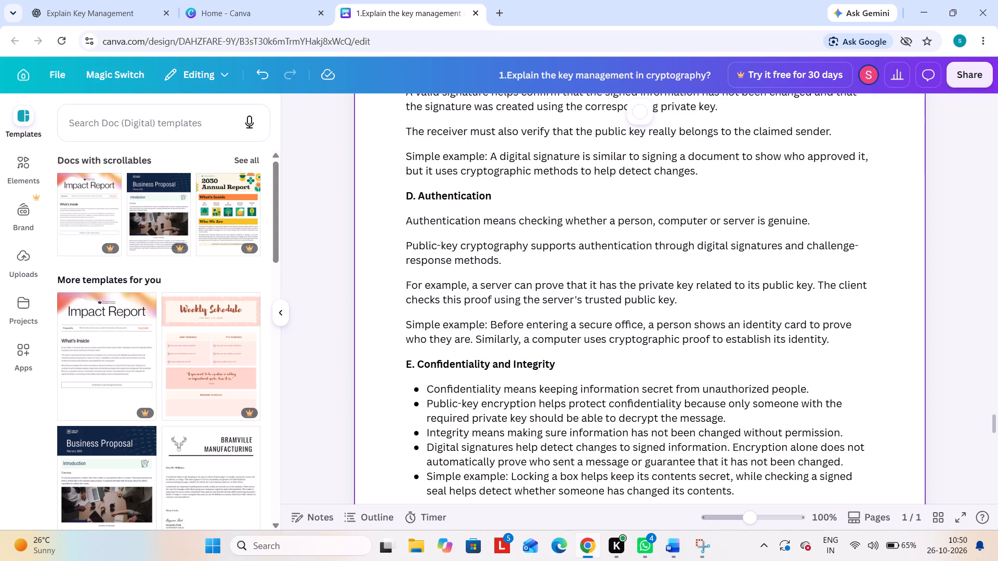
left_click_drag(403, 225, 800, 321)
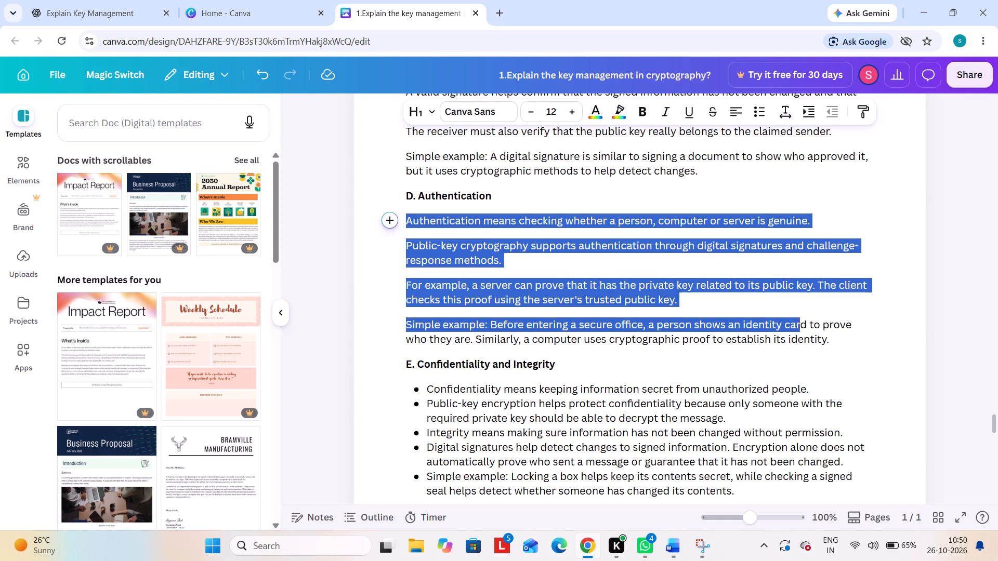
left_click_drag(800, 321, 831, 341)
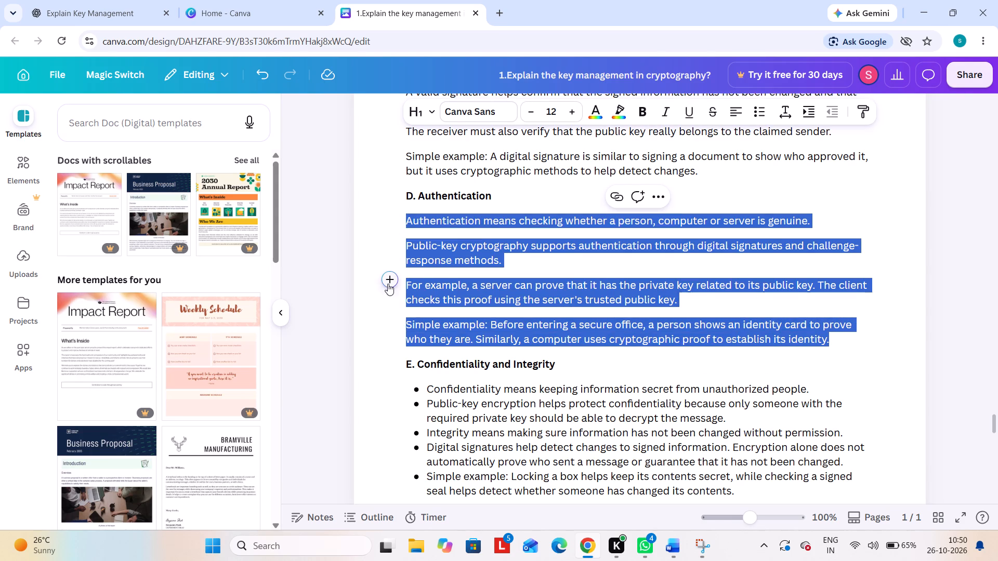
left_click(388, 284)
scroll(785, 422, "down", 3)
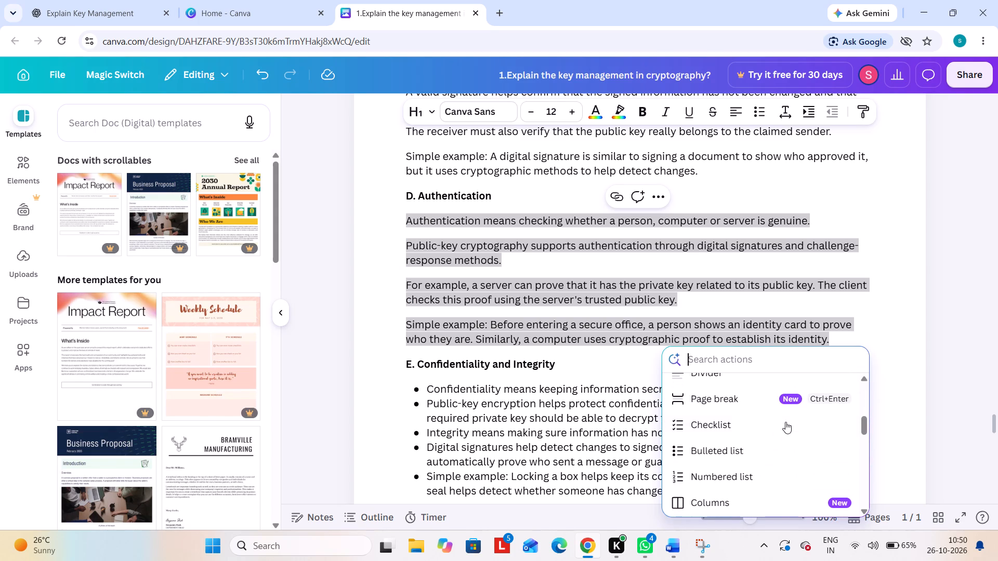
left_click(744, 447)
Turn the five paragraphs under "C. Digital Signatures" into a bulleted list.
scroll(587, 302, "up", 2)
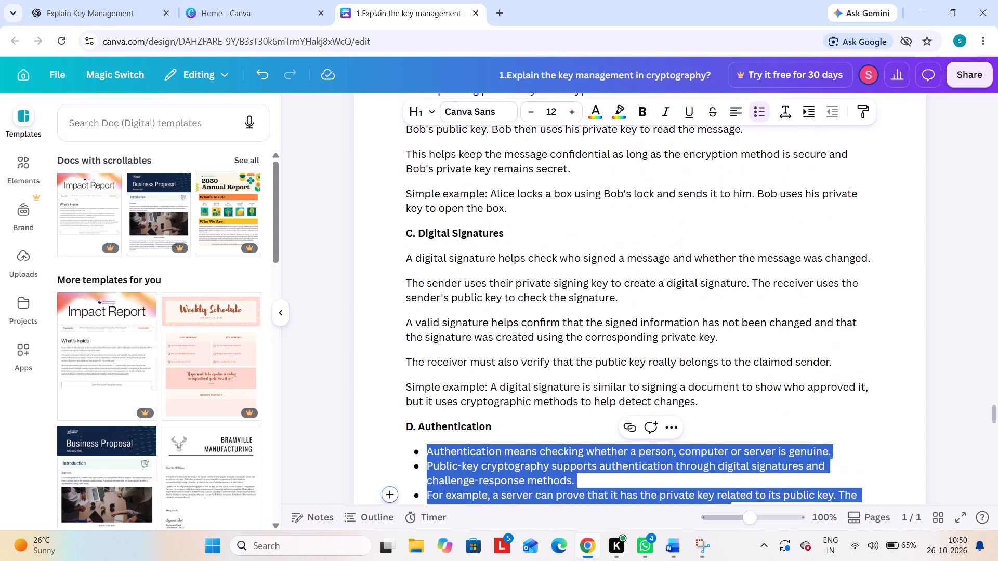
scroll(587, 302, "up", 1)
left_click_drag(402, 279, 744, 418)
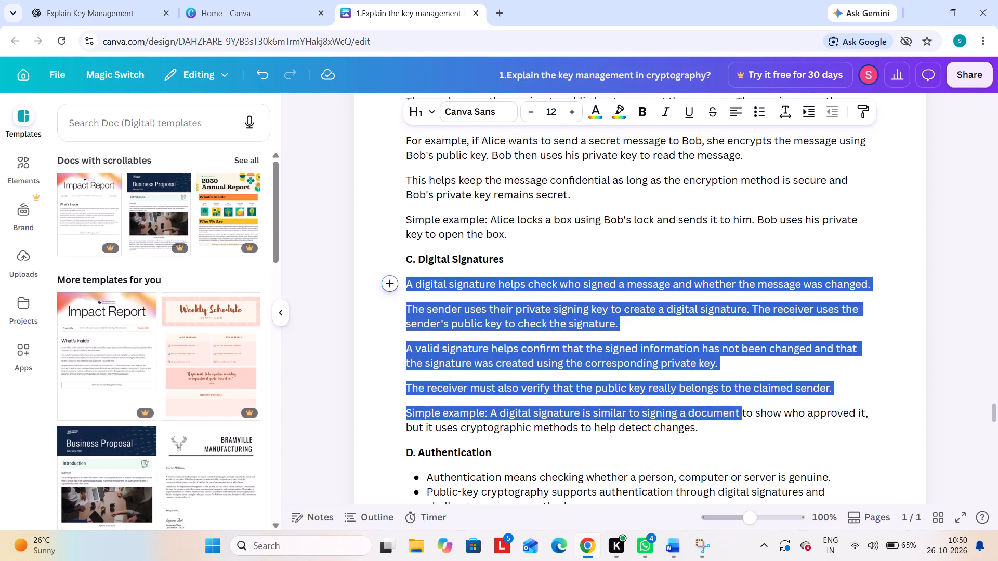
left_click_drag(744, 418, 699, 430)
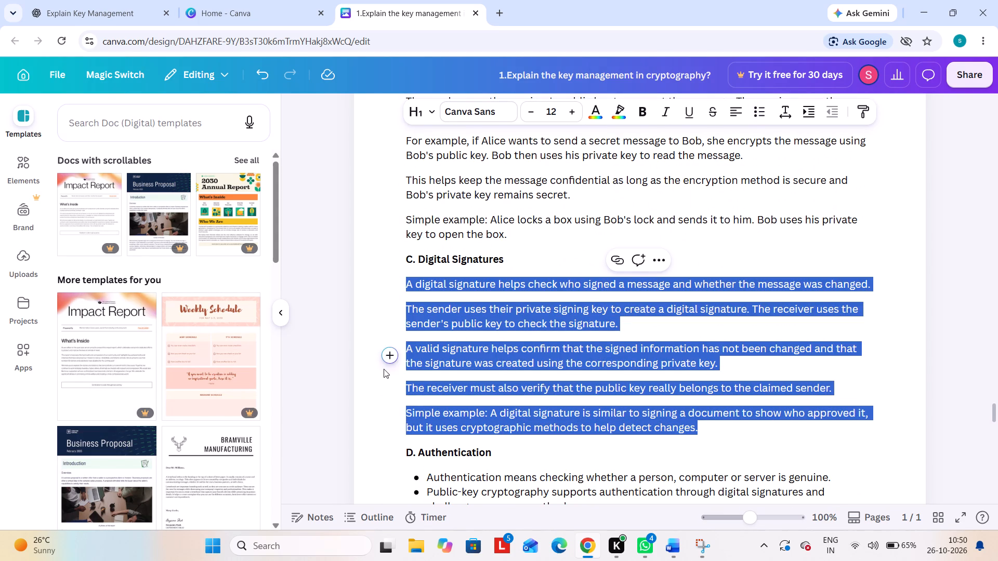
left_click(391, 357)
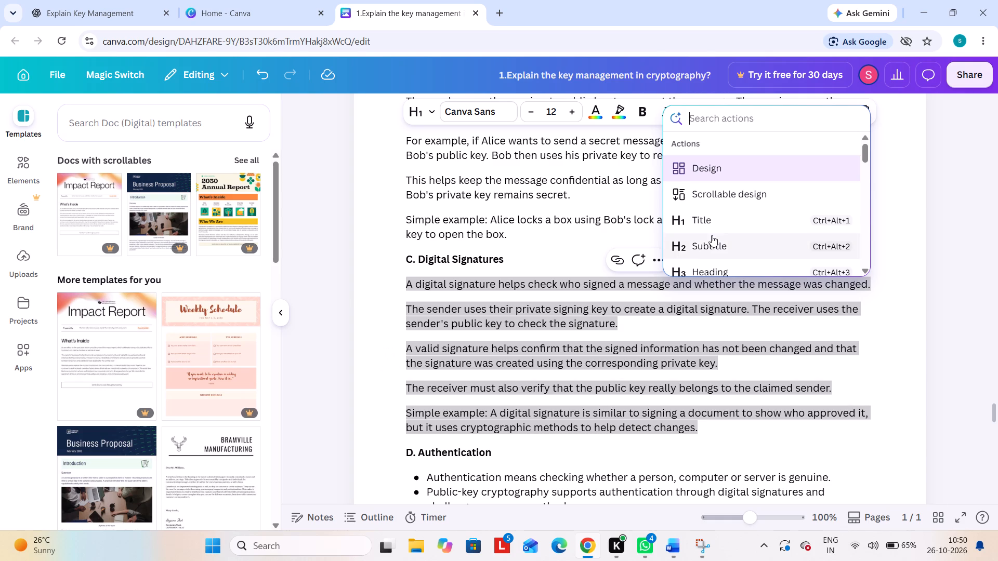
scroll(712, 235, "down", 4)
scroll(732, 170, "up", 2)
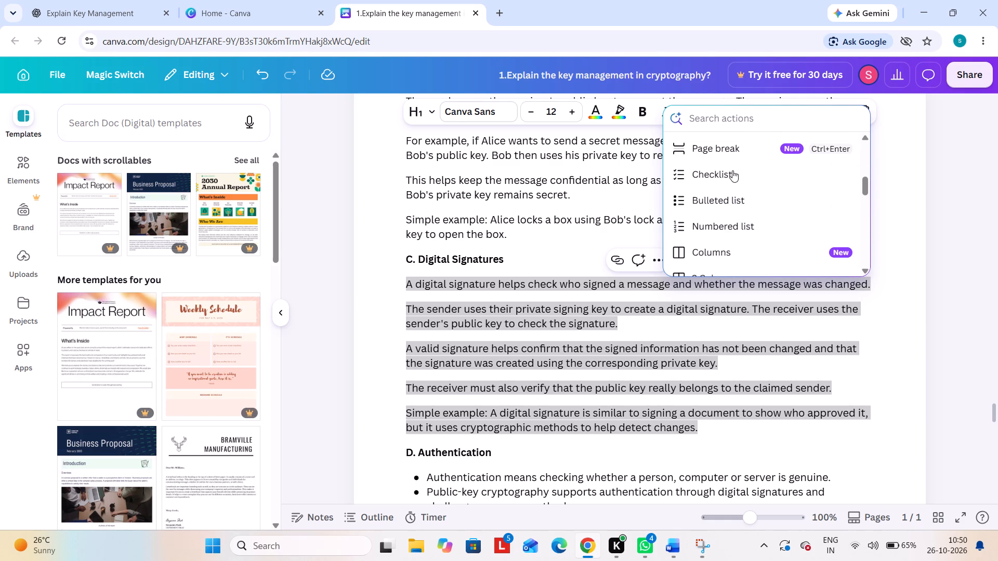
left_click(724, 203)
Turn the five paragraphs under "B. Encryption and Decryption" into a bulleted list.
scroll(542, 238, "up", 3)
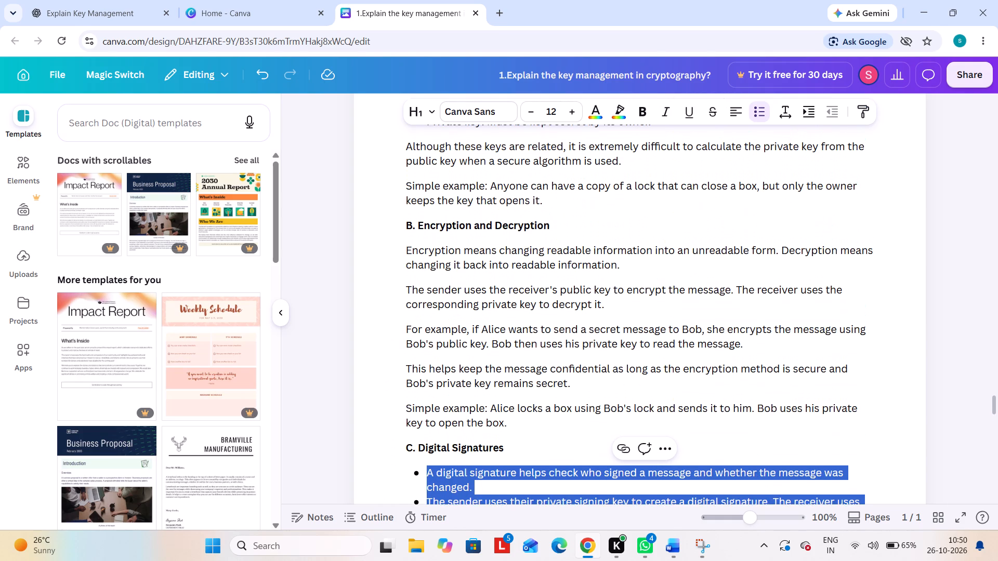
left_click_drag(406, 250, 520, 420)
left_click(390, 333)
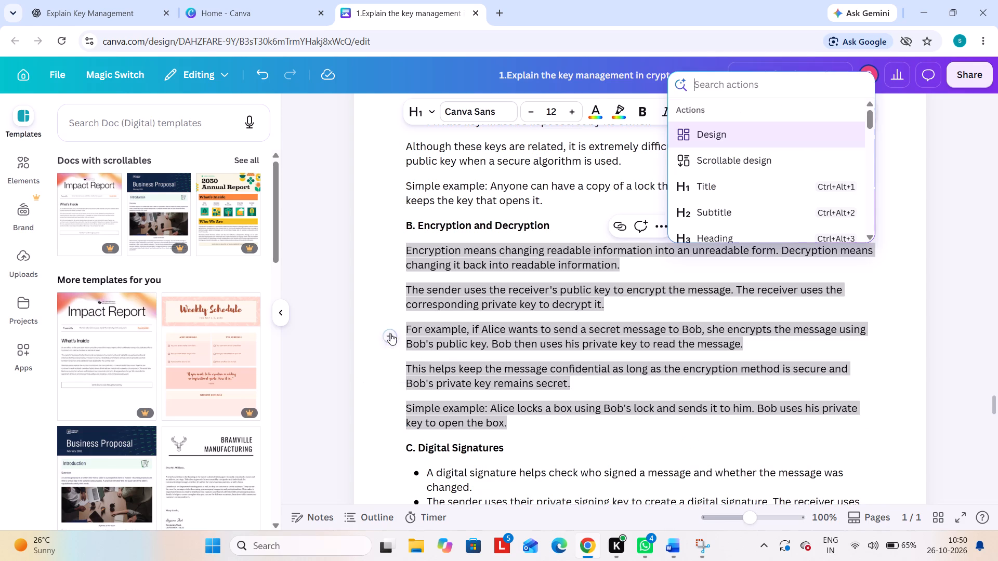
scroll(756, 178, "down", 2)
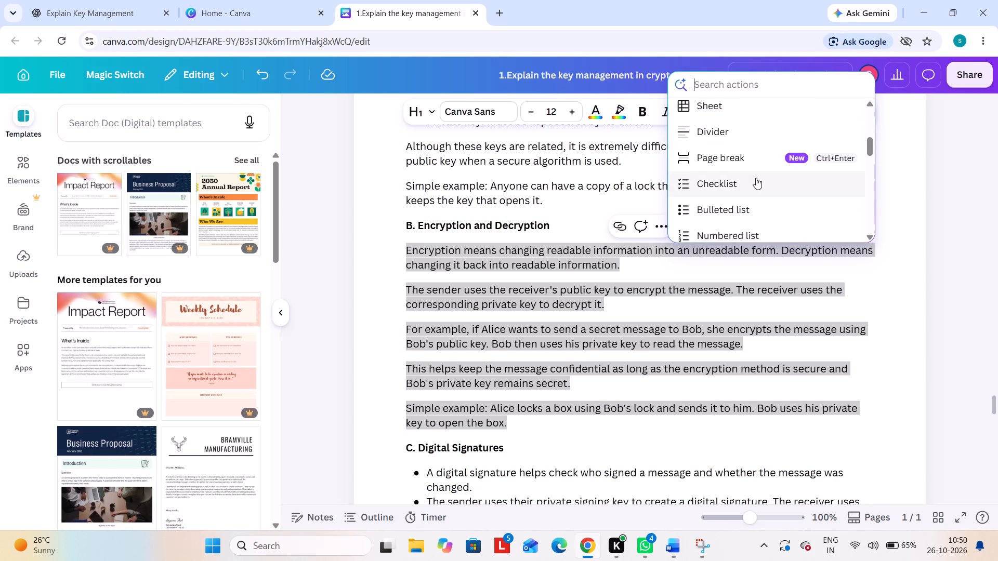
scroll(756, 178, "down", 1)
left_click(709, 189)
Change the Public key and Private key bullets under "A. Two-Key System" into a numbered list.
scroll(489, 278, "up", 2)
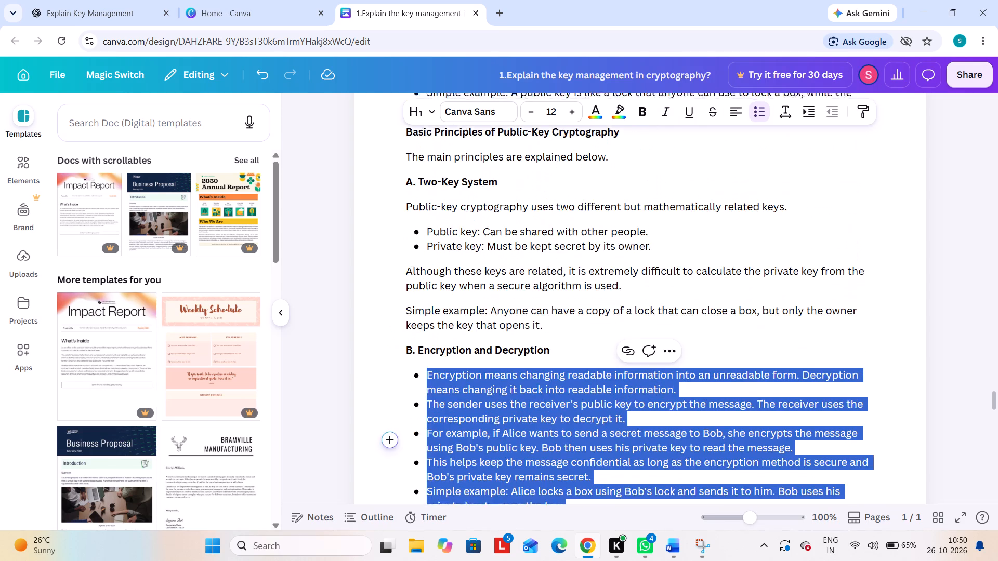
scroll(489, 278, "up", 1)
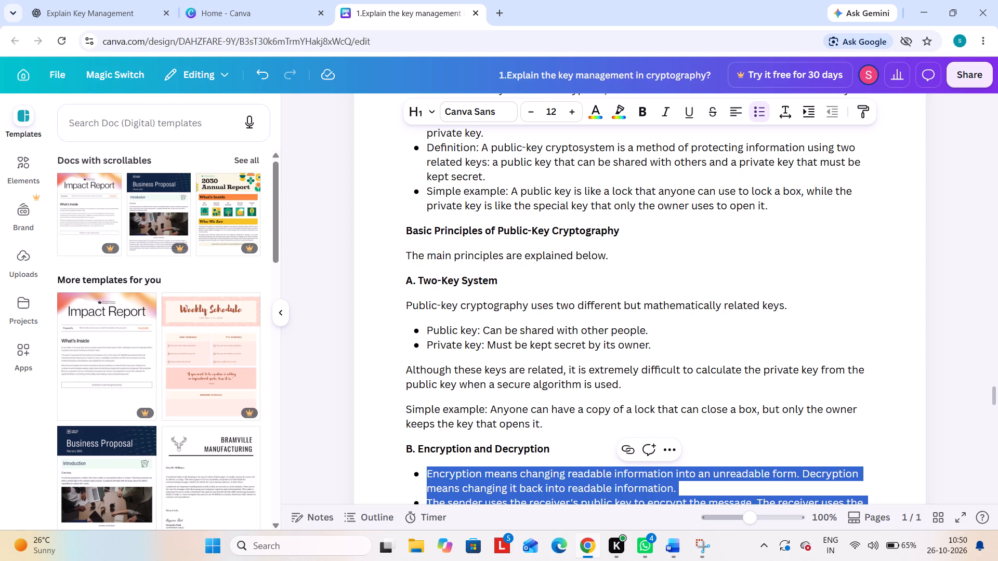
scroll(404, 302, "down", 4)
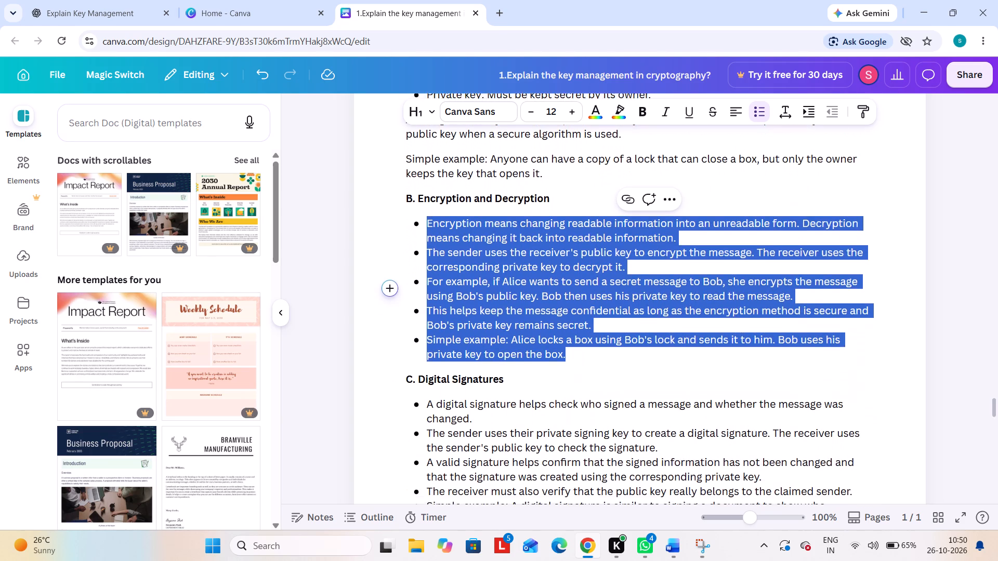
scroll(404, 302, "up", 2)
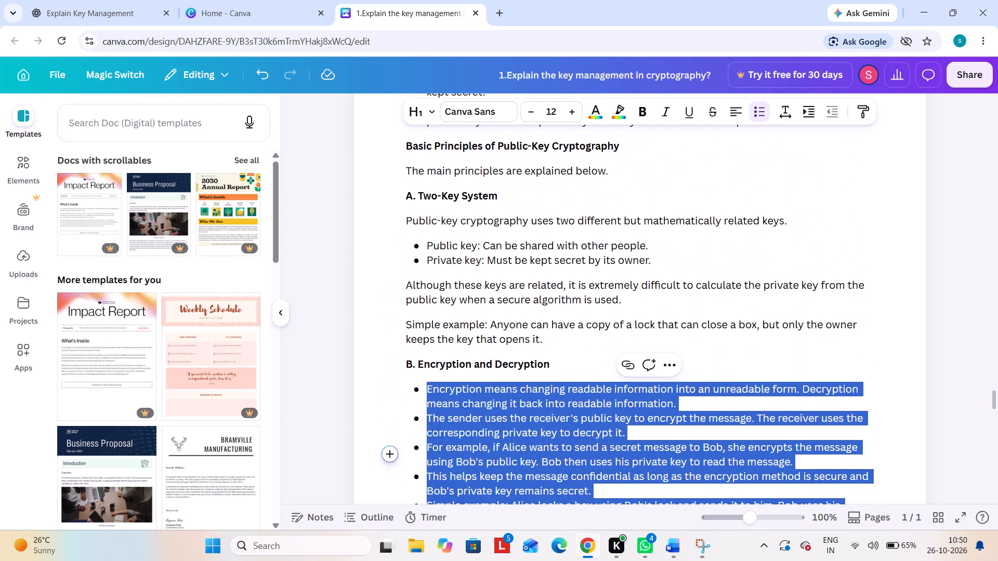
left_click(404, 302)
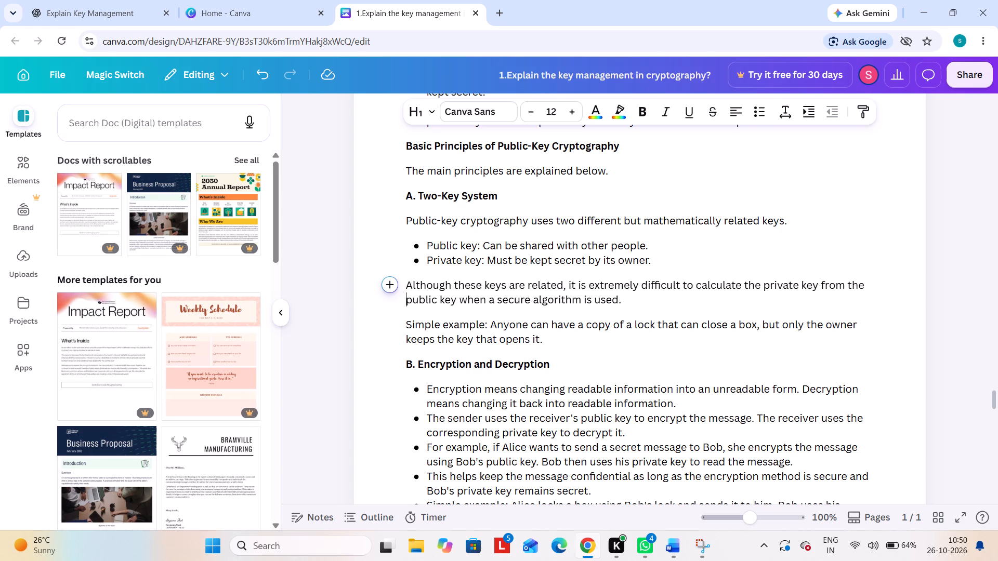
left_click_drag(413, 244, 646, 265)
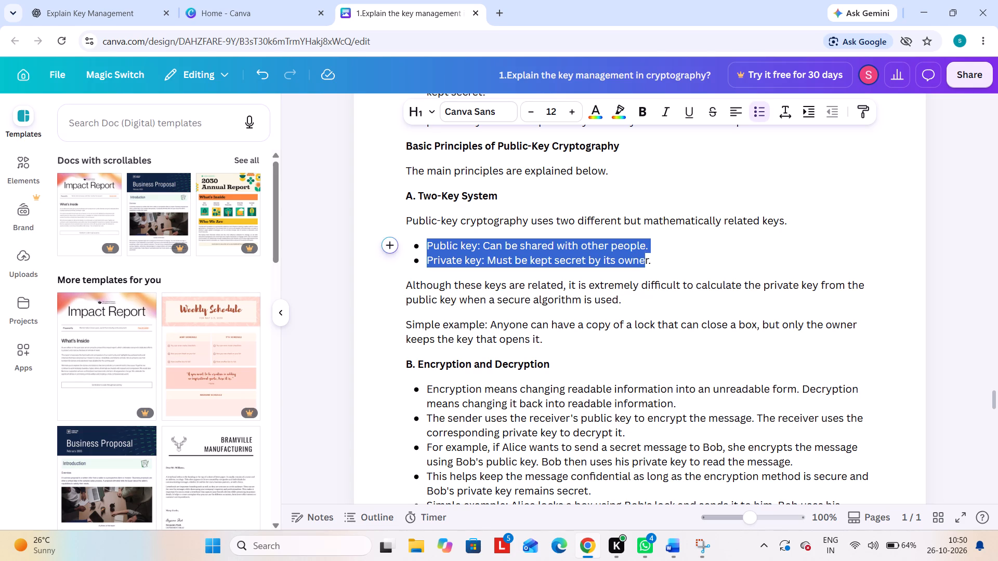
left_click_drag(646, 265, 666, 262)
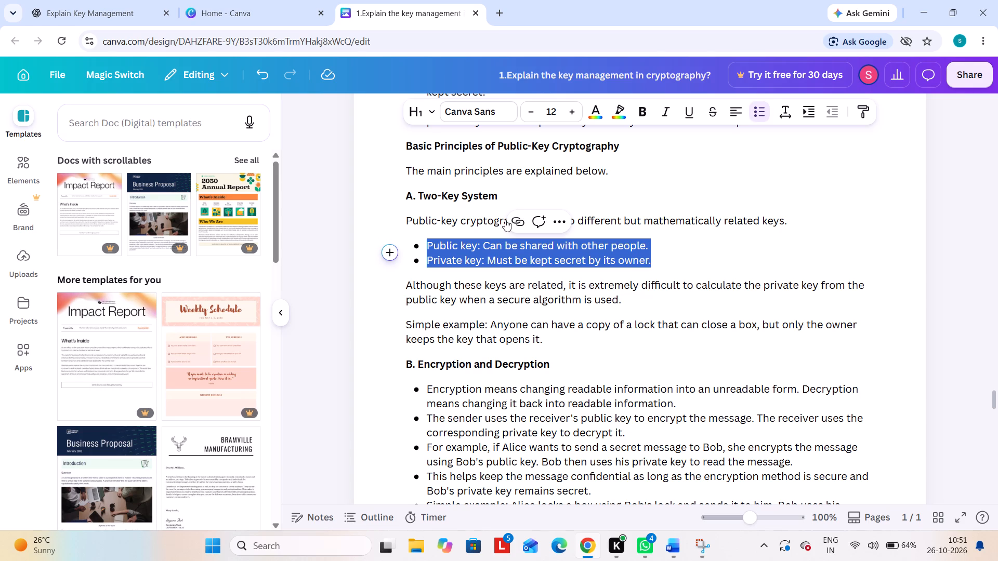
left_click(389, 248)
scroll(756, 375, "down", 5)
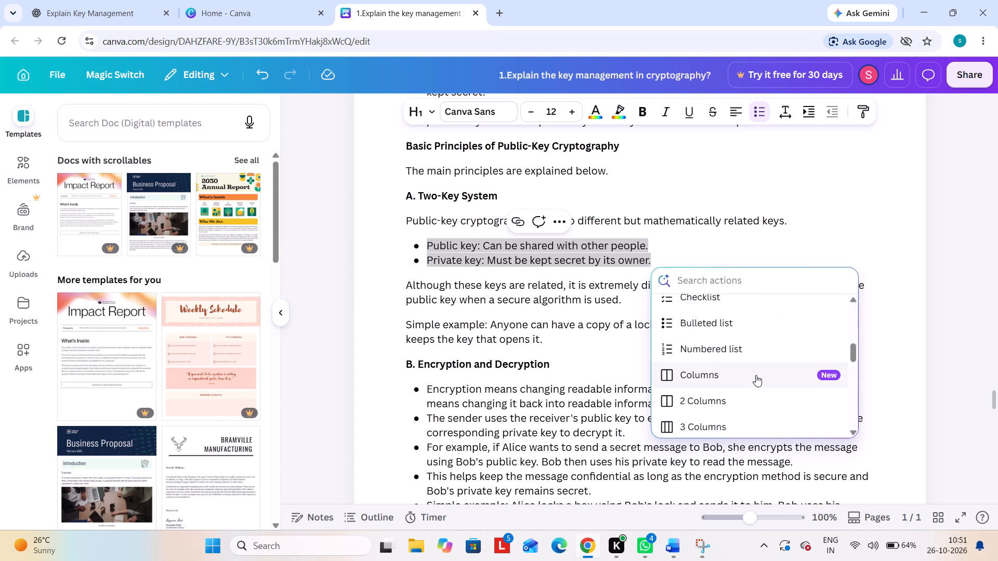
left_click(729, 354)
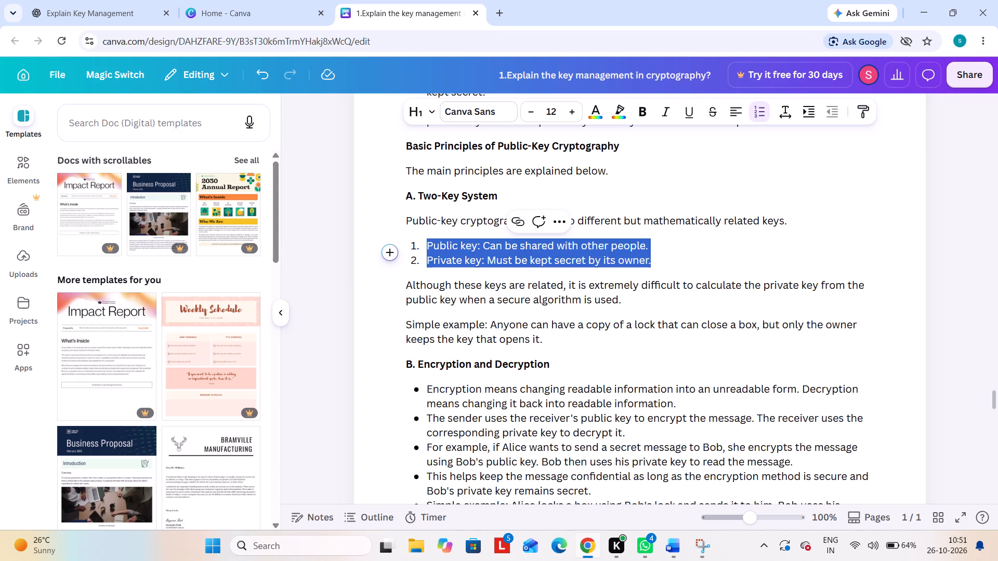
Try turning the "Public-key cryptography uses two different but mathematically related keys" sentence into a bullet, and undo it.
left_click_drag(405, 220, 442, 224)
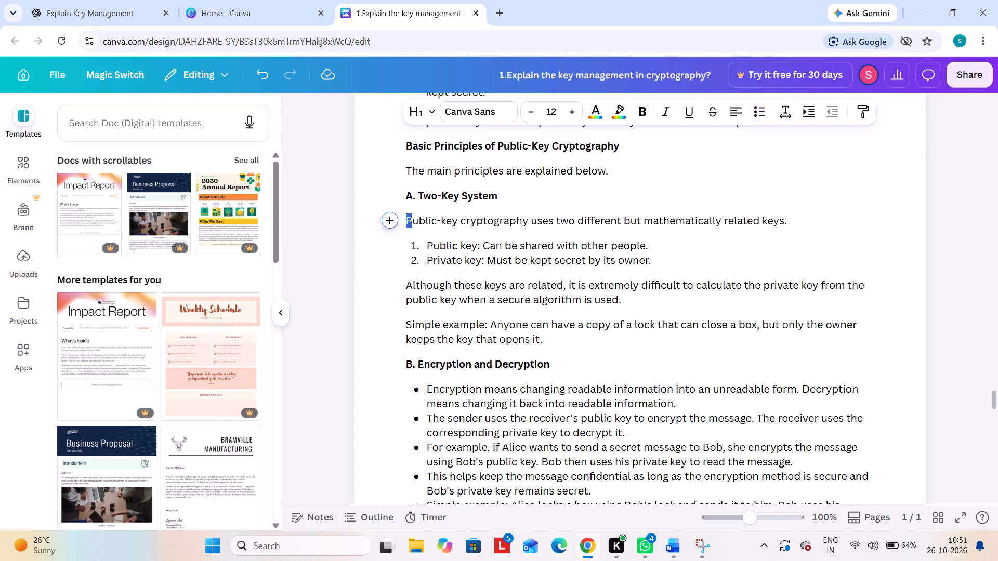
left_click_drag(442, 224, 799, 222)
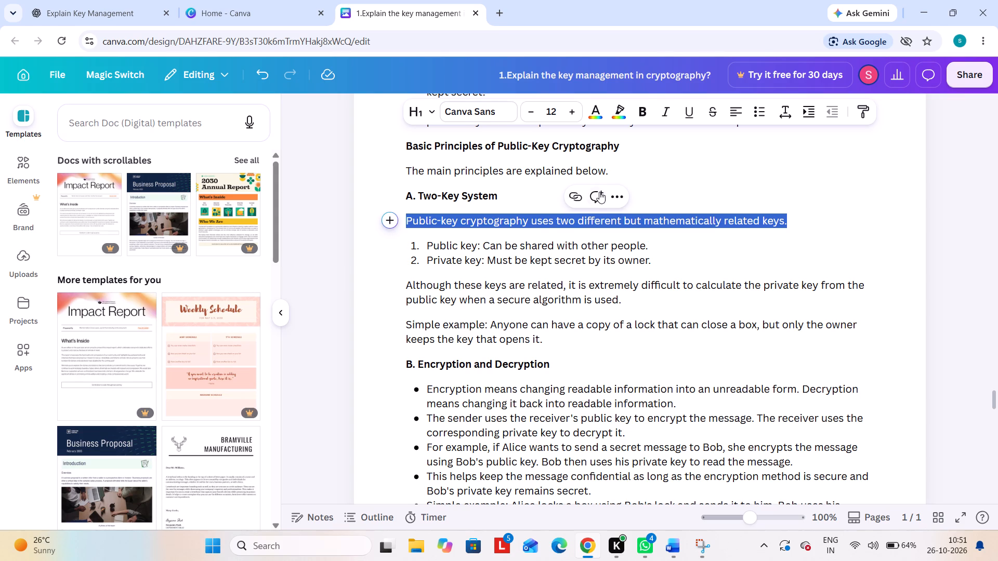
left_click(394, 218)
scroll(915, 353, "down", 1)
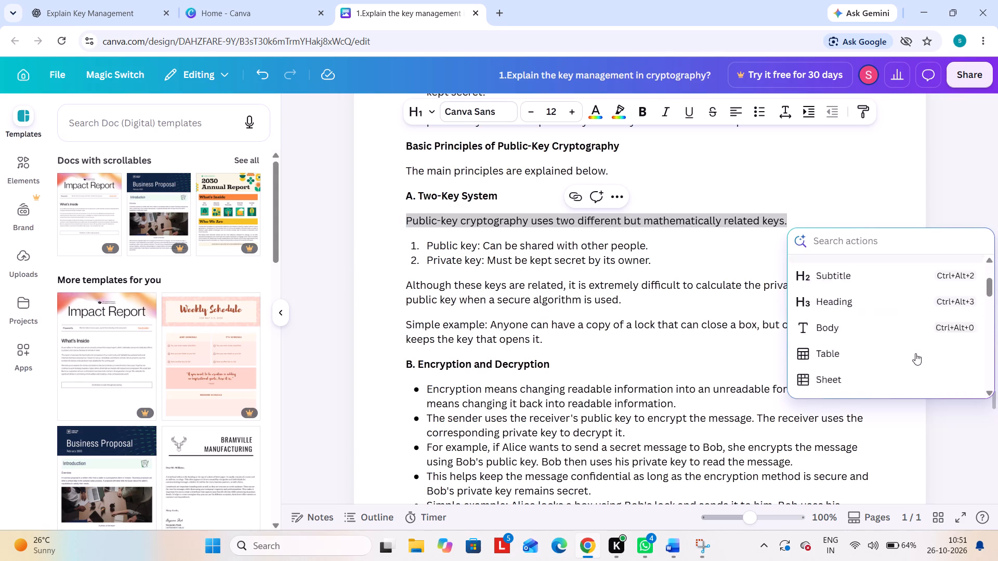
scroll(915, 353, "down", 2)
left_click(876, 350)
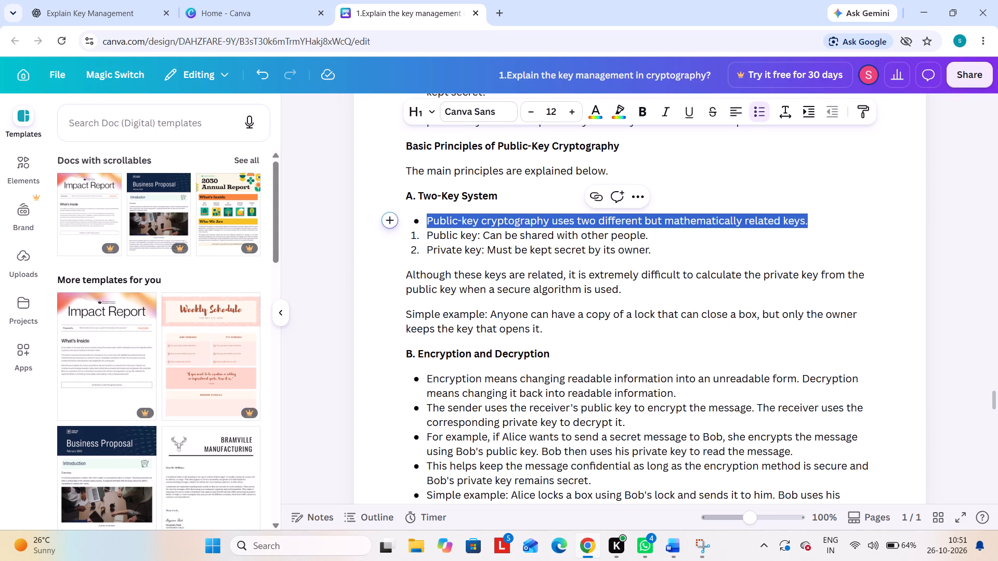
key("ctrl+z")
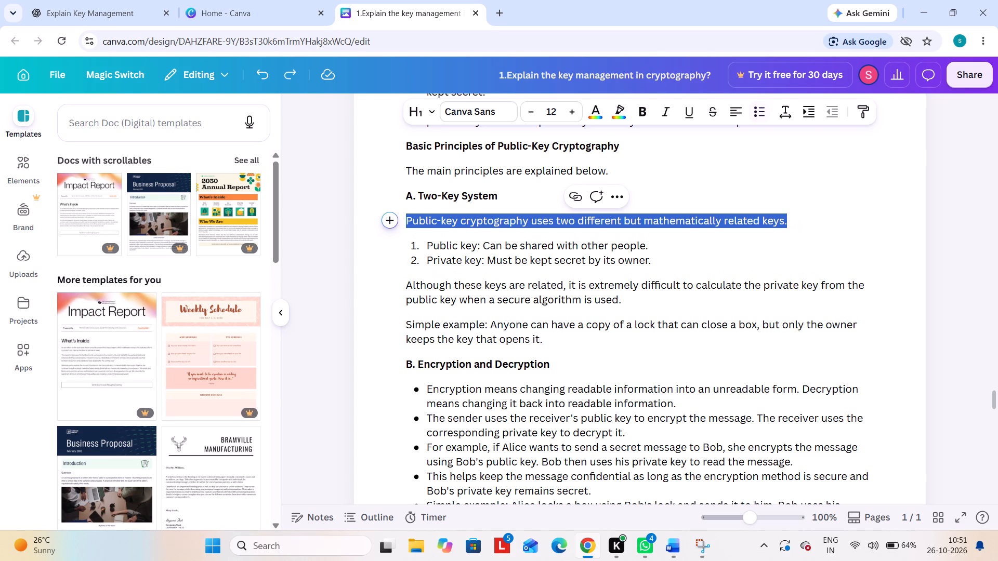
Turn the two paragraphs below the numbered keys under "A. Two-Key System" into a bulleted list.
left_click(408, 284)
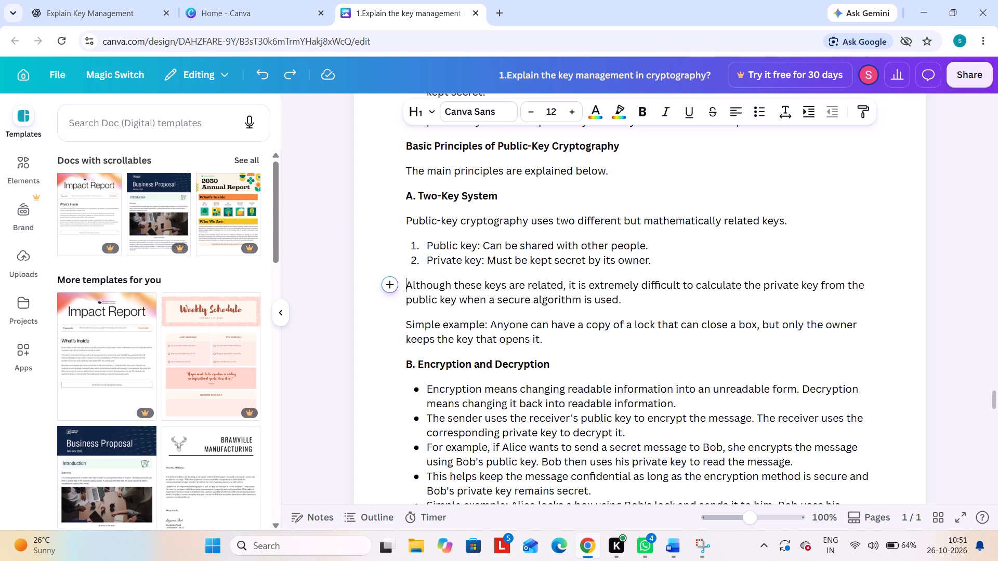
left_click_drag(555, 336, 376, 289)
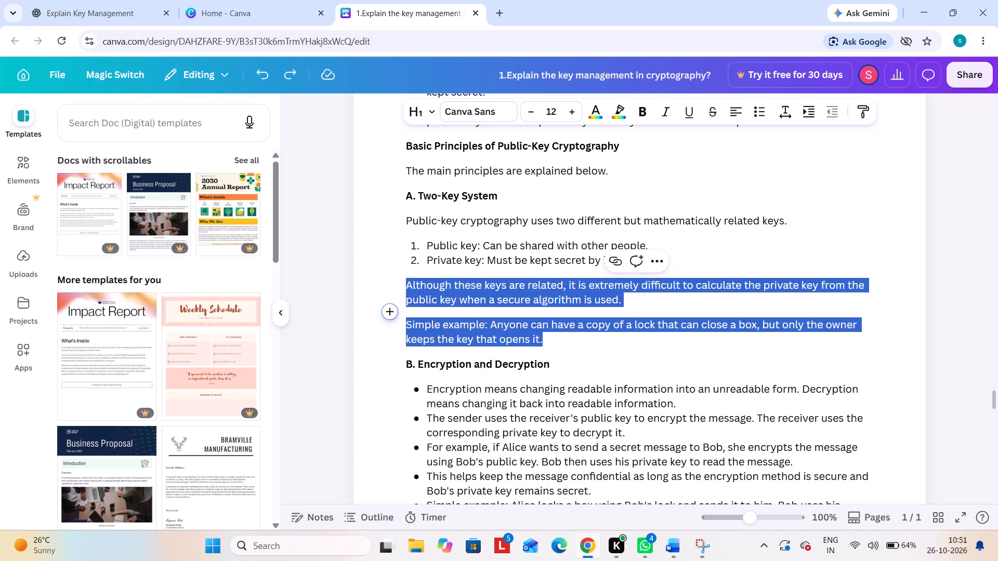
left_click(398, 310)
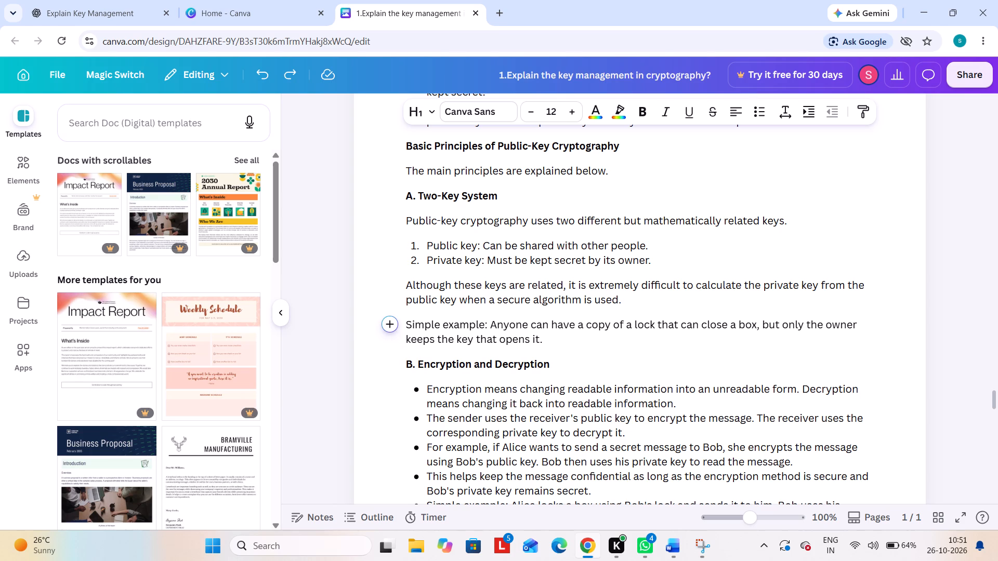
left_click_drag(545, 344, 401, 273)
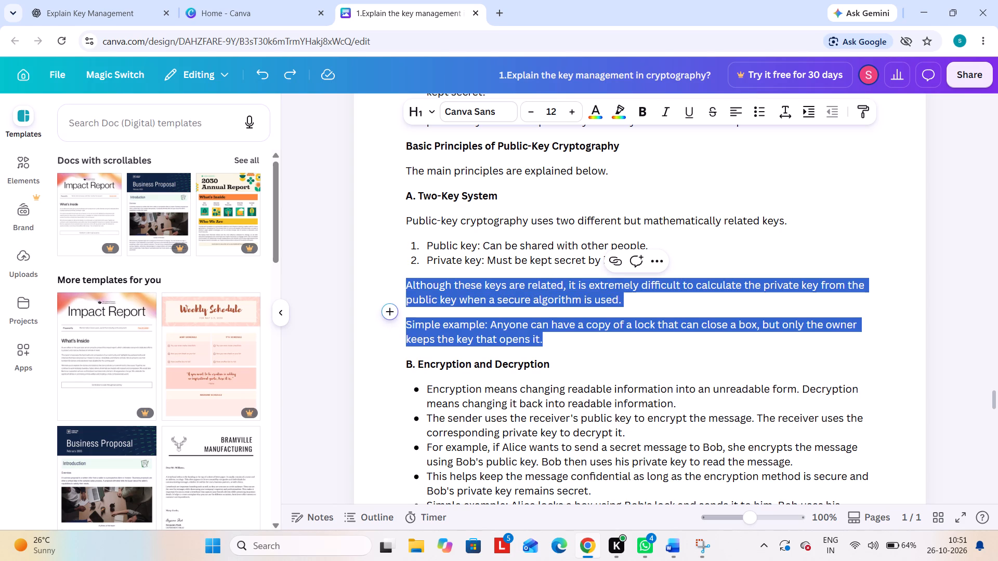
left_click(393, 311)
scroll(816, 476, "down", 3)
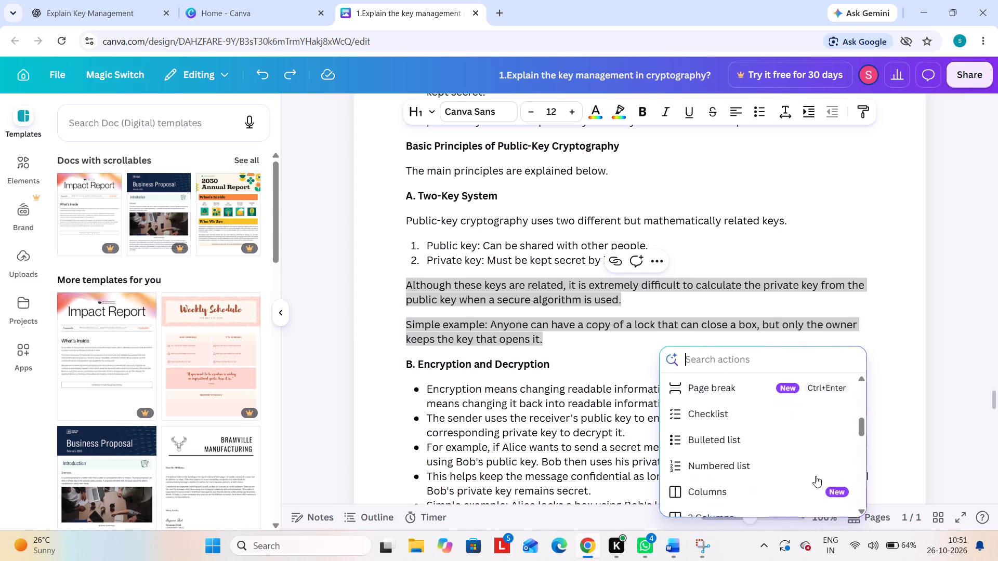
left_click(750, 427)
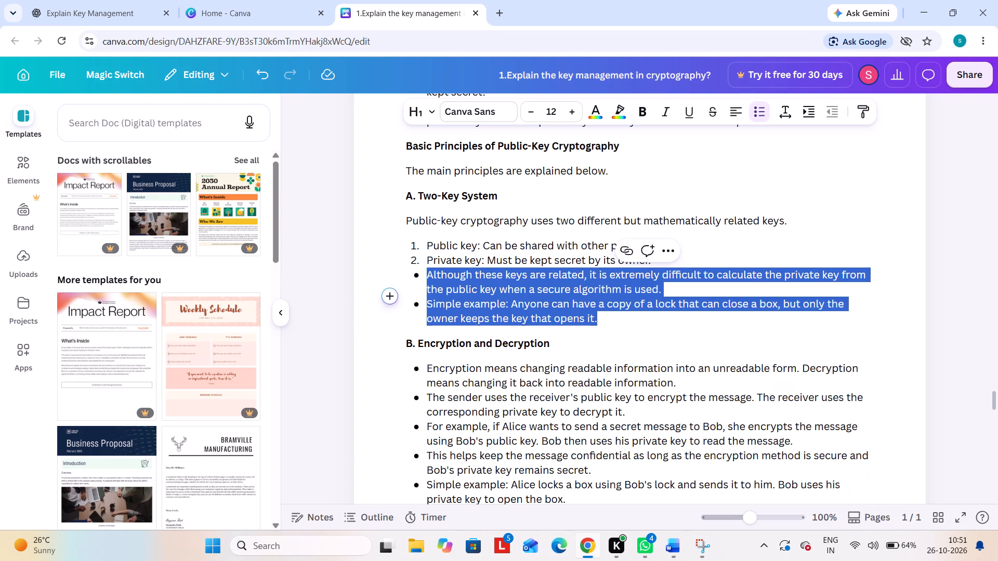
left_click(880, 213)
Enter the heading "MODULE-IV" on the empty line at the end of the document, after the public-key cryptography advantages.
scroll(880, 213, "up", 1)
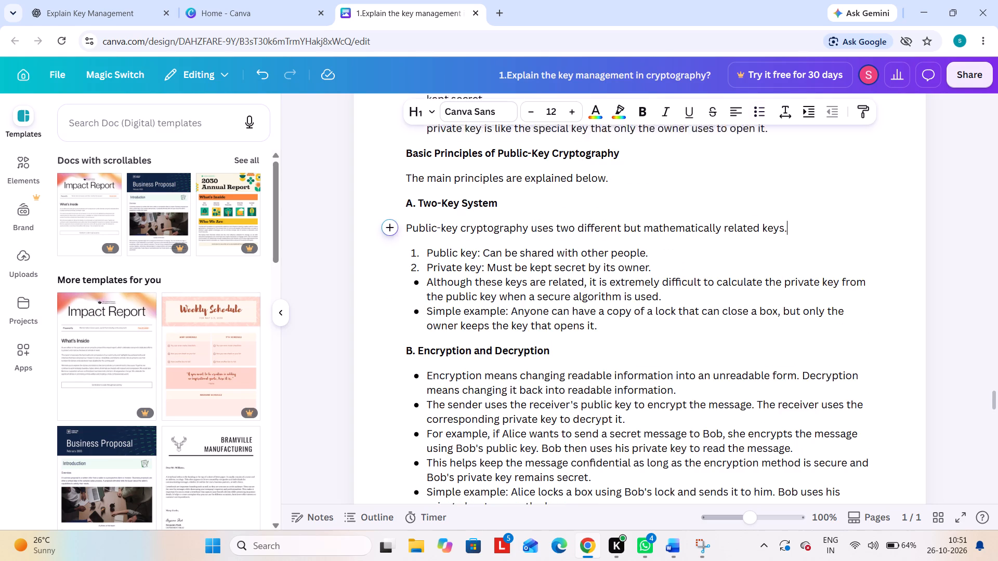
scroll(880, 213, "up", 3)
scroll(880, 213, "down", 19)
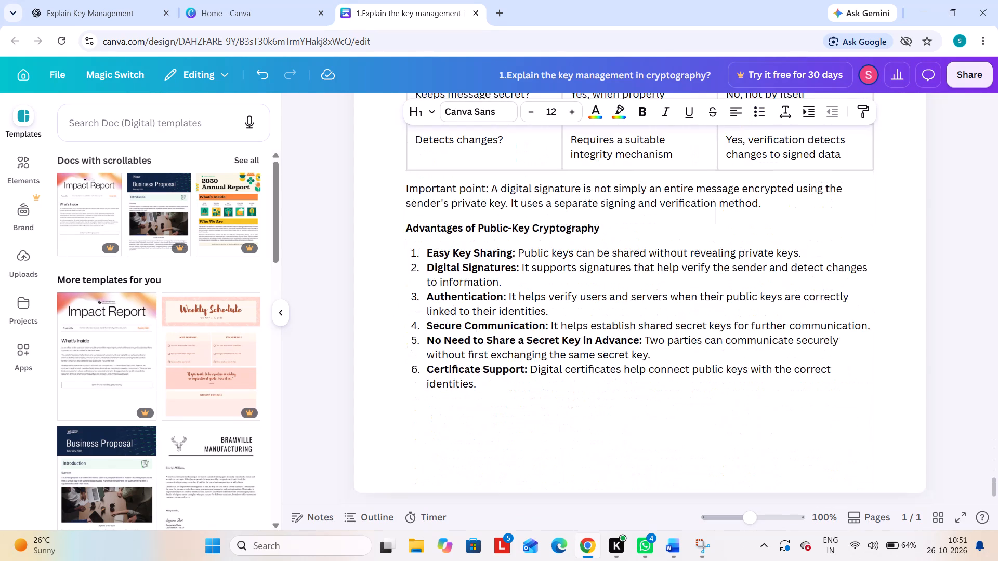
left_click(489, 415)
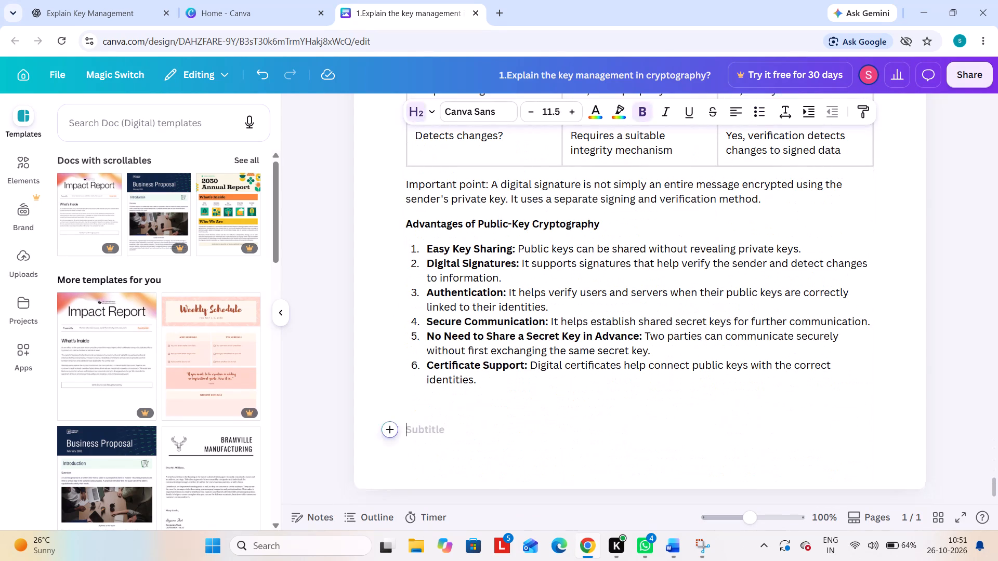
type("MOFULE")
key("BackSpace")
key("BackSpace")
key("BackSpace")
key("BackSpace")
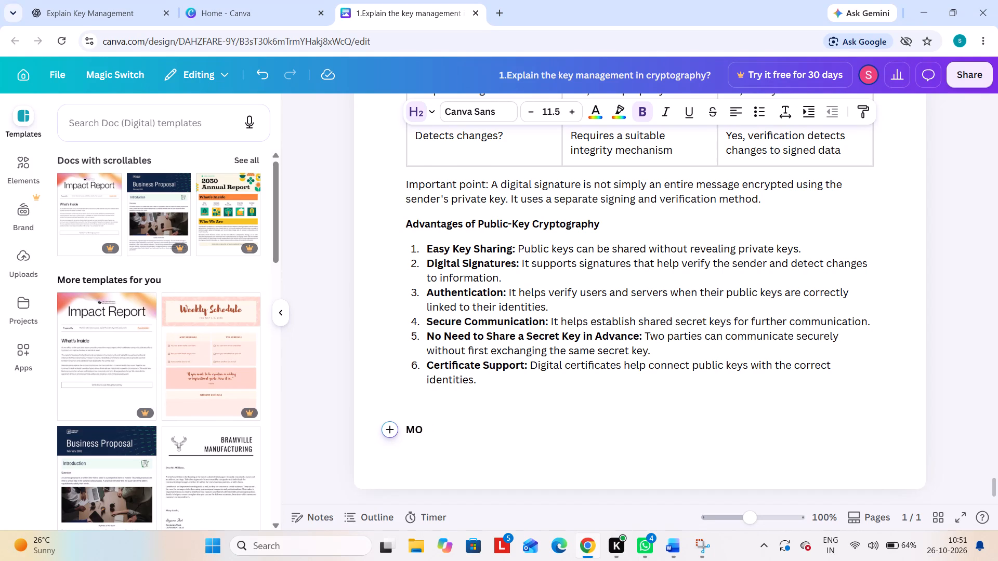
type("DULE")
key("minus")
type("IV")
Format the "MODULE-IV" heading in red at font size 15.
key("ctrl+a")
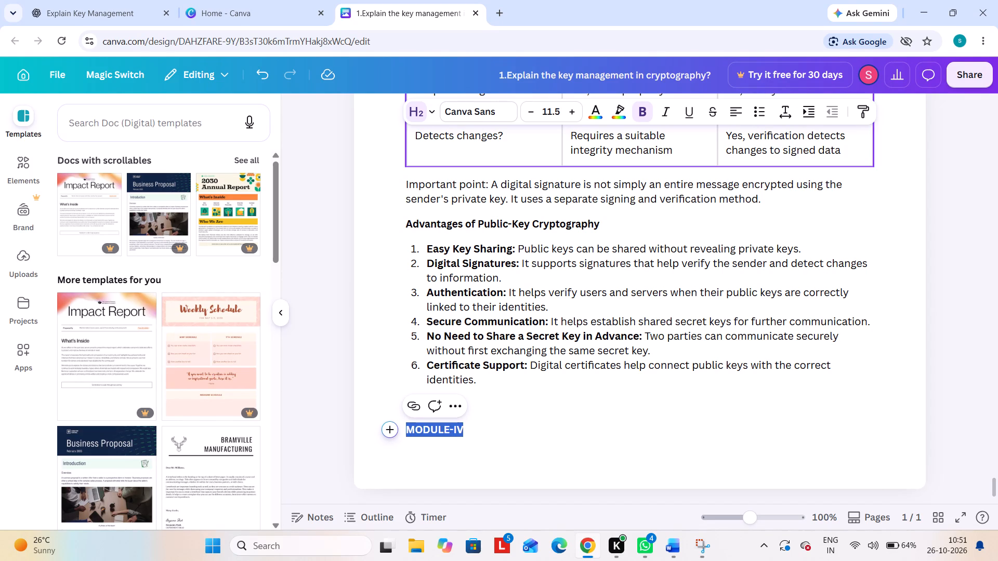
left_click(599, 116)
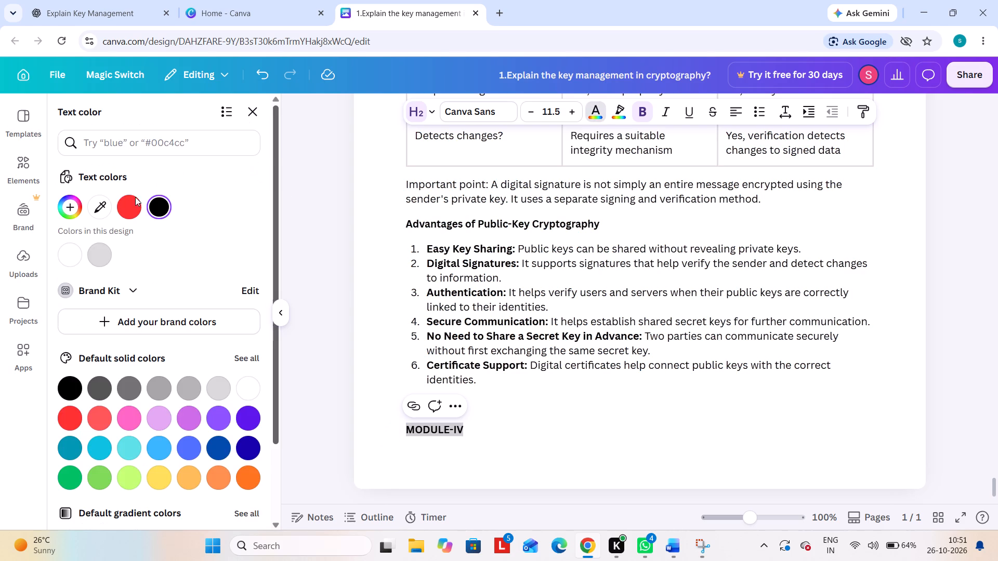
left_click(133, 201)
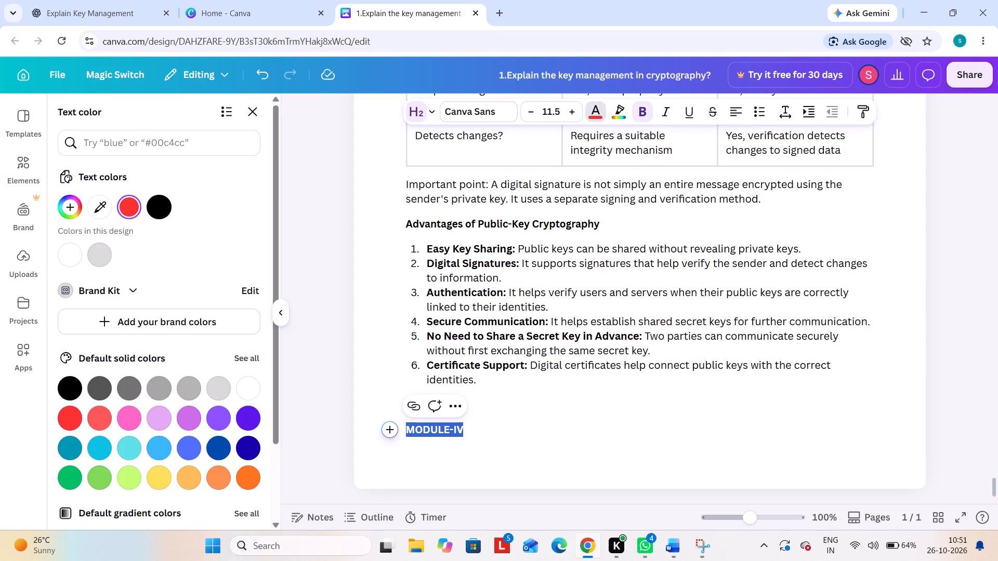
left_click(558, 113)
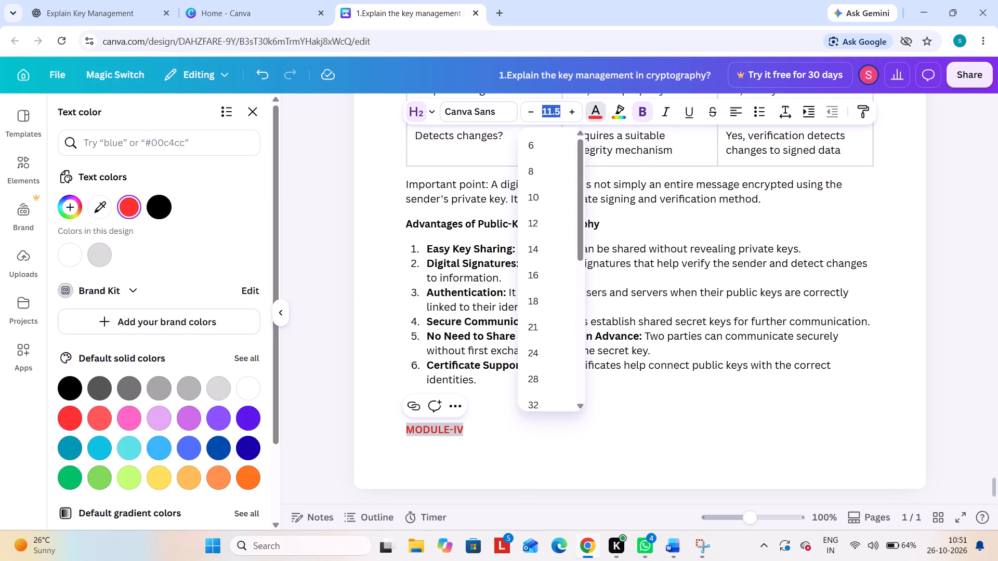
type("15")
key("Return")
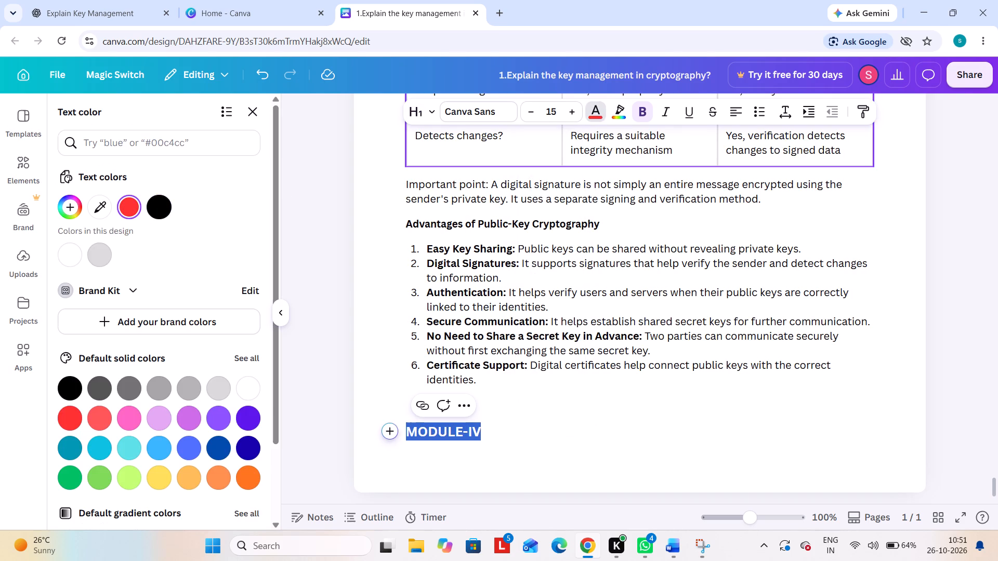
Indent the "MODULE-IV" heading and pad it with spaces until it sits roughly at the page's centre.
left_click(404, 435)
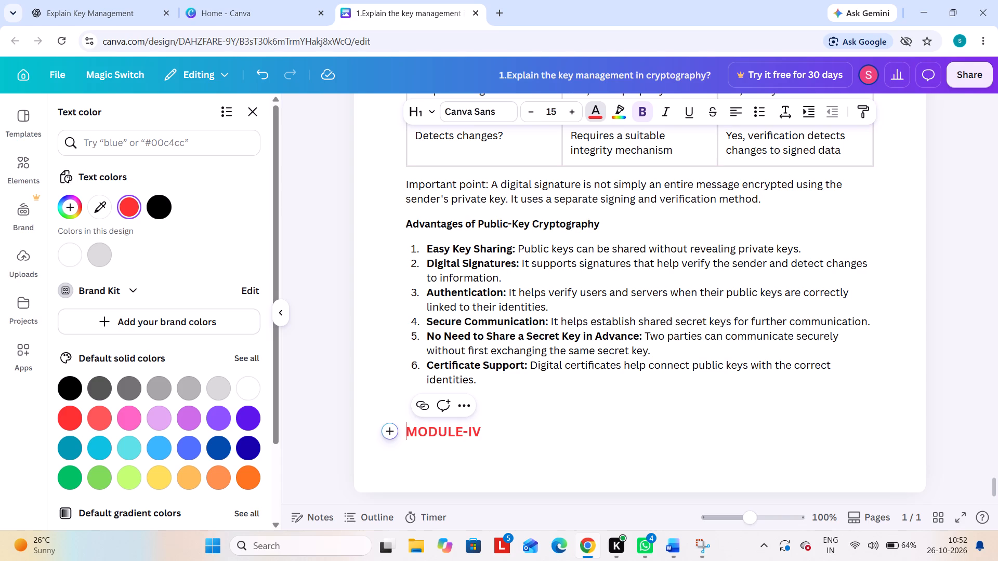
key("Tab")
key("Tab")
key("Tab")
key("Tab")
key("Tab")
key("Tab")
key("Tab")
key("Tab")
key("Tab")
key("Tab")
key("Tab")
key("Tab")
key("Tab")
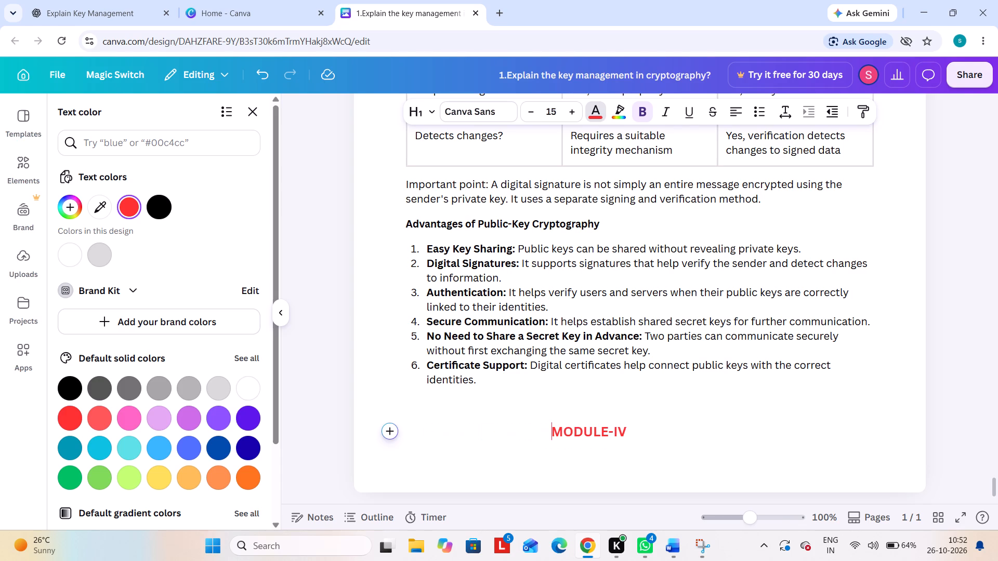
key("Tab")
key("space")
key("space")
key("space")
key("space")
key("space")
key("space")
key("space")
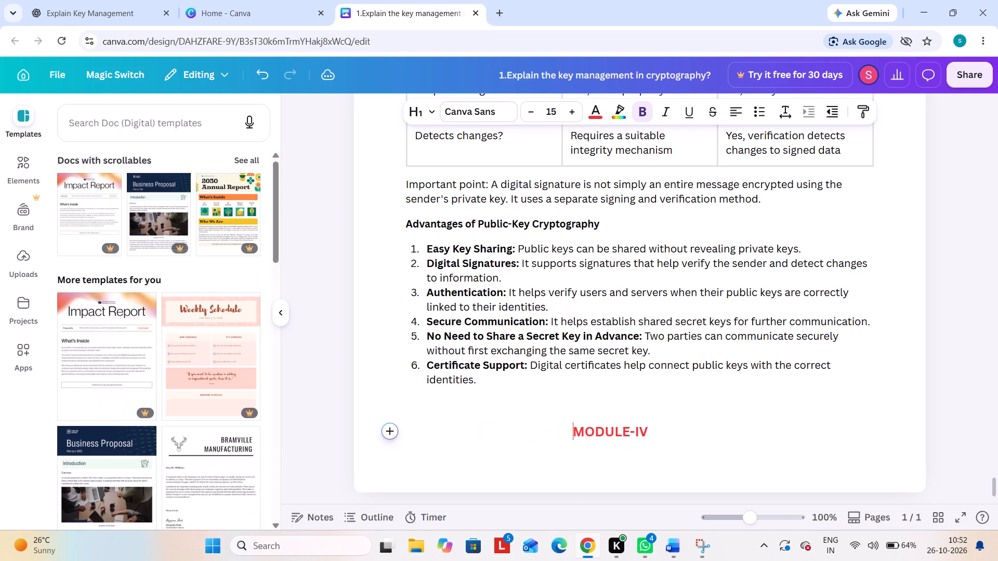
key("space")
key("space")
key("space")
key("space")
key("space")
key("space")
key("space")
key("space")
key("space")
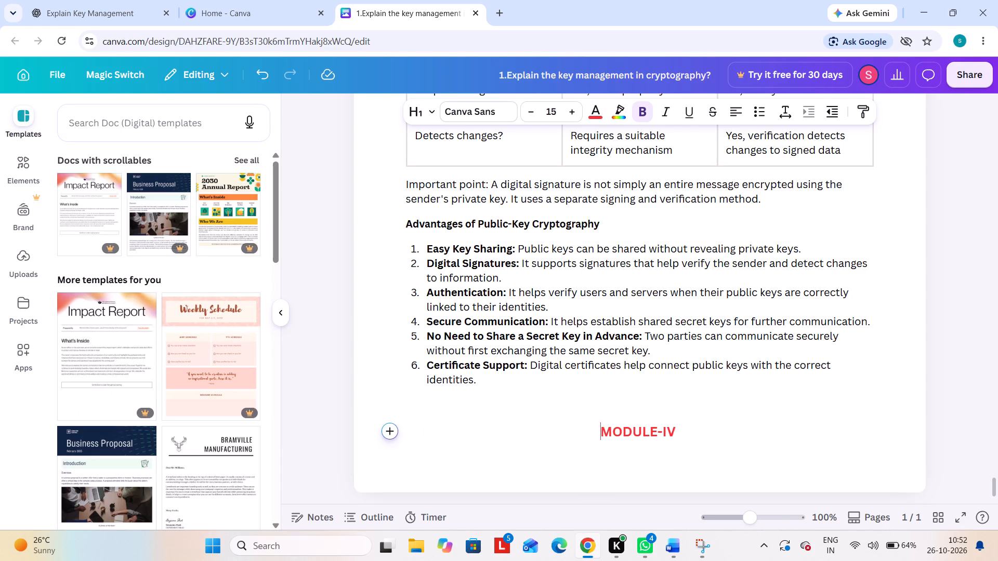
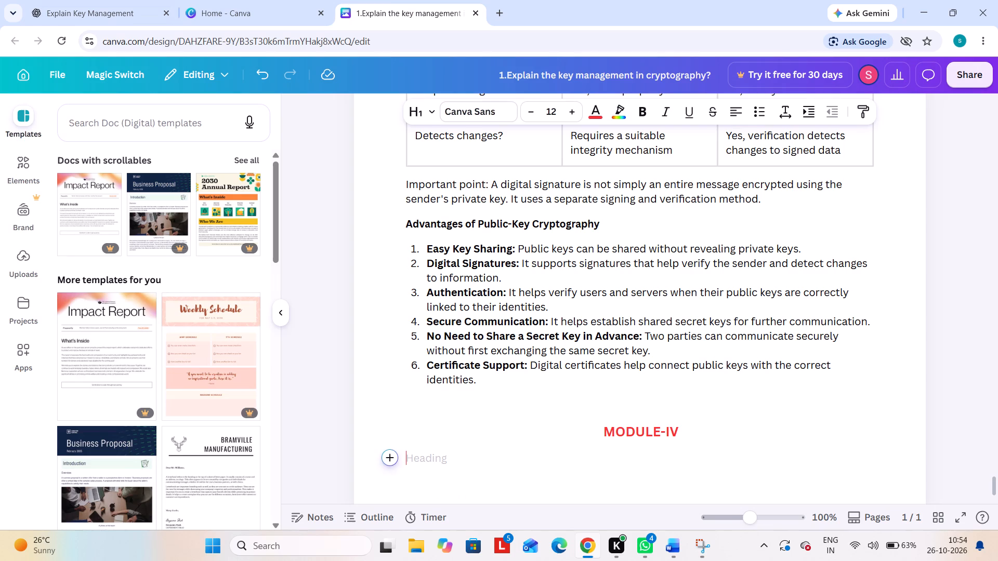
left_click(463, 459)
key("ctrl+v")
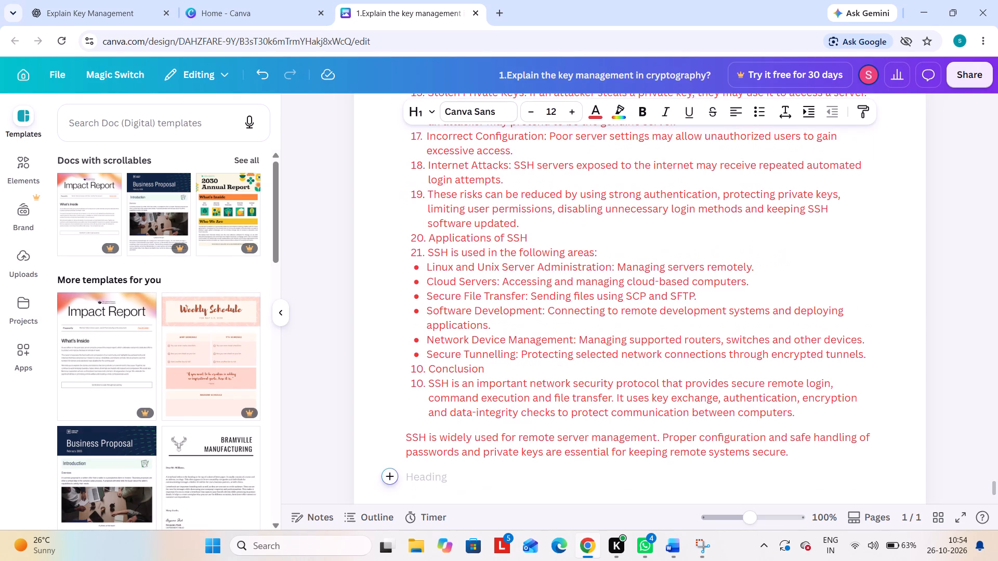
Format the pasted title "Determine Secure Shell or Secure Socket Shell (SSH)" under MODULE-IV as black, bold text.
scroll(537, 371, "up", 9)
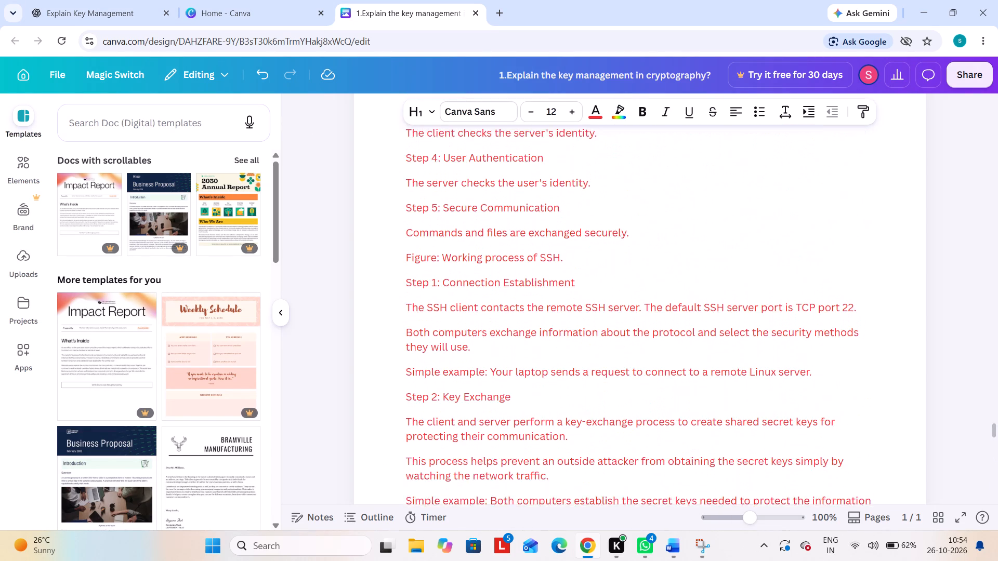
scroll(537, 371, "up", 3)
scroll(537, 371, "down", 3)
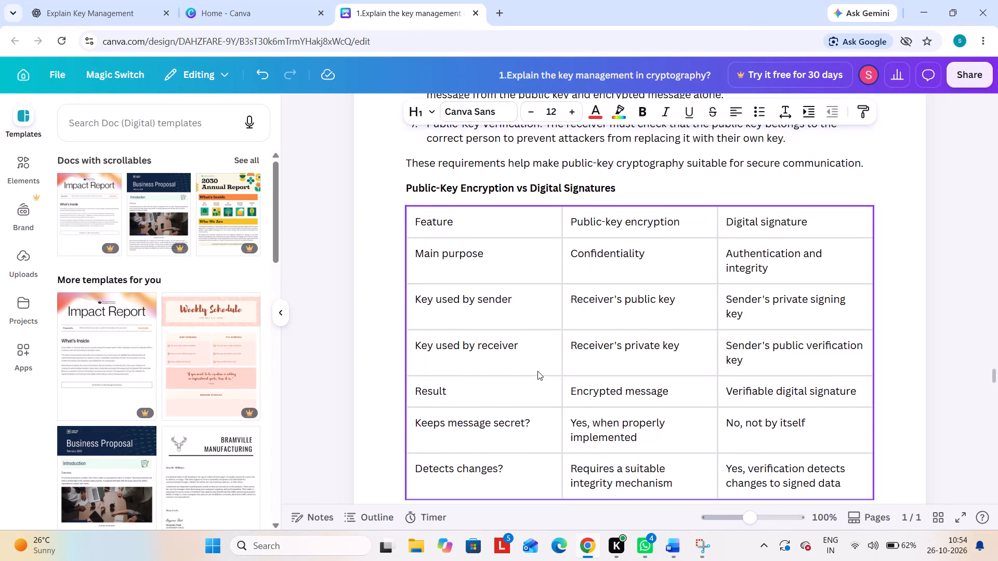
scroll(537, 371, "down", 3)
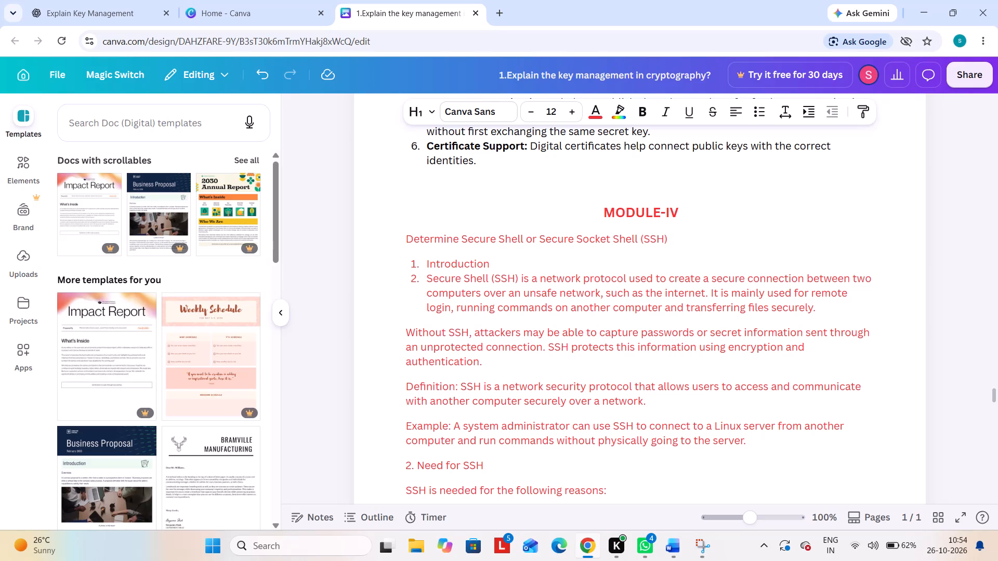
left_click_drag(407, 241, 672, 238)
left_click(602, 110)
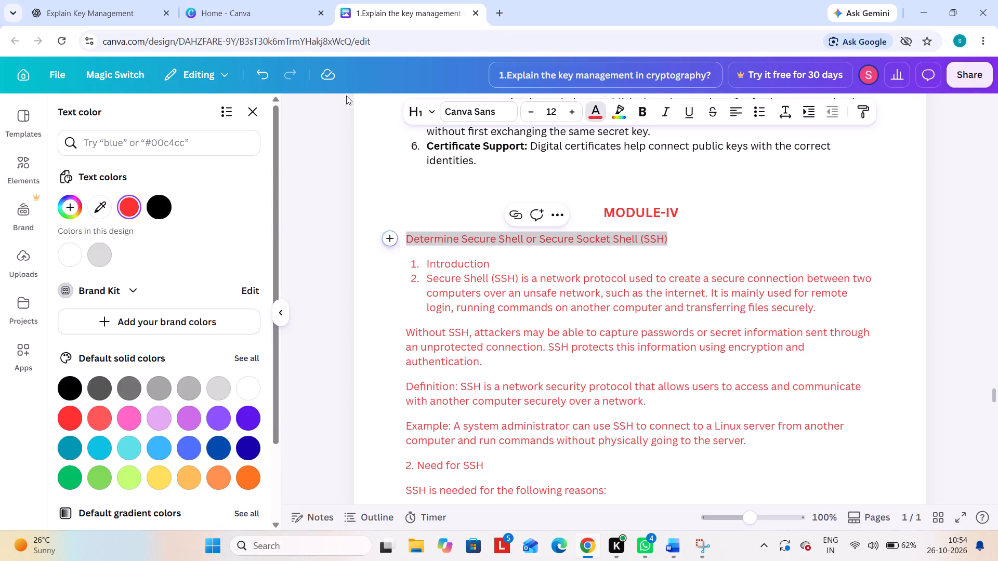
left_click(165, 196)
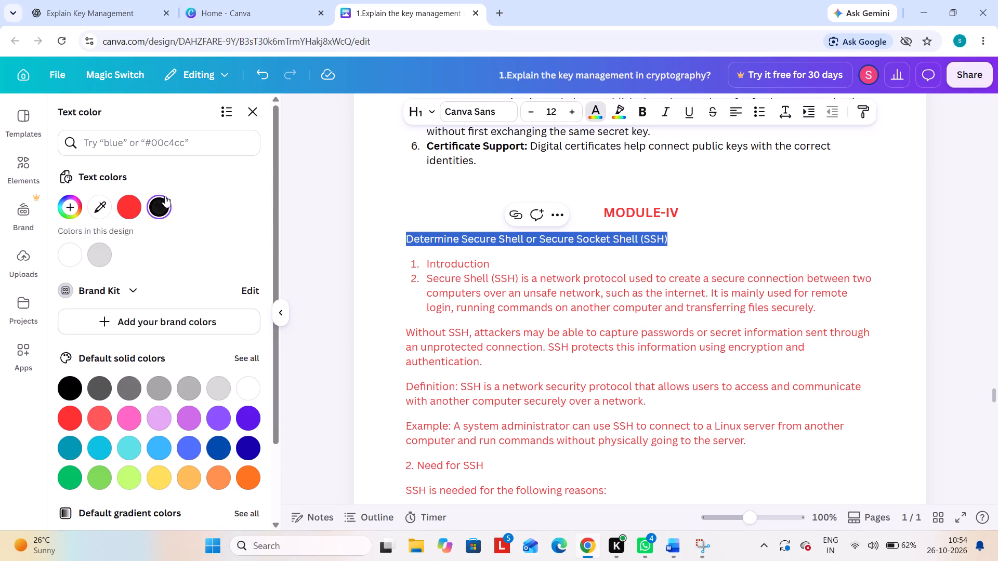
left_click(645, 111)
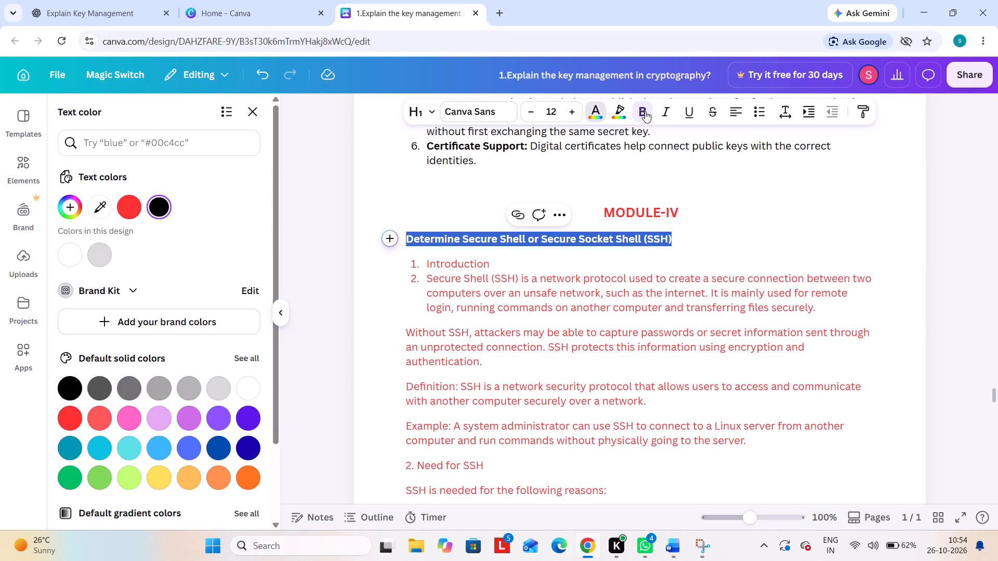
Add the number "1." in front of the SSH title.
left_click(408, 238)
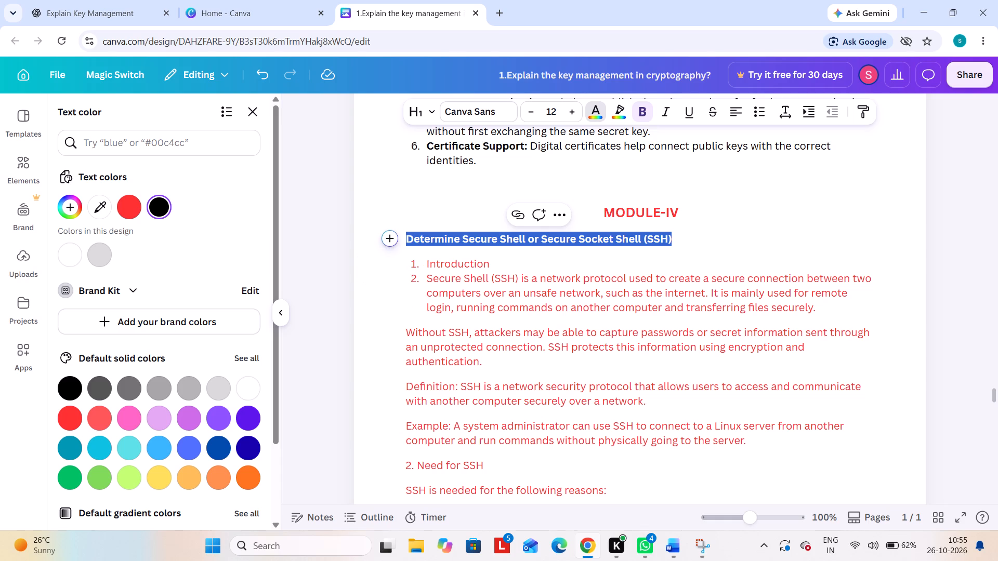
type("1.")
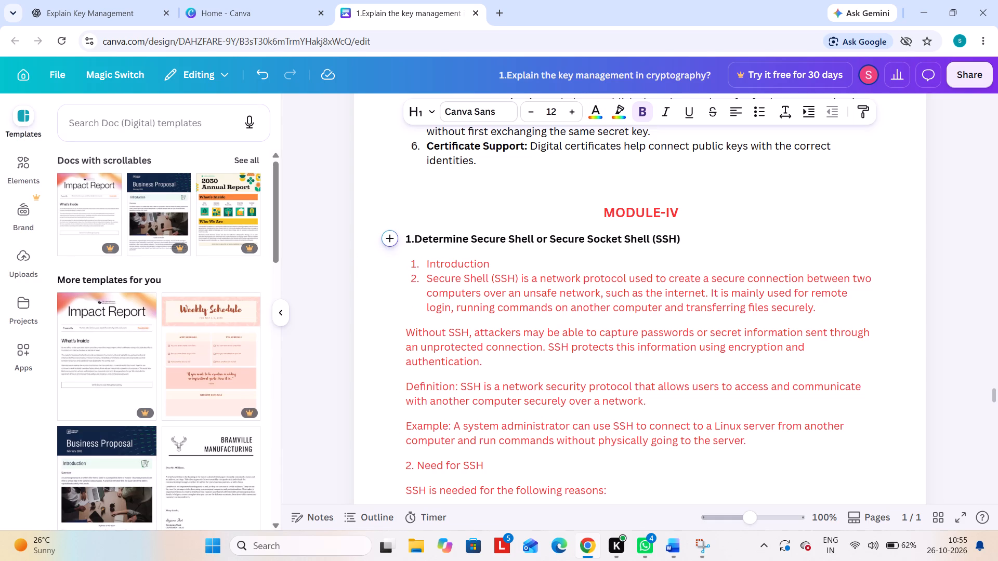
Colour the title "1.Determine Secure Shell or Secure Socket Shell (SSH)" under MODULE-IV red.
left_click_drag(686, 236, 391, 238)
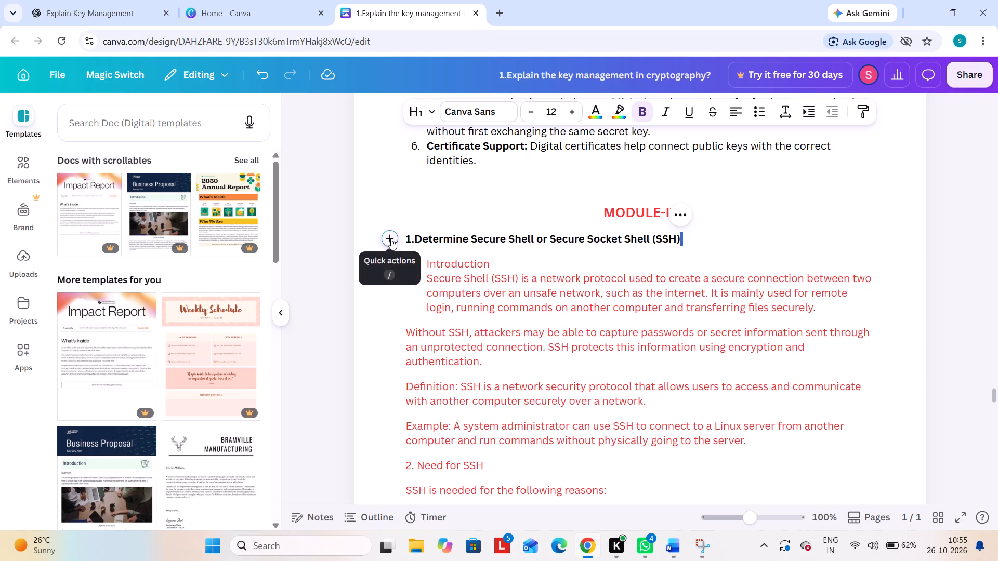
left_click_drag(402, 240, 697, 229)
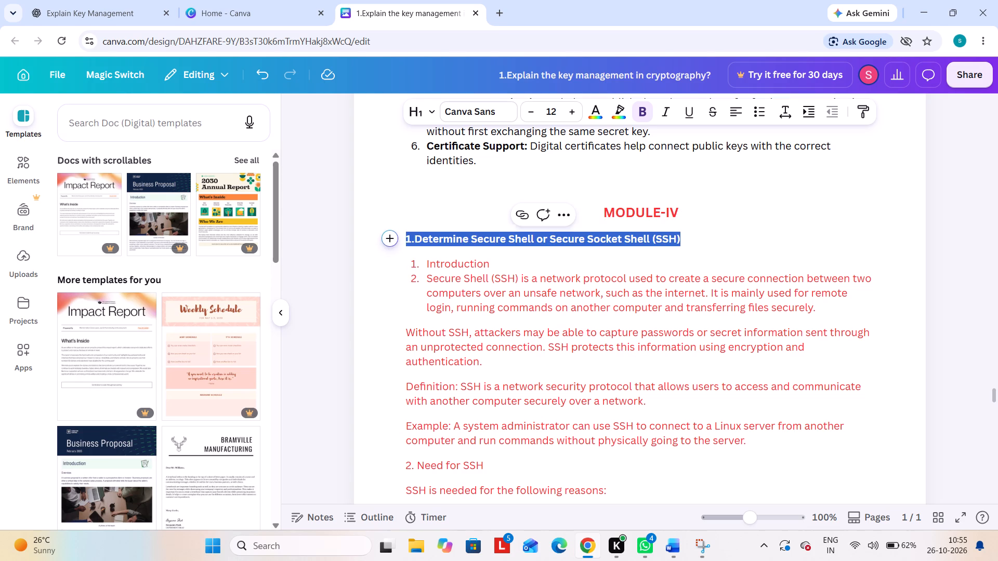
left_click(598, 111)
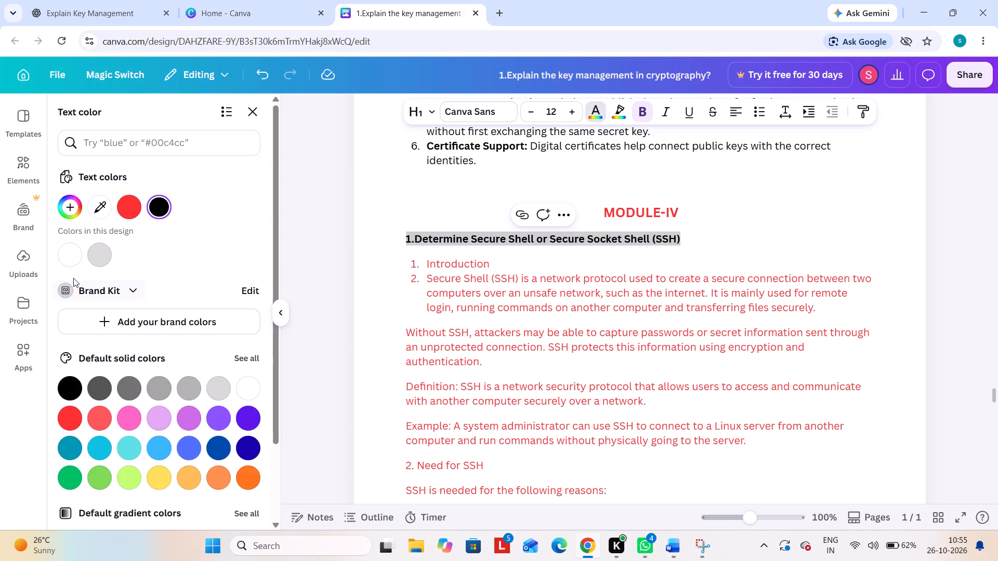
left_click(123, 209)
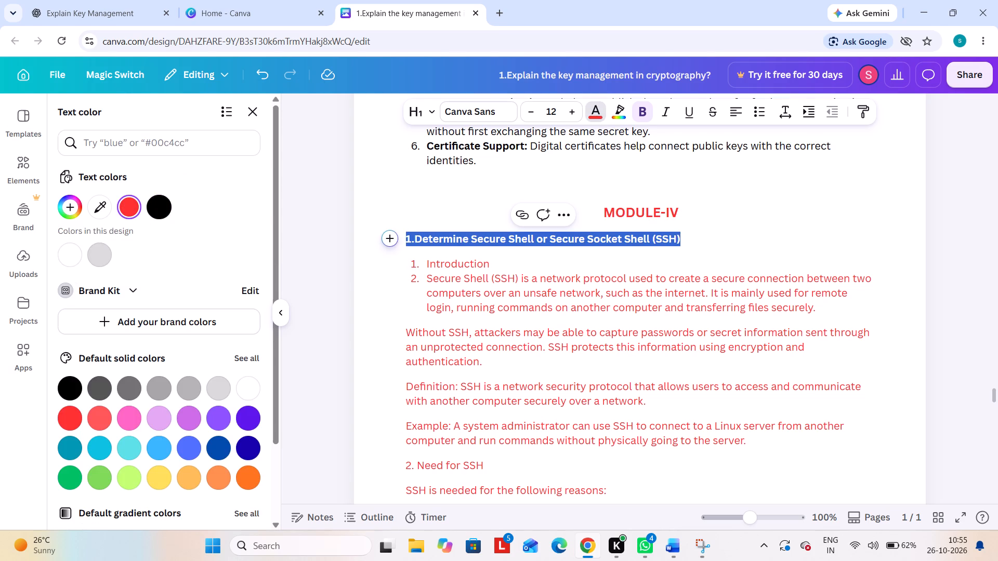
left_click(758, 243)
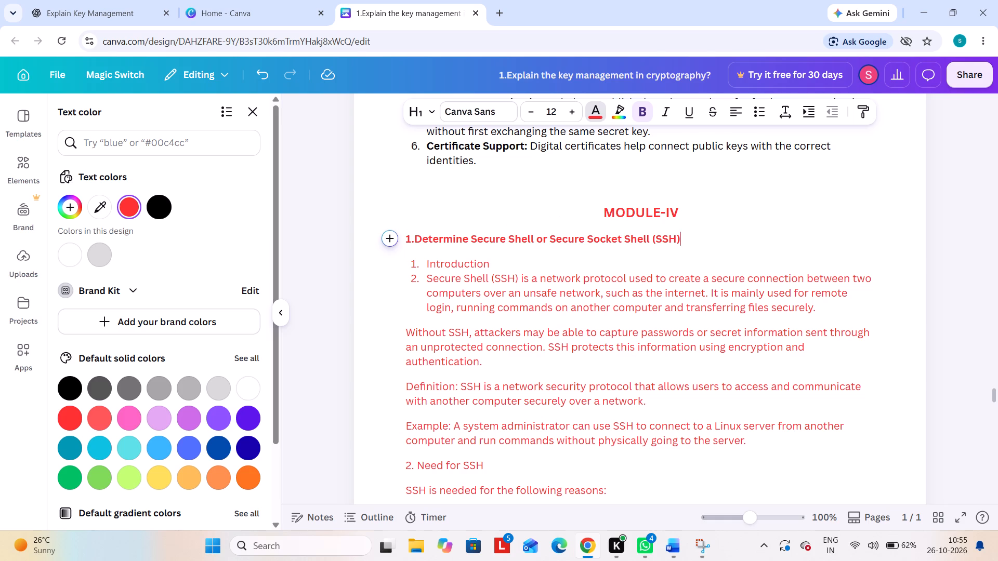
Remove the automatic list number from the "Introduction" line below the SSH title, keeping it on its own line.
scroll(621, 284, "down", 1)
left_click(425, 176)
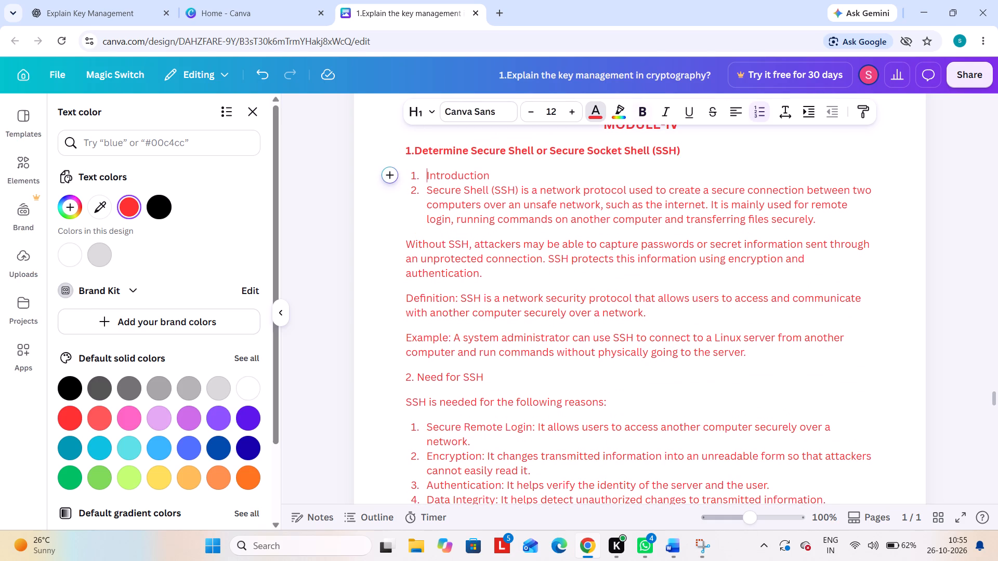
key("BackSpace")
key("BackSpace")
key("ctrl+z")
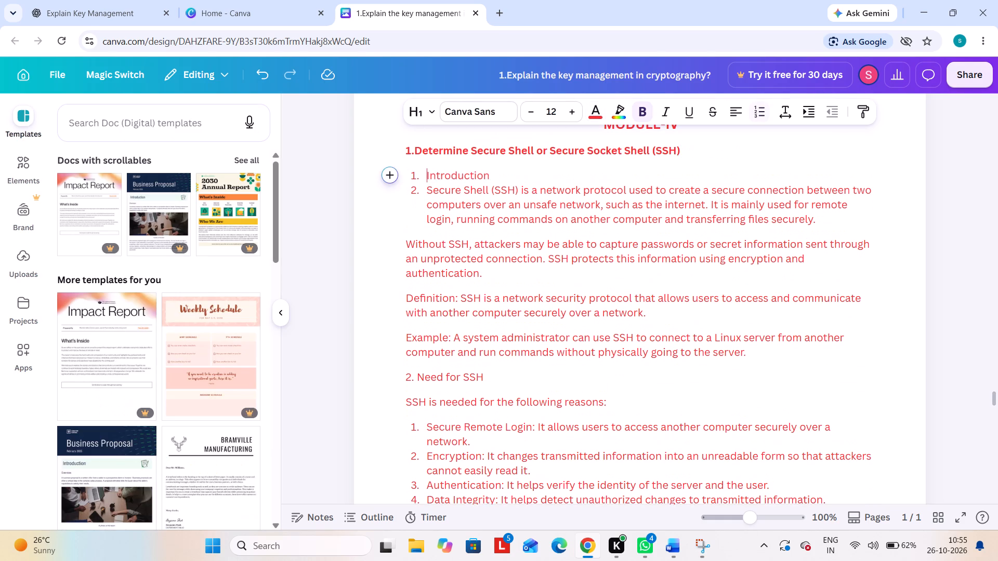
key("BackSpace")
key("BackSpace")
key("ctrl+z")
key("BackSpace")
key("BackSpace")
key("ctrl+z")
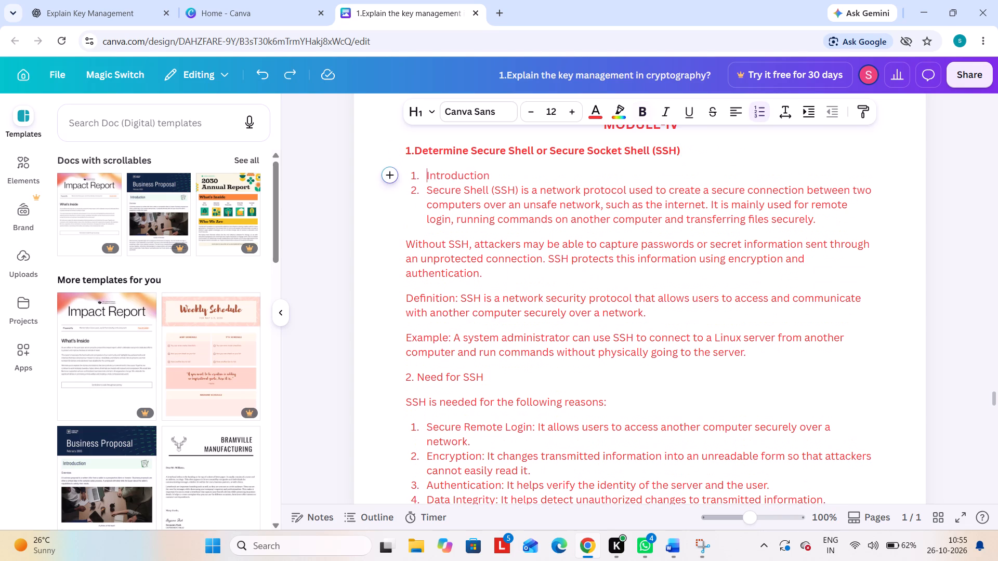
key("BackSpace")
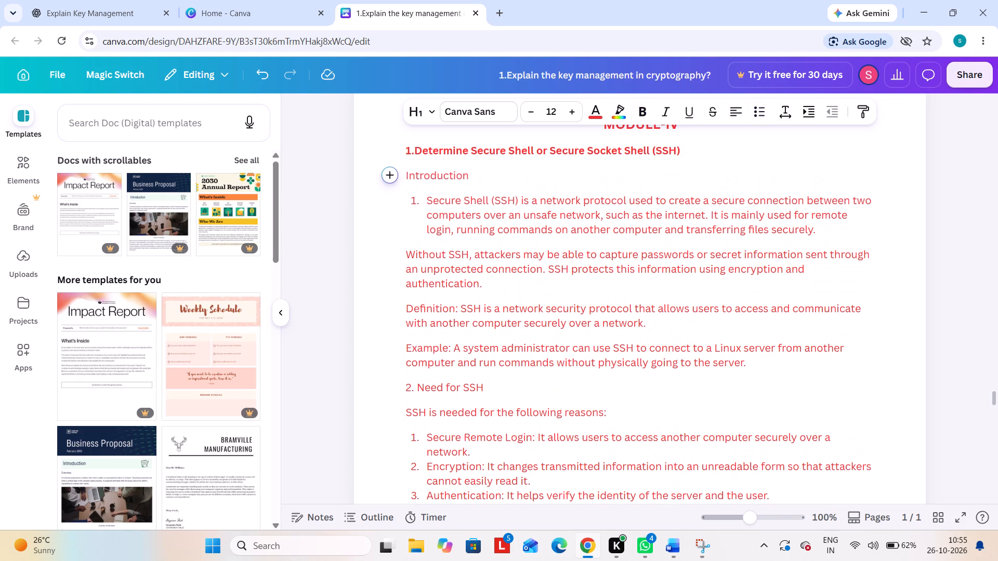
Format the "Introduction" heading of the SSH answer as black, bold text.
key("ctrl+a")
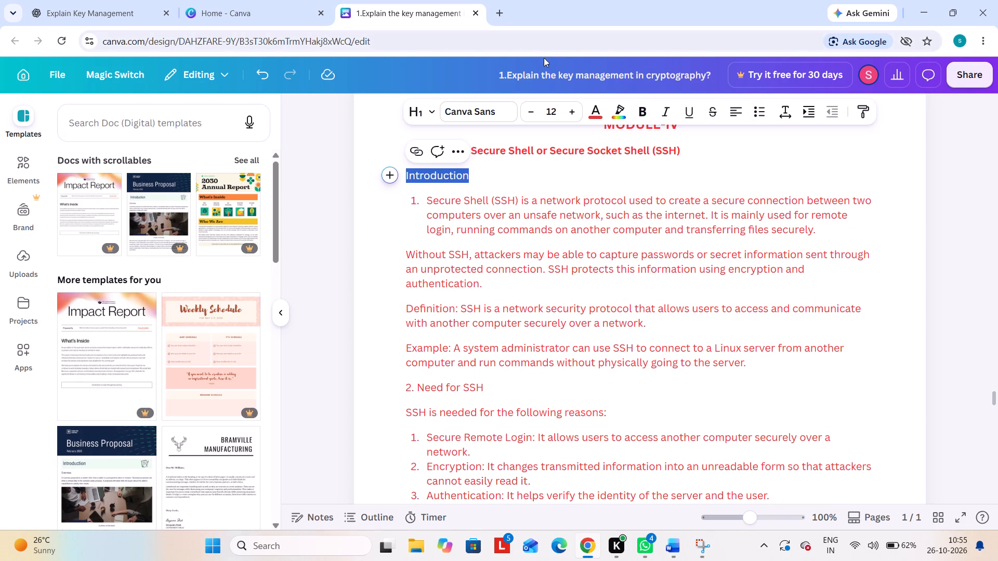
left_click(592, 108)
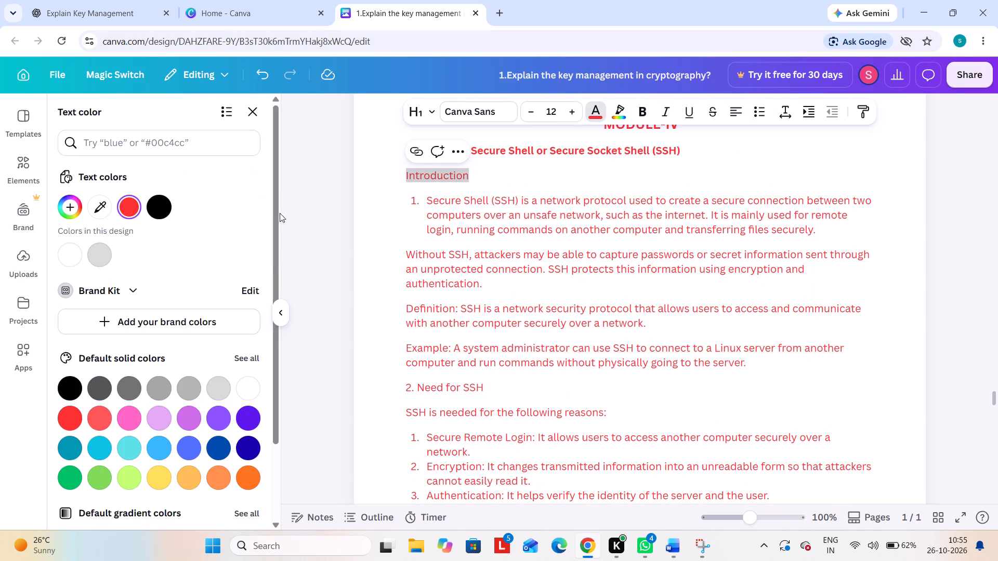
left_click(166, 202)
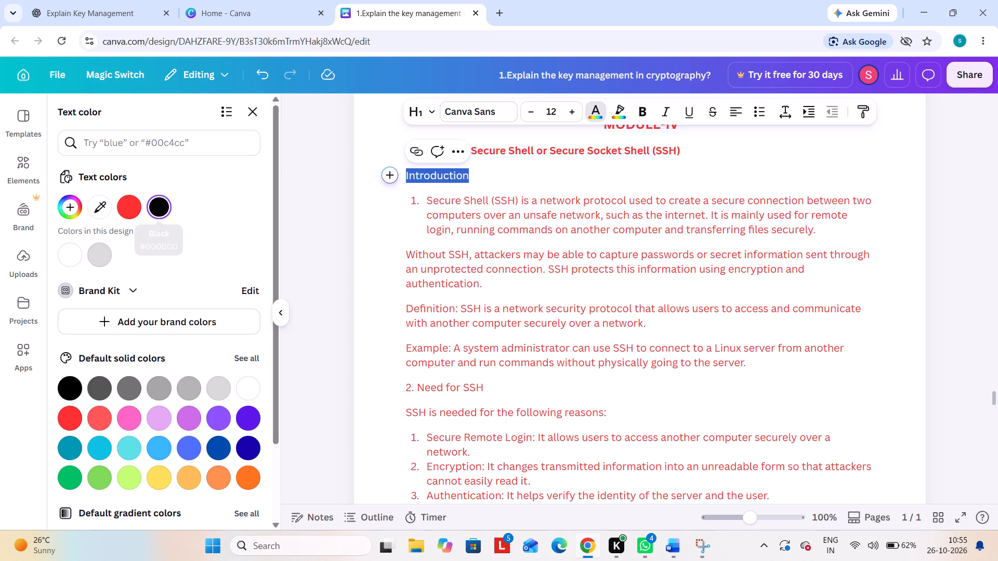
left_click(601, 173)
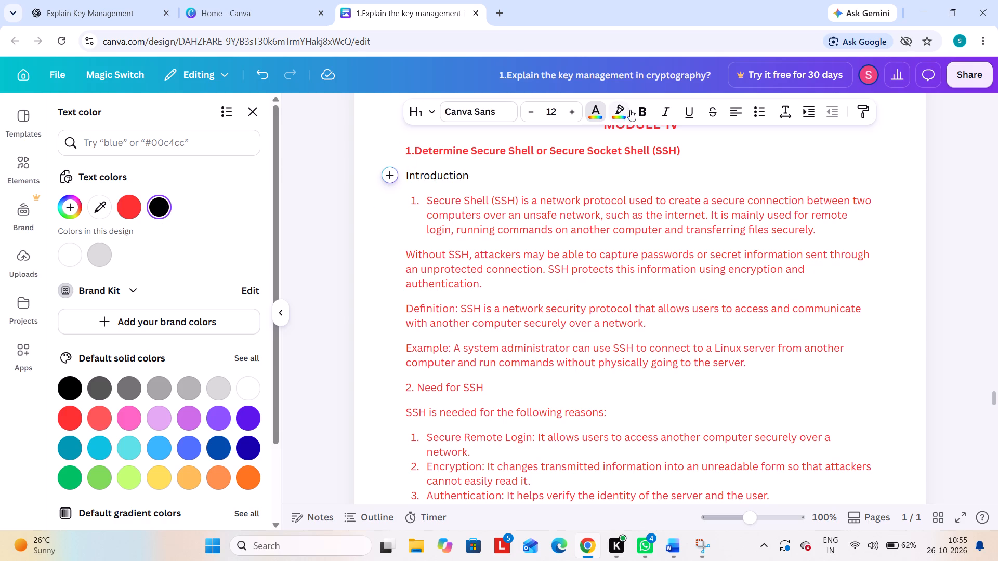
left_click_drag(470, 177, 405, 181)
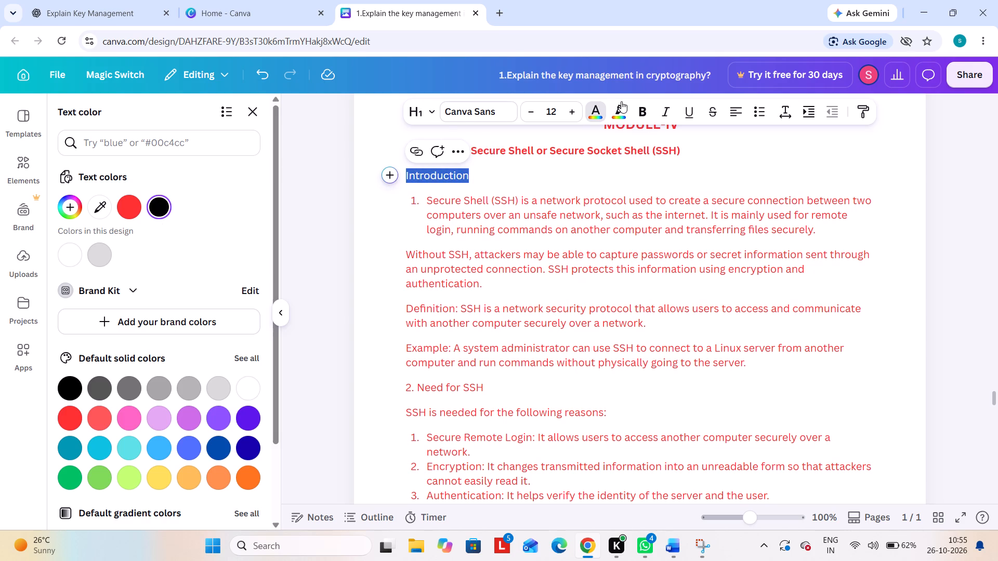
left_click(645, 106)
Add a colon after the "Introduction" heading.
left_click(554, 164)
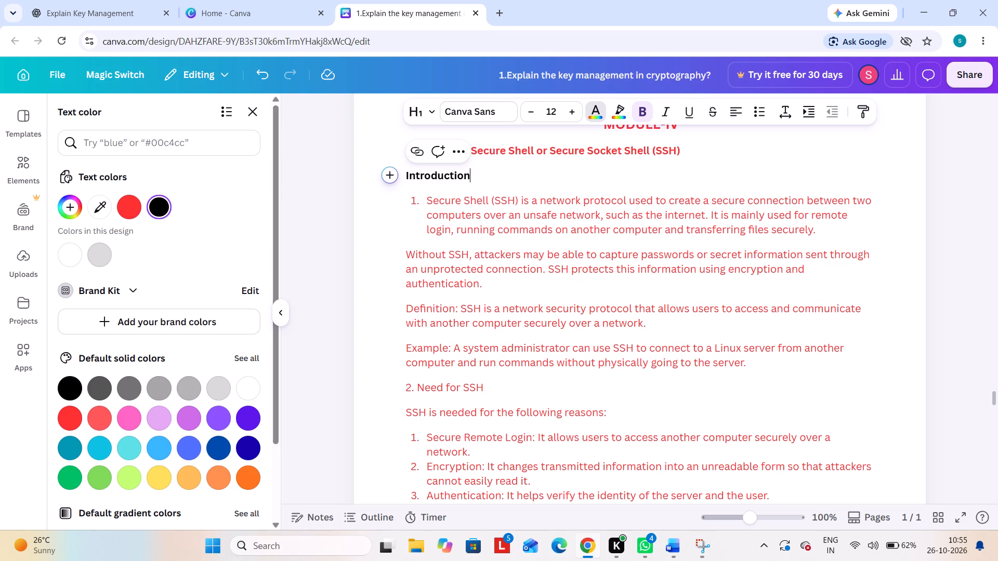
key("shift+colon")
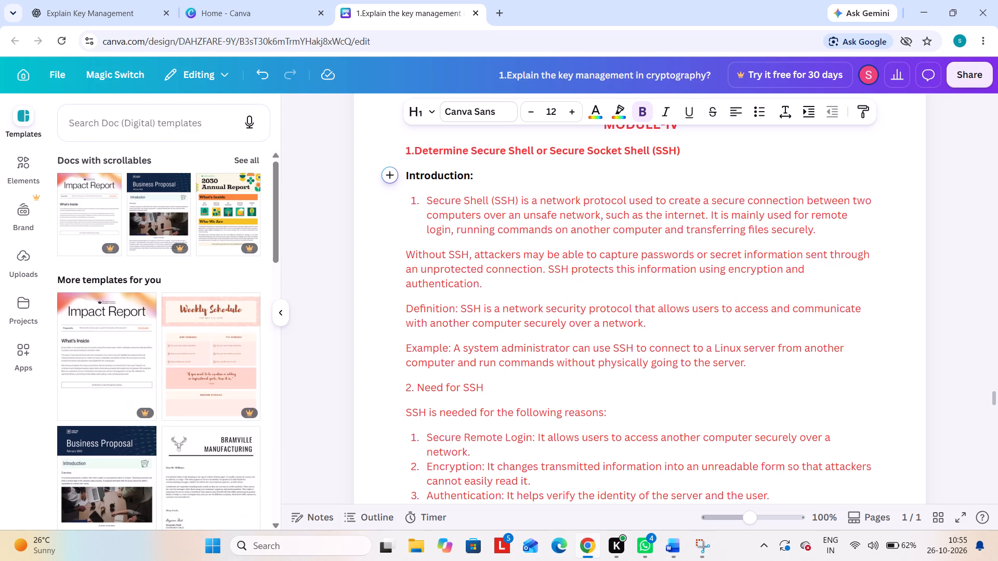
Colour the rest of the SSH answer black, from the first paragraph under Introduction through the end of the conclusion.
left_click_drag(410, 197, 403, 437)
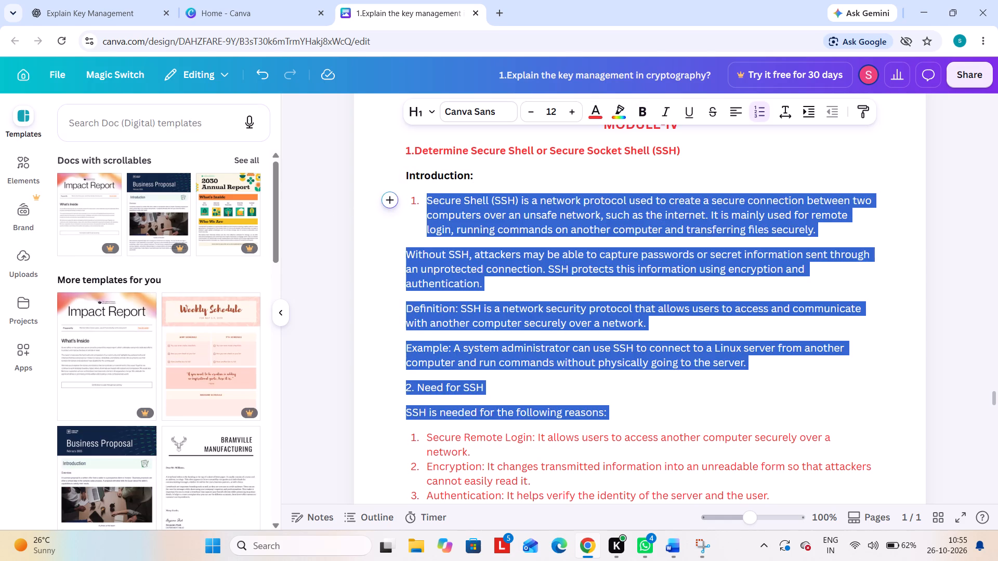
left_click_drag(403, 437, 400, 560)
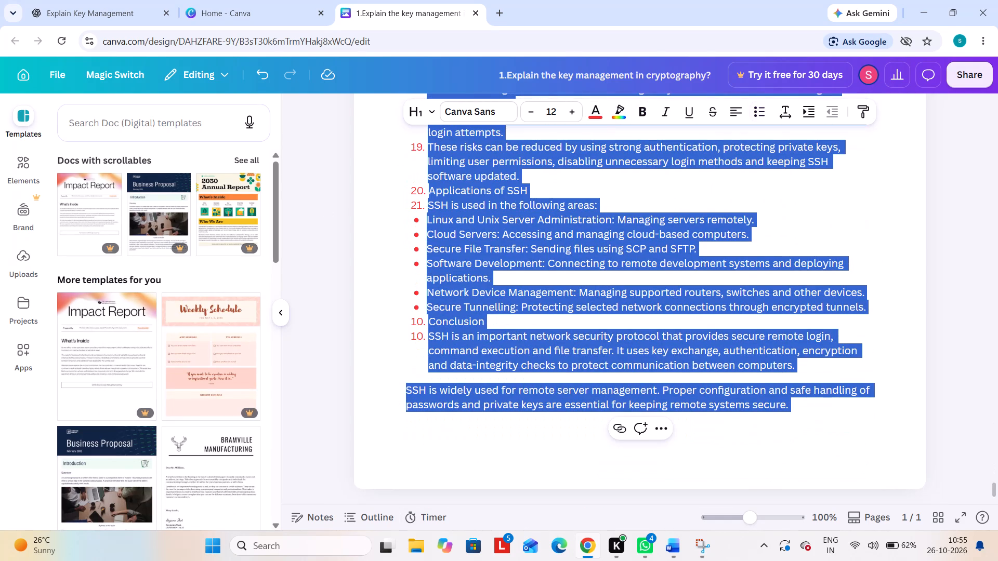
left_click(594, 114)
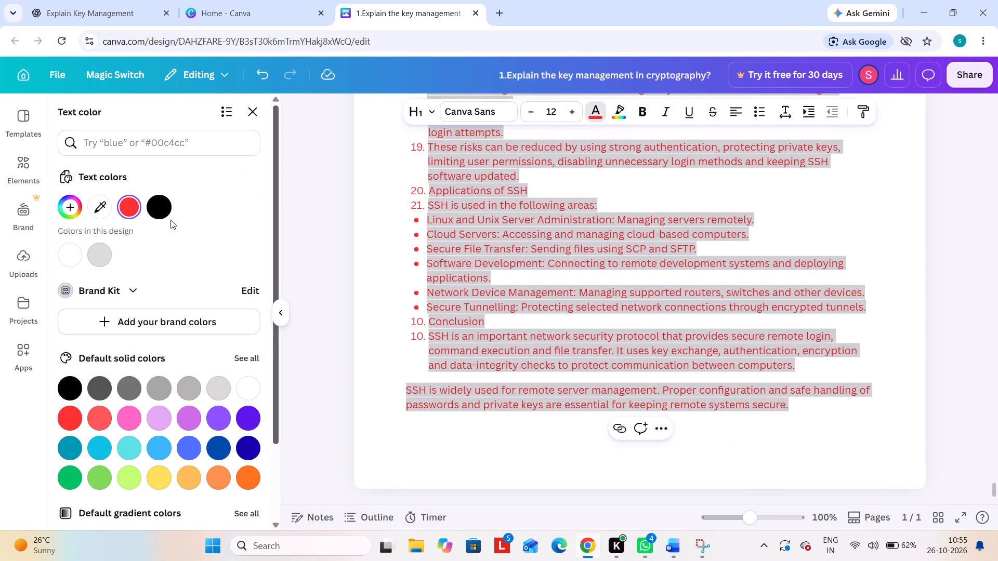
left_click(166, 213)
left_click(794, 188)
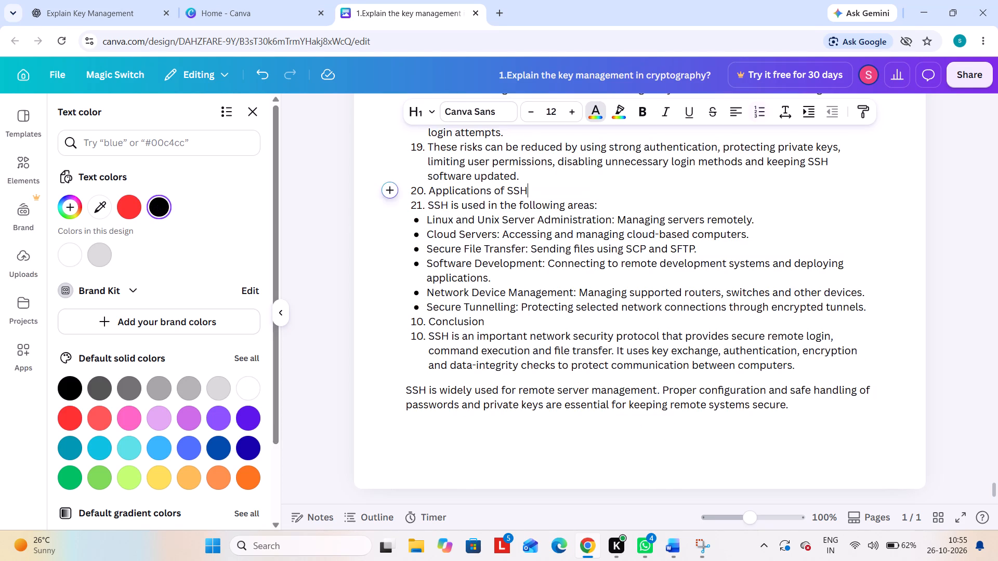
Remove the list number from the first paragraph under Introduction, beginning "Secure Shell (SSH) is a network protocol".
scroll(794, 188, "up", 14)
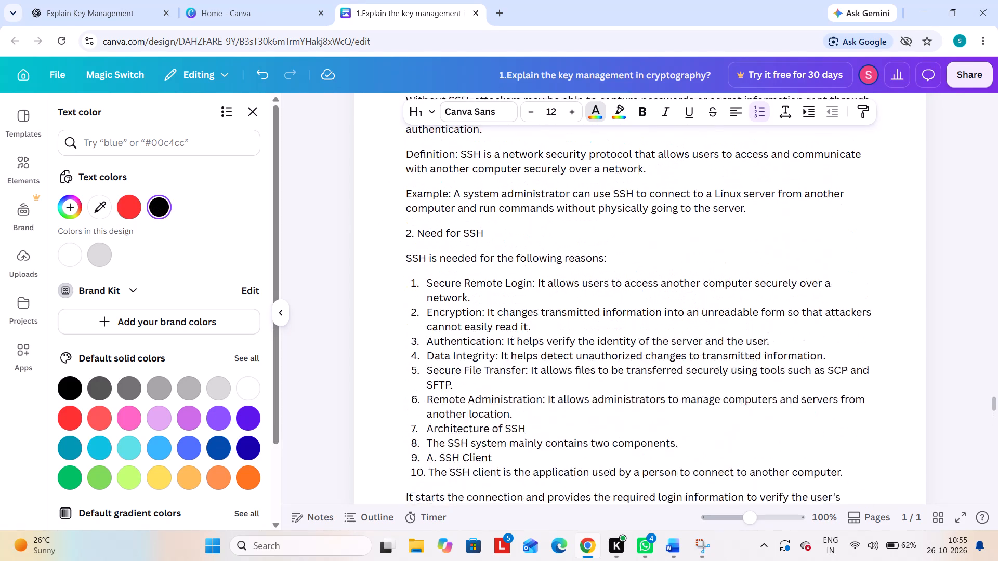
scroll(794, 188, "up", 2)
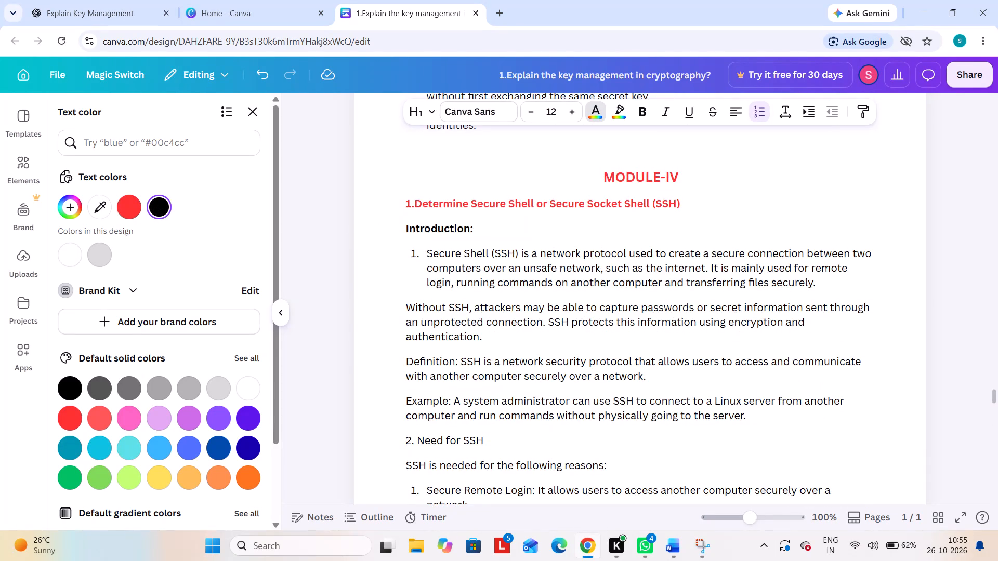
left_click(428, 252)
key("BackSpace")
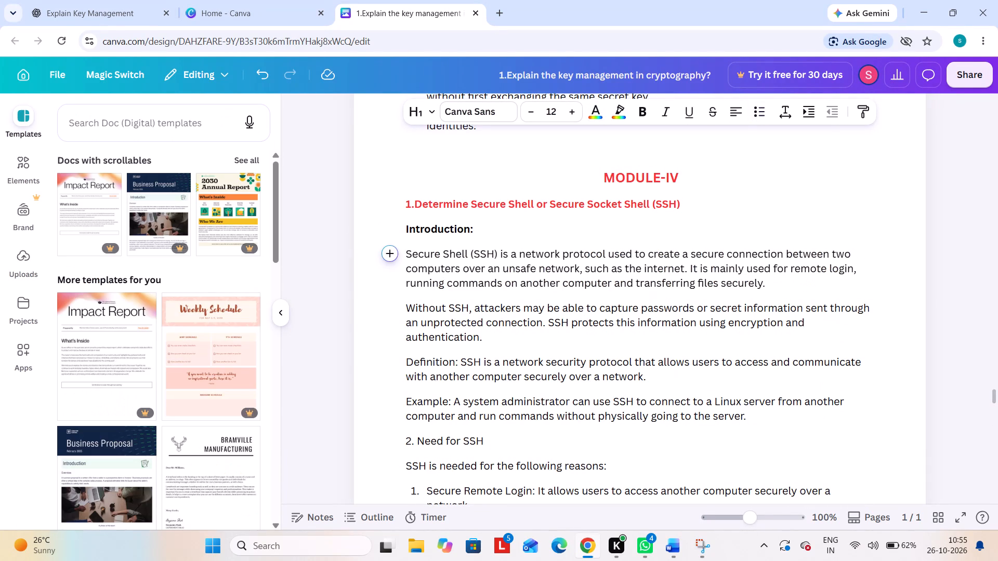
Turn the four paragraphs under Introduction, from "Secure Shell (SSH) is a network protocol" through the Example, into a bulleted list.
left_click_drag(403, 259, 748, 434)
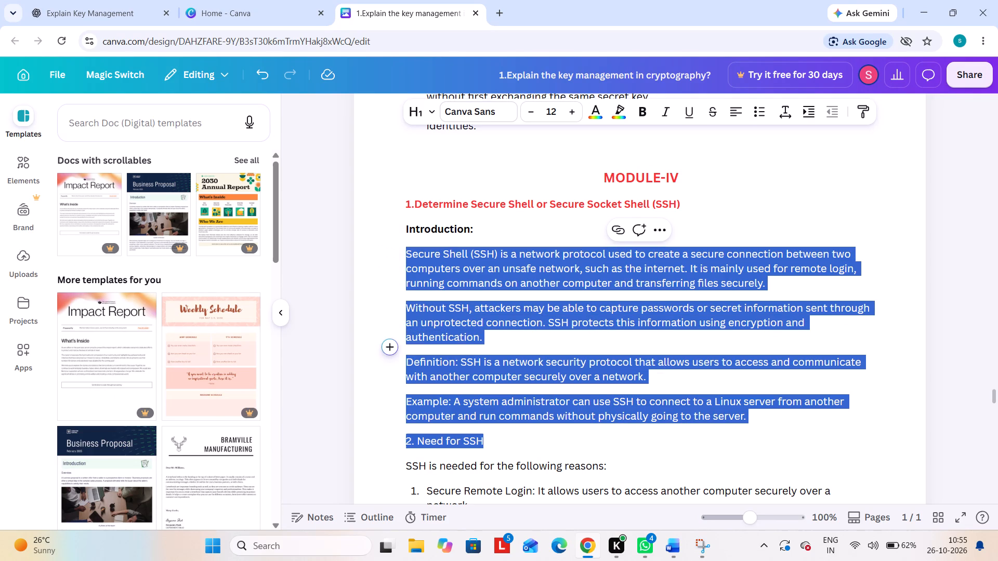
left_click_drag(750, 421, 741, 417)
left_click_drag(741, 417, 501, 373)
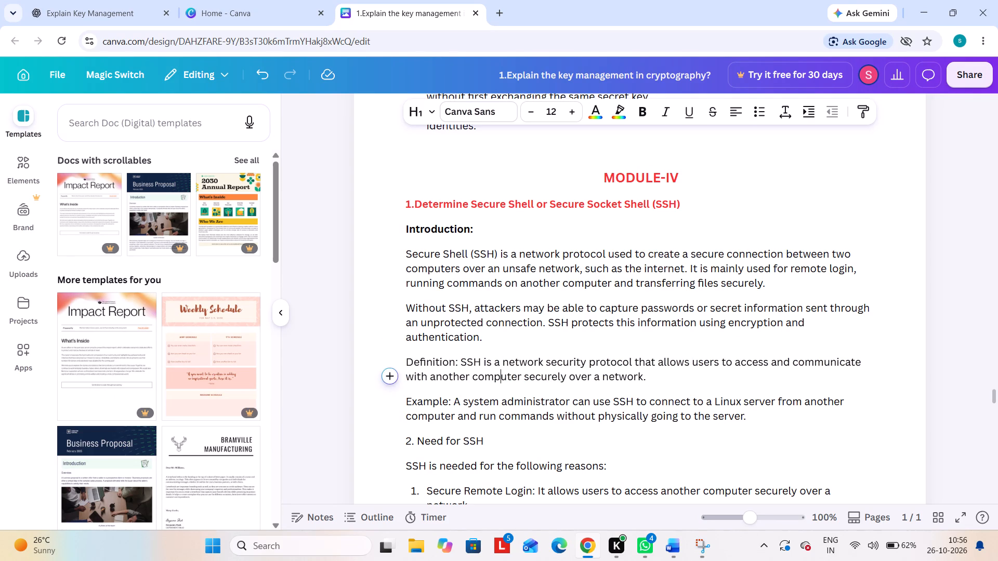
left_click_drag(407, 255, 747, 414)
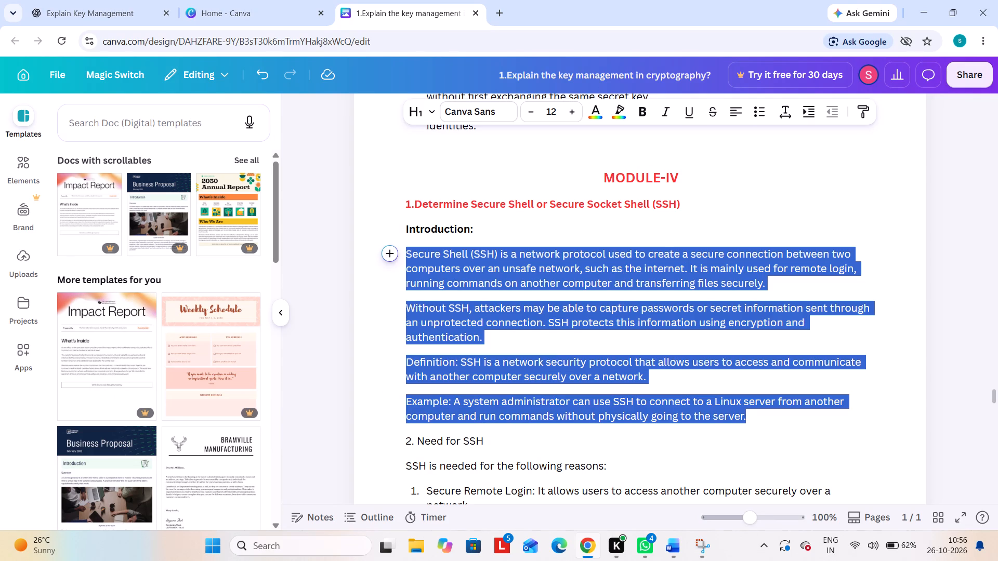
left_click_drag(747, 414, 747, 415)
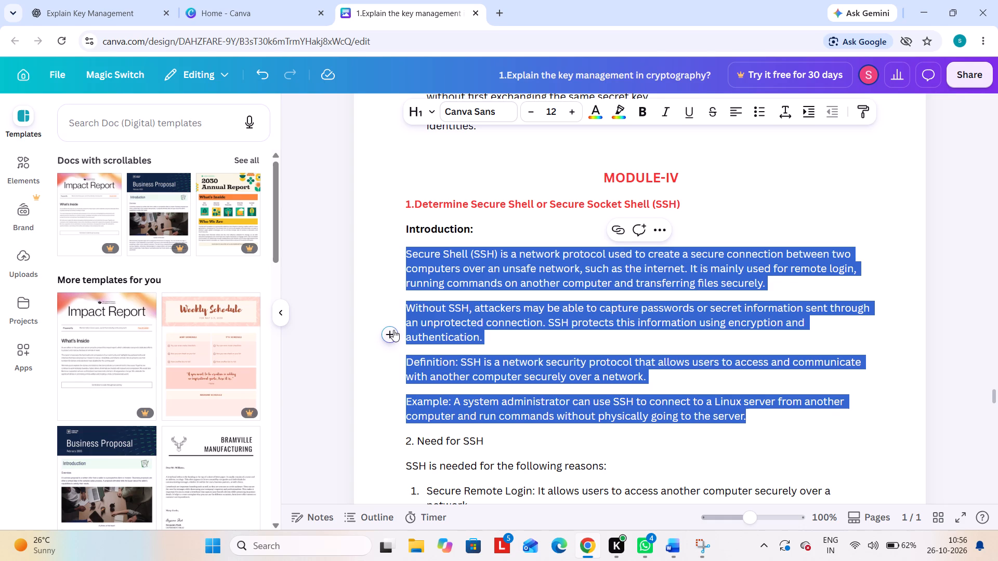
left_click(393, 330)
scroll(726, 217, "down", 3)
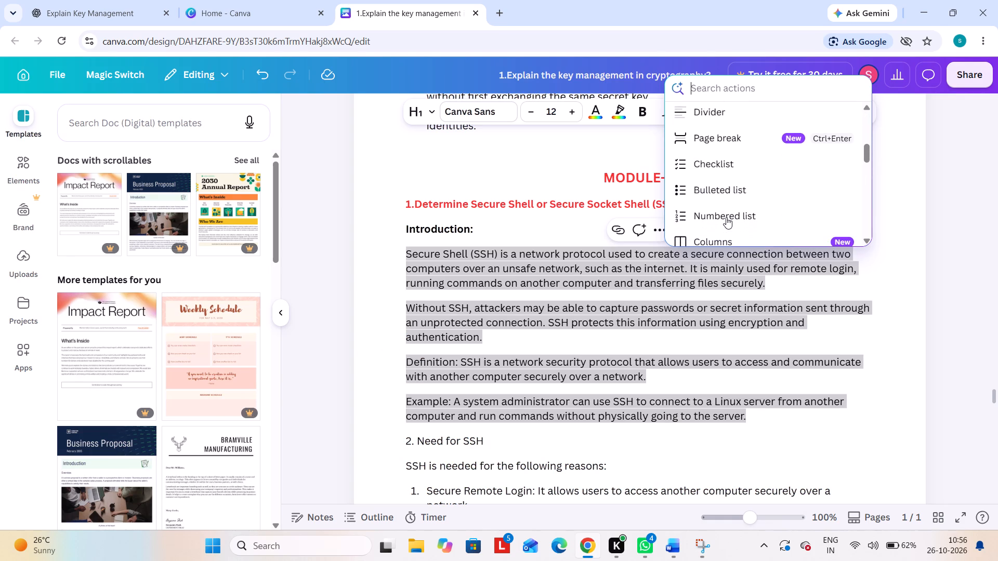
left_click(754, 169)
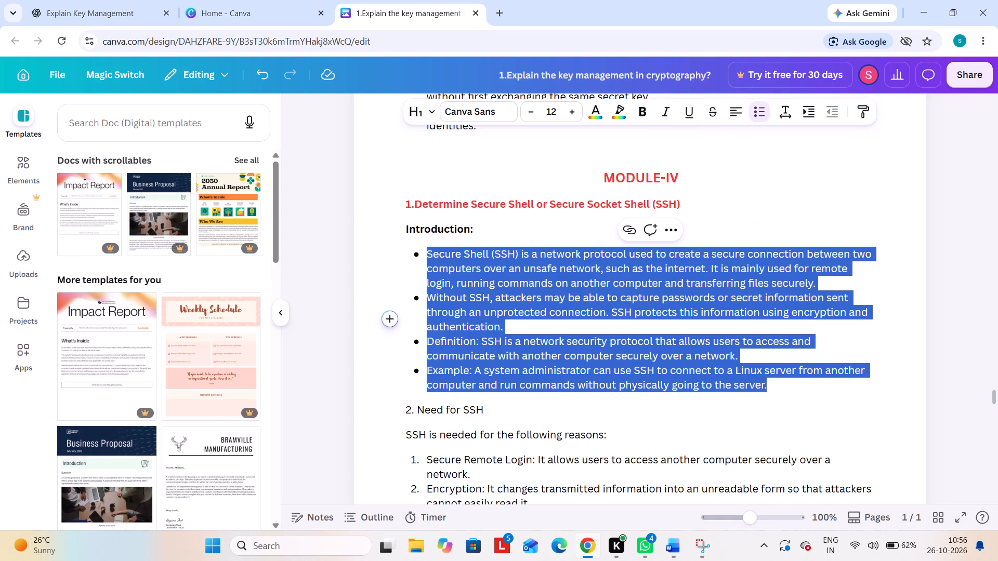
left_click(799, 422)
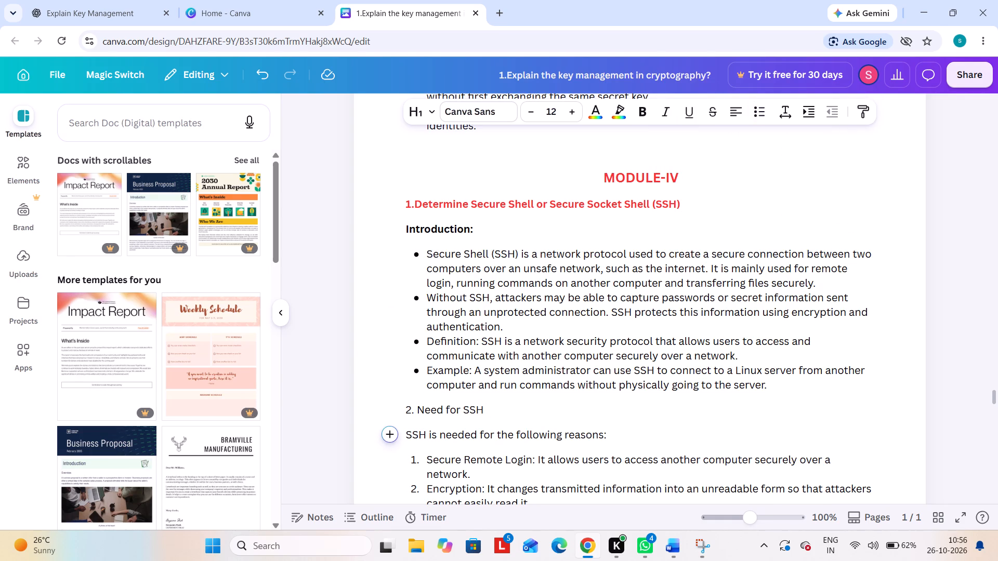
Make the "2. Need for SSH" heading bold and remove the "2." number from its start.
scroll(482, 315, "down", 3)
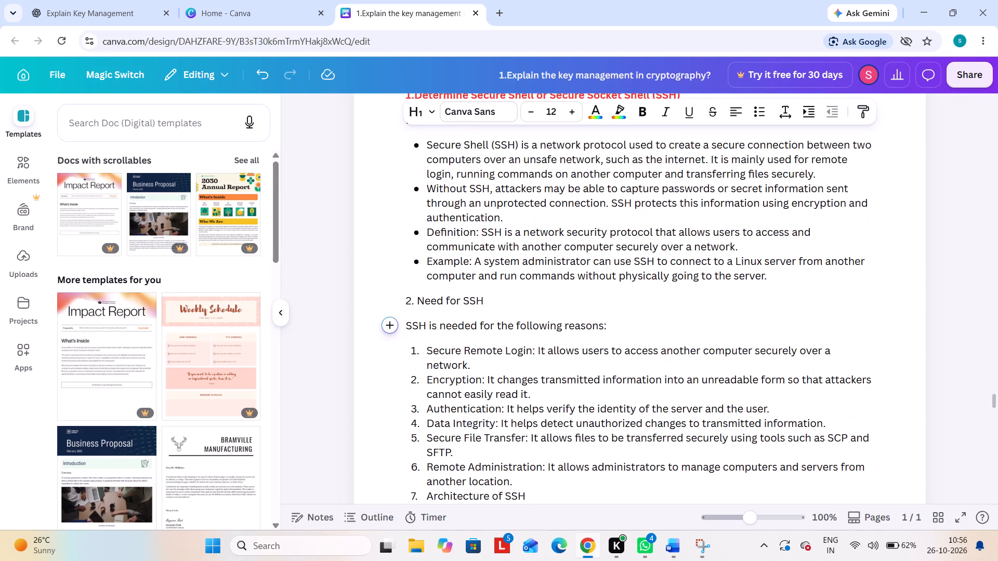
left_click_drag(489, 303, 408, 303)
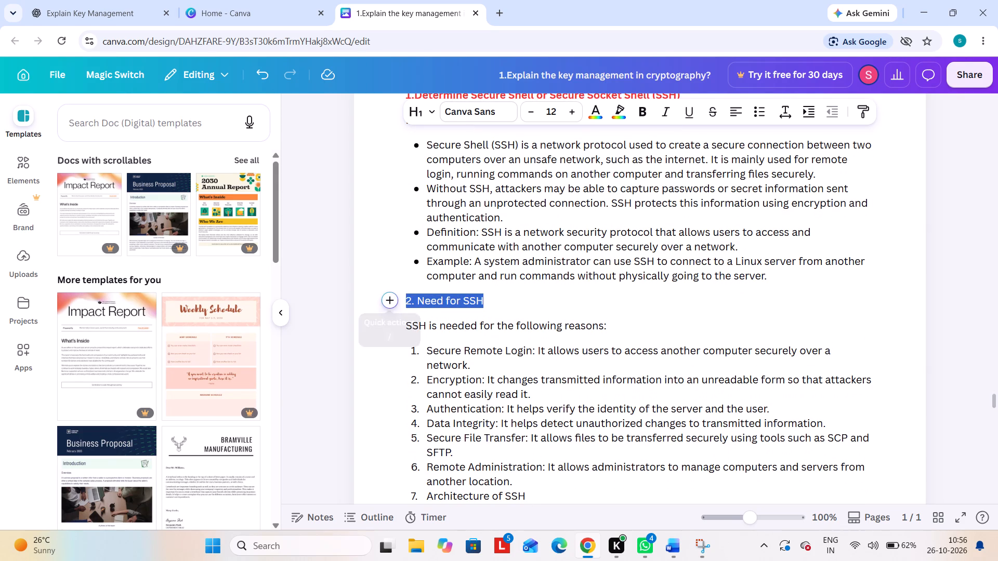
left_click_drag(408, 303, 406, 303)
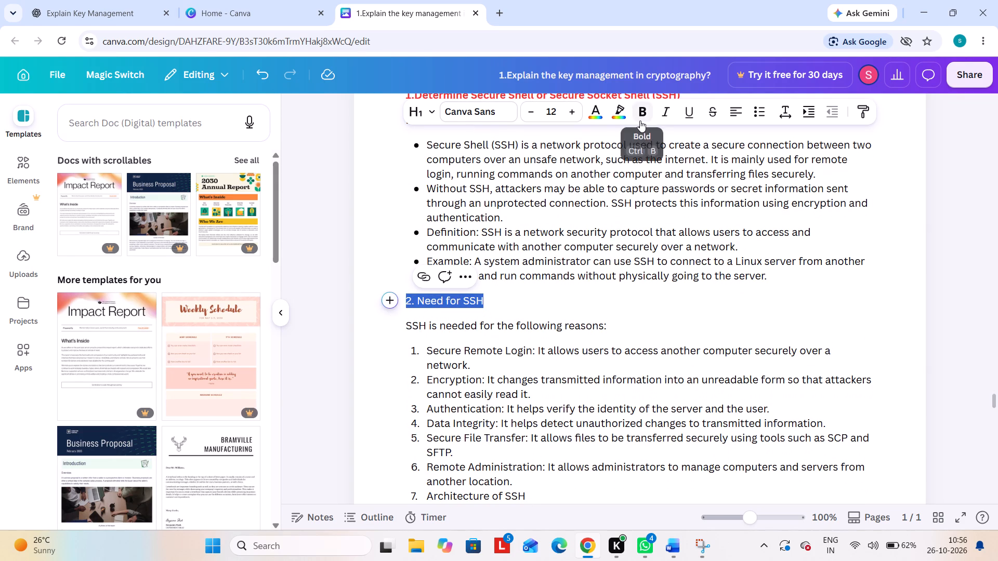
left_click(640, 121)
left_click(420, 305)
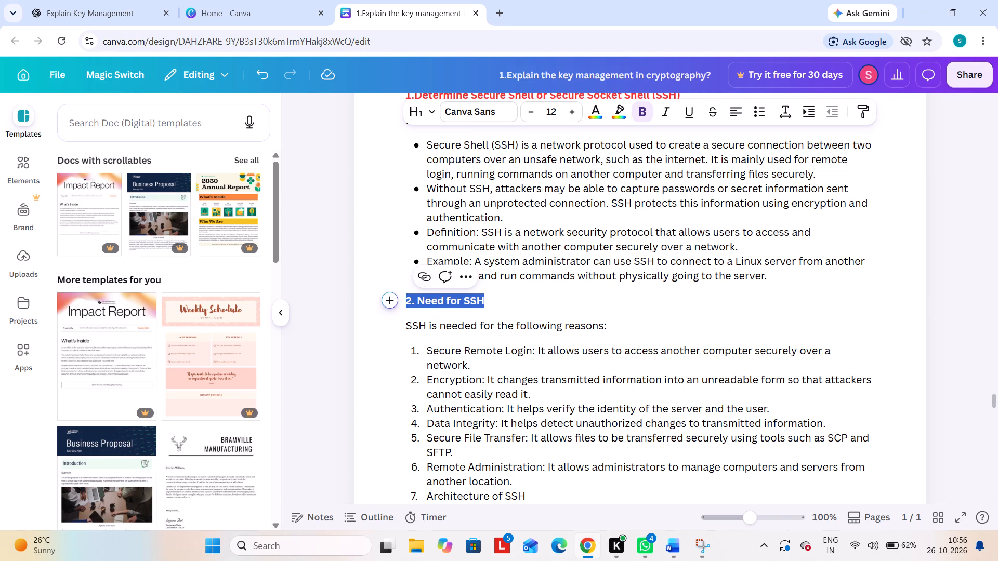
key("BackSpace")
key("BackSpace")
key("BackSpace")
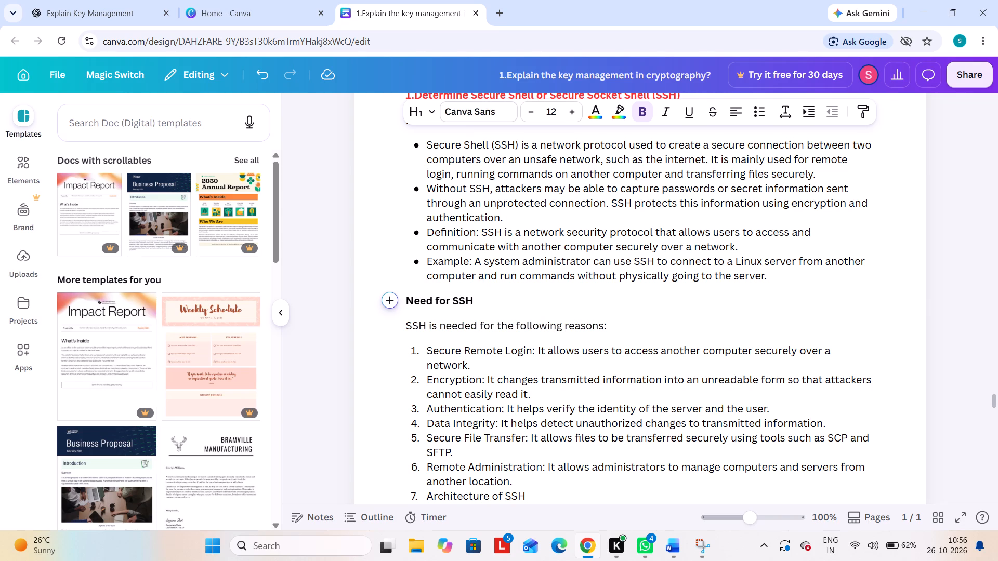
scroll(420, 305, "down", 3)
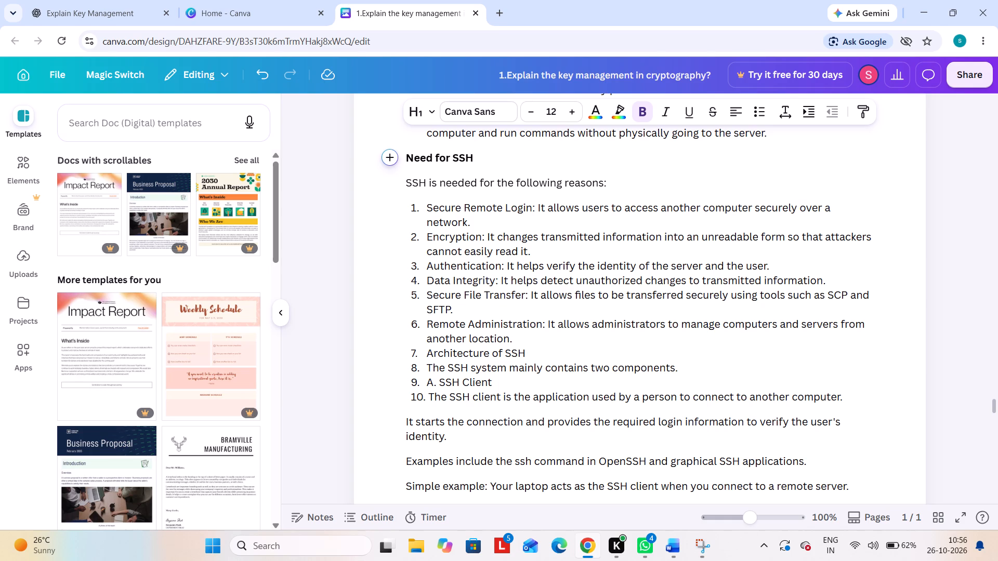
scroll(420, 305, "down", 4)
scroll(420, 305, "up", 1)
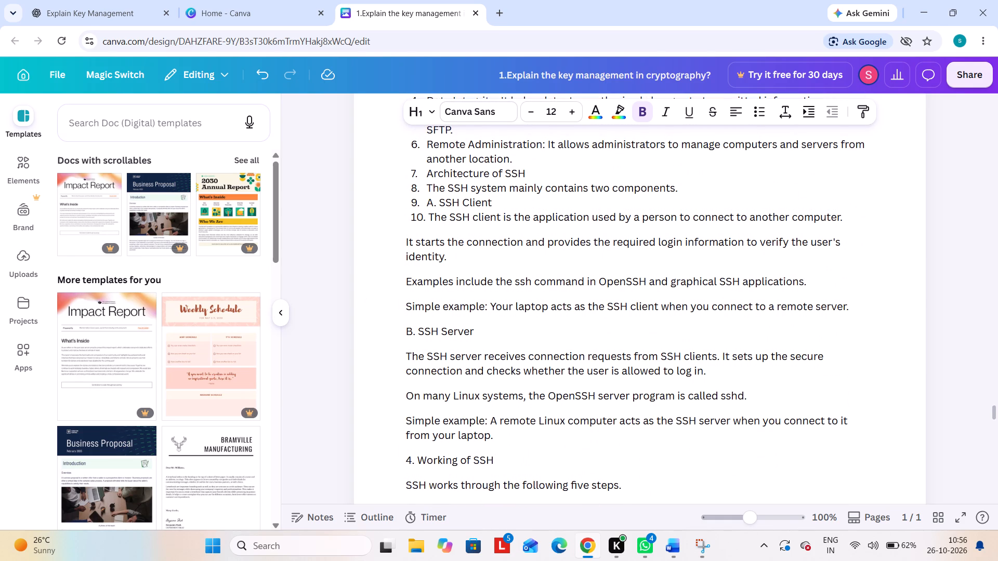
scroll(465, 294, "up", 2)
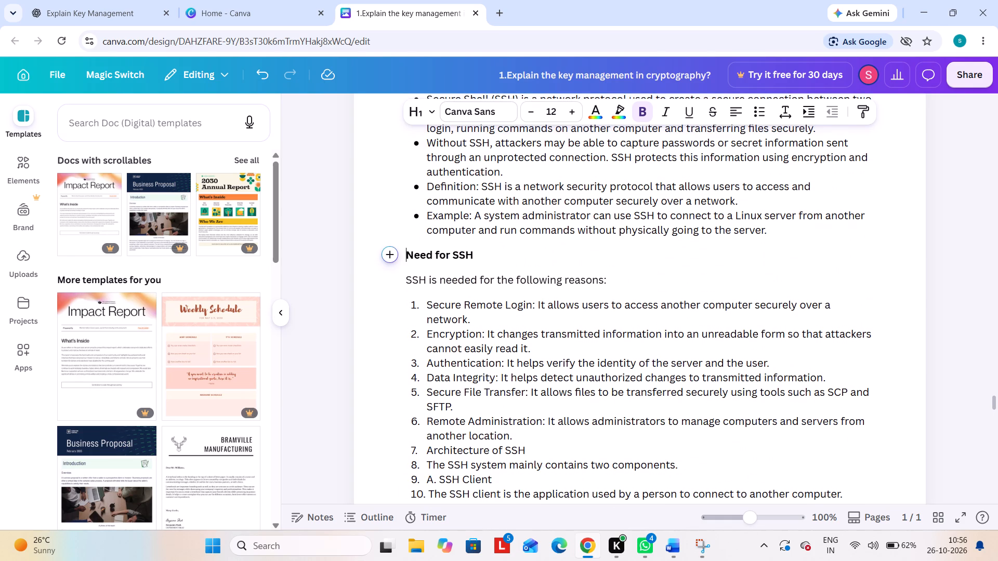
scroll(465, 294, "down", 2)
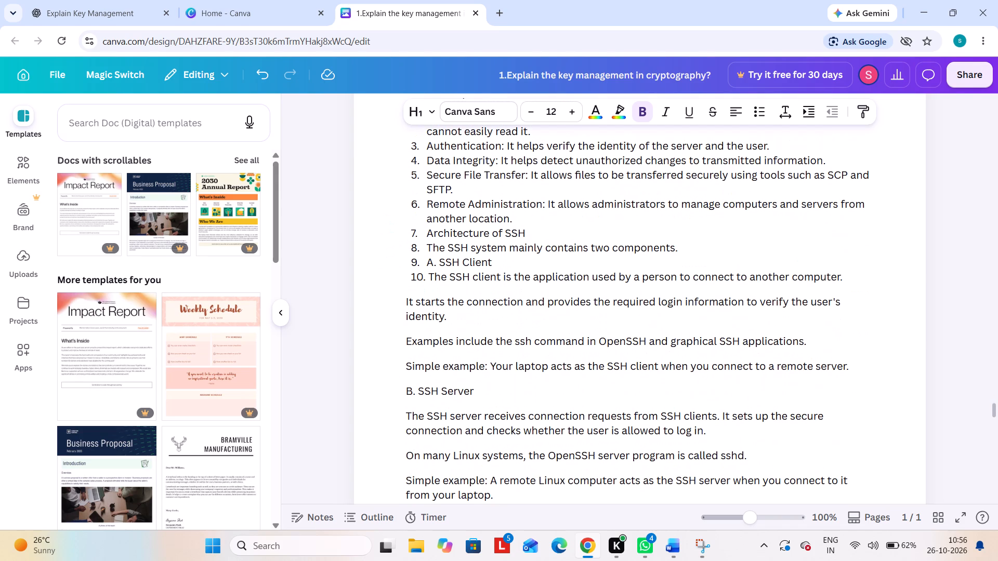
scroll(465, 294, "down", 2)
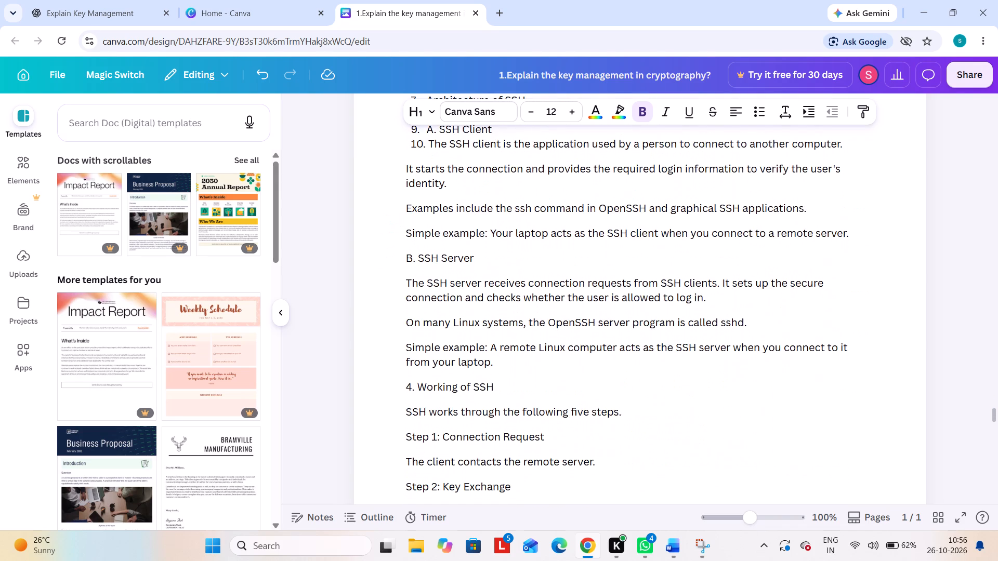
scroll(465, 294, "down", 1)
scroll(465, 294, "up", 3)
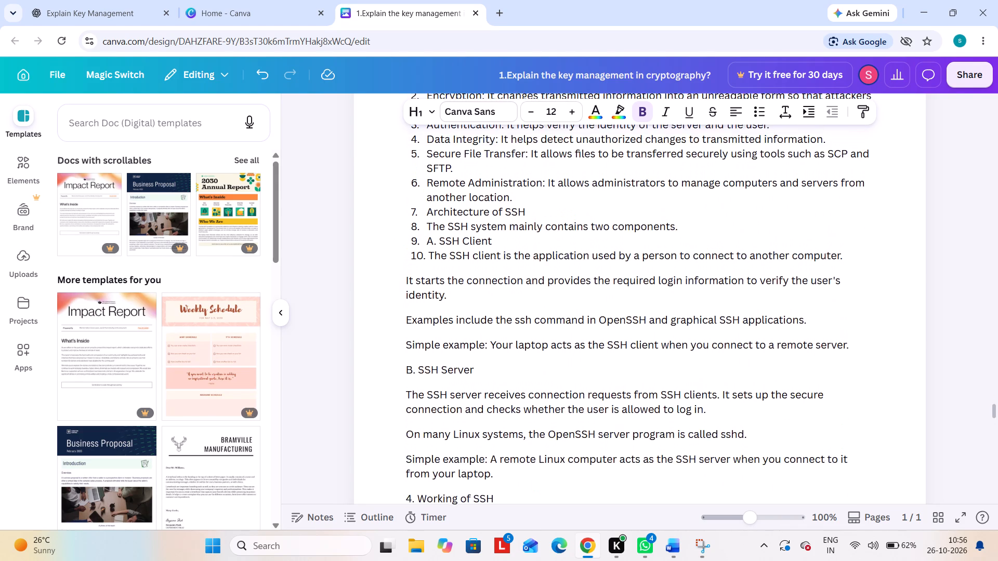
scroll(465, 294, "up", 1)
scroll(465, 294, "right", 1)
scroll(465, 294, "up", 1)
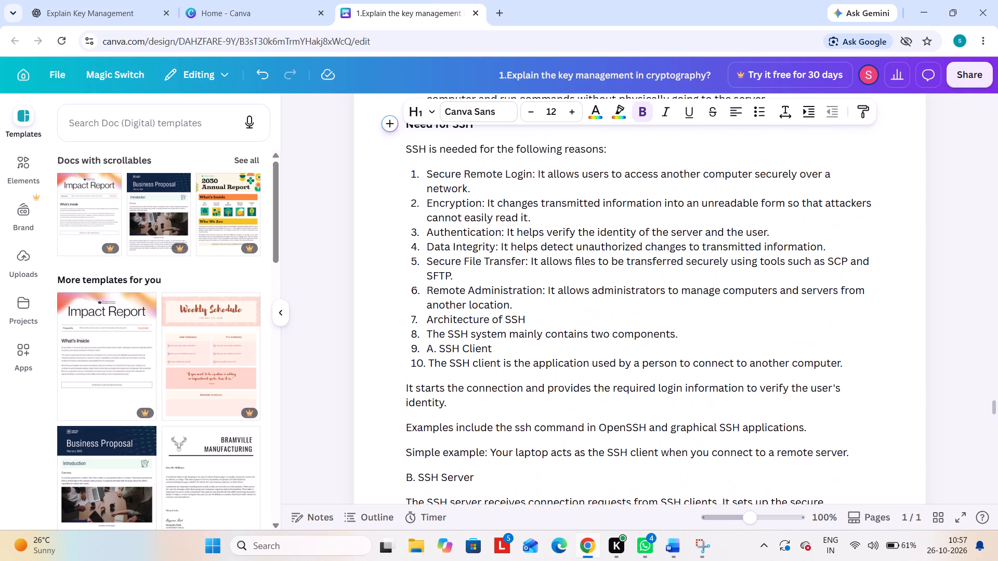
left_click(425, 320)
key("BackSpace")
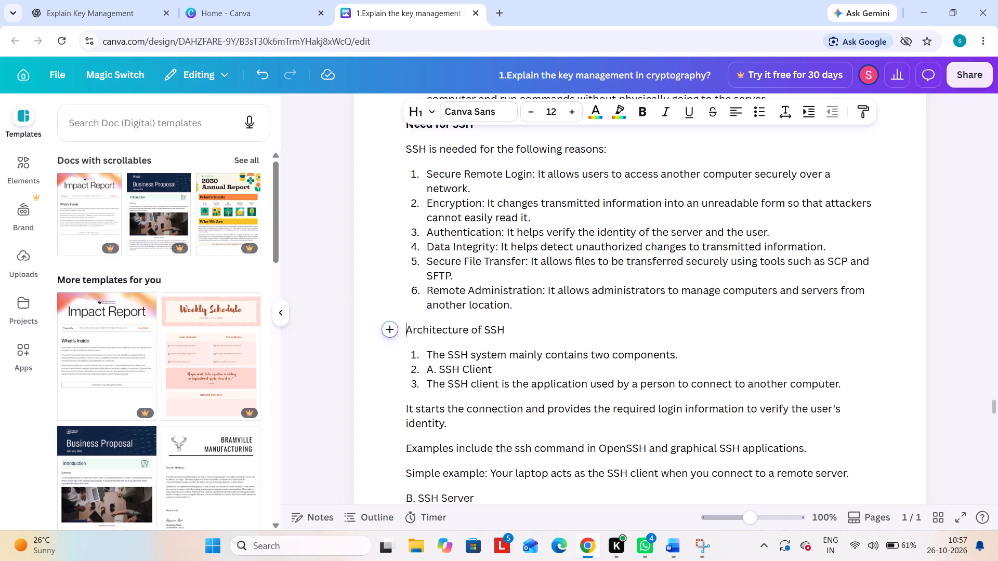
left_click_drag(508, 328, 388, 327)
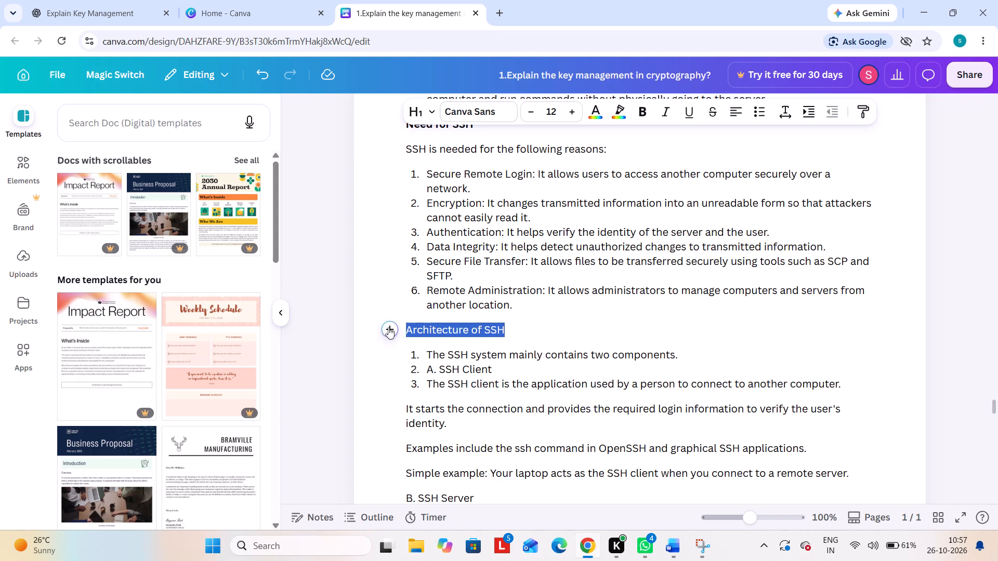
left_click_drag(388, 327, 404, 335)
left_click_drag(404, 335, 404, 335)
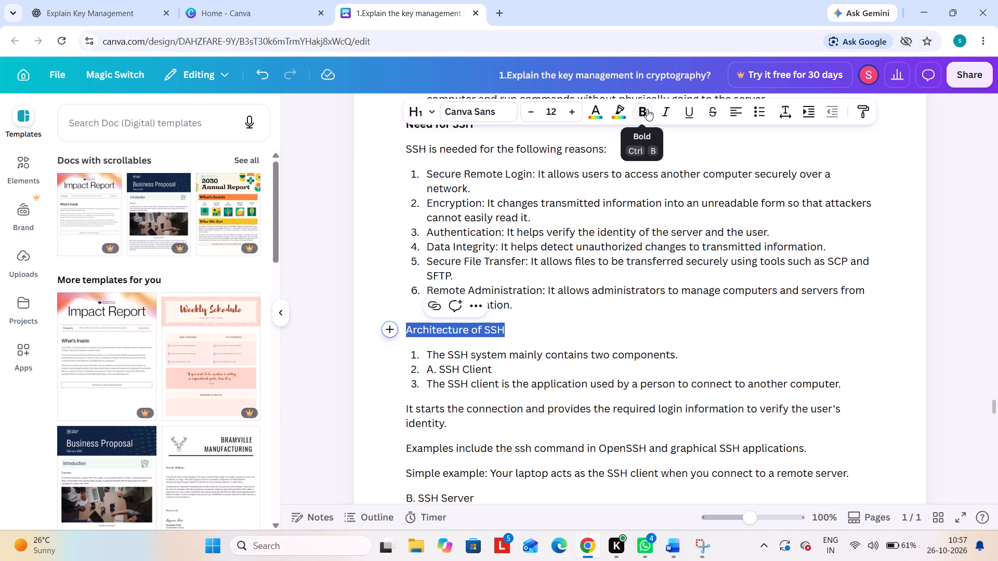
left_click(647, 109)
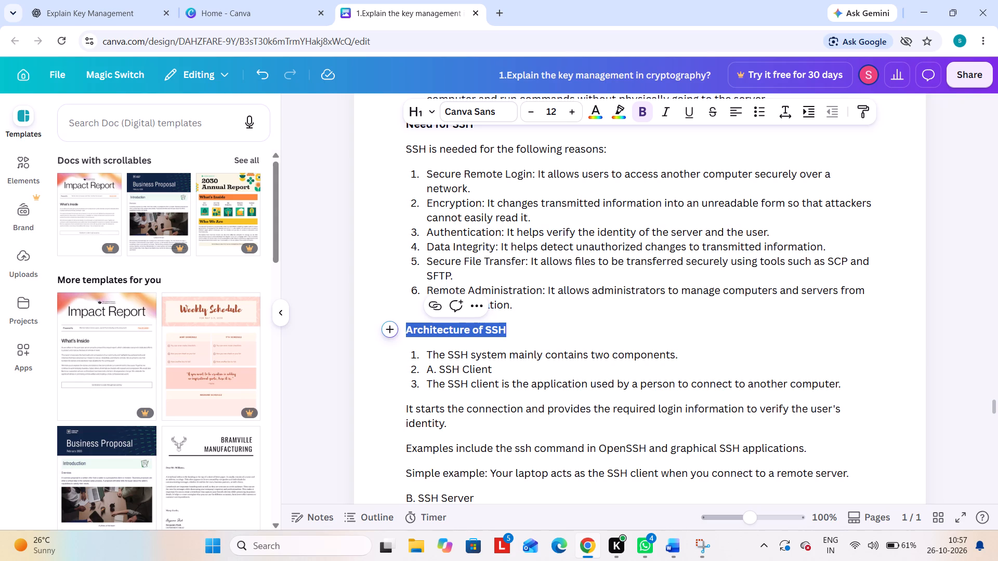
Remove the list numbers from the three lines under Architecture of SSH, from "The SSH system mainly contains" through "The SSH client is the application".
left_click(426, 358)
key("BackSpace")
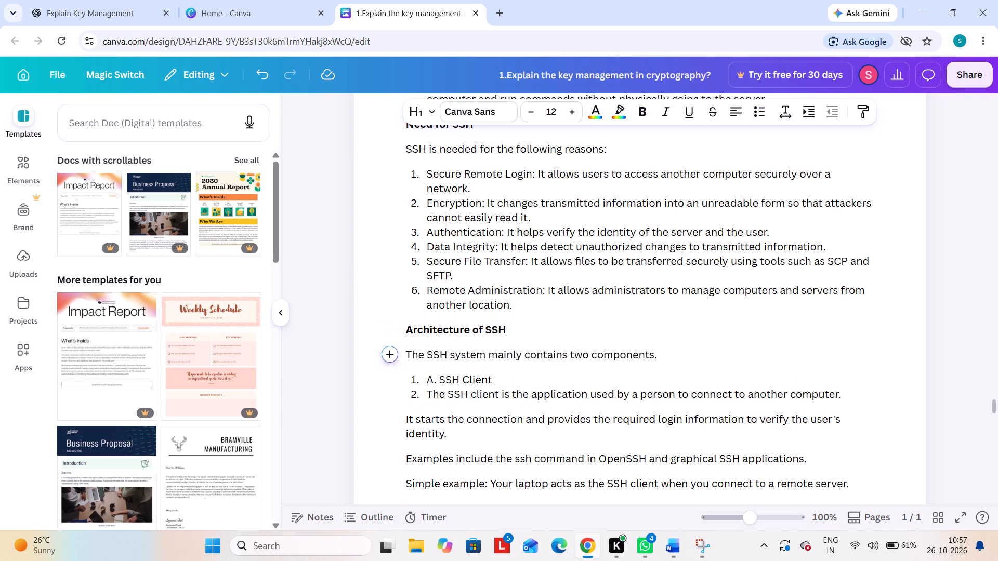
scroll(412, 356, "down", 2)
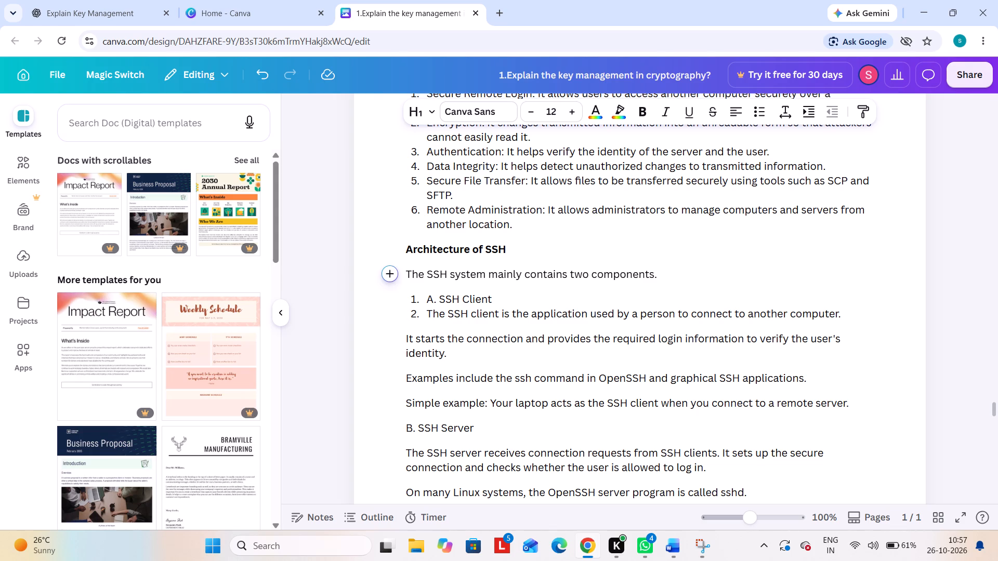
left_click(426, 301)
key("BackSpace")
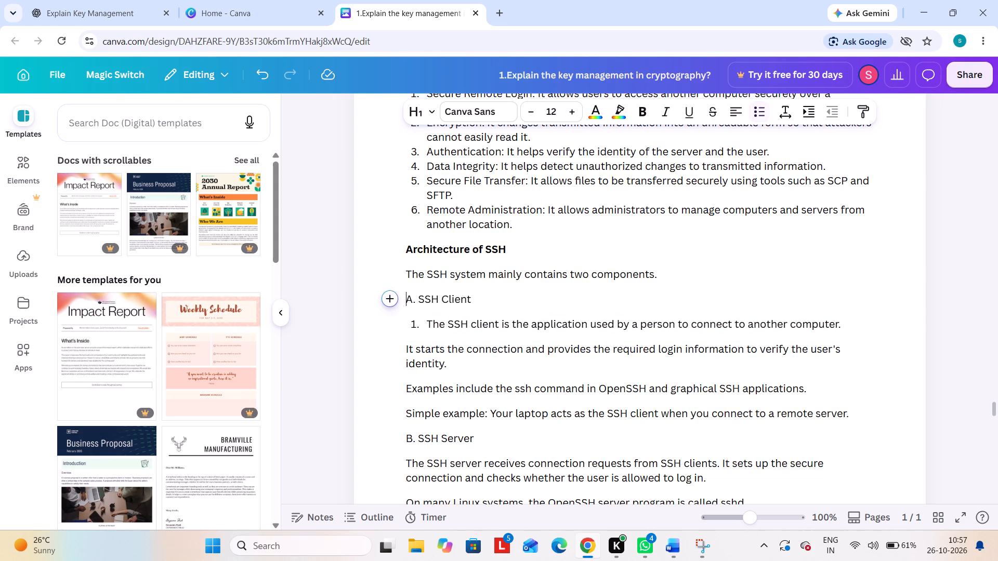
left_click(427, 327)
key("BackSpace")
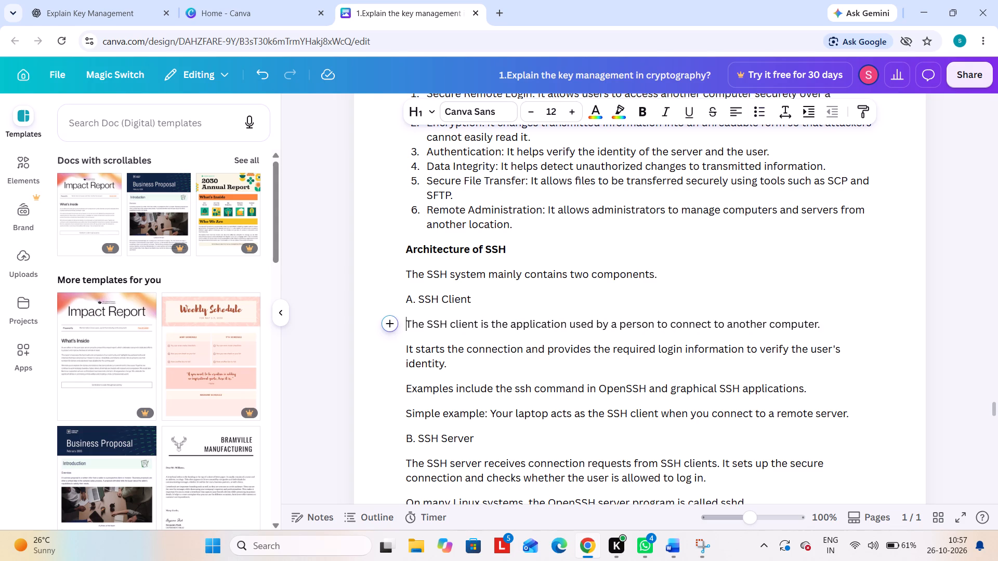
Format the four lines under "A. SSH Client" as a bulleted list, from "The SSH client is the application" through "Simple example".
left_click_drag(406, 323, 782, 420)
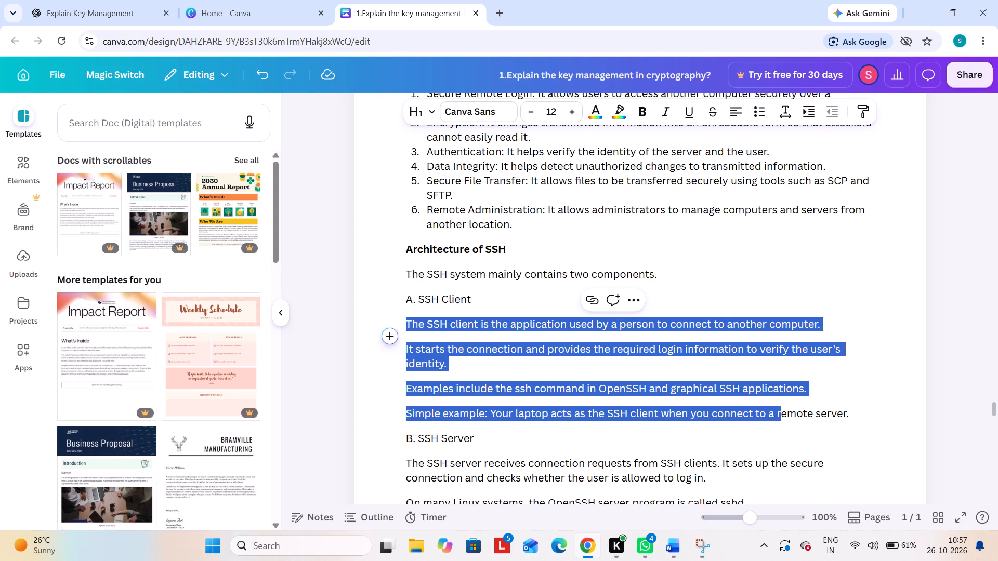
left_click_drag(782, 420, 879, 412)
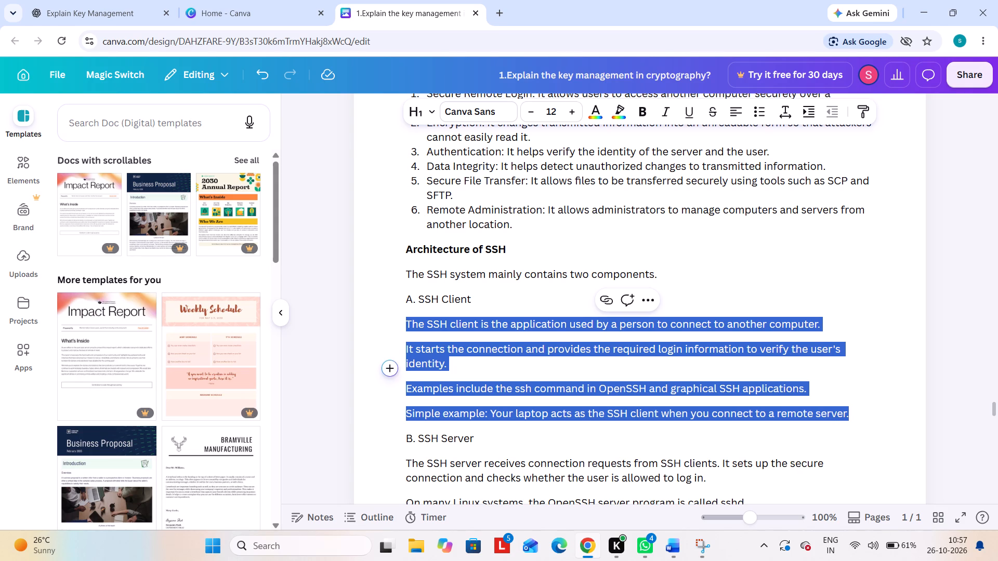
left_click(389, 367)
scroll(703, 283, "down", 2)
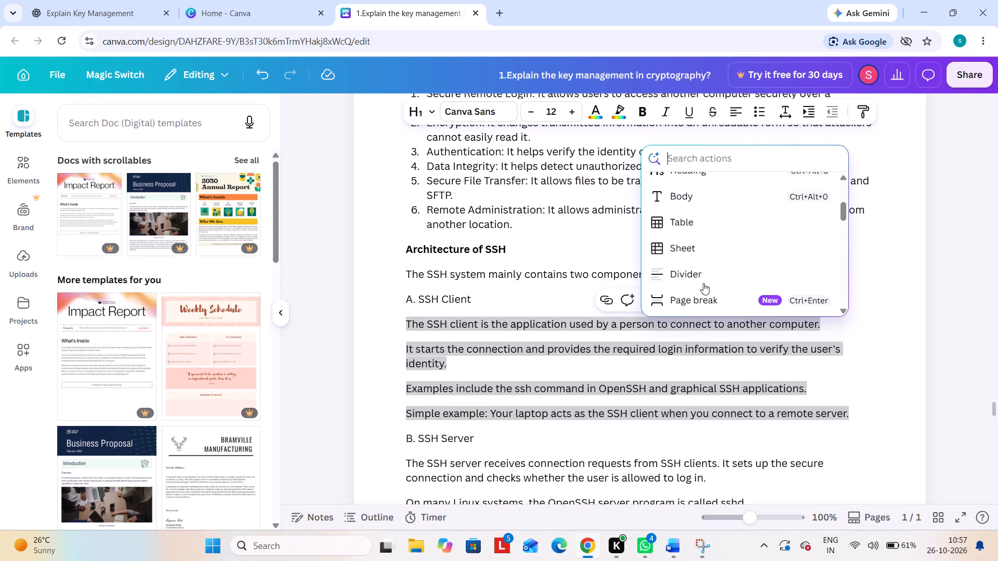
scroll(703, 283, "down", 3)
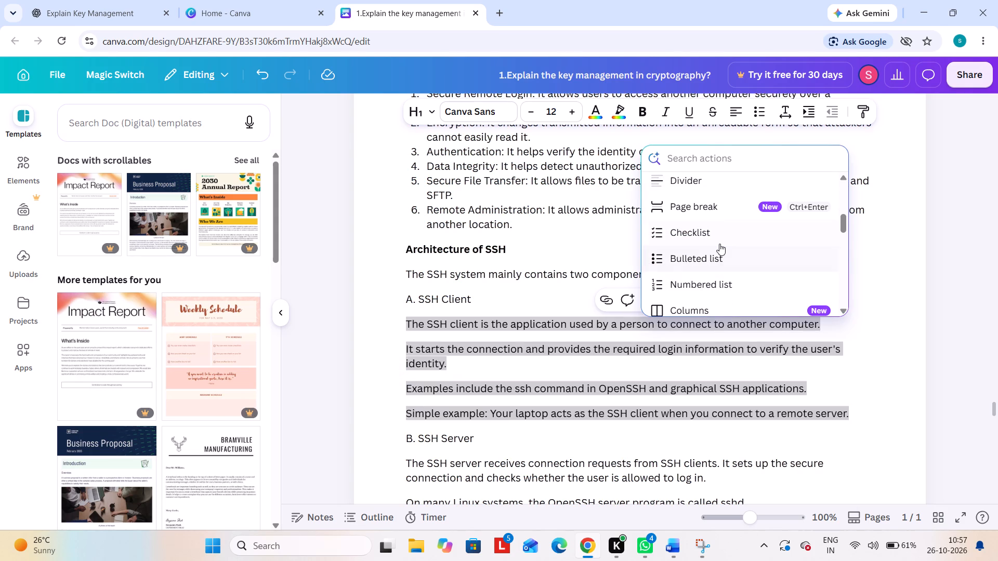
left_click(717, 248)
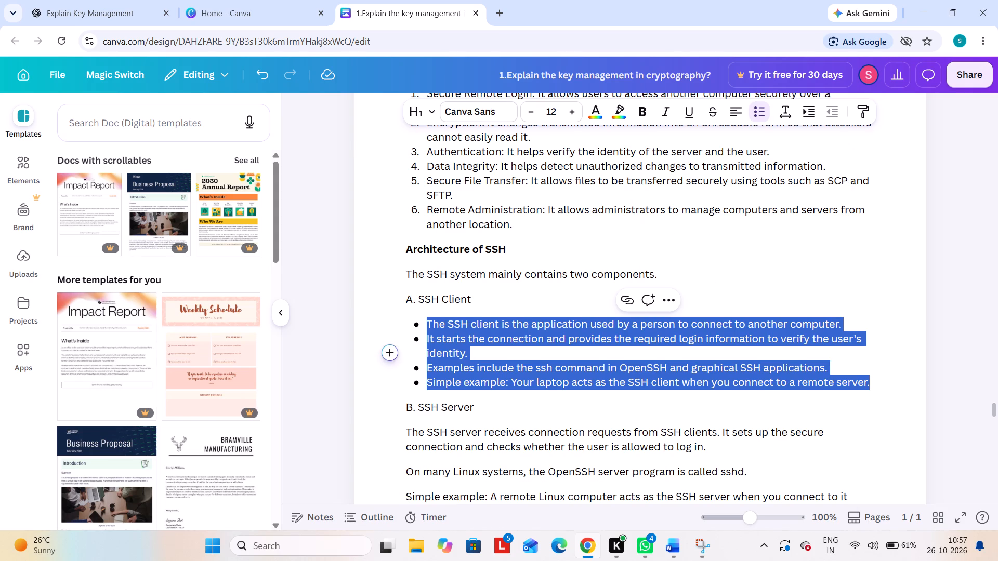
Make the "A. SSH Client" and "B. SSH Server" headings bold.
left_click_drag(478, 297, 399, 300)
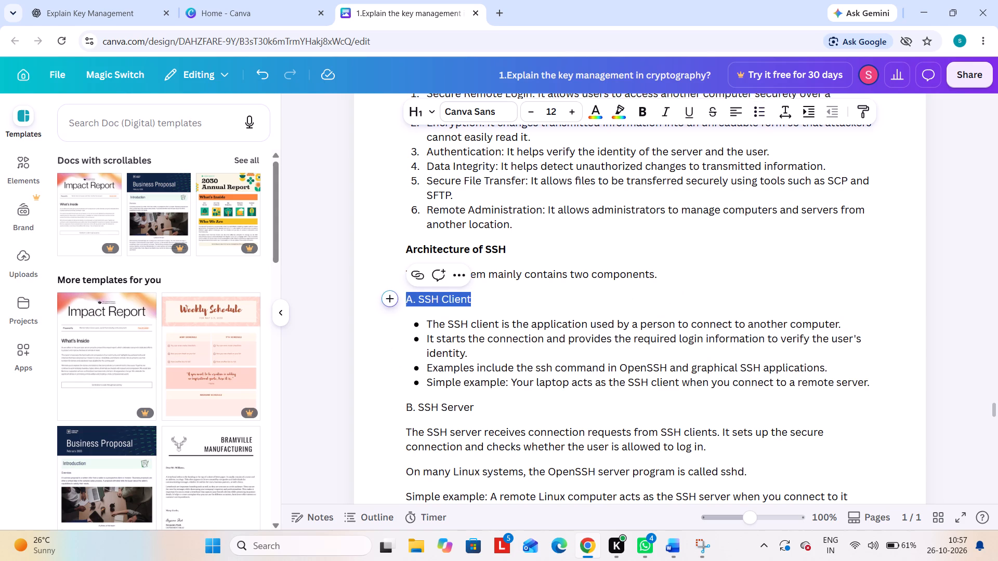
left_click(634, 111)
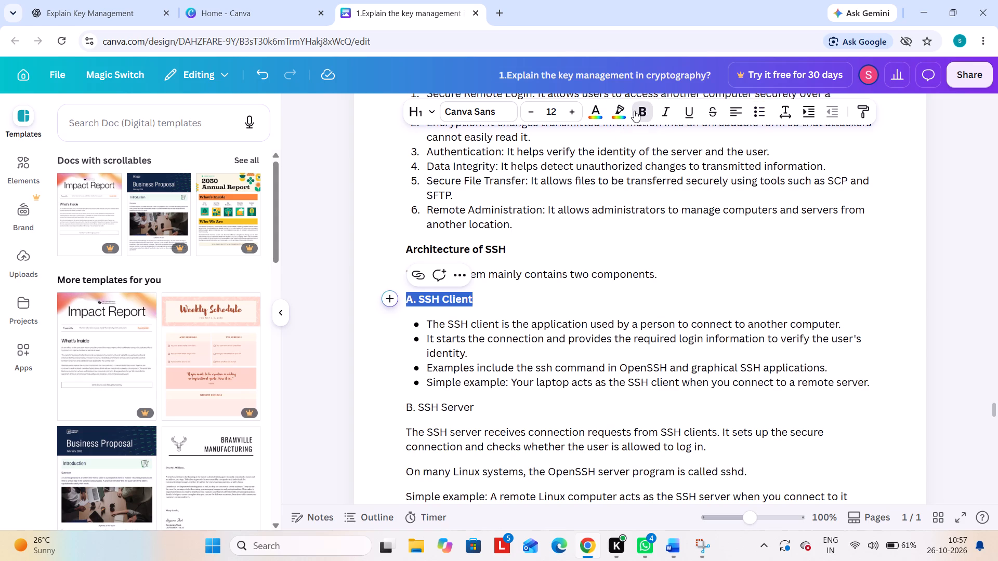
scroll(535, 251, "down", 2)
left_click_drag(479, 323, 403, 328)
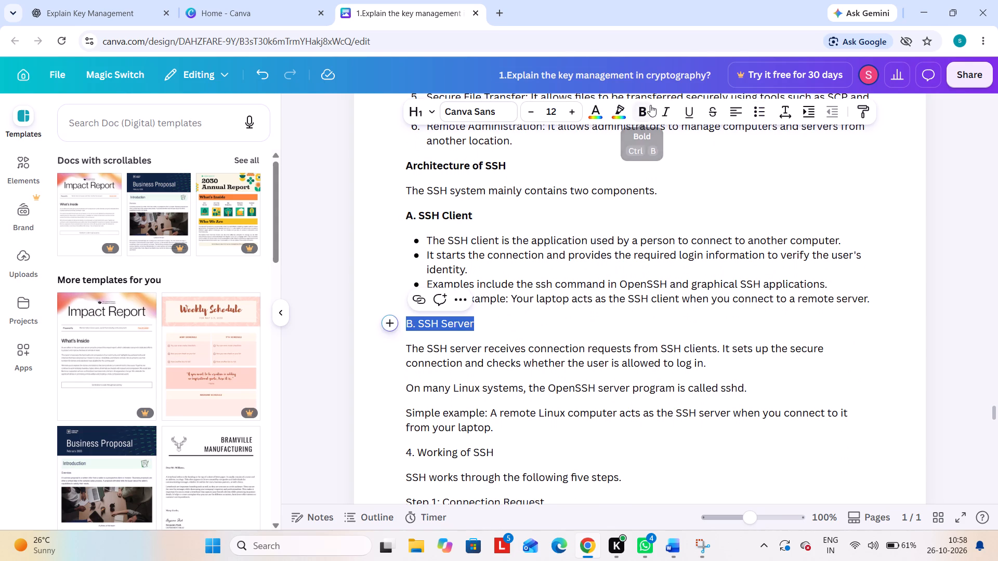
left_click(646, 106)
Format the three paragraphs under "B. SSH Server" as a bulleted list, through the remote Linux computer example.
scroll(491, 329, "down", 2)
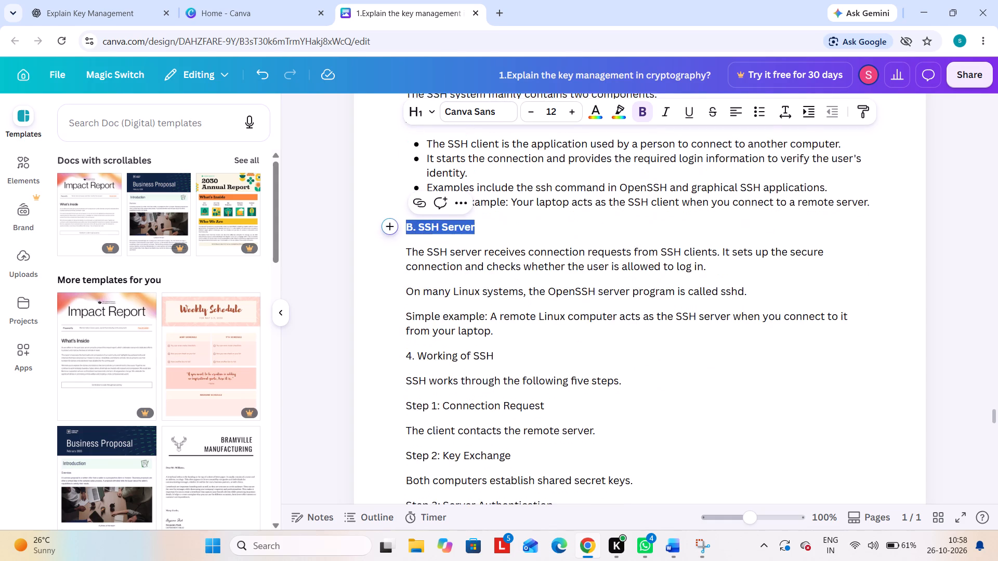
scroll(491, 329, "down", 1)
scroll(508, 252, "up", 1)
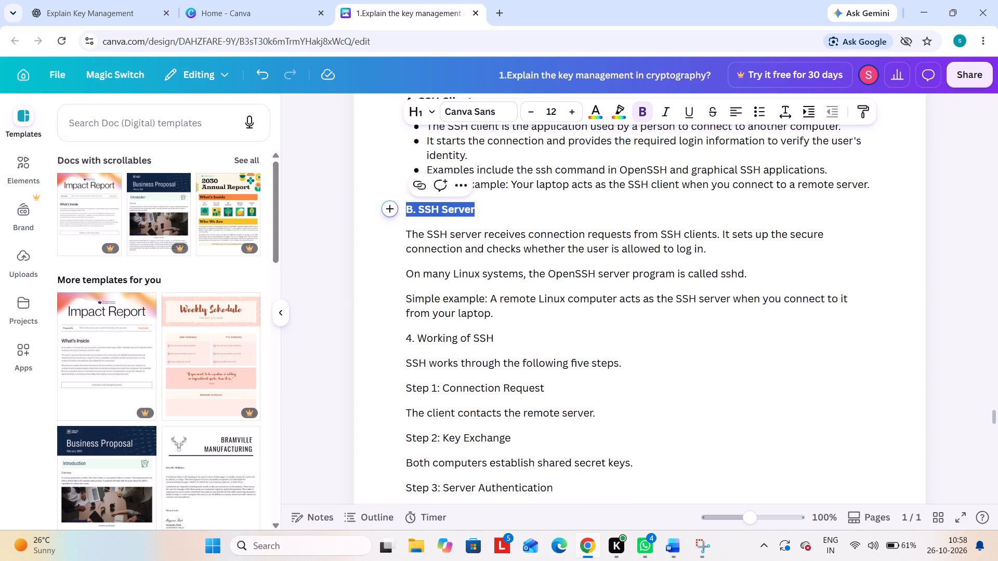
left_click_drag(406, 230, 494, 296)
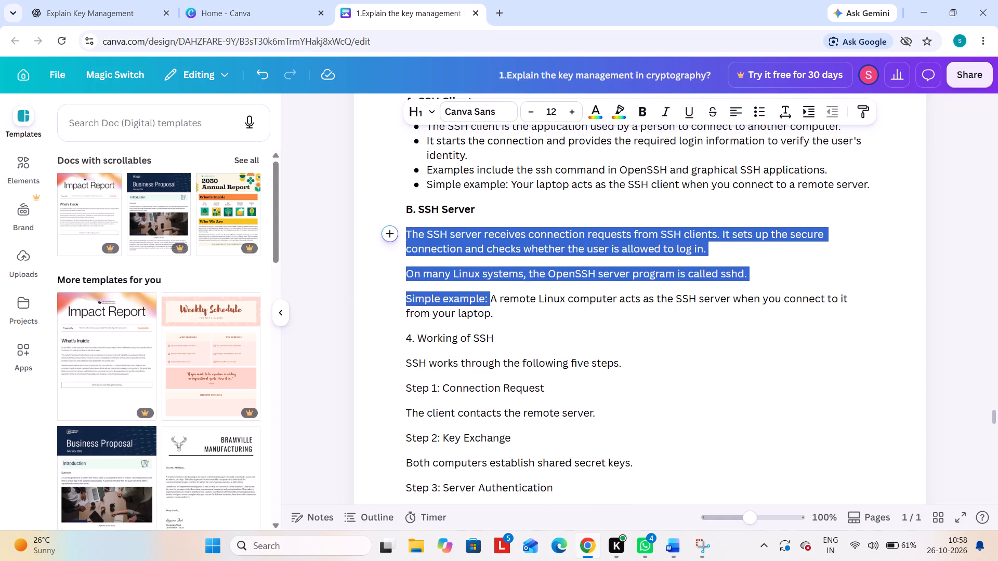
left_click_drag(494, 296, 504, 317)
left_click(386, 278)
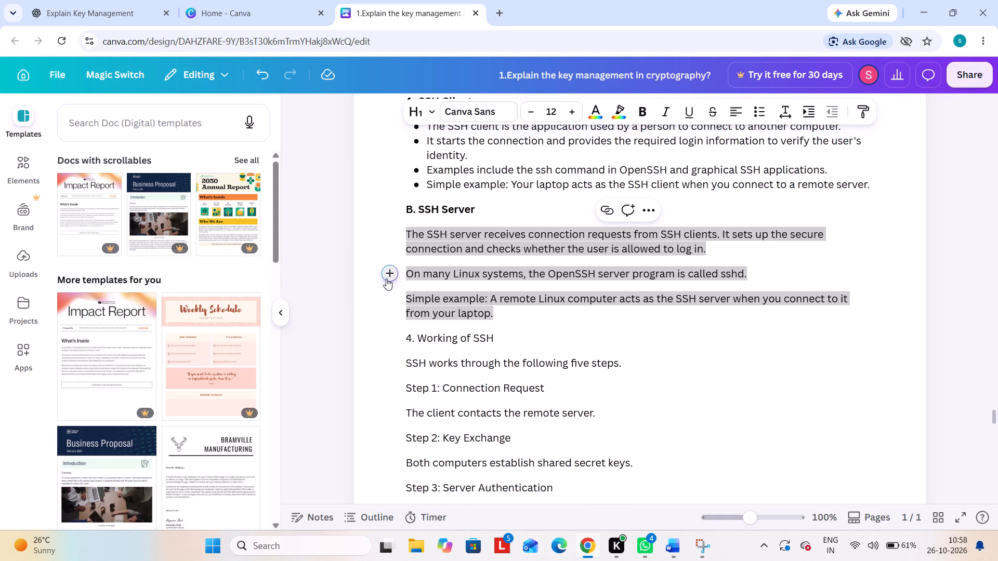
scroll(738, 406, "down", 3)
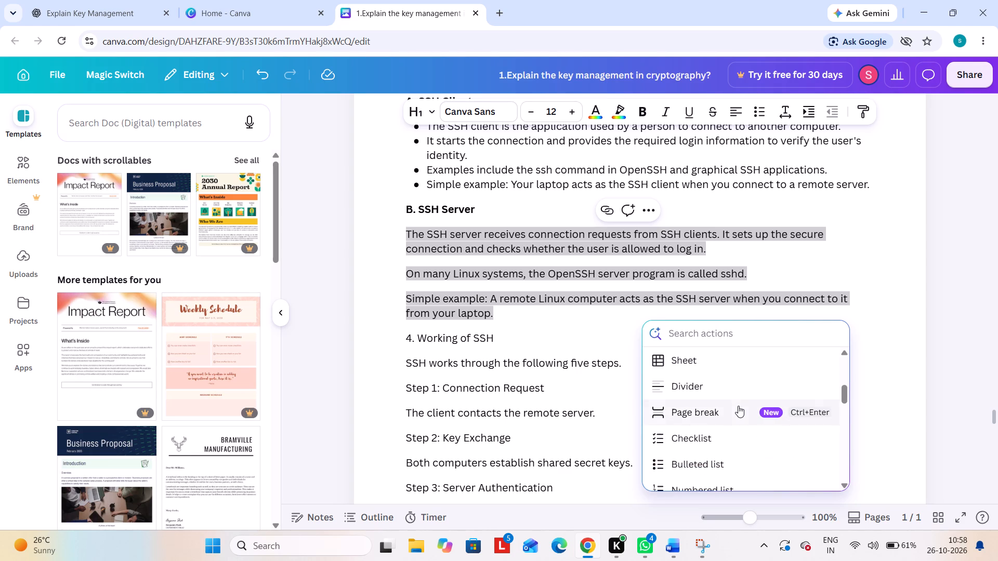
left_click(701, 457)
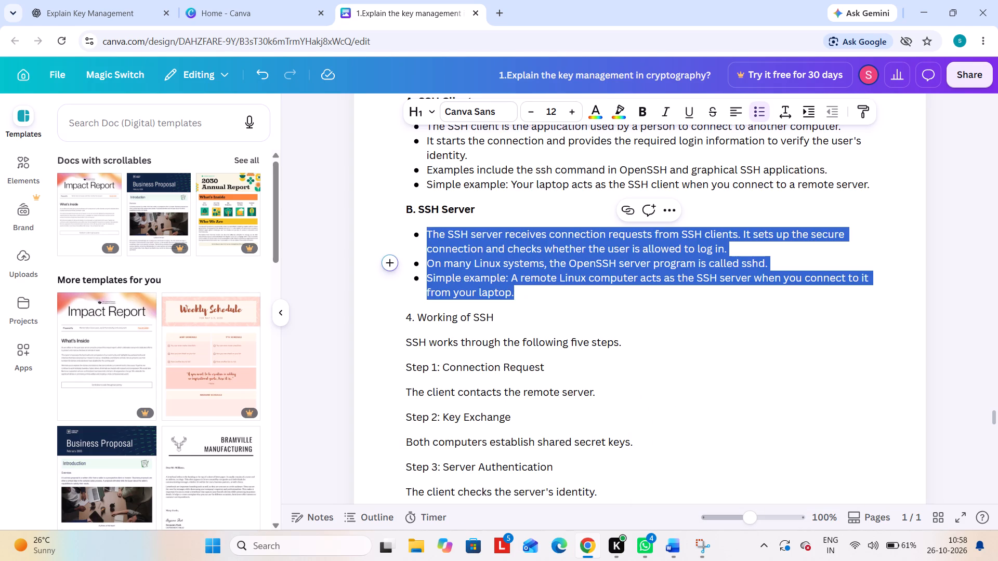
left_click_drag(505, 317, 399, 315)
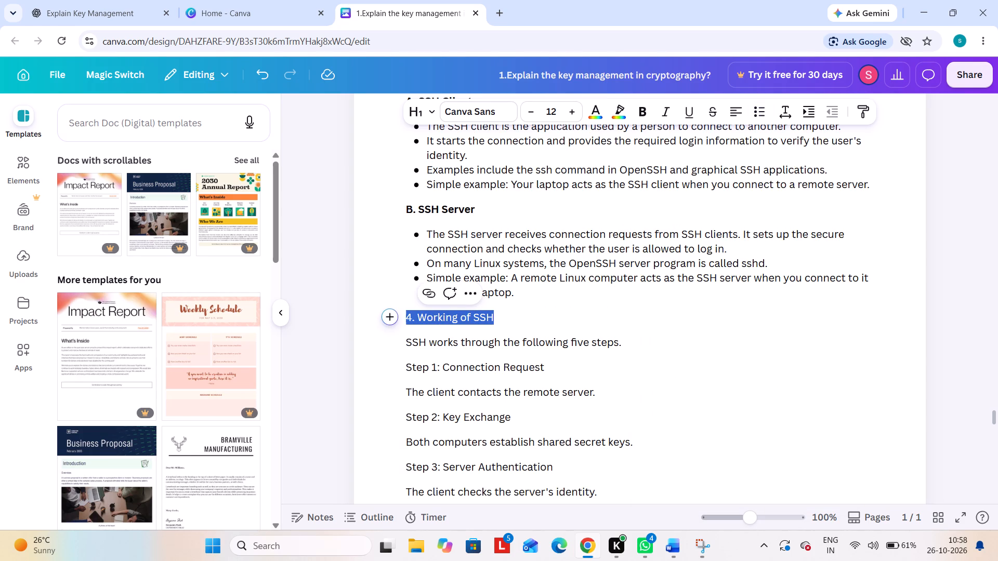
left_click(646, 115)
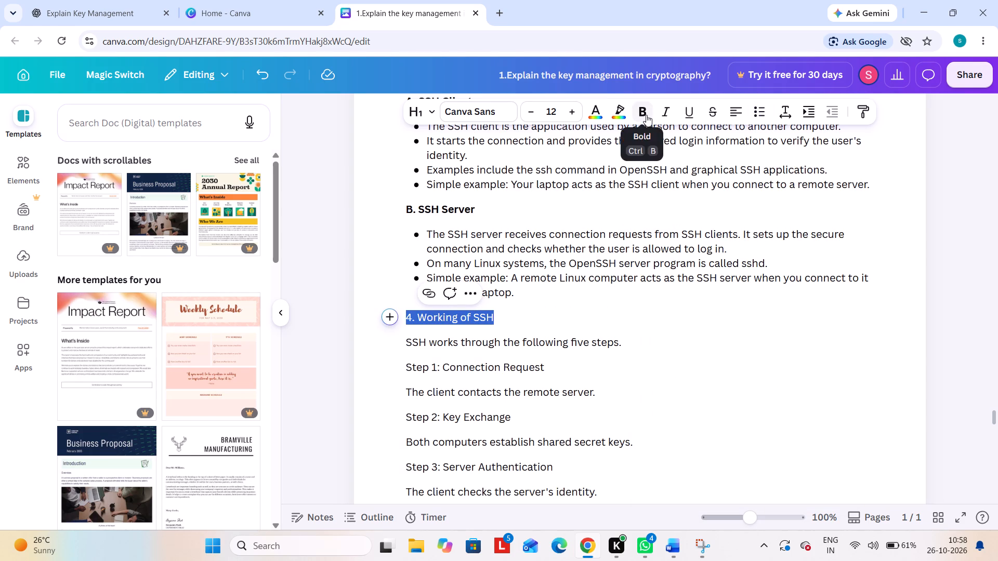
left_click(414, 314)
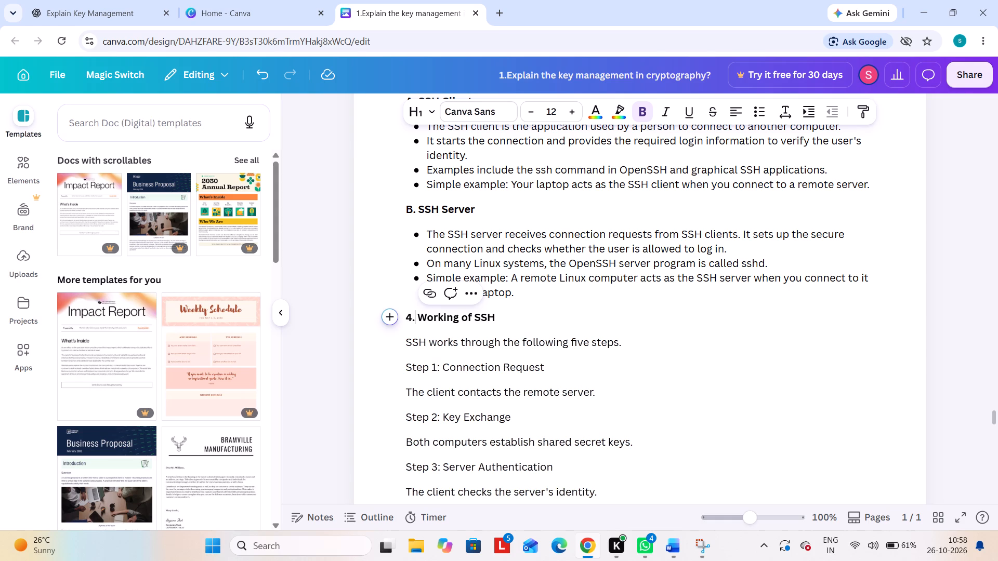
key("BackSpace")
key("BackSpace")
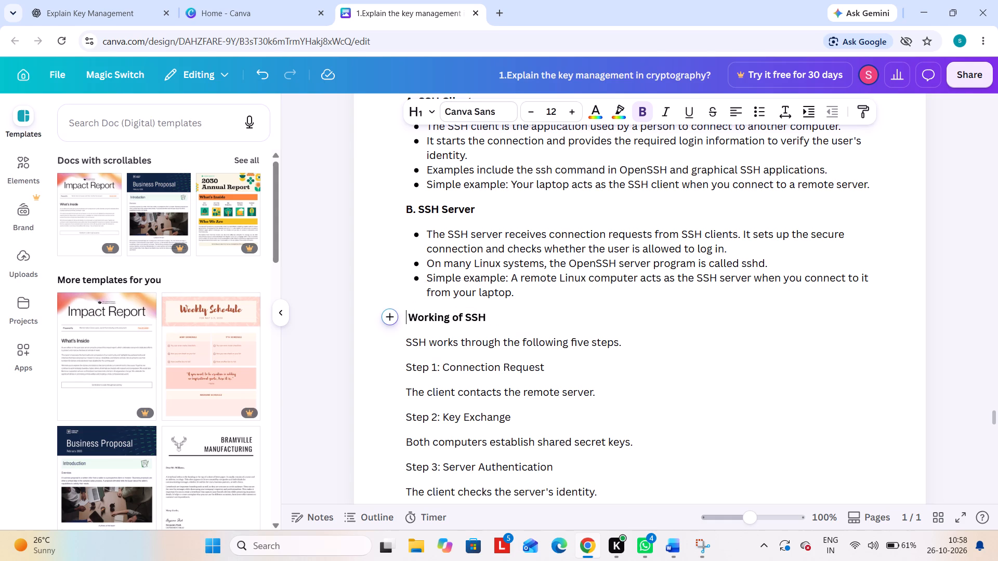
key("BackSpace")
key("Return")
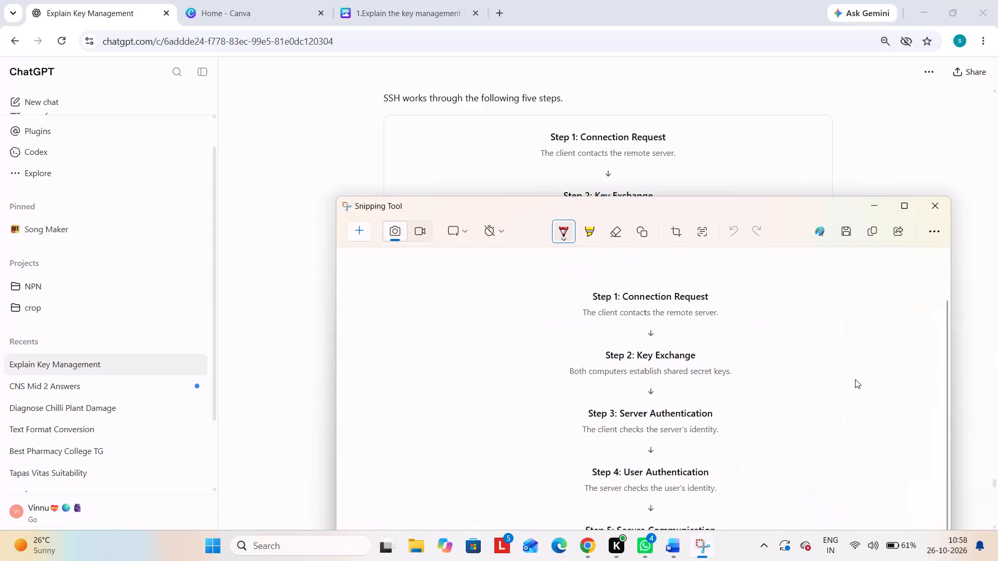
key("ctrl+c")
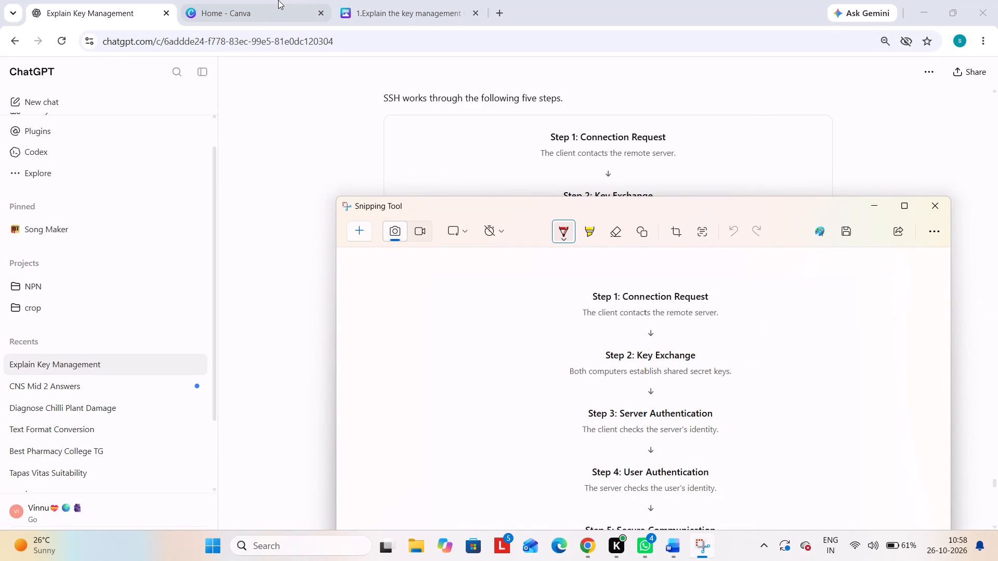
Back in the Canva document, paste the diagram image into the empty line below "SSH works through the following five steps.".
left_click(397, 0)
left_click(477, 190)
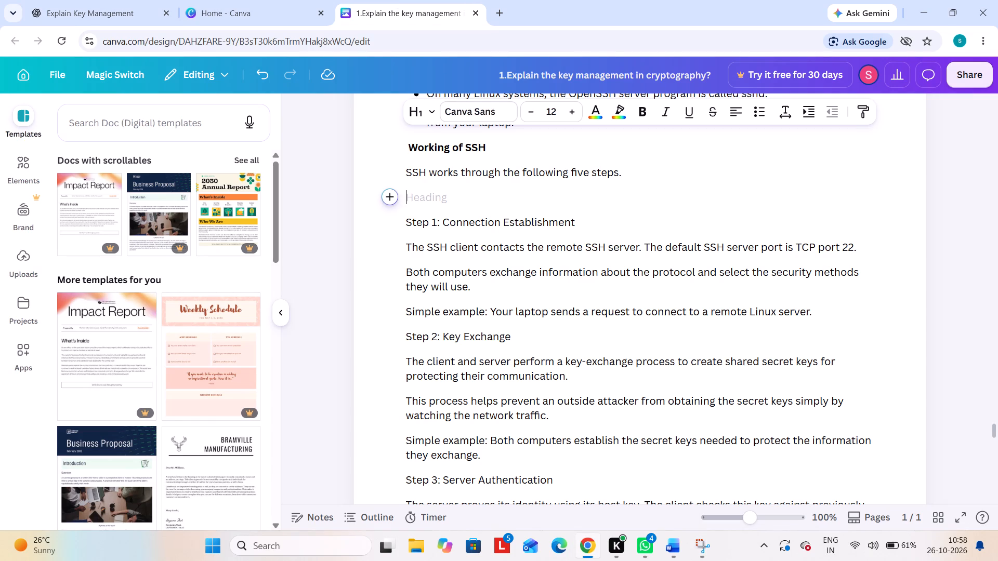
key("ctrl+v")
scroll(608, 257, "down", 1)
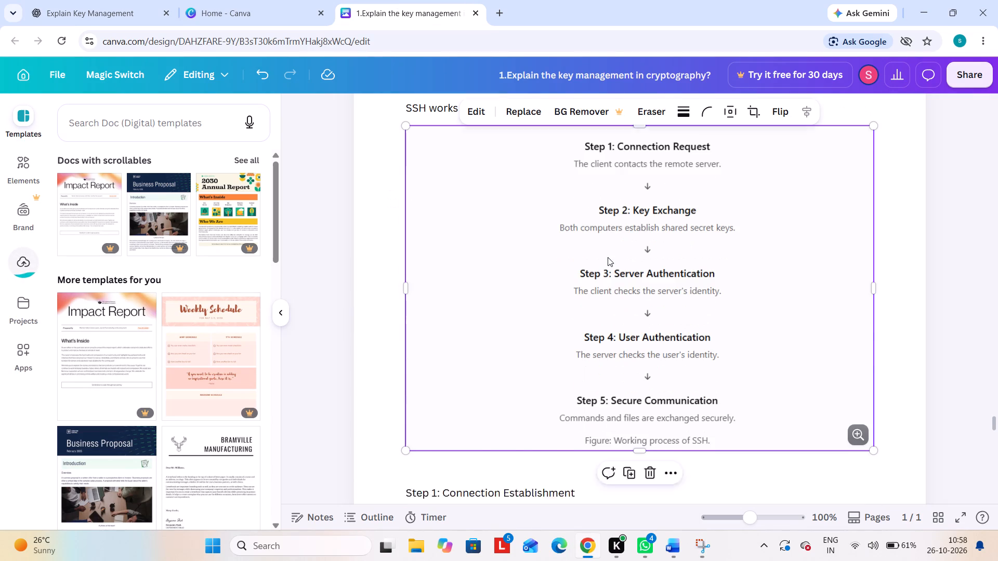
Make the "Step 1: Connection Establishment" heading below the SSH diagram bold.
scroll(608, 257, "down", 3)
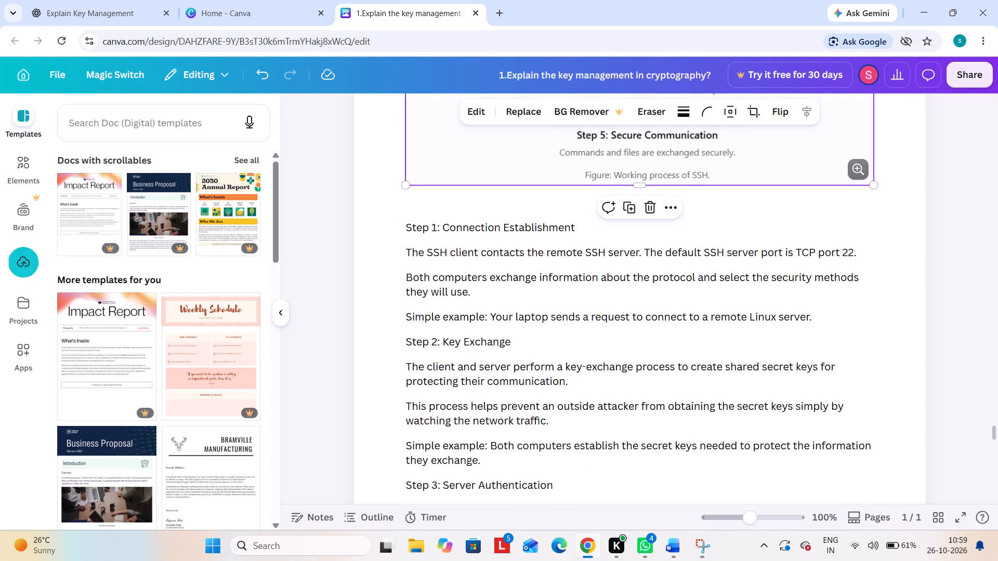
left_click_drag(589, 226, 404, 230)
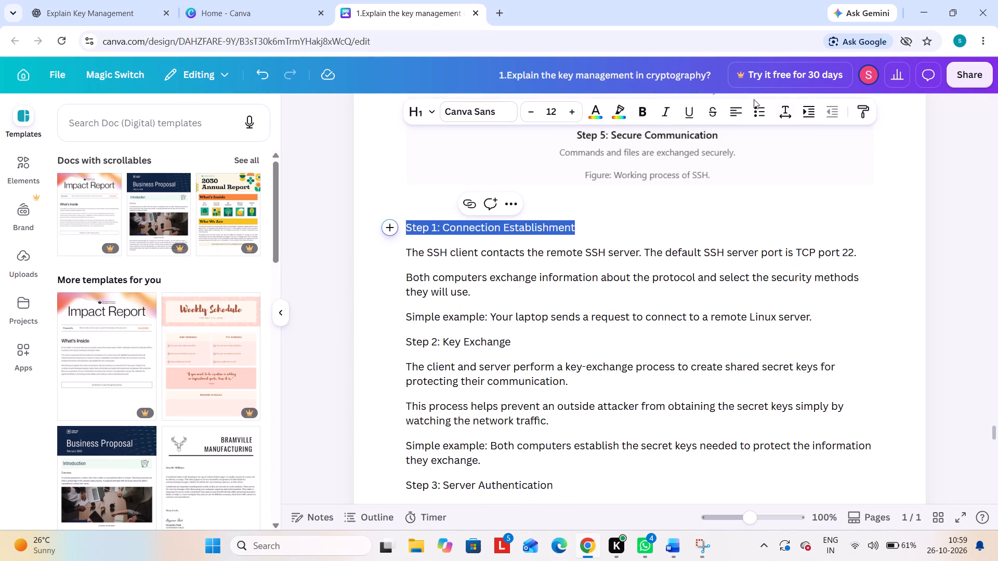
left_click(648, 109)
Turn the three paragraphs under "Step 1: Connection Establishment" into a bulleted list.
scroll(533, 314, "down", 1)
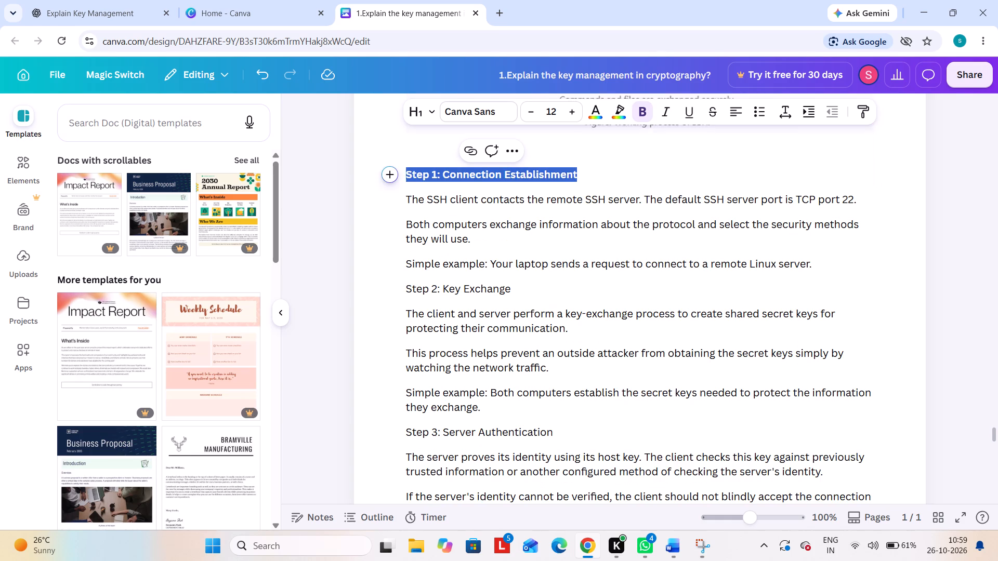
scroll(533, 314, "down", 1)
left_click_drag(404, 191, 839, 250)
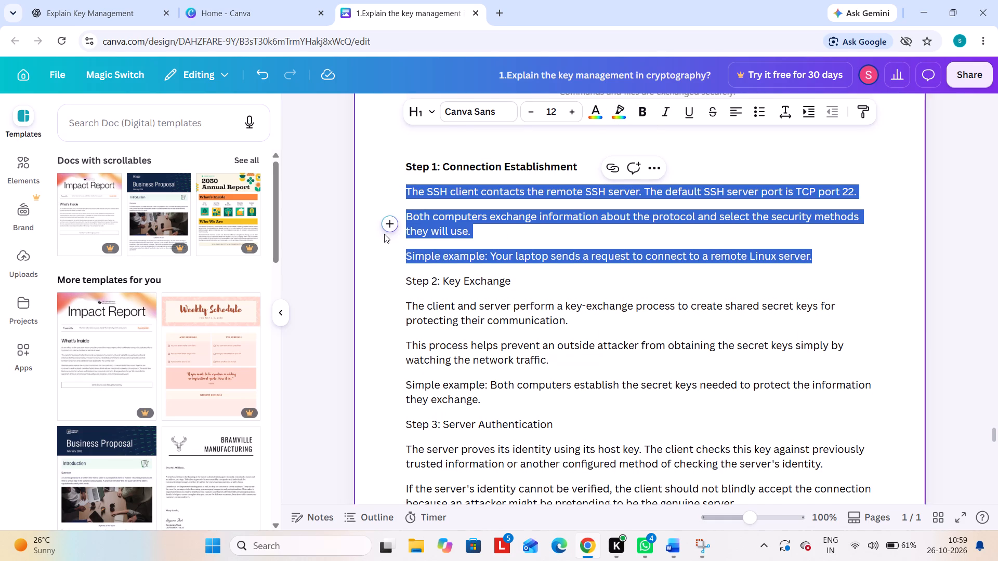
left_click(389, 222)
scroll(774, 409, "down", 2)
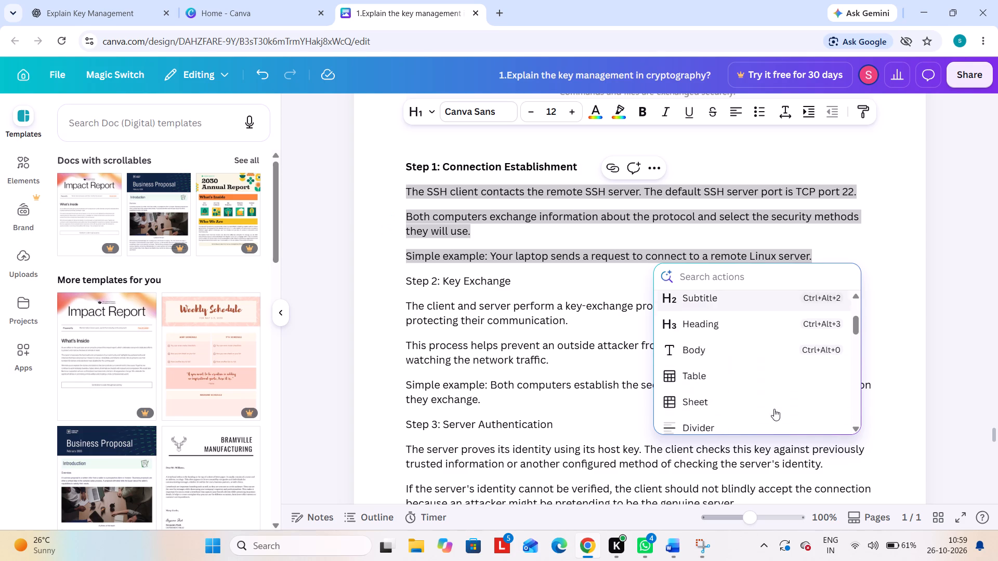
scroll(744, 385, "down", 2)
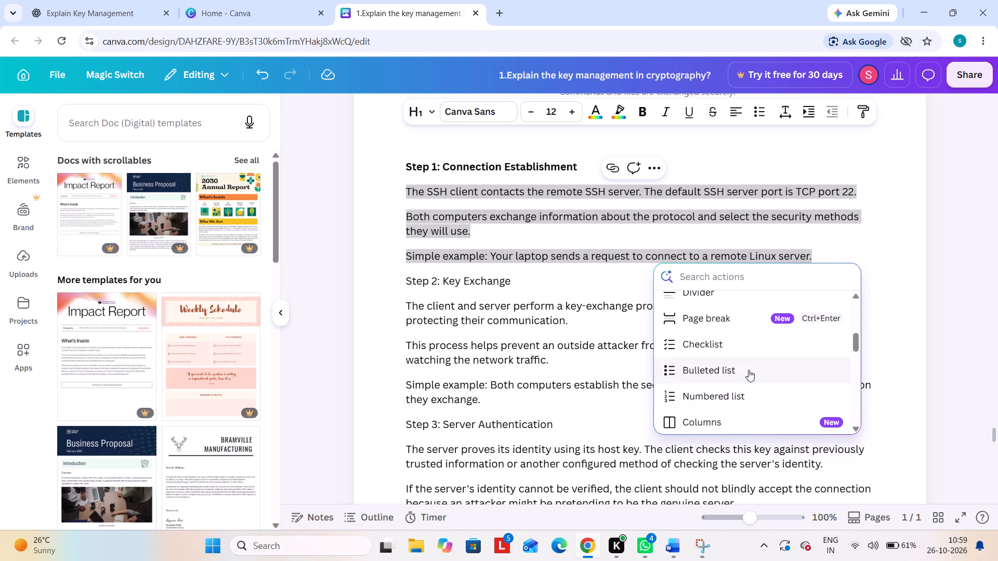
left_click(748, 370)
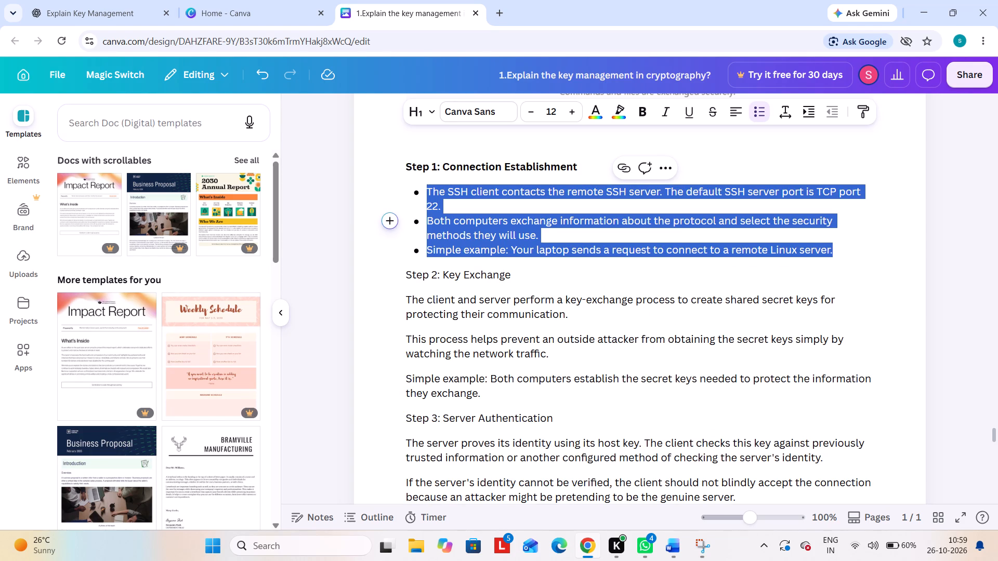
Make the headings "Step 2: Key Exchange", "Step 3: Server Authentication" and "Step 4: User Authentication" bold.
left_click_drag(405, 273, 535, 274)
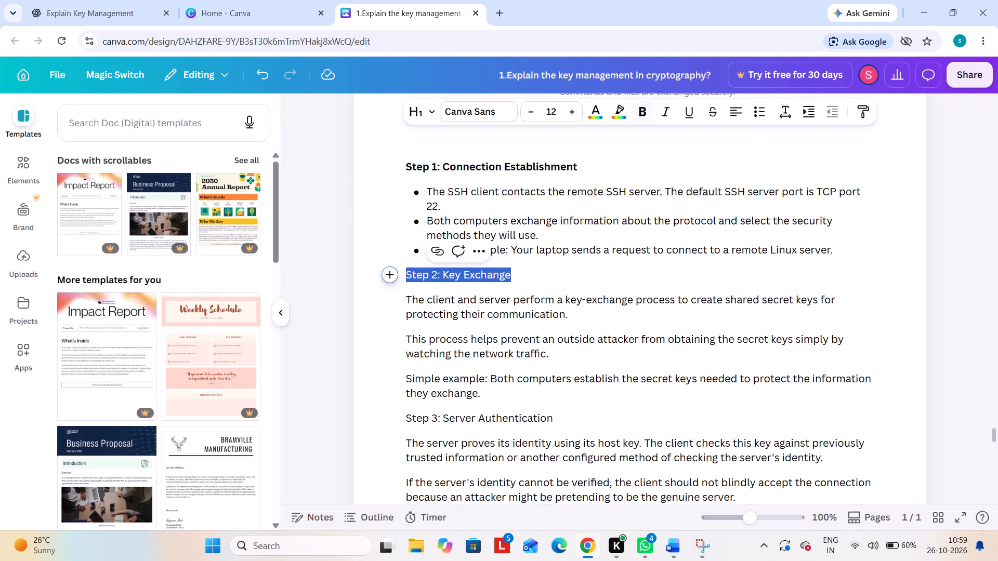
left_click(645, 115)
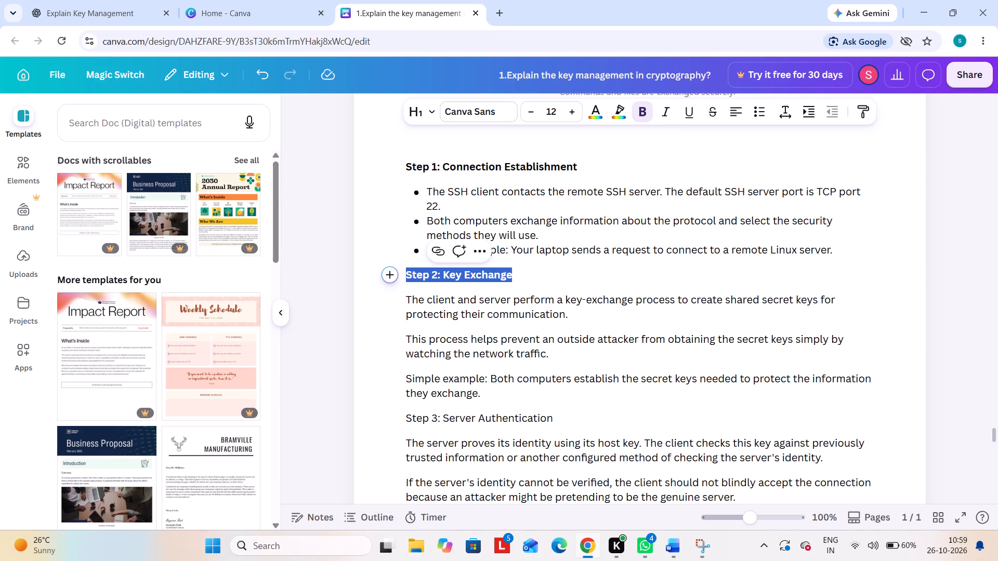
scroll(431, 405, "down", 1)
left_click_drag(405, 348, 453, 346)
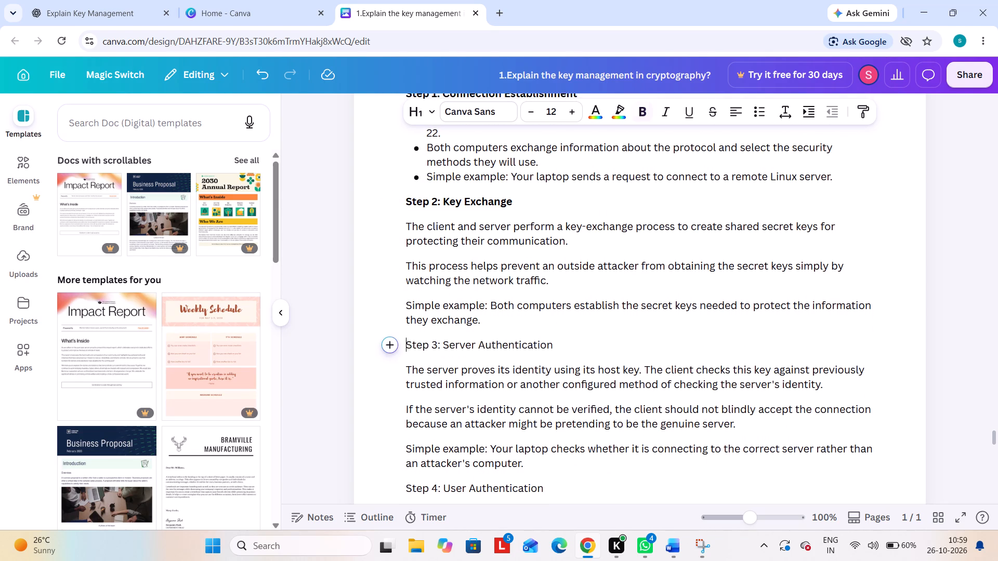
left_click_drag(453, 346, 565, 334)
left_click(647, 115)
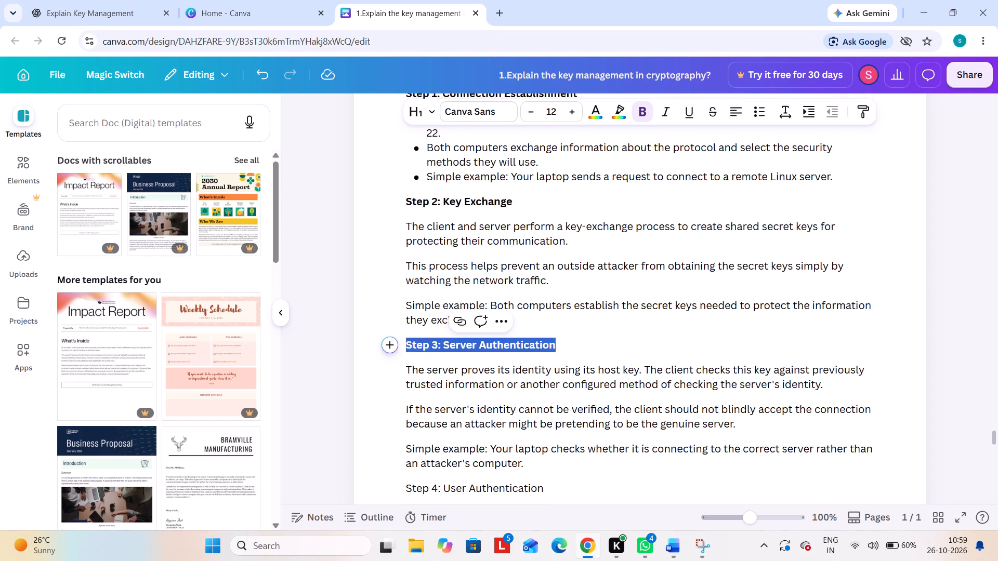
scroll(556, 300, "down", 3)
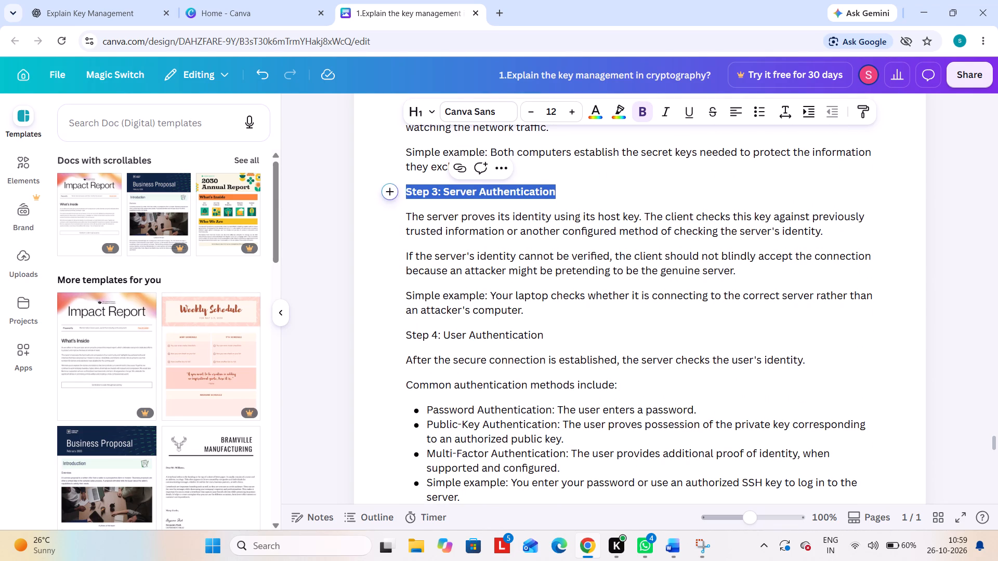
left_click_drag(406, 341, 566, 336)
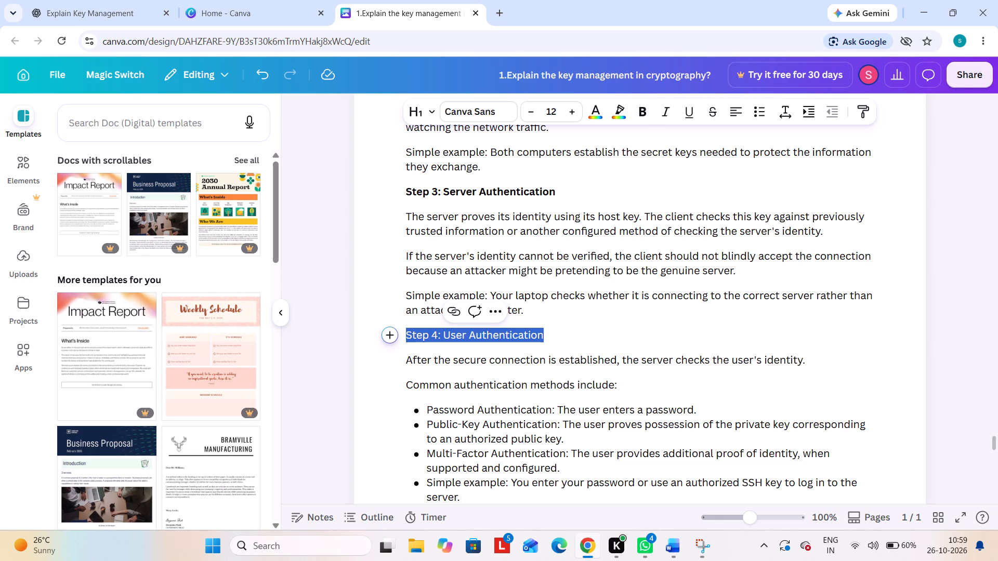
left_click(644, 113)
Remove the leading number 5 and the space after it from the "Main Functions of SSH" heading.
scroll(554, 286, "down", 2)
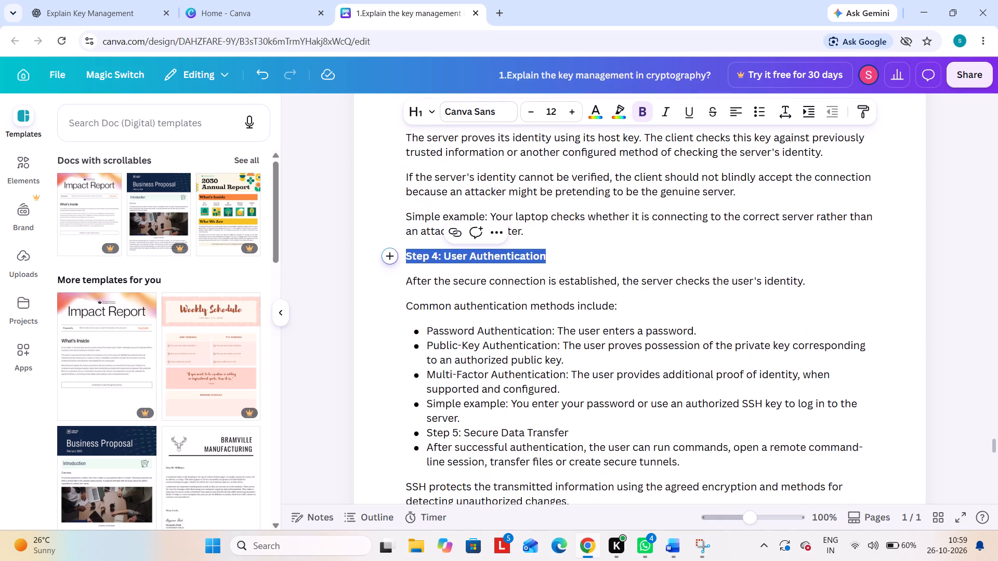
scroll(554, 286, "down", 2)
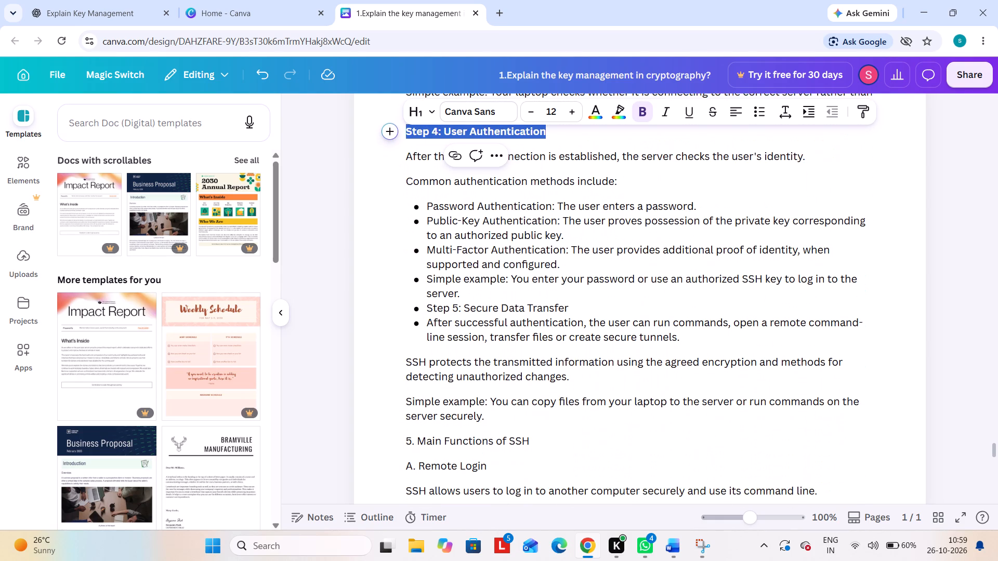
left_click(415, 445)
key("BackSpace")
key("BackSpace")
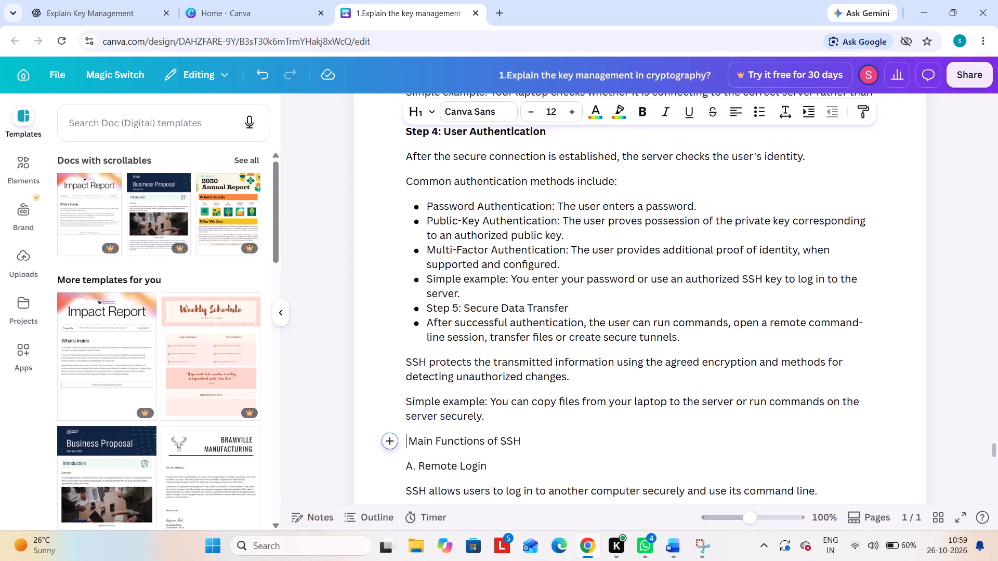
key("BackSpace")
key("Return")
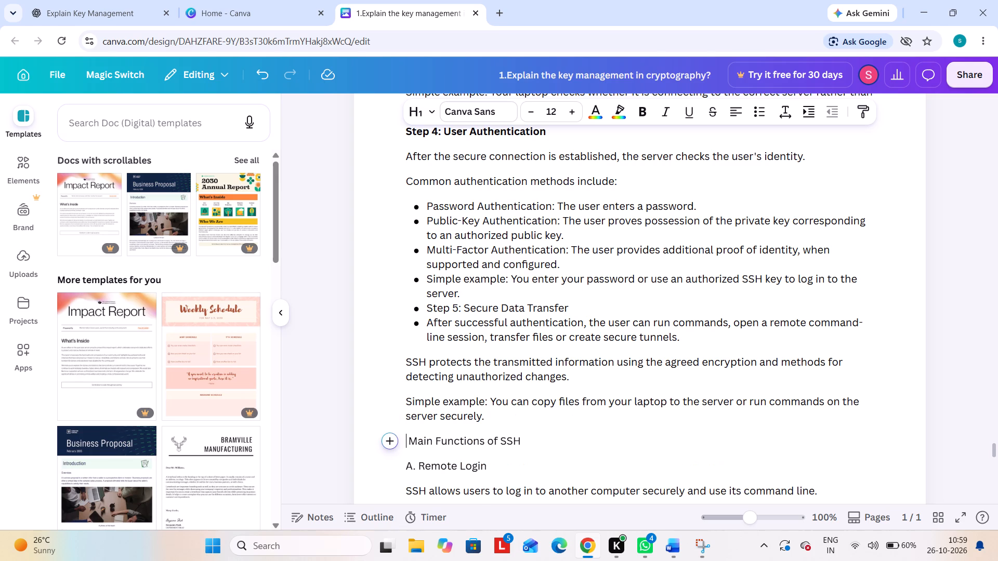
key("Right")
key("BackSpace")
Turn the three paragraphs under "Step 2: Key Exchange" into a bulleted list.
scroll(448, 370, "up", 2)
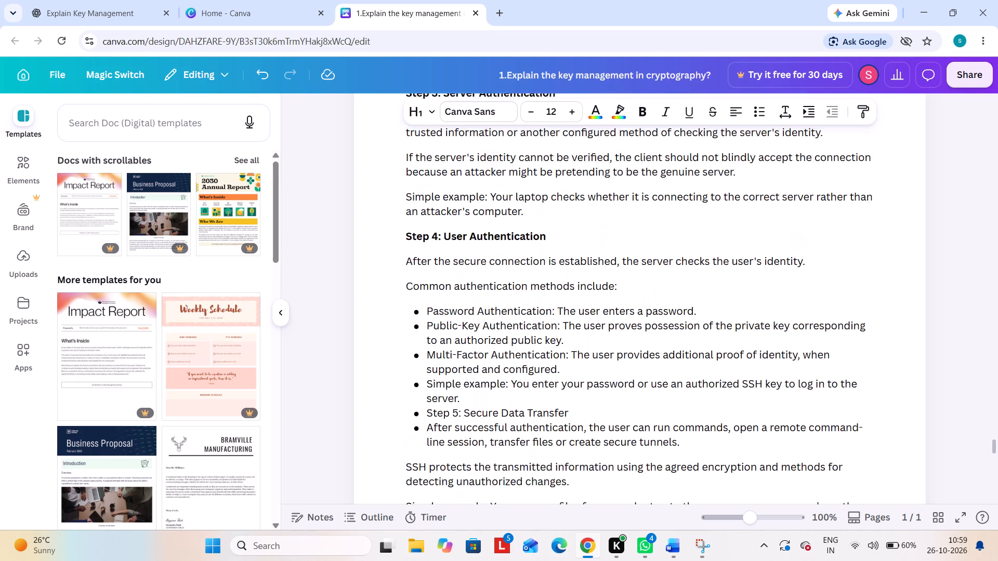
scroll(448, 370, "up", 3)
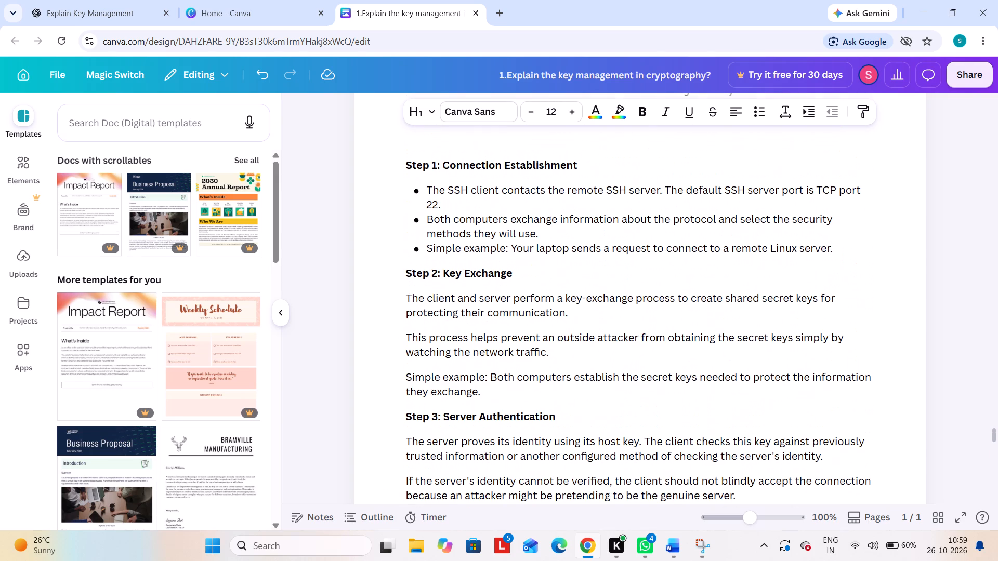
left_click_drag(406, 295, 490, 385)
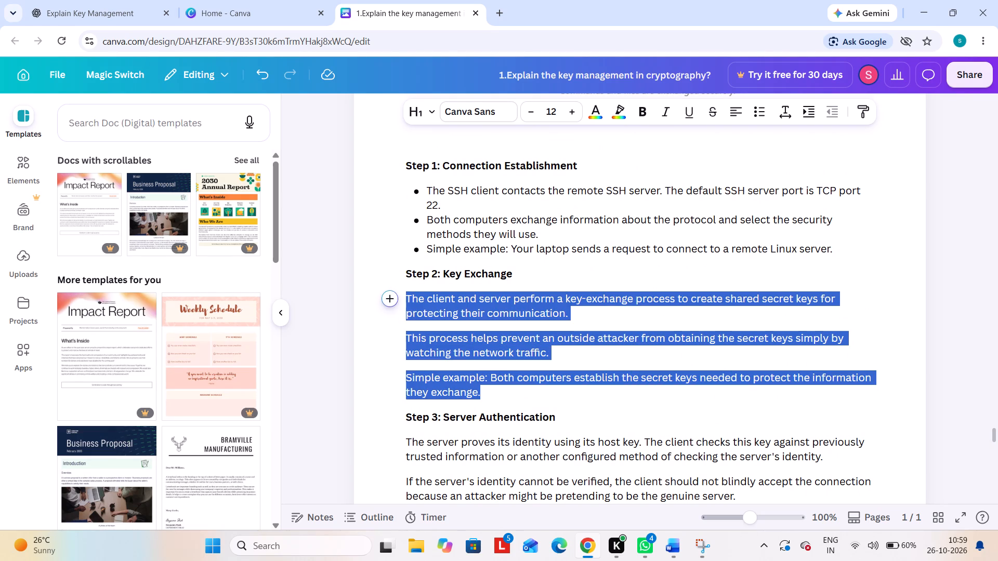
left_click_drag(490, 385, 490, 386)
left_click(387, 343)
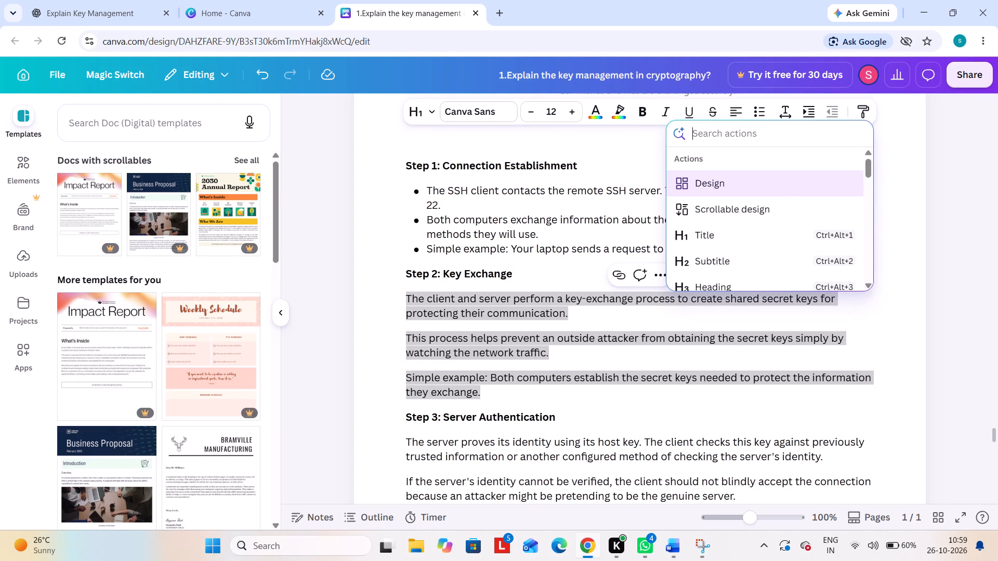
scroll(752, 235, "down", 4)
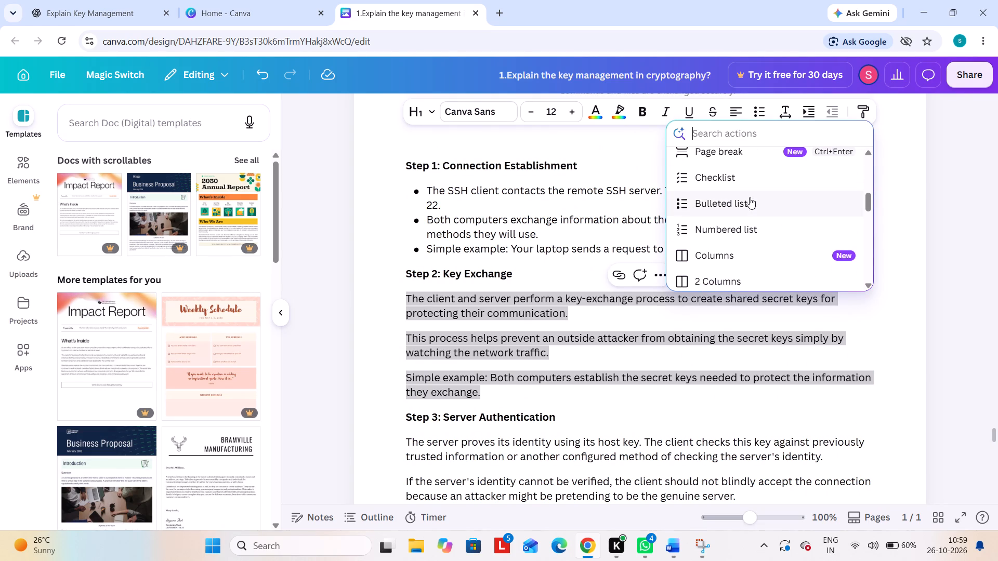
left_click(750, 197)
Turn the three paragraphs under "Step 3: Server Authentication" into a bulleted list.
scroll(549, 353, "down", 3)
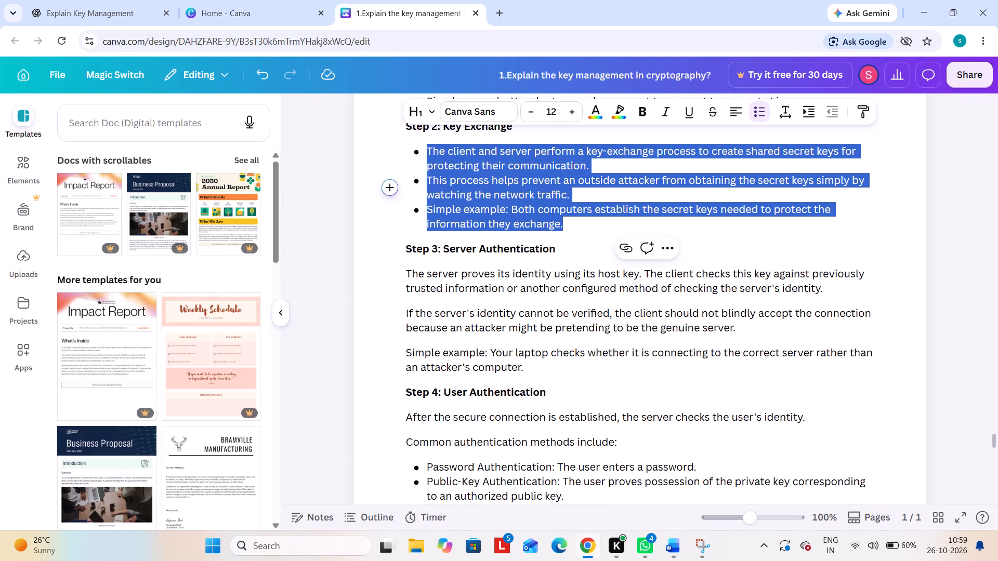
left_click_drag(405, 271, 534, 366)
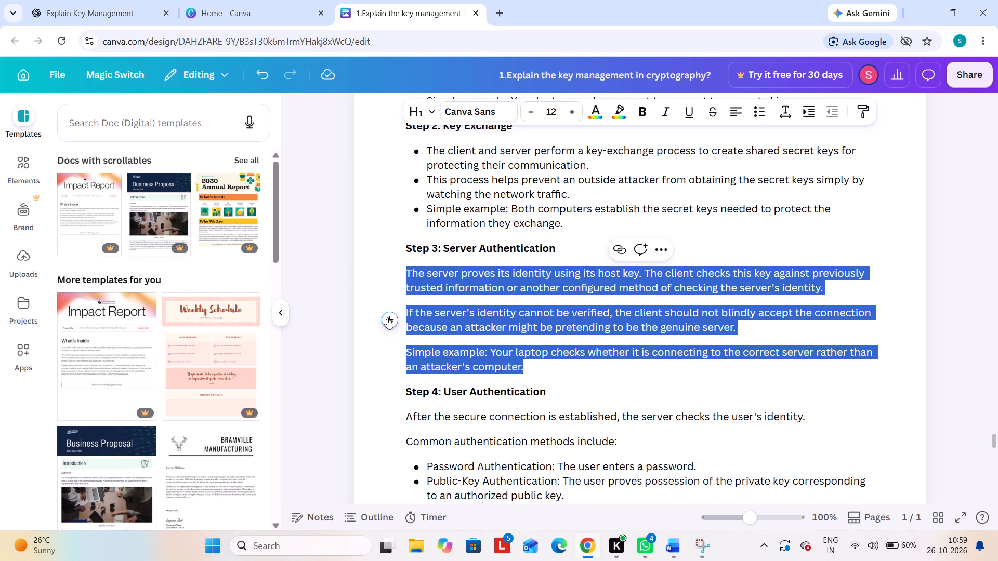
left_click(387, 317)
scroll(780, 194, "down", 3)
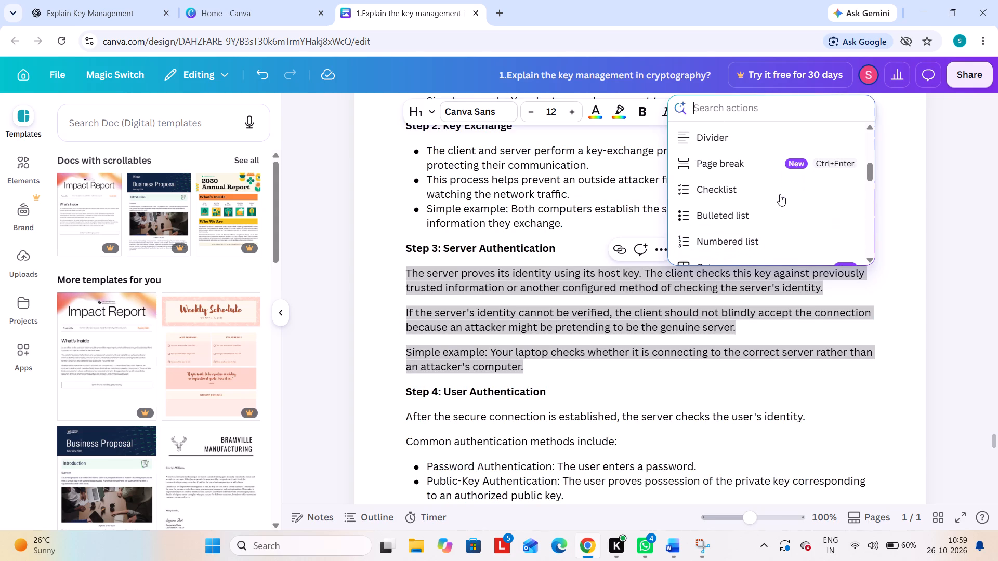
left_click(754, 202)
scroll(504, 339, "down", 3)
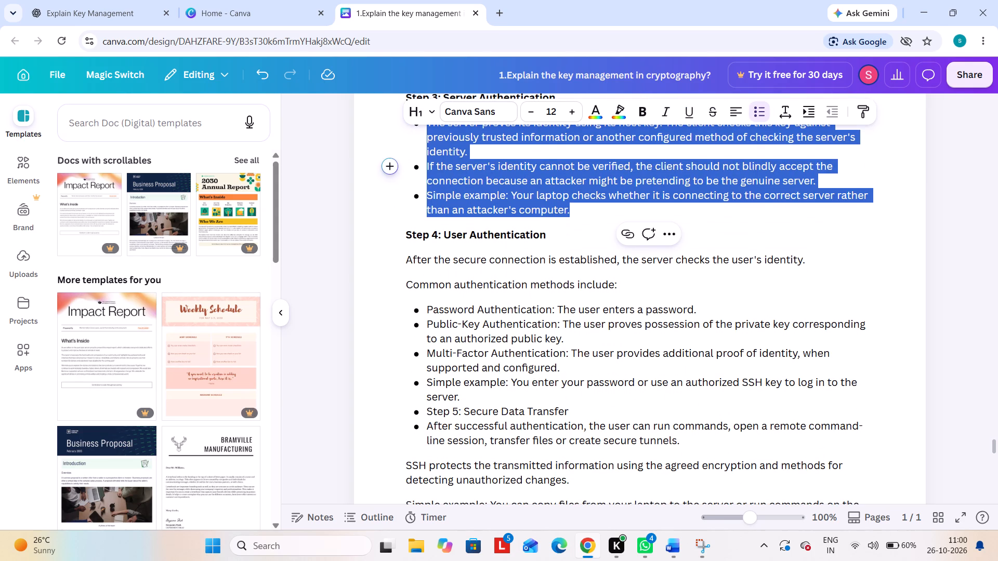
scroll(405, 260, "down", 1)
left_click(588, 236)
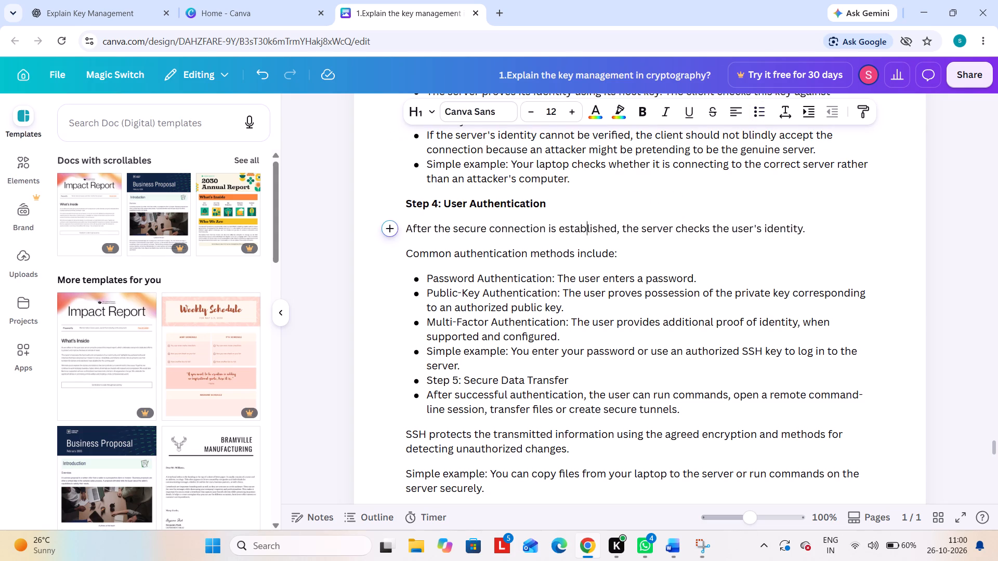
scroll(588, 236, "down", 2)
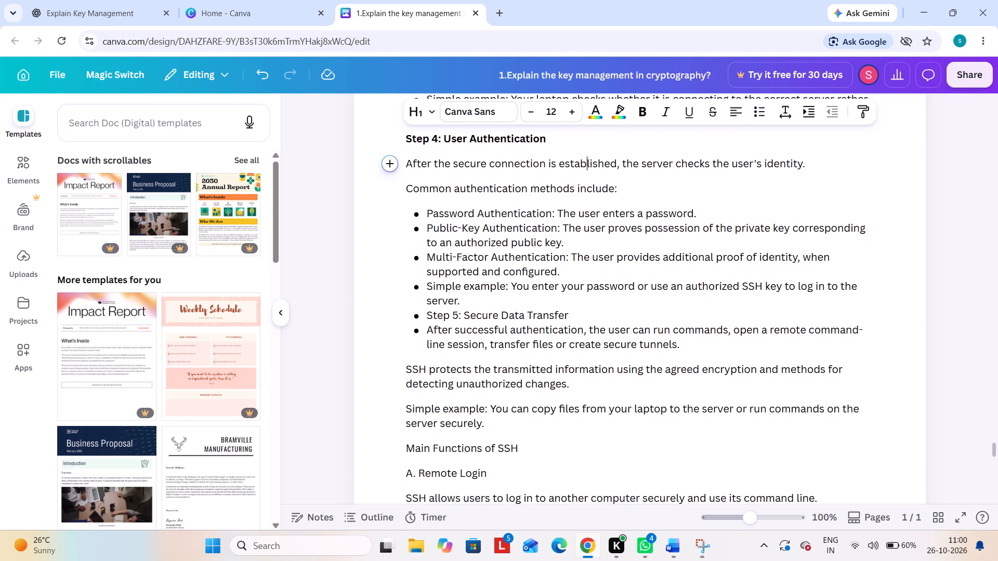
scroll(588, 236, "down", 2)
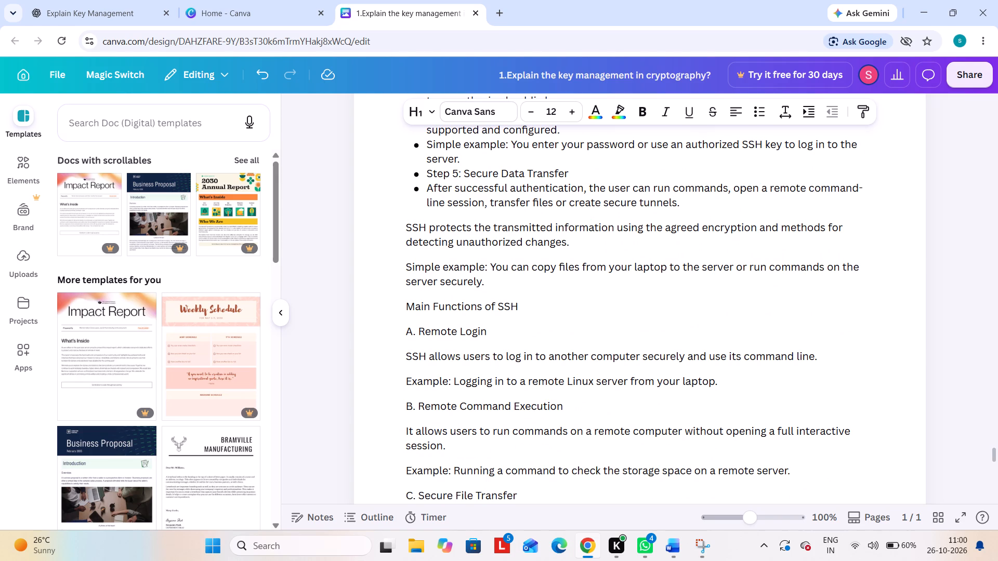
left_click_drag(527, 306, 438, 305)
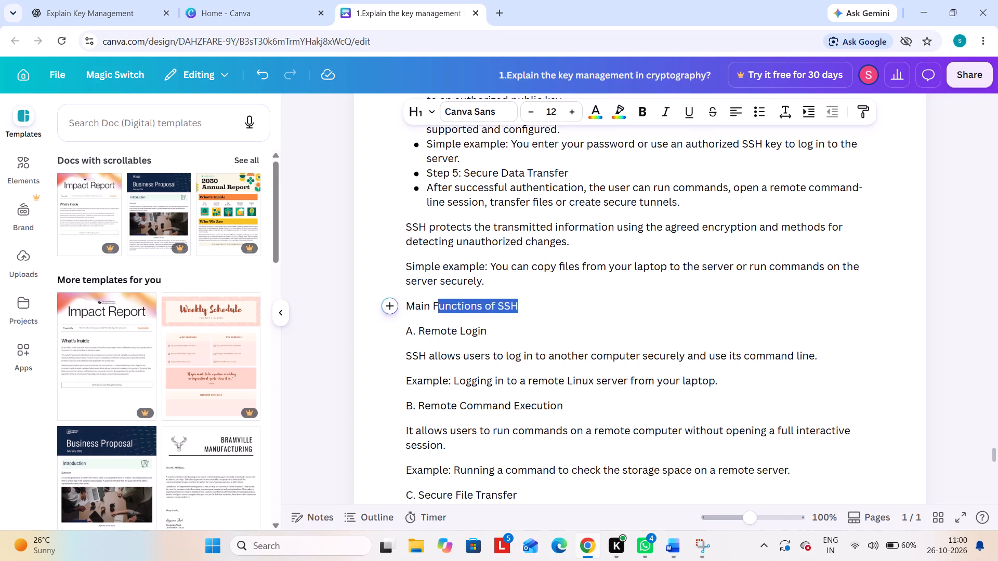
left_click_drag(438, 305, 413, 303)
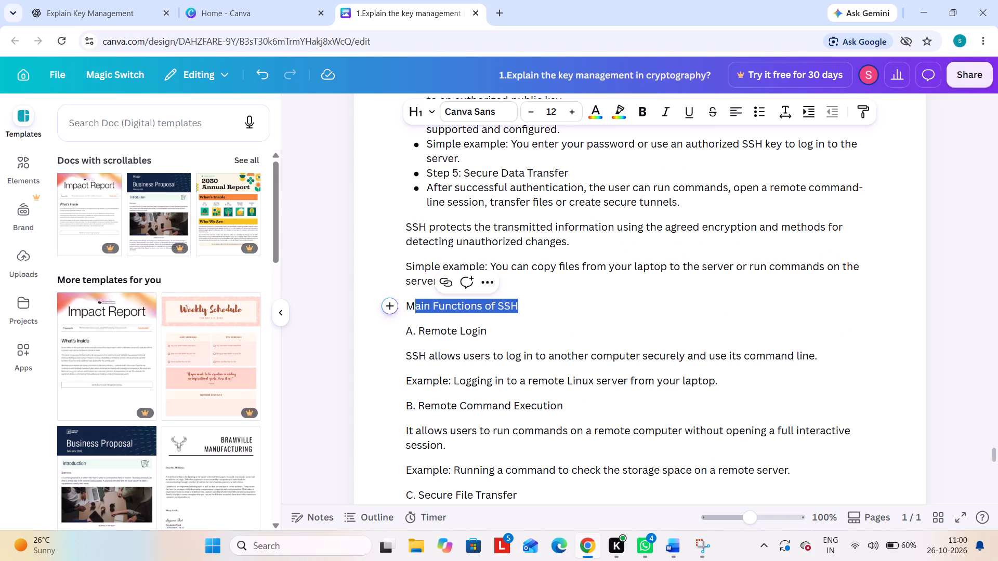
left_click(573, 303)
Number the three authentication methods under Step 4, and take its simple example and a bolded "Step 5: Secure Data Transfer" heading out of the list.
scroll(573, 303, "up", 3)
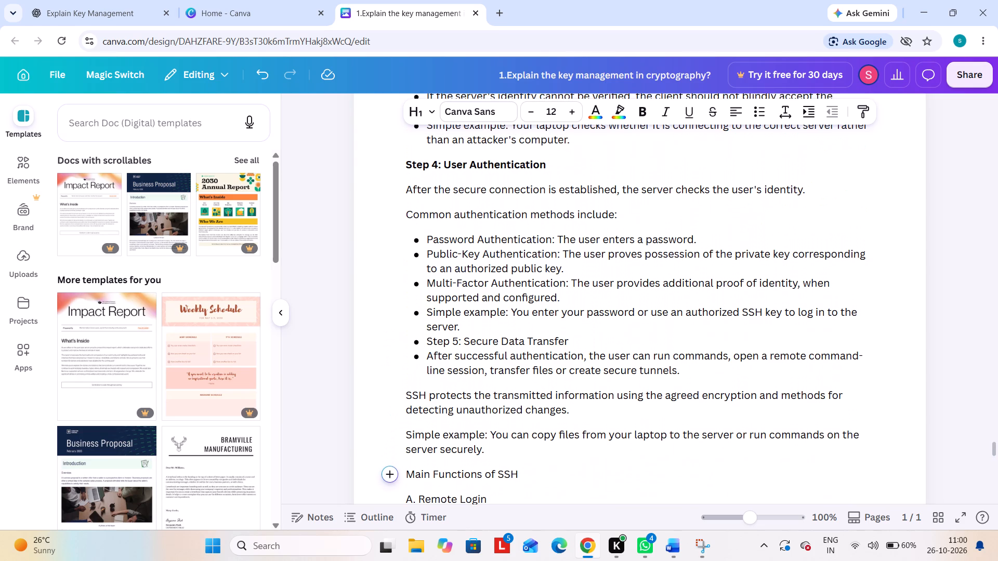
left_click(430, 343)
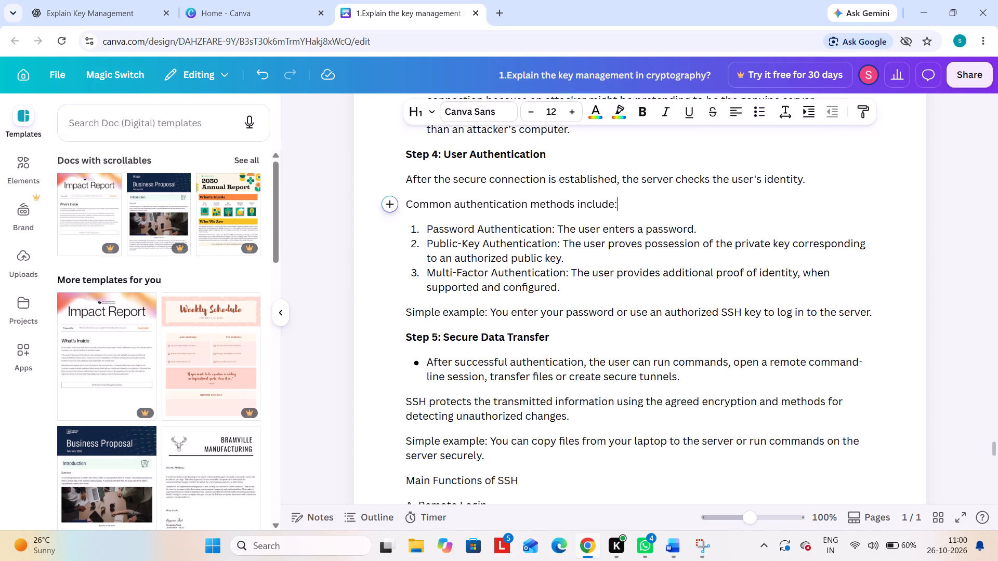
scroll(637, 338, "down", 1)
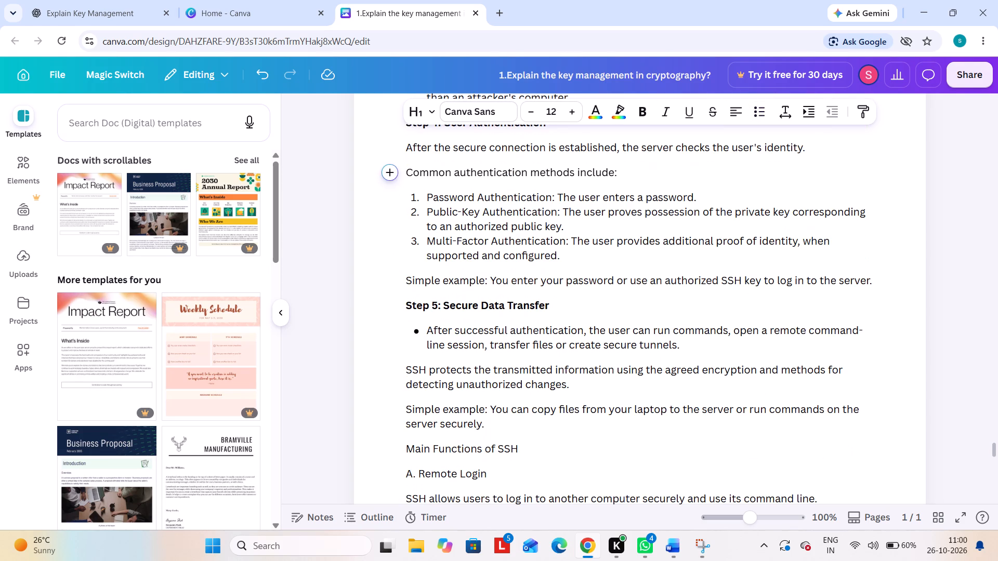
Take the simple examples under SSH Steps 3, 2 and 1 out of their bulleted lists, making them plain paragraphs.
scroll(637, 338, "down", 2)
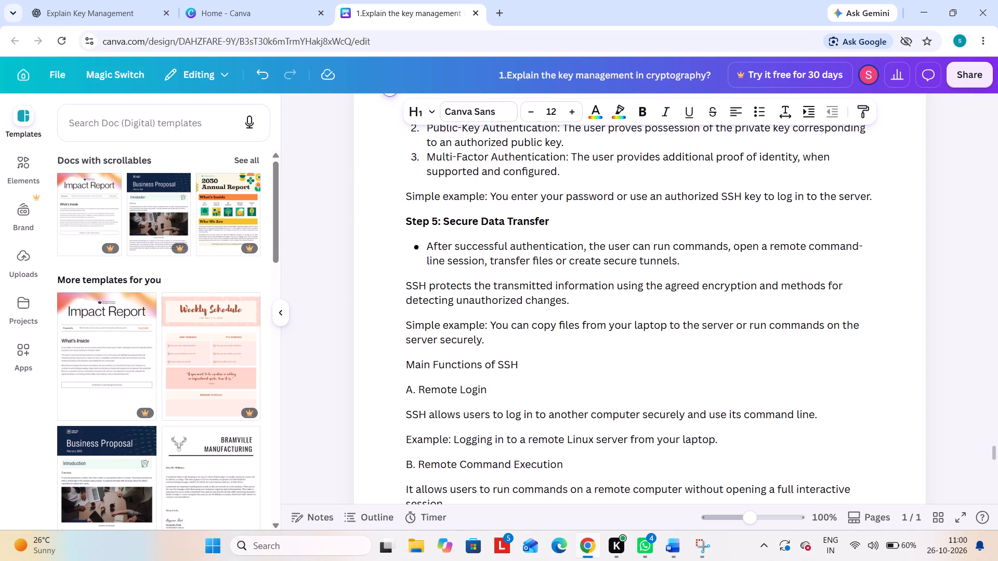
scroll(581, 300, "up", 5)
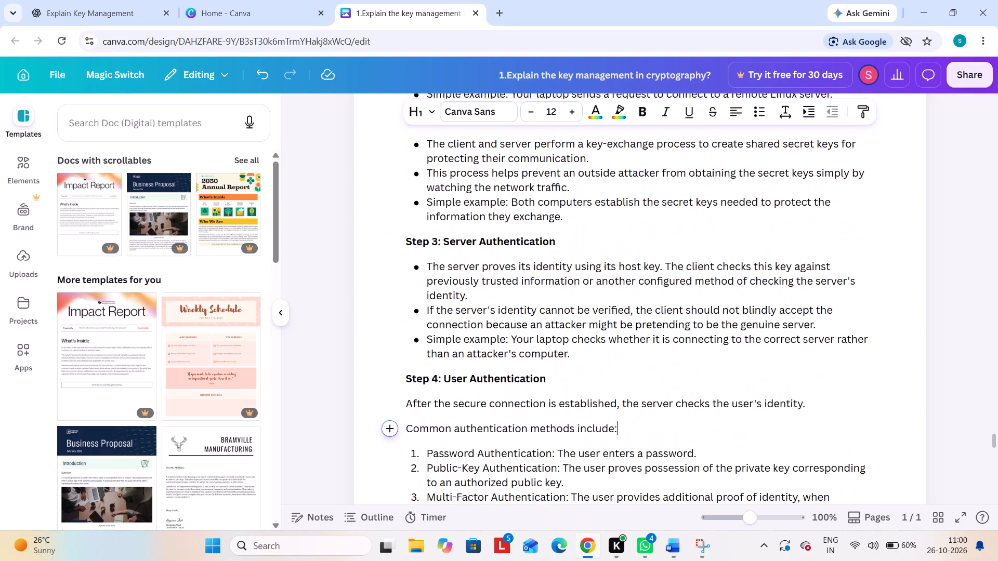
left_click(430, 344)
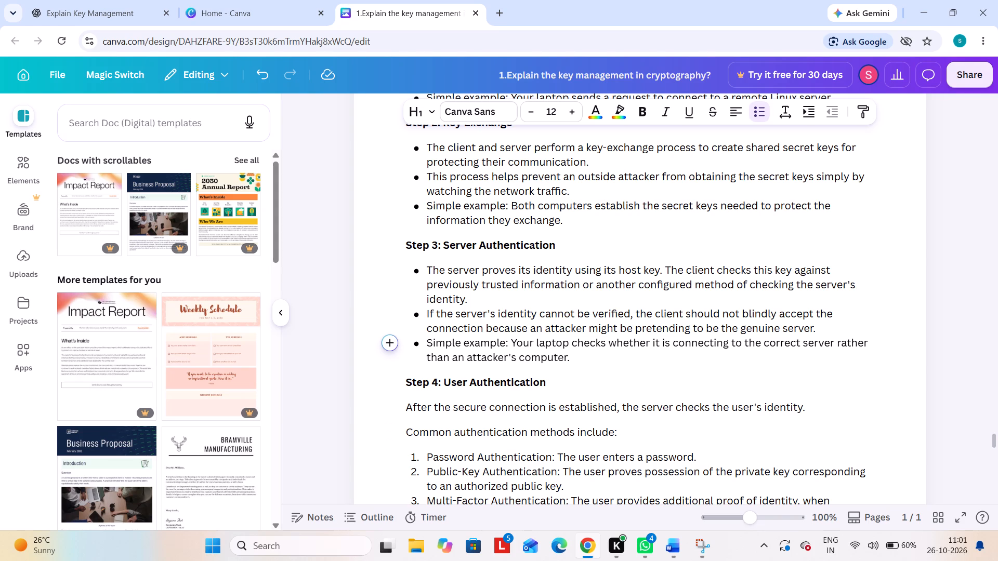
key("Left")
key("BackSpace")
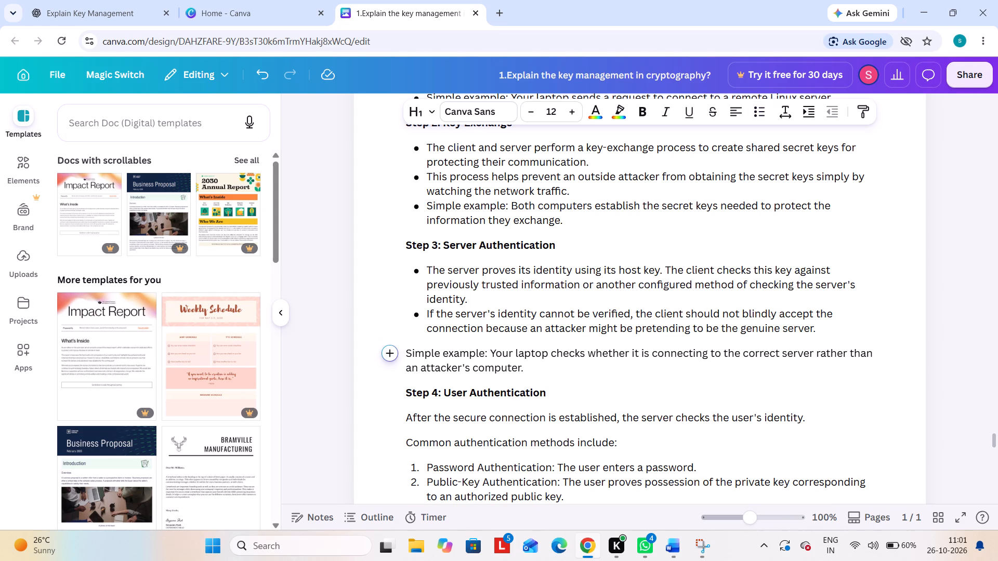
left_click(426, 199)
key("BackSpace")
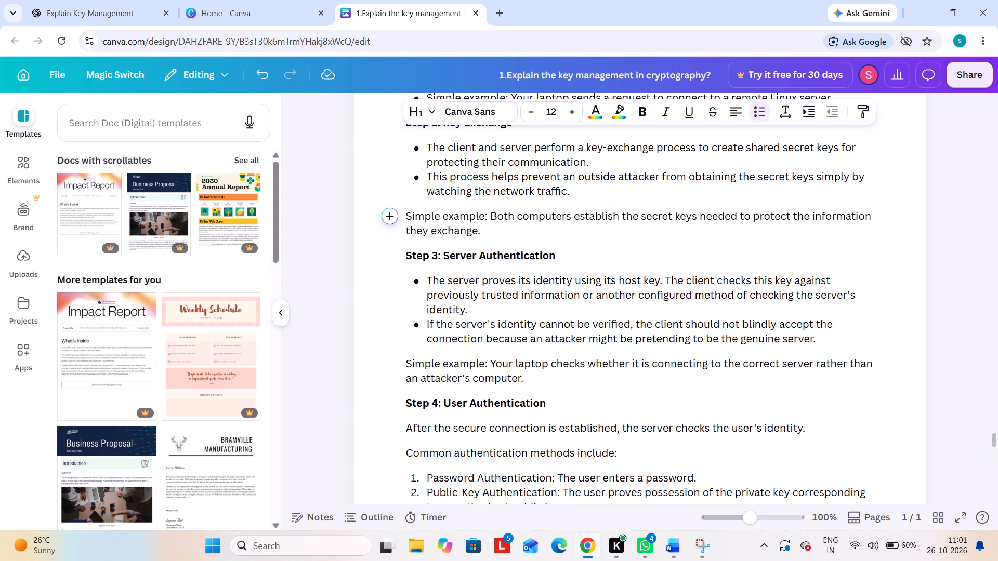
scroll(426, 199, "up", 3)
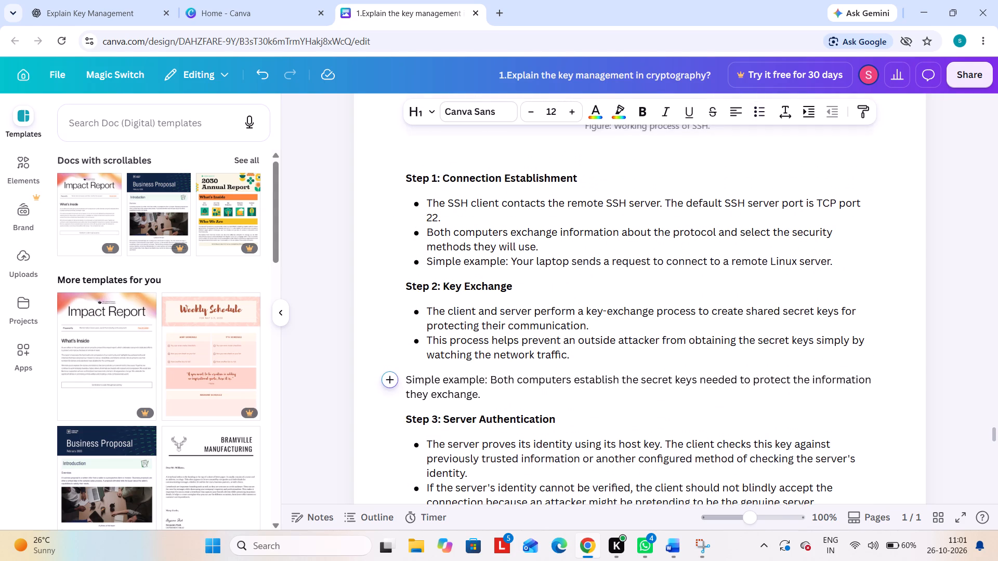
left_click(422, 261)
key("BackSpace")
Take the simple examples under "B. SSH Server" and "A. SSH Client" out of their bulleted lists.
scroll(422, 261, "up", 6)
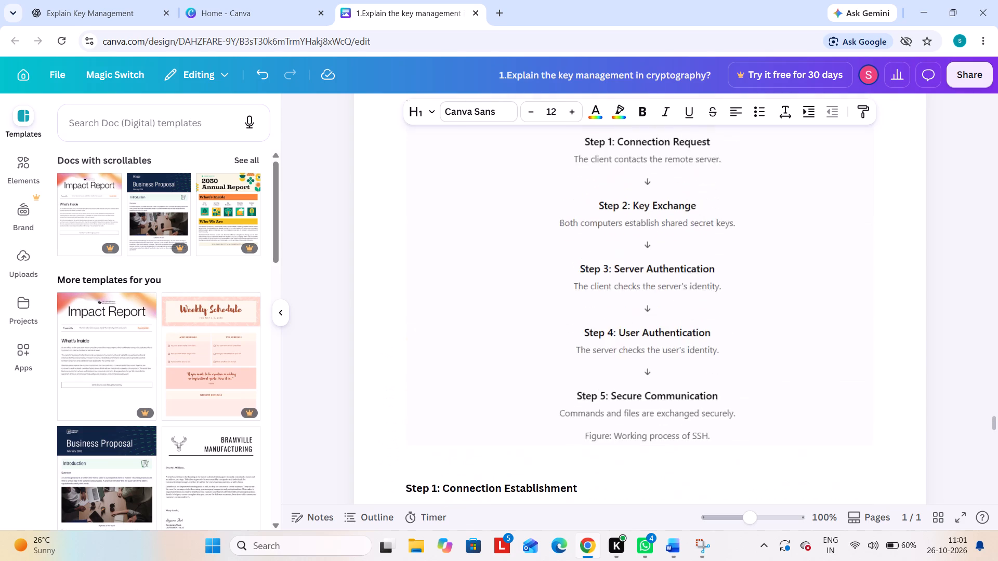
scroll(422, 261, "up", 2)
scroll(422, 261, "down", 1)
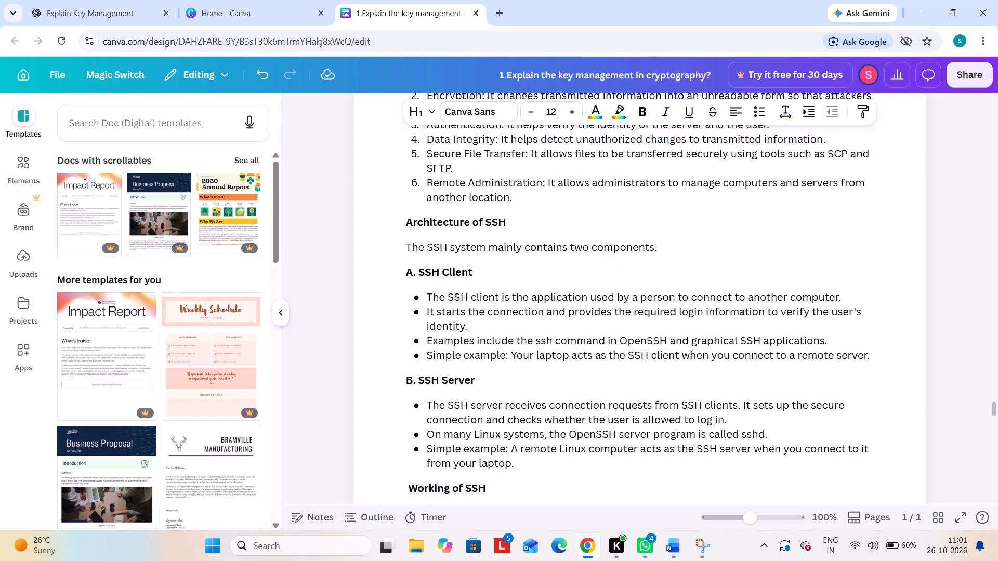
scroll(422, 261, "down", 1)
left_click(424, 377)
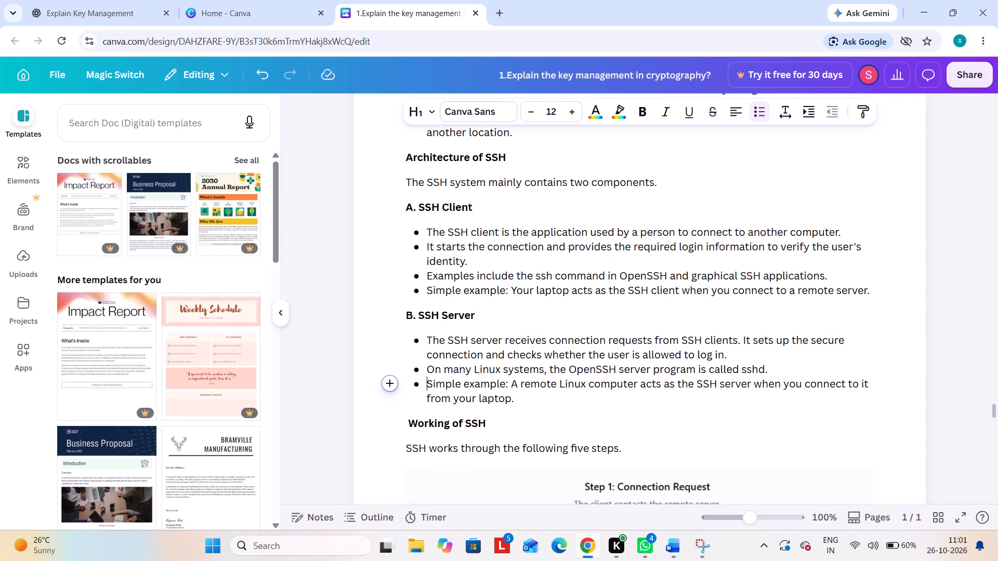
key("BackSpace")
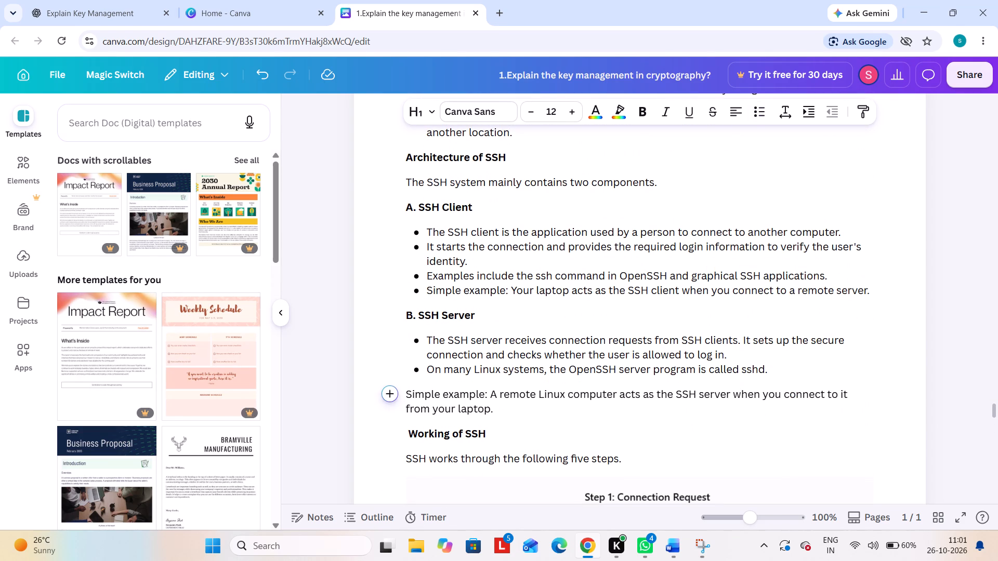
left_click(429, 289)
key("BackSpace")
In the public-key cryptosystem answer, unbullet the simple examples under "E. Confidentiality and Integrity" and "D. Authentication".
scroll(429, 289, "up", 3)
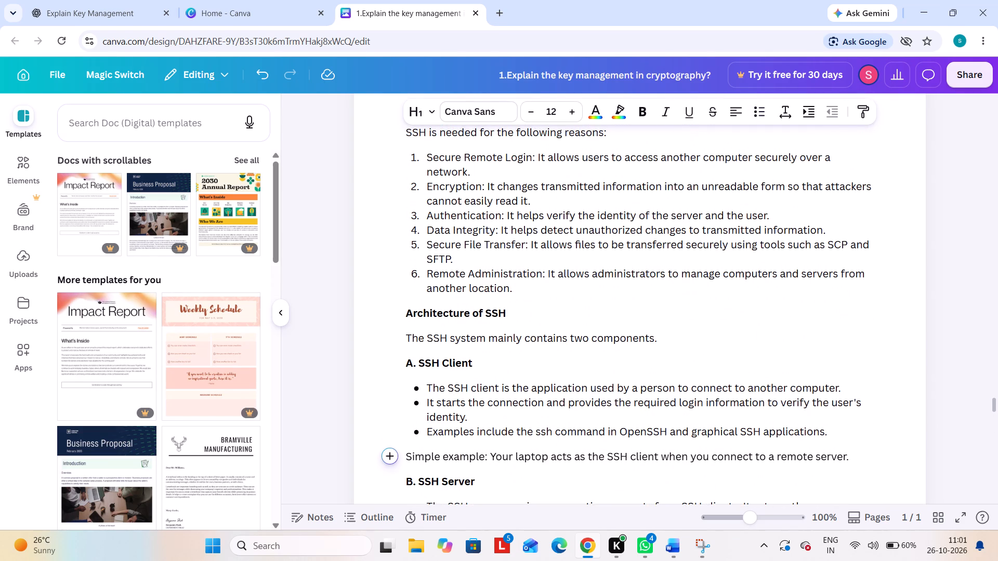
scroll(479, 272, "up", 3)
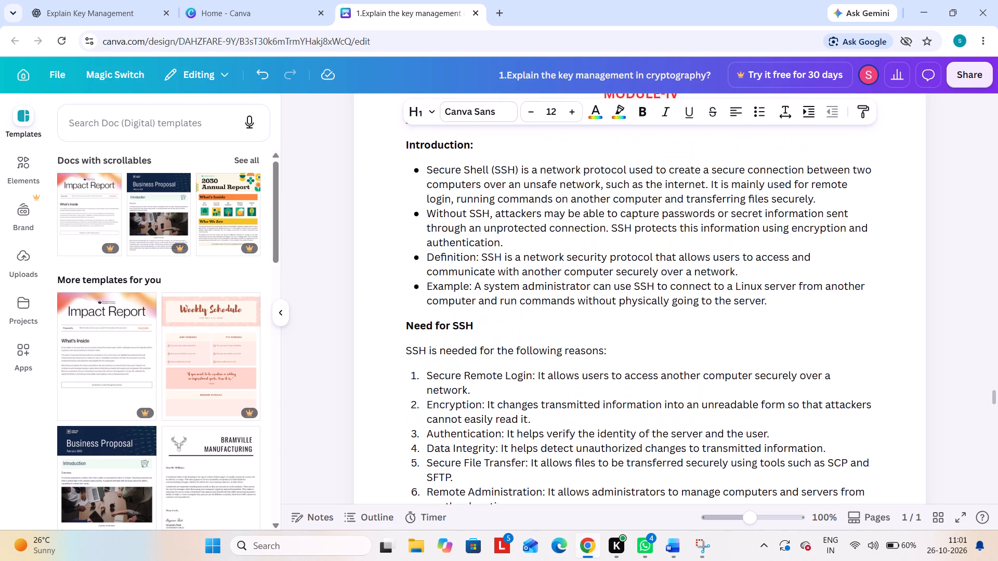
scroll(464, 295, "up", 4)
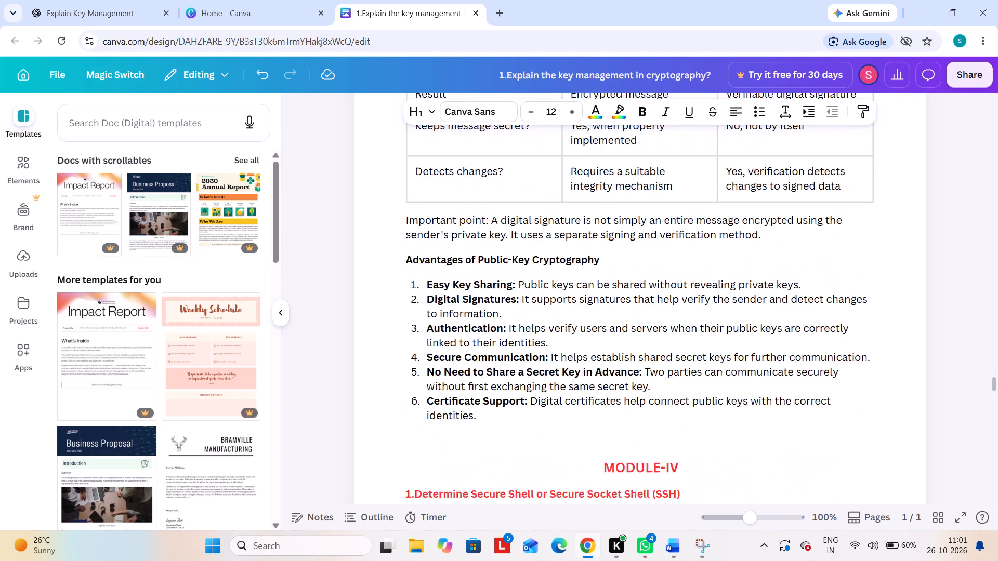
scroll(464, 295, "up", 6)
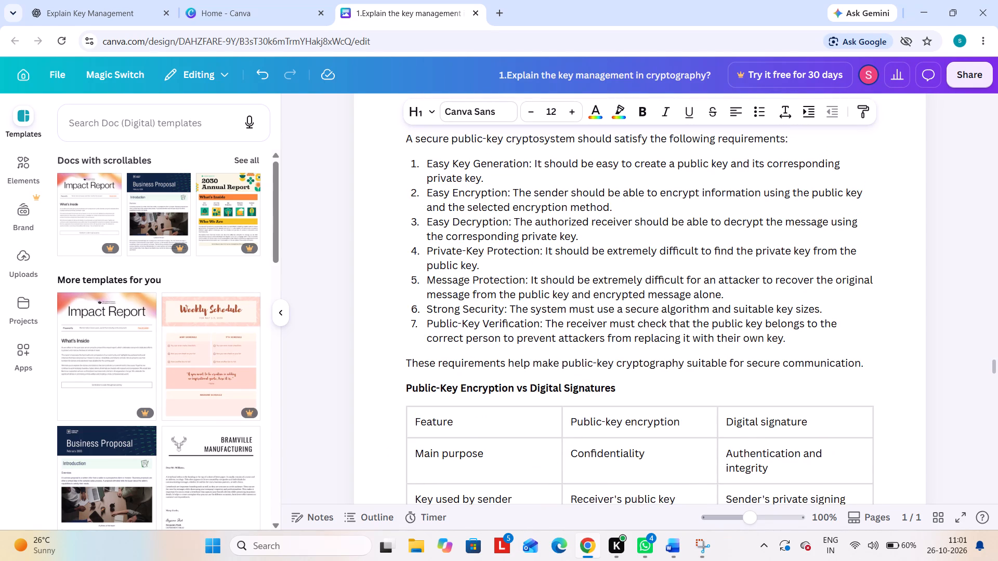
scroll(464, 295, "up", 5)
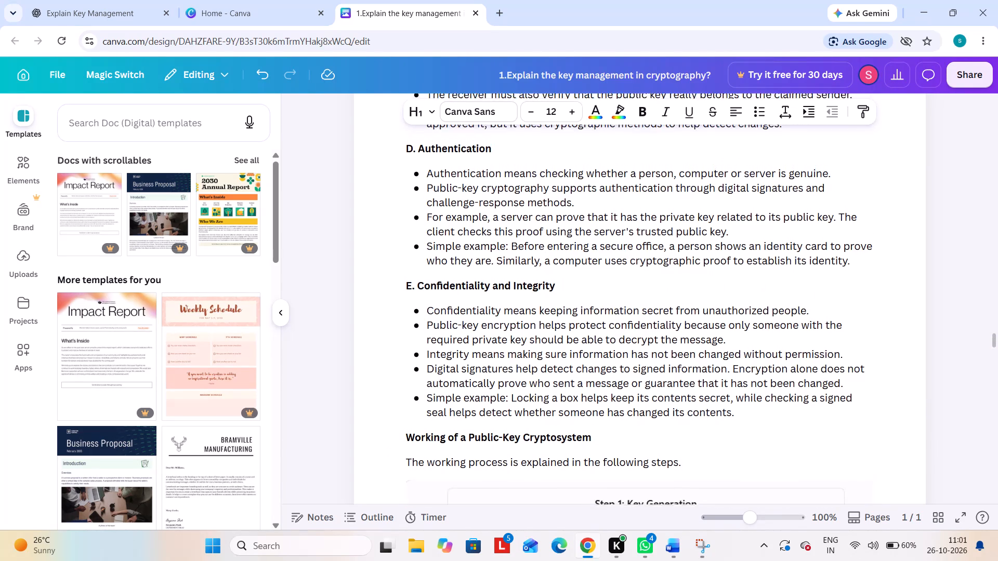
left_click(425, 403)
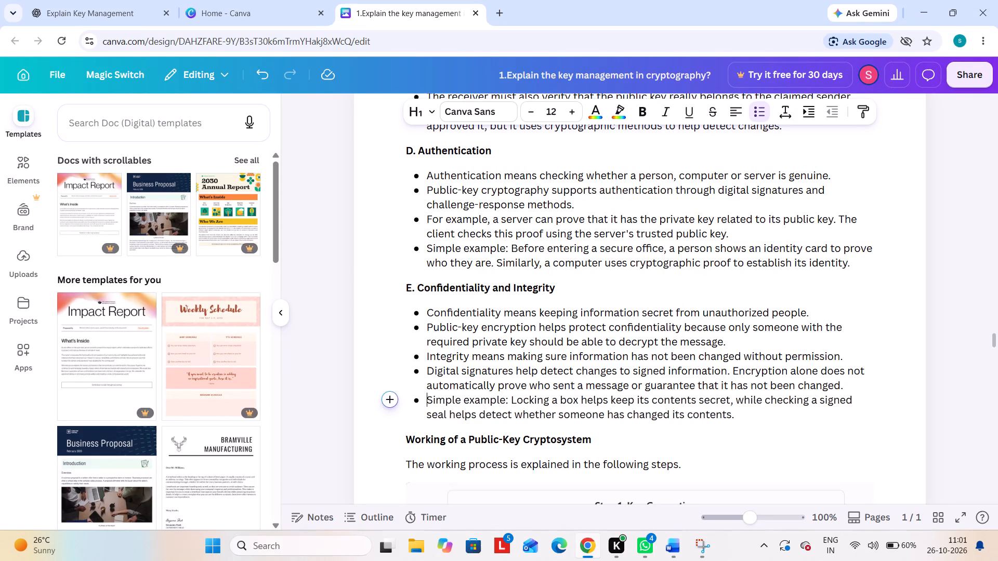
key("BackSpace")
scroll(425, 403, "down", 2)
scroll(425, 403, "up", 3)
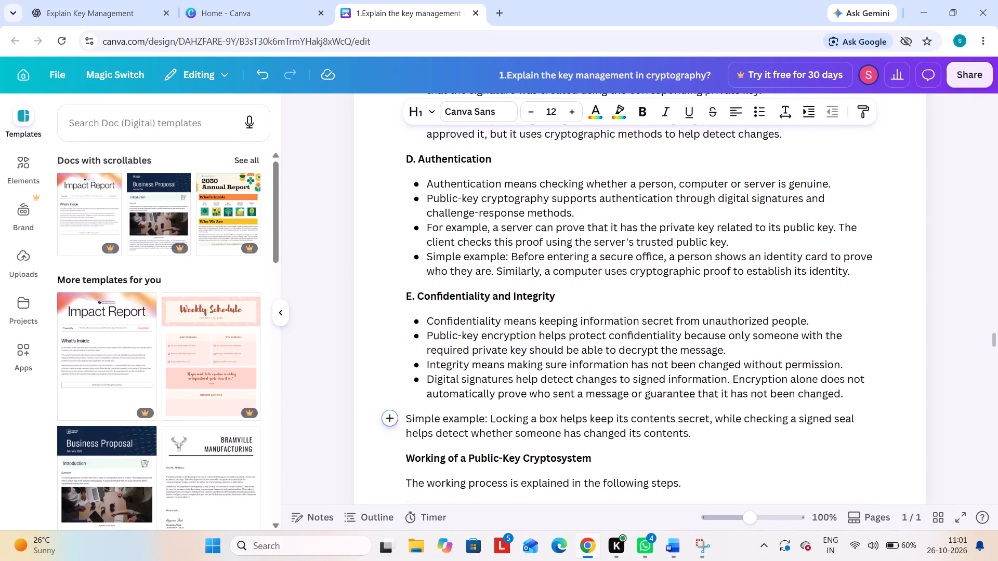
left_click(429, 259)
key("BackSpace")
Unbullet the simple examples under "C. Digital Signatures", "B. Encryption and Decryption" and "A. Two-Key System".
scroll(429, 259, "up", 4)
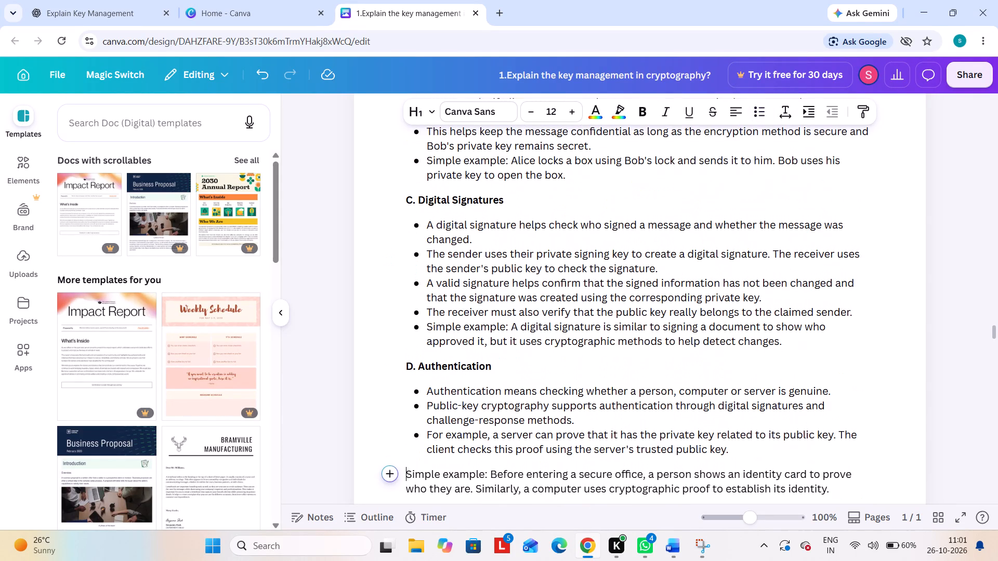
left_click(424, 329)
key("BackSpace")
scroll(424, 329, "up", 3)
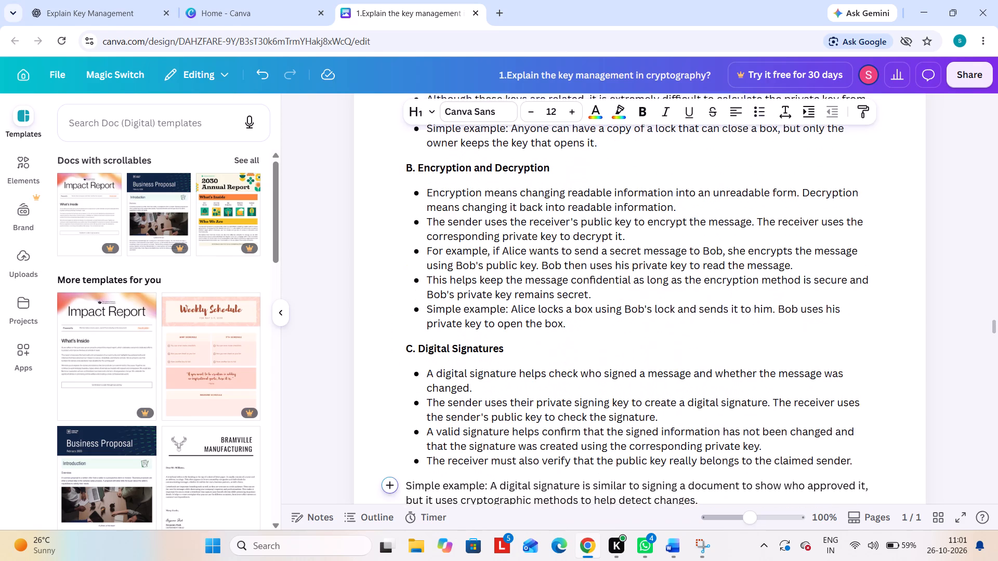
left_click(426, 318)
key("BackSpace")
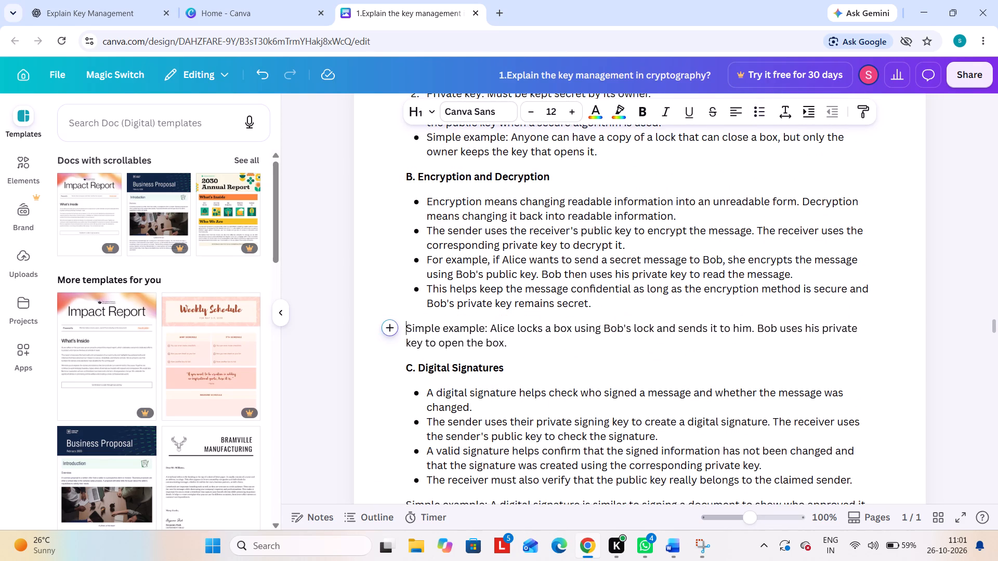
scroll(426, 318, "up", 3)
left_click(424, 284)
key("BackSpace")
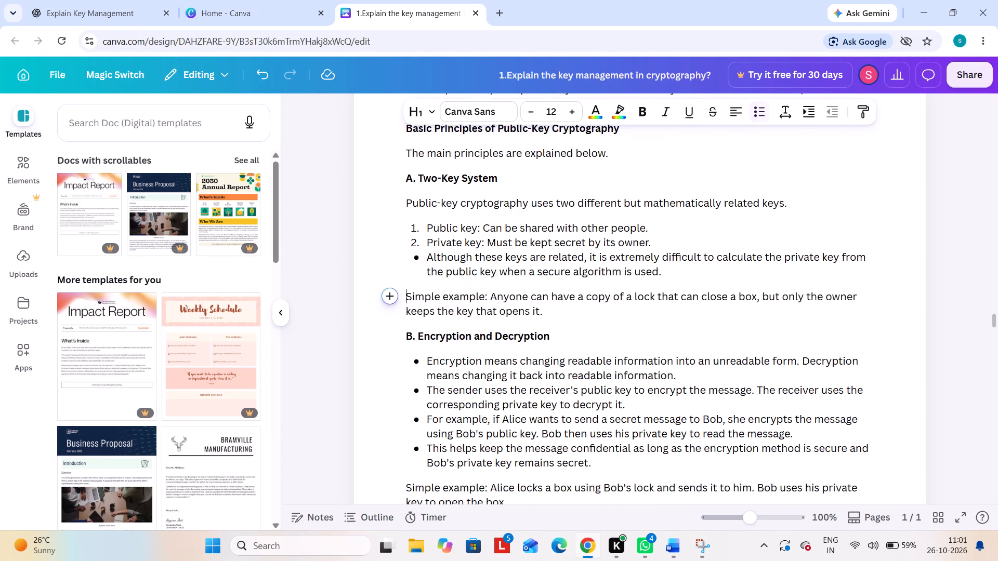
Take the simple example ending the Introduction of the public-key cryptosystem answer out of the bulleted list.
scroll(424, 284, "up", 2)
scroll(481, 303, "up", 2)
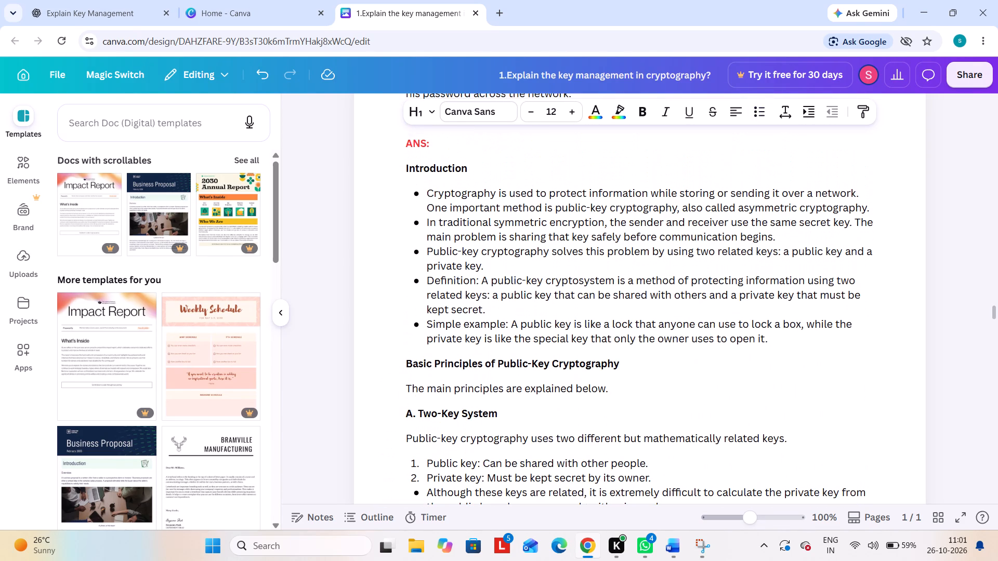
left_click(427, 325)
key("BackSpace")
scroll(427, 325, "up", 3)
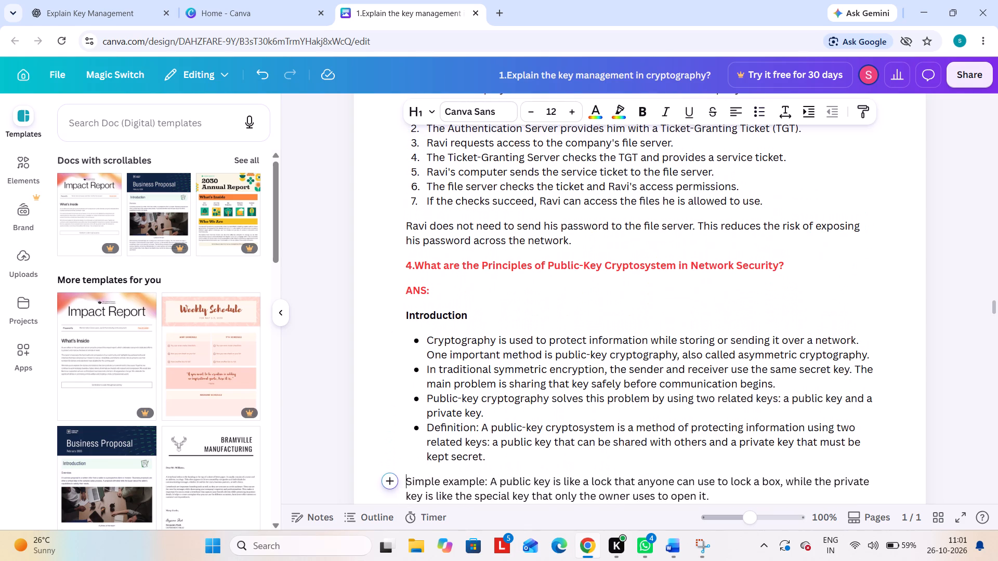
Make the "Main Functions of SSH" heading in the SSH answer bold.
scroll(431, 271, "down", 13)
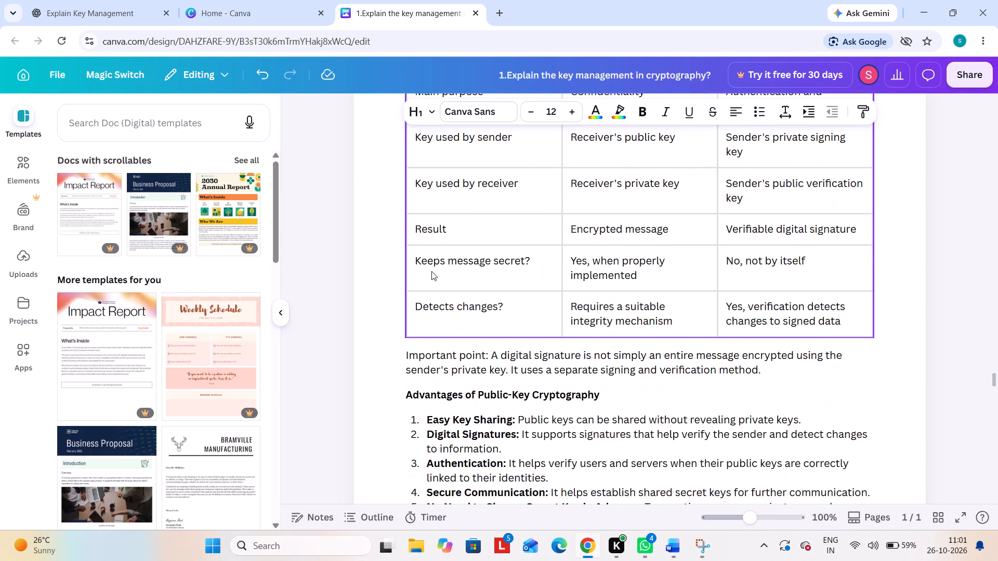
scroll(431, 271, "down", 5)
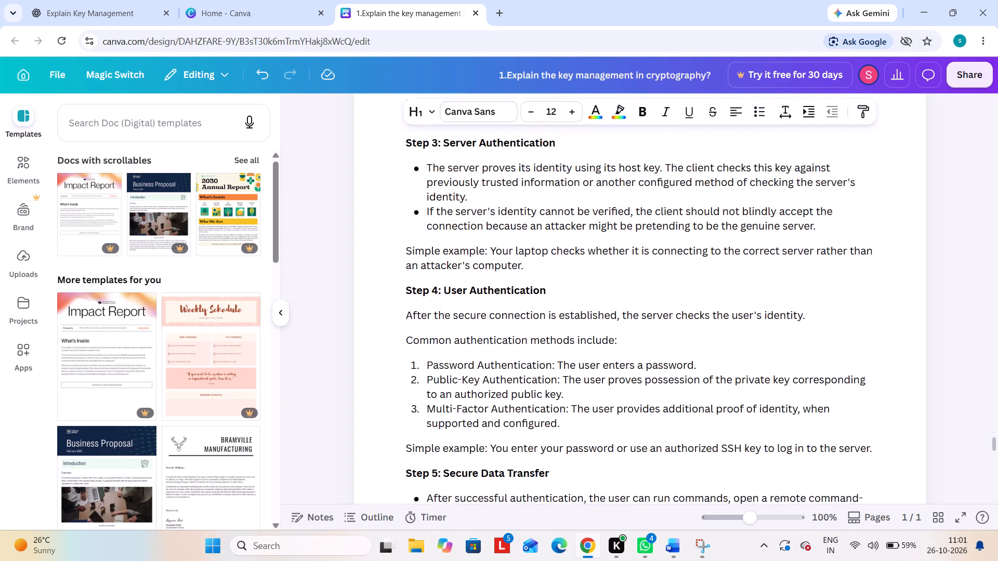
scroll(431, 271, "down", 4)
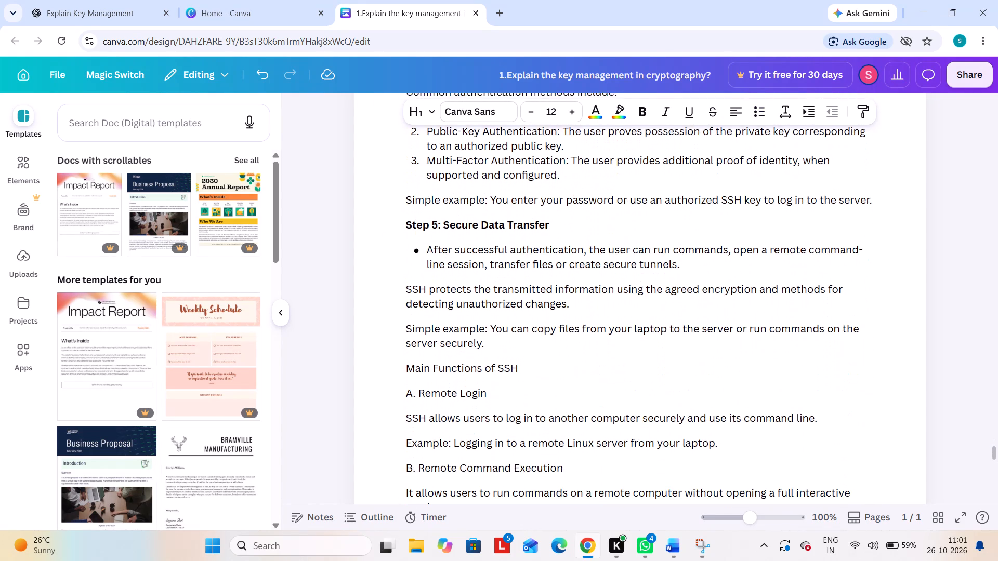
scroll(431, 271, "down", 1)
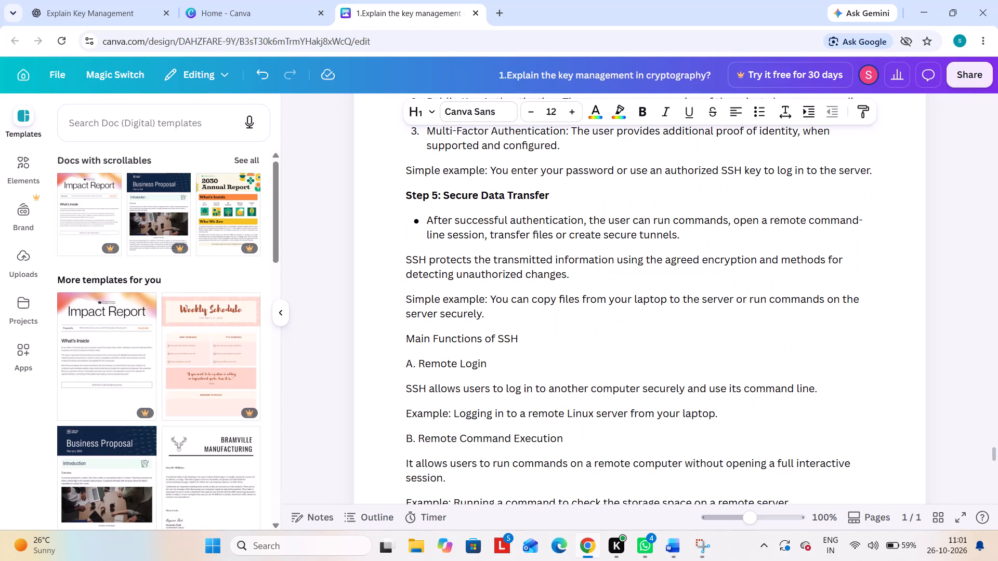
left_click_drag(526, 336, 404, 343)
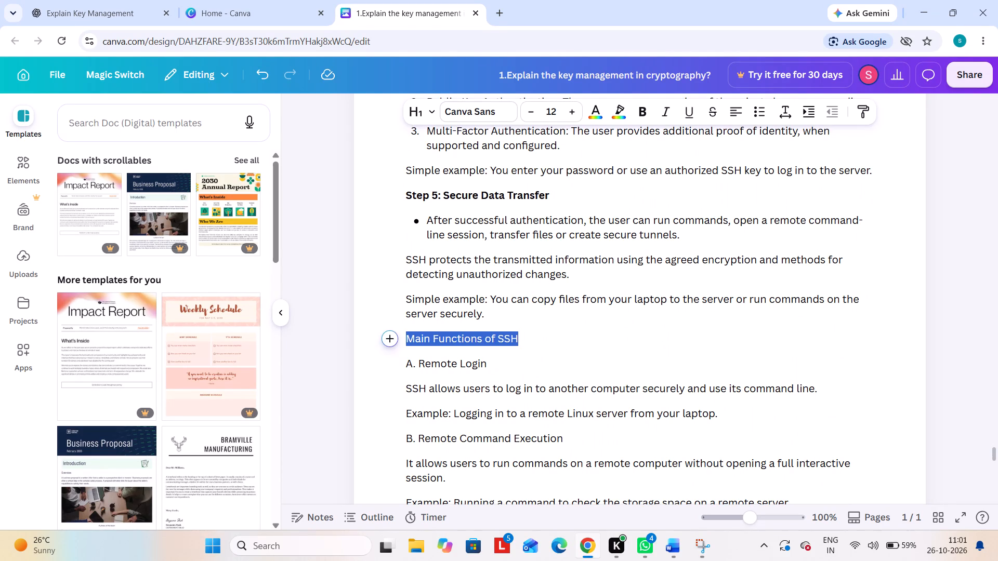
left_click_drag(404, 343, 404, 343)
left_click(642, 109)
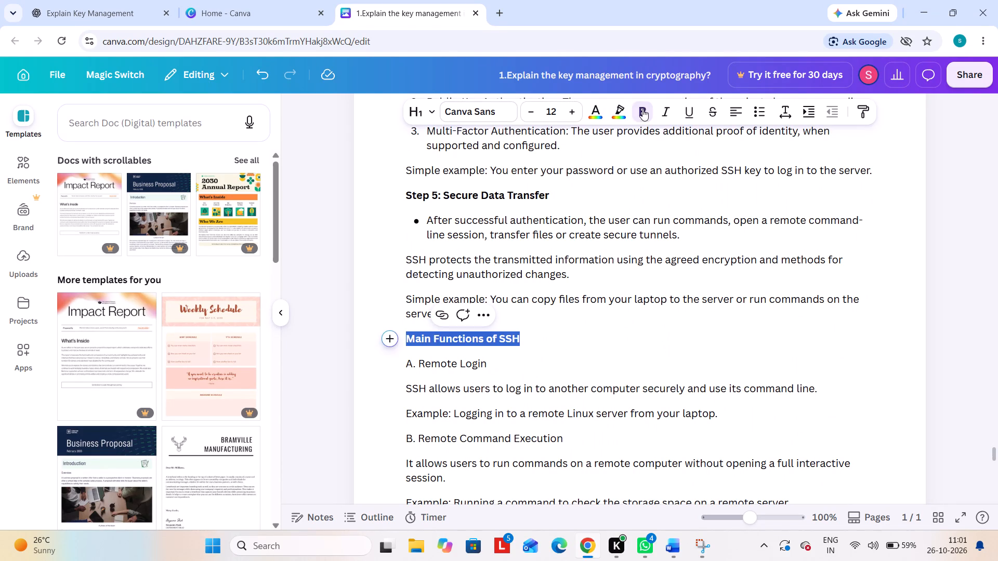
left_click(535, 361)
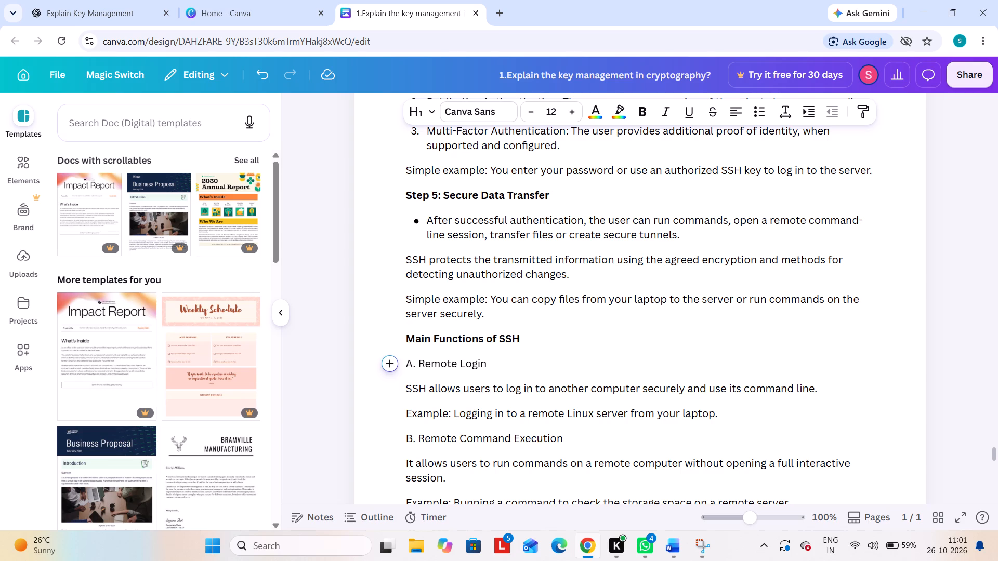
Format the two paragraphs before the simple example under "Step 5: Secure Data Transfer" as one bulleted list.
left_click_drag(579, 275, 416, 221)
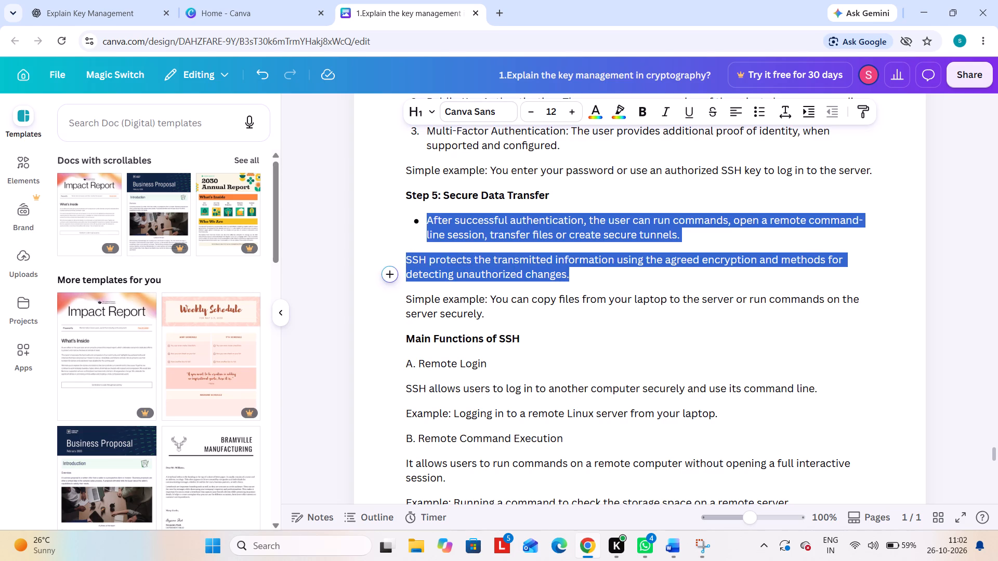
left_click_drag(416, 221, 414, 222)
left_click(388, 249)
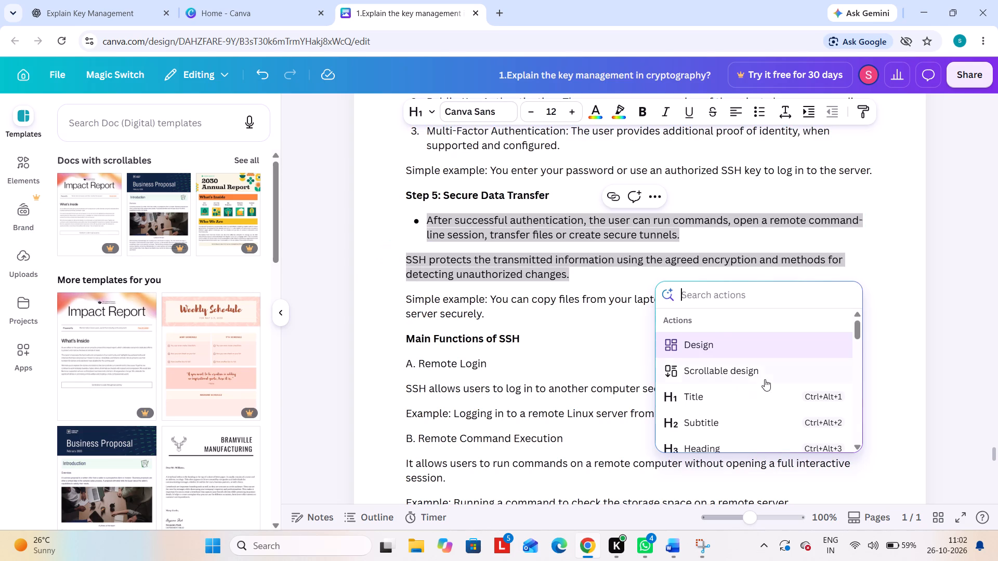
scroll(765, 379, "down", 3)
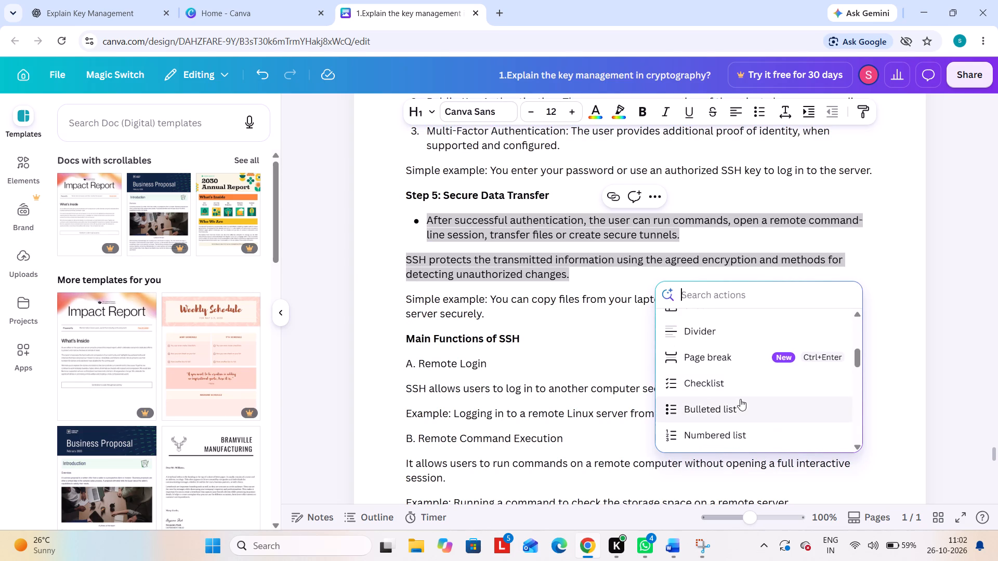
left_click(740, 399)
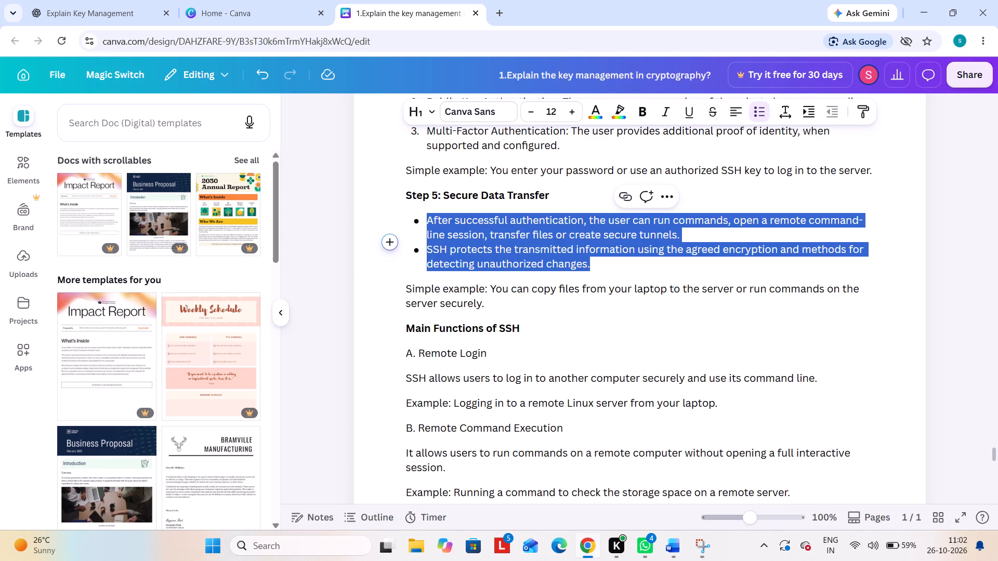
left_click(695, 320)
scroll(695, 320, "up", 2)
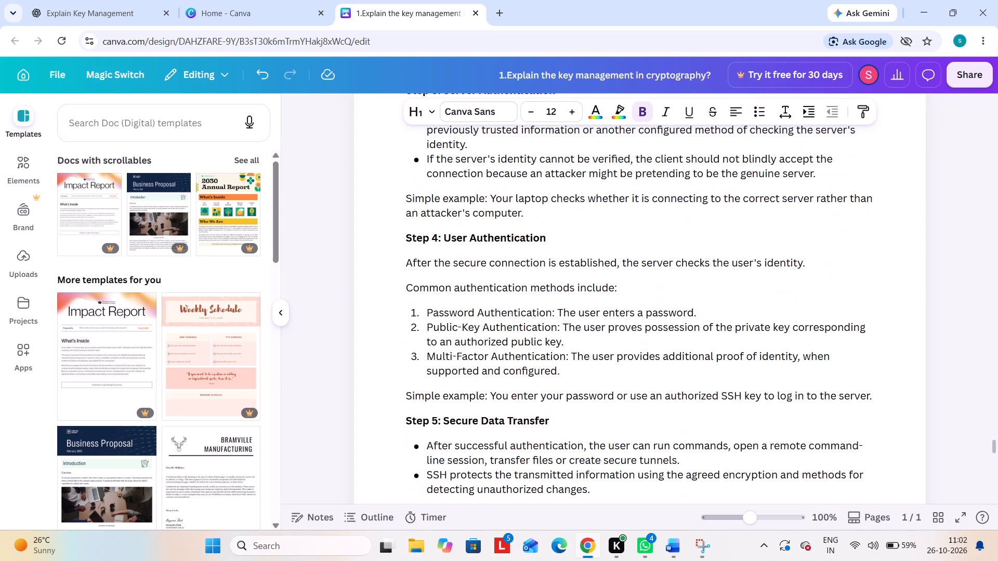
Make the "A. Remote Login" subheading under "Main Functions of SSH" bold.
scroll(695, 320, "down", 5)
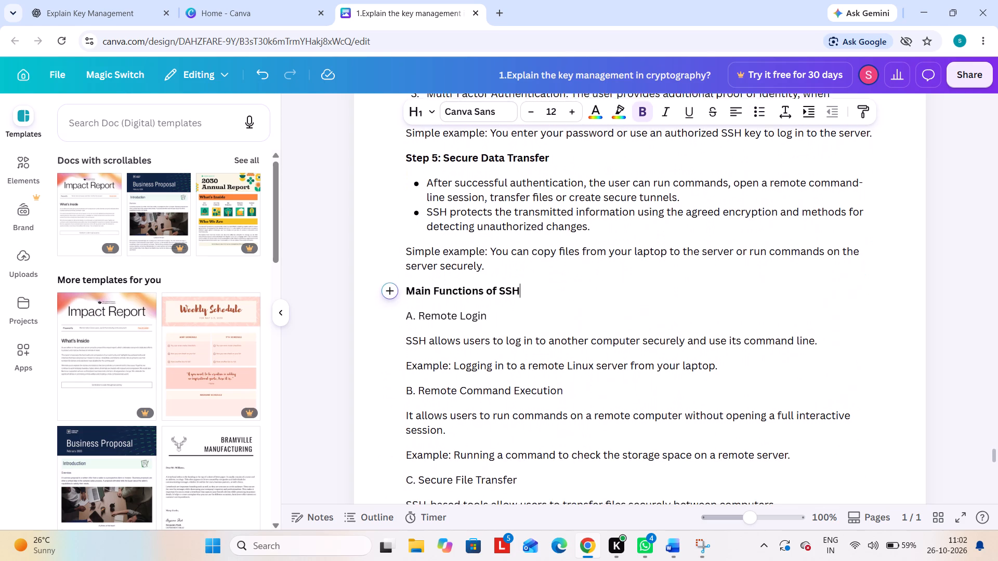
scroll(695, 320, "down", 2)
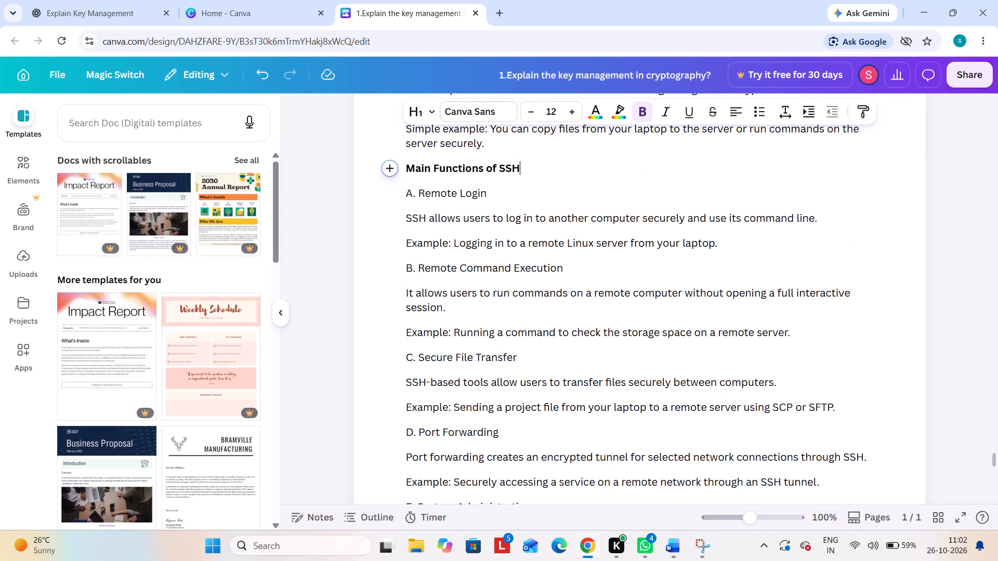
scroll(407, 197, "down", 1)
left_click_drag(402, 171, 523, 161)
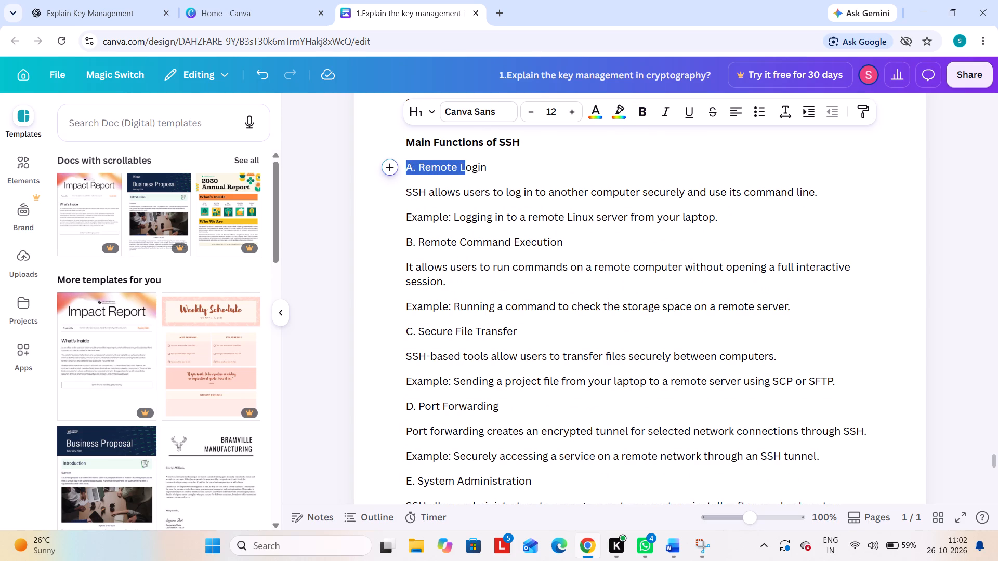
left_click_drag(523, 161, 533, 160)
left_click(641, 106)
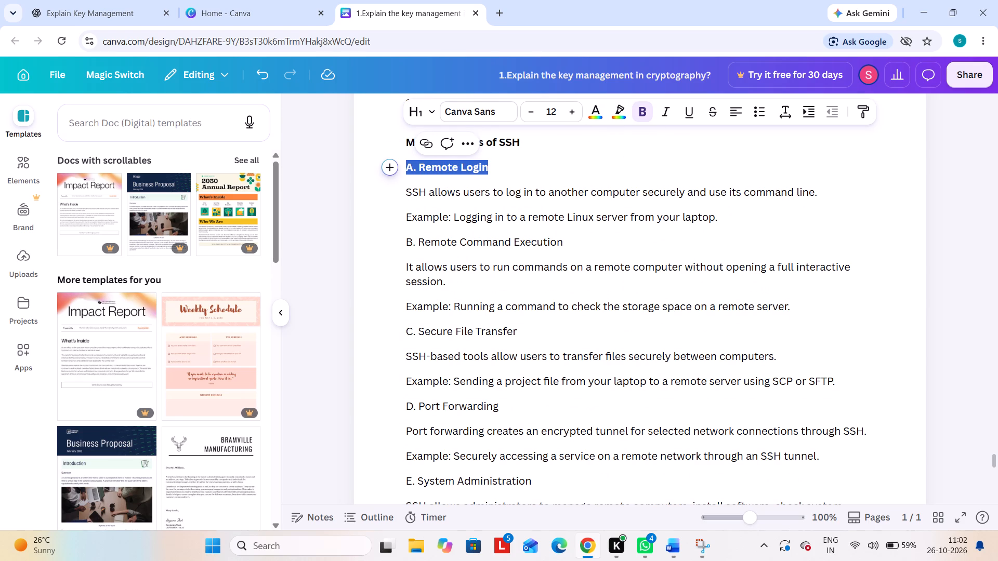
double_click(403, 189)
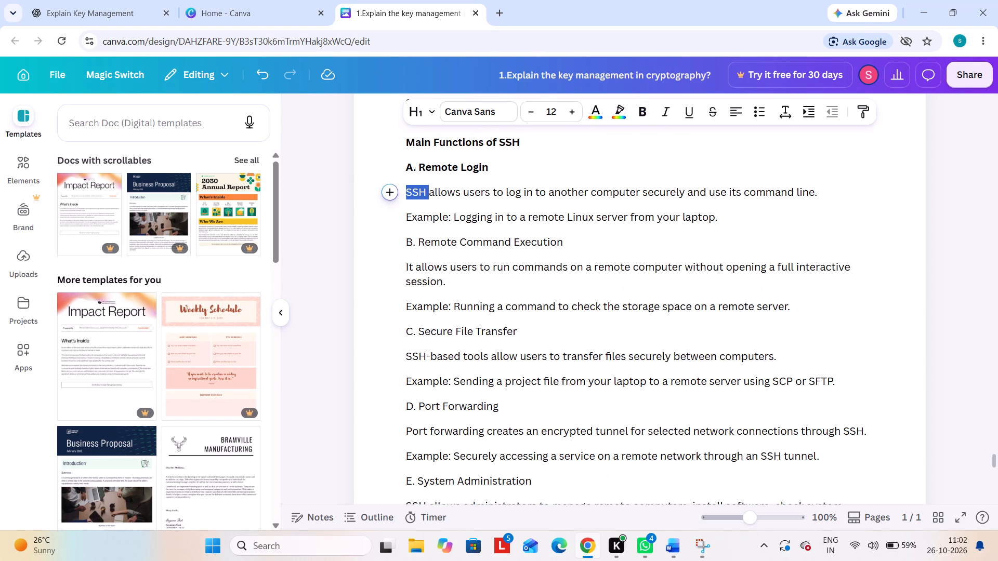
left_click(403, 189)
Make the "B. Remote Command Execution", "C. Secure File Transfer", "D. Port Forwarding" and "E. System Administration" subheadings bold.
scroll(546, 282, "down", 1)
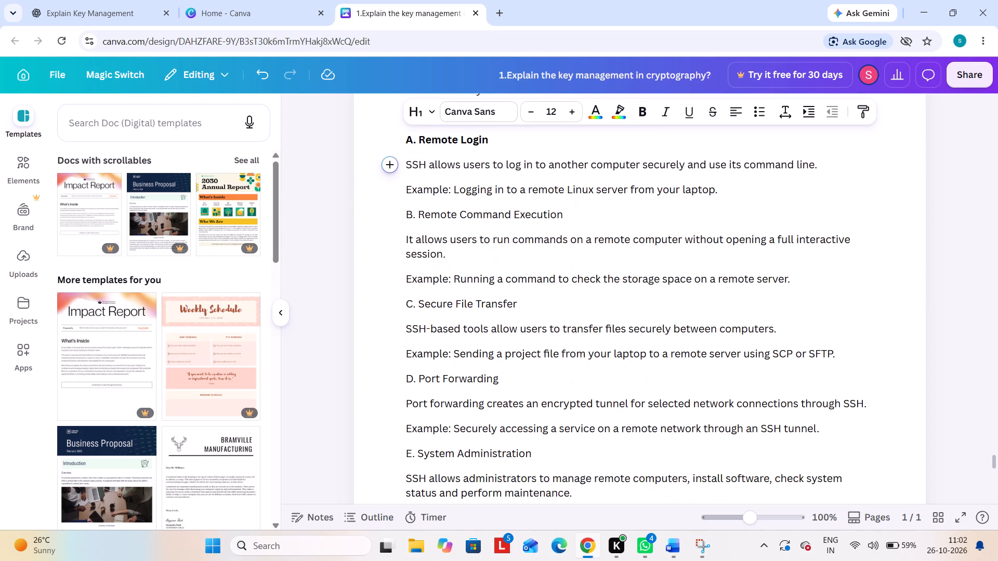
scroll(546, 282, "down", 1)
left_click_drag(405, 207, 560, 205)
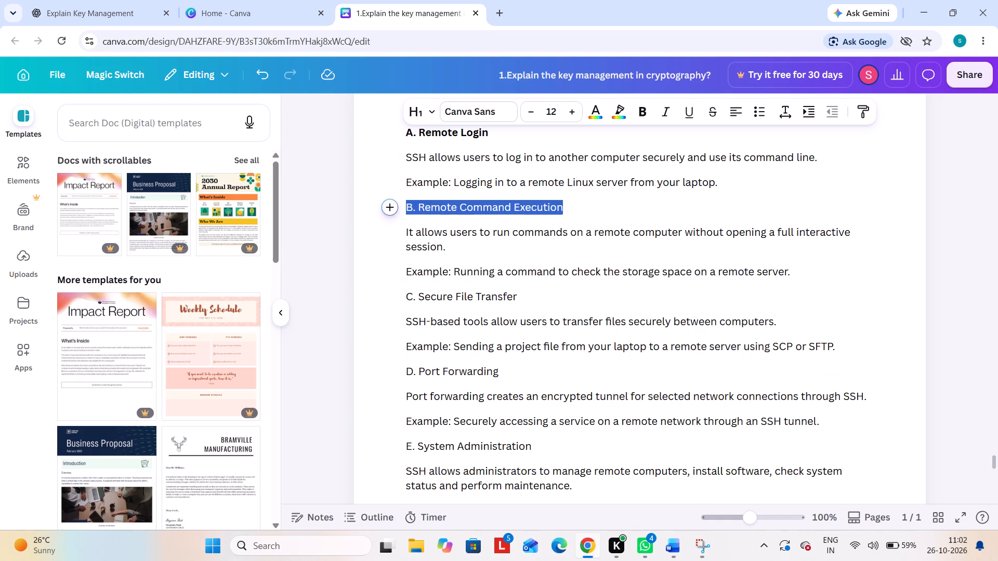
left_click_drag(560, 205, 574, 205)
left_click(638, 104)
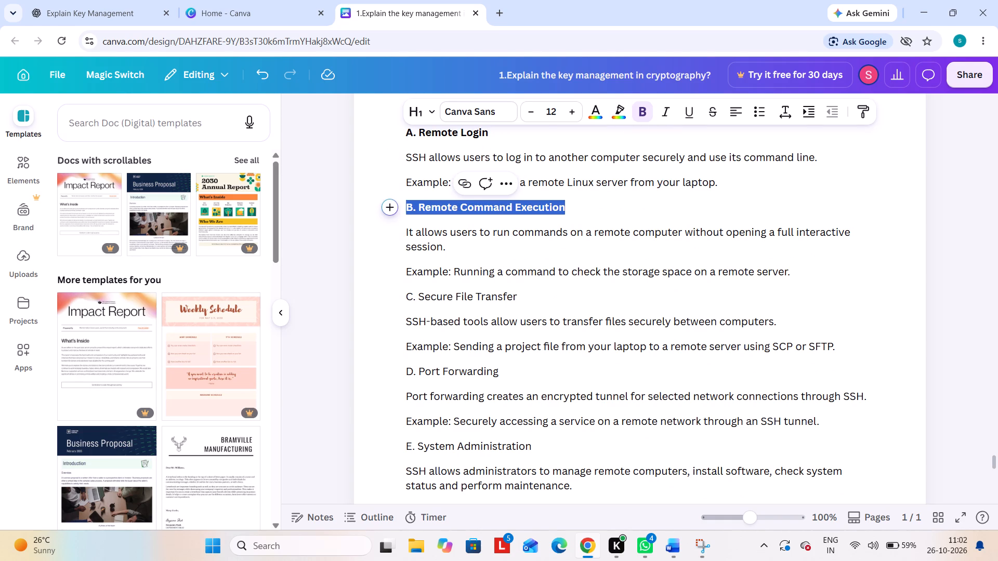
left_click_drag(405, 293, 562, 289)
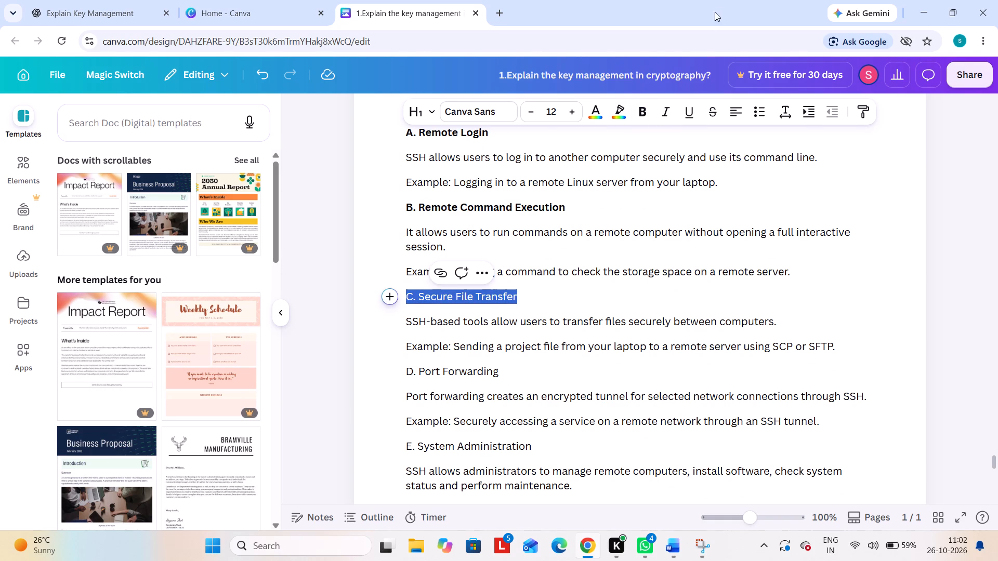
left_click(637, 108)
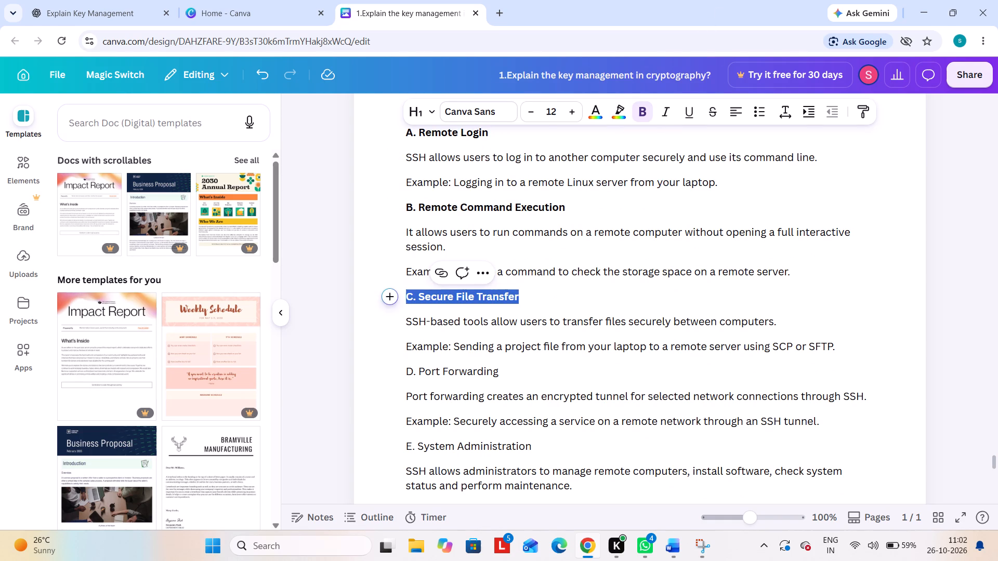
left_click_drag(405, 369, 523, 355)
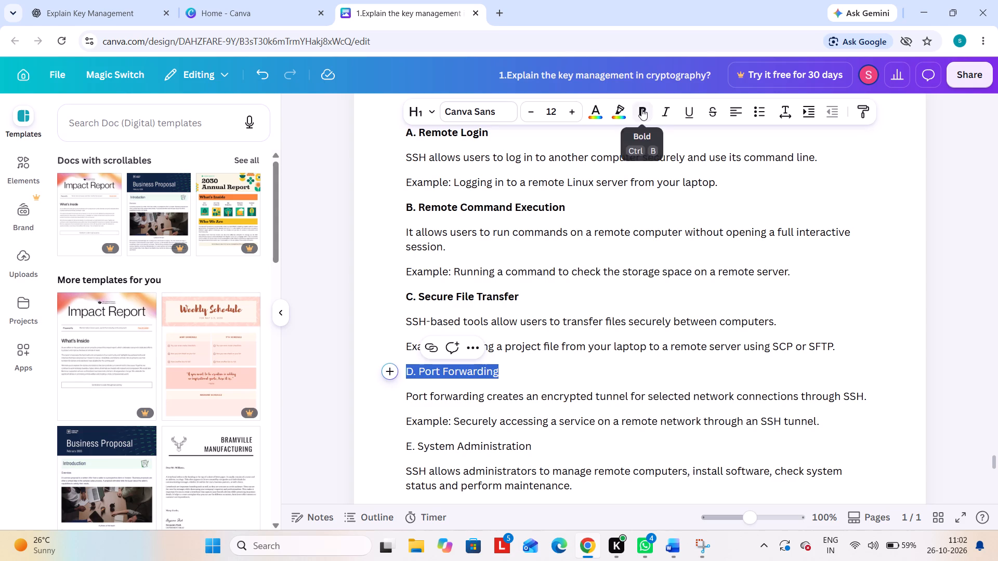
left_click(641, 109)
scroll(493, 364, "down", 2)
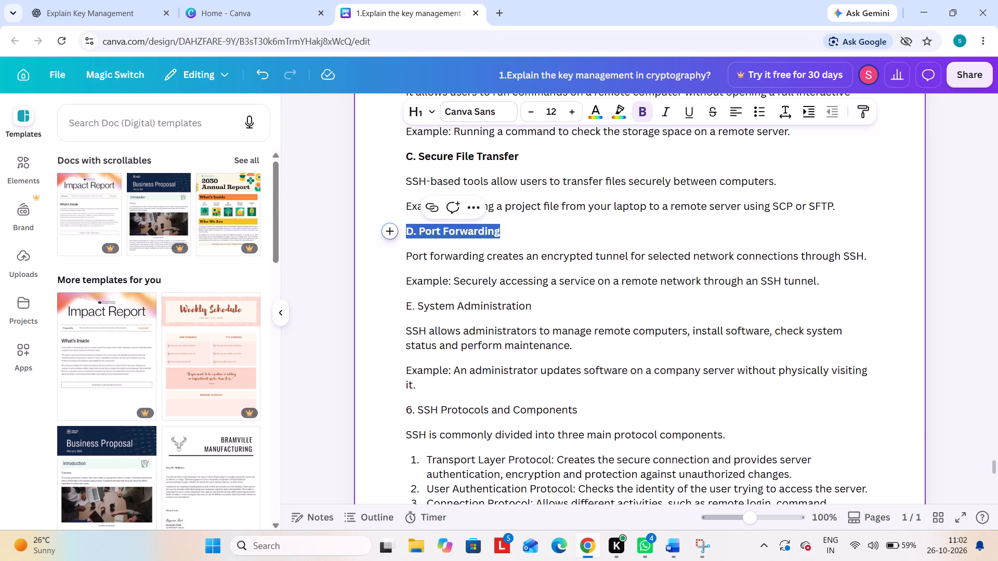
left_click_drag(405, 299, 543, 300)
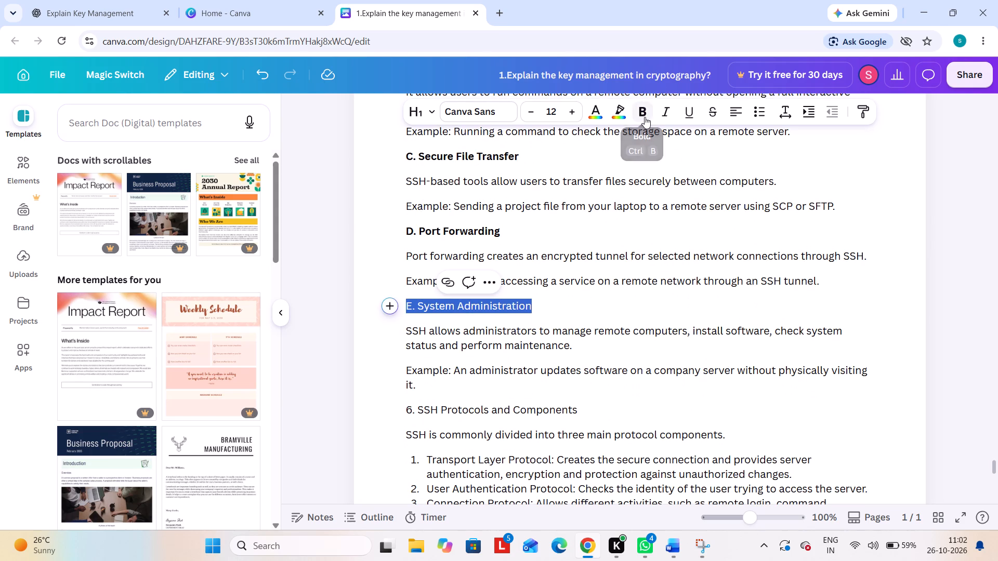
left_click(645, 117)
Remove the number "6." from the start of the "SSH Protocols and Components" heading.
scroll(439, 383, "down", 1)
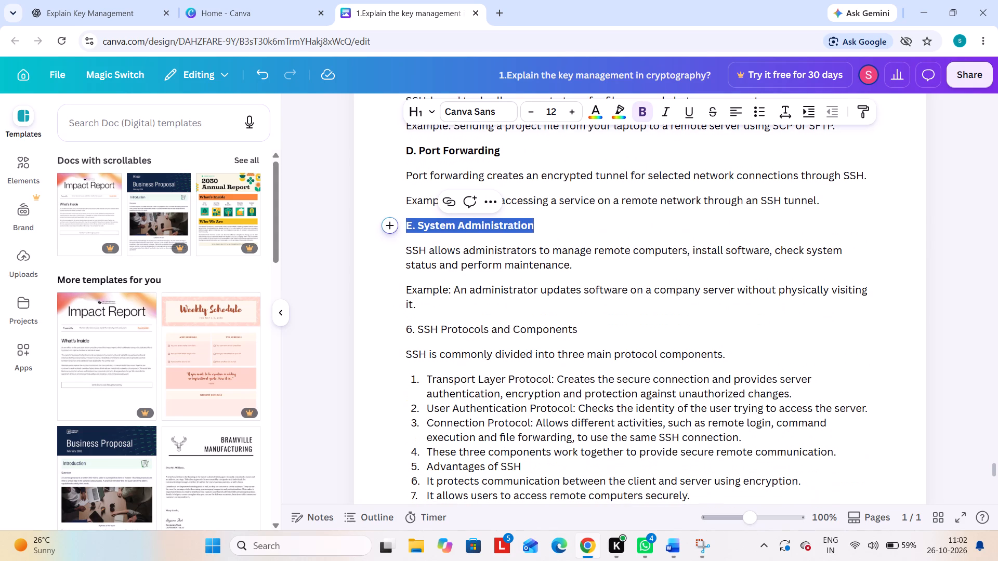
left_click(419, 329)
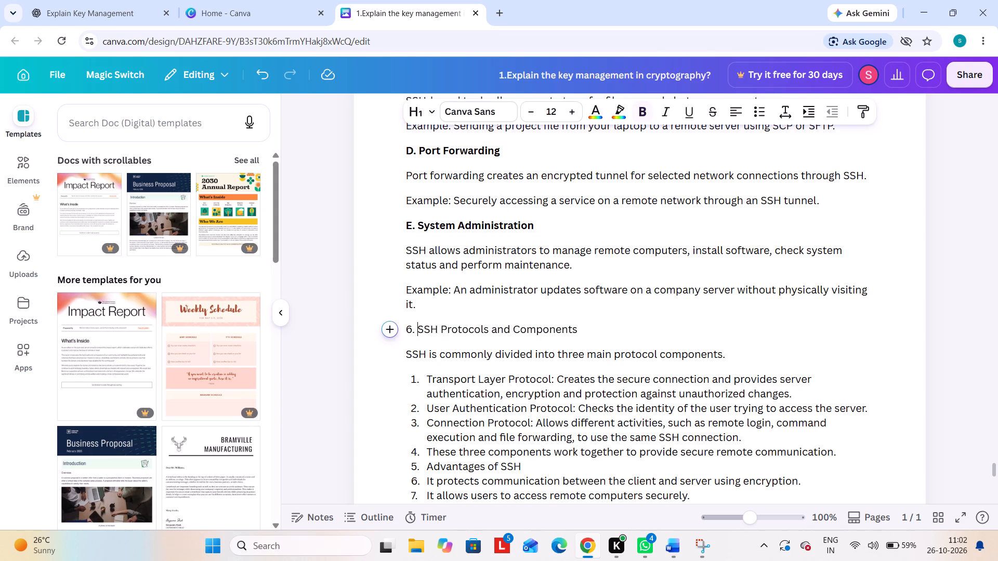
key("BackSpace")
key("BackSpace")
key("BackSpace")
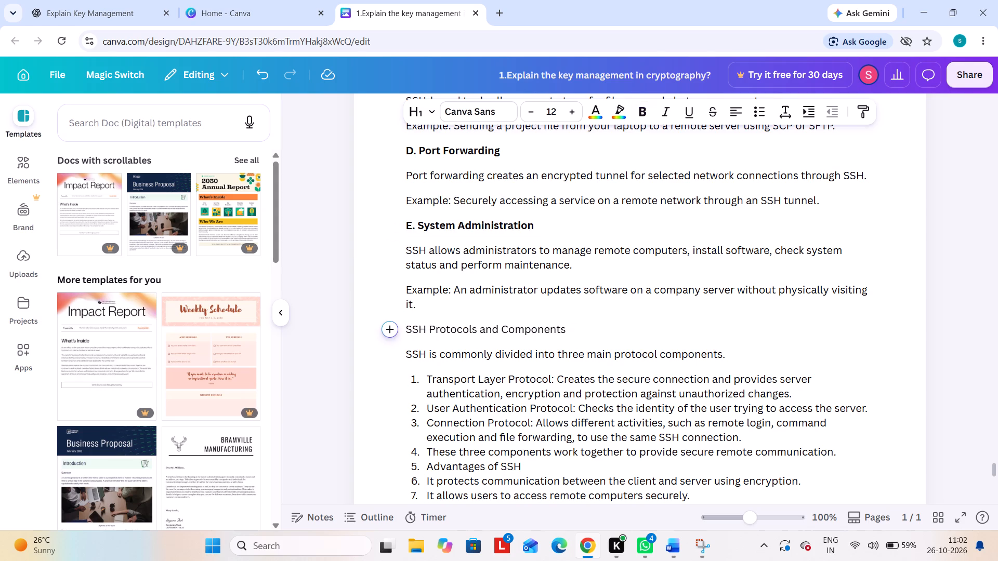
Take "Advantages of SSH" out of the numbered list and make it a bold heading.
scroll(419, 329, "down", 7)
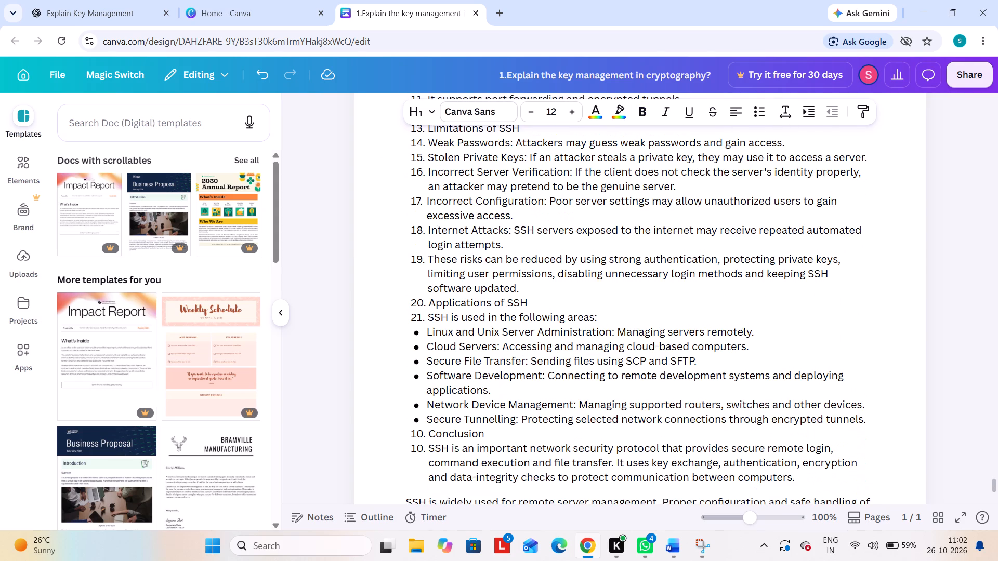
scroll(419, 329, "down", 1)
scroll(424, 270, "up", 1)
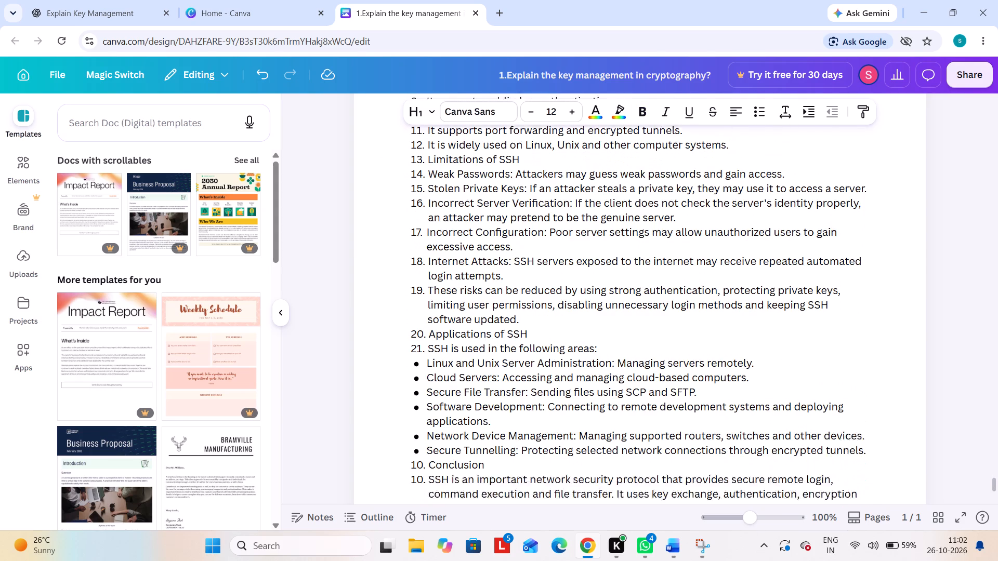
scroll(424, 270, "up", 3)
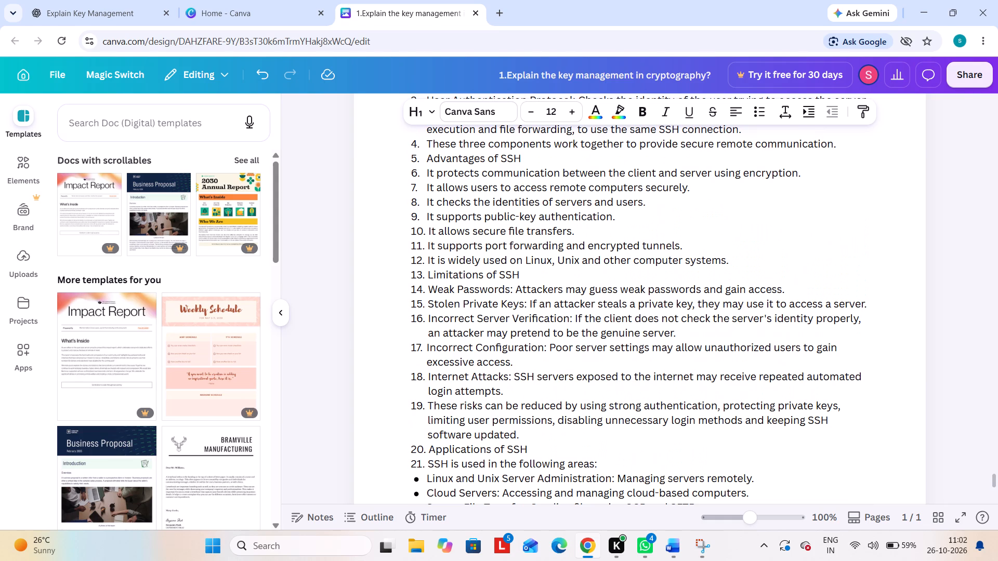
left_click(426, 159)
key("BackSpace")
left_click_drag(426, 159, 506, 169)
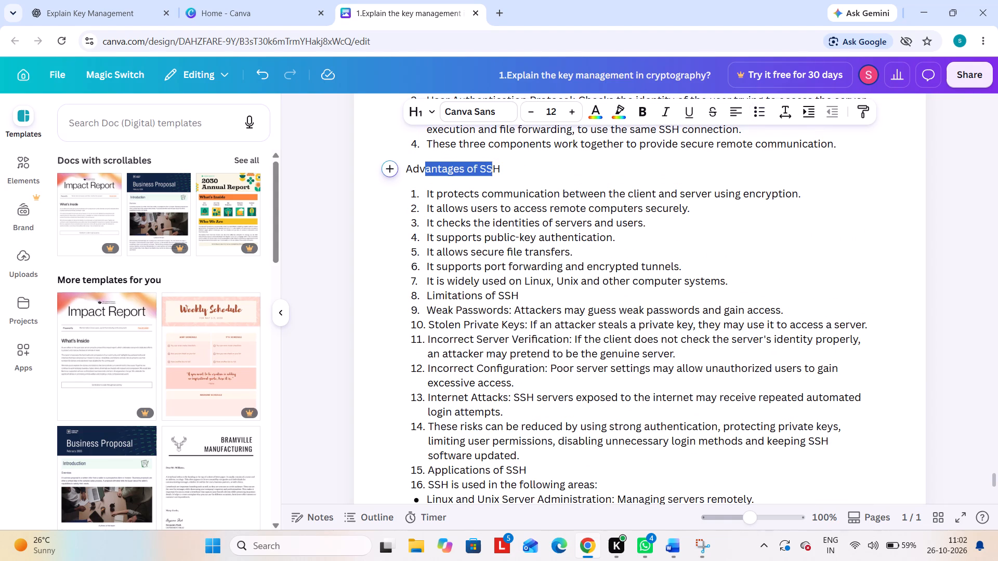
left_click_drag(506, 169, 517, 167)
key("ctrl+a")
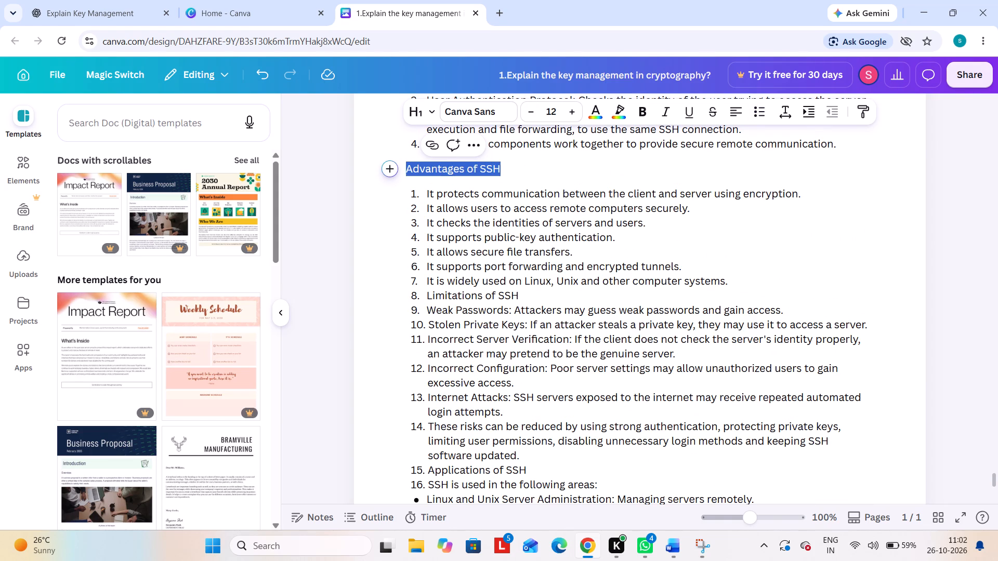
left_click(645, 114)
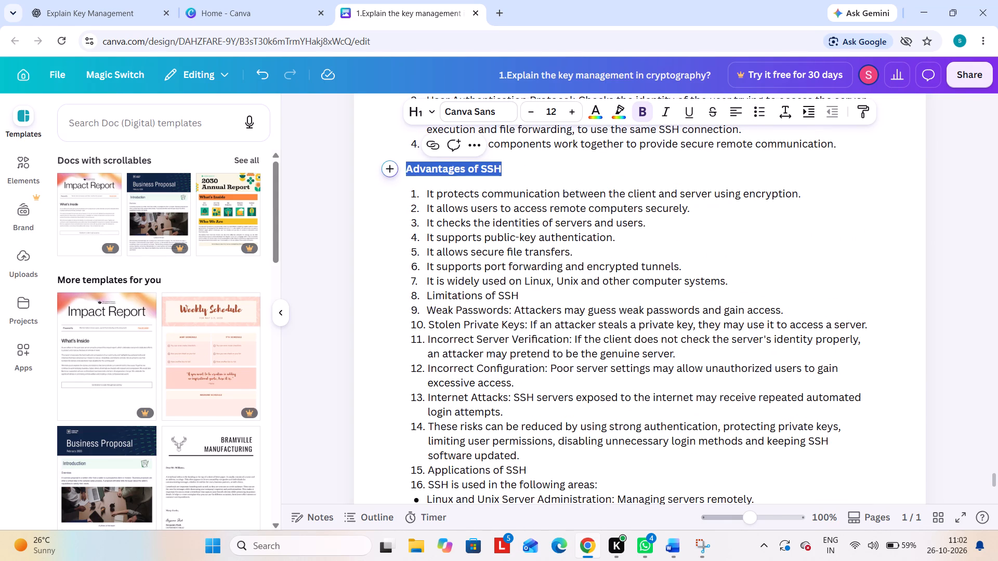
Delete everything after the SSH advantages, from "Limitations of SSH" through the applications and conclusion to the document's end.
left_click_drag(407, 292, 424, 304)
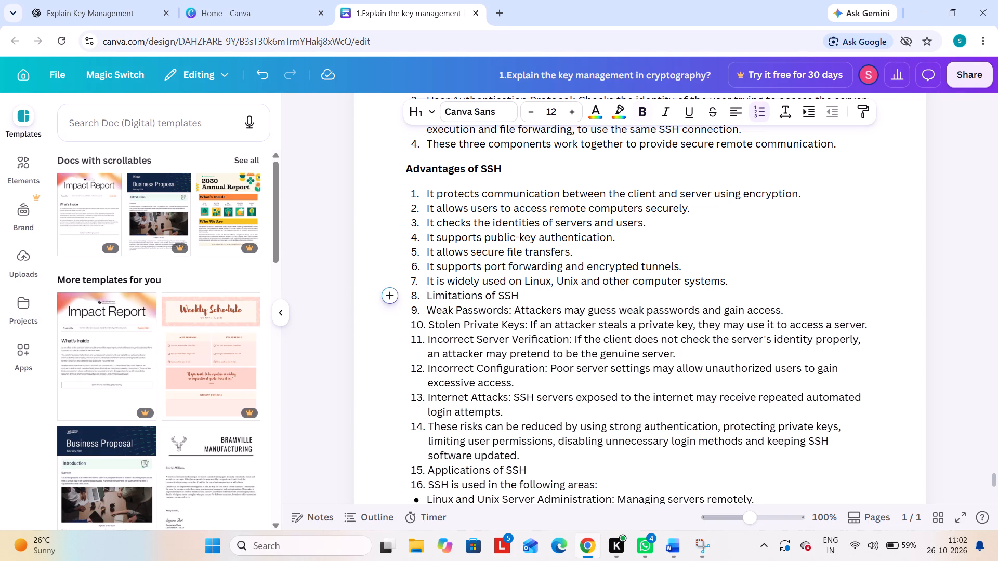
left_click_drag(424, 304, 472, 472)
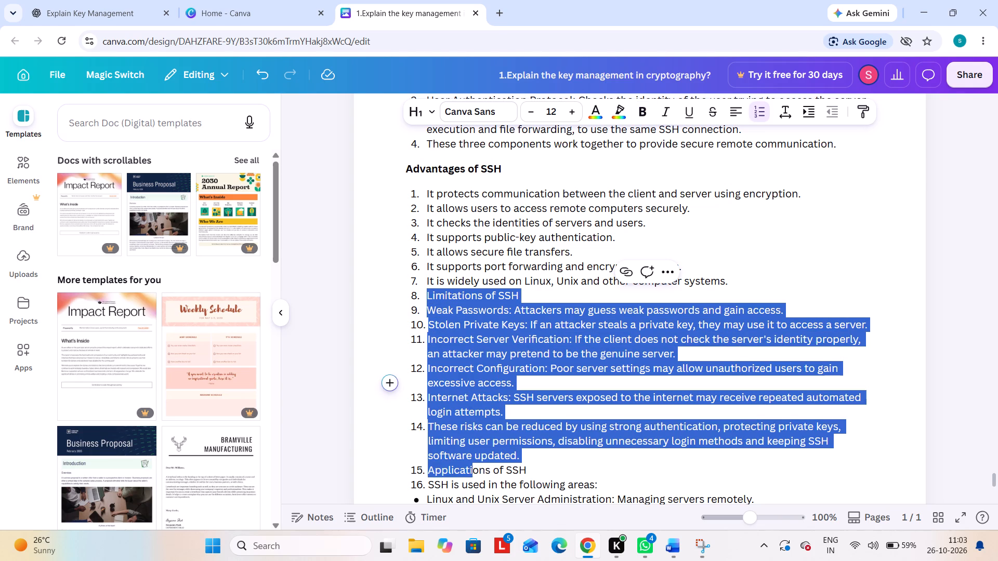
key("BackSpace")
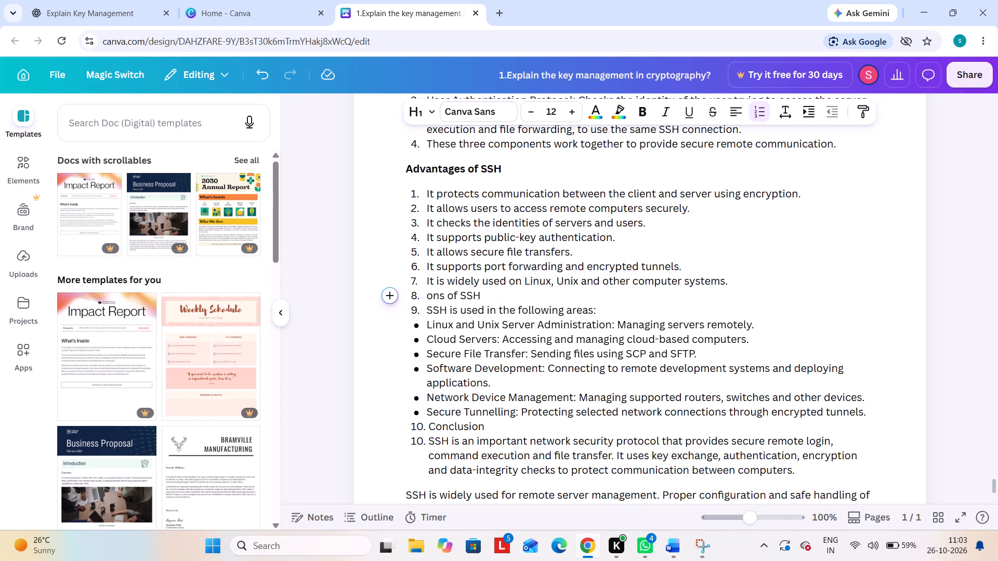
left_click_drag(427, 299, 561, 560)
key("BackSpace")
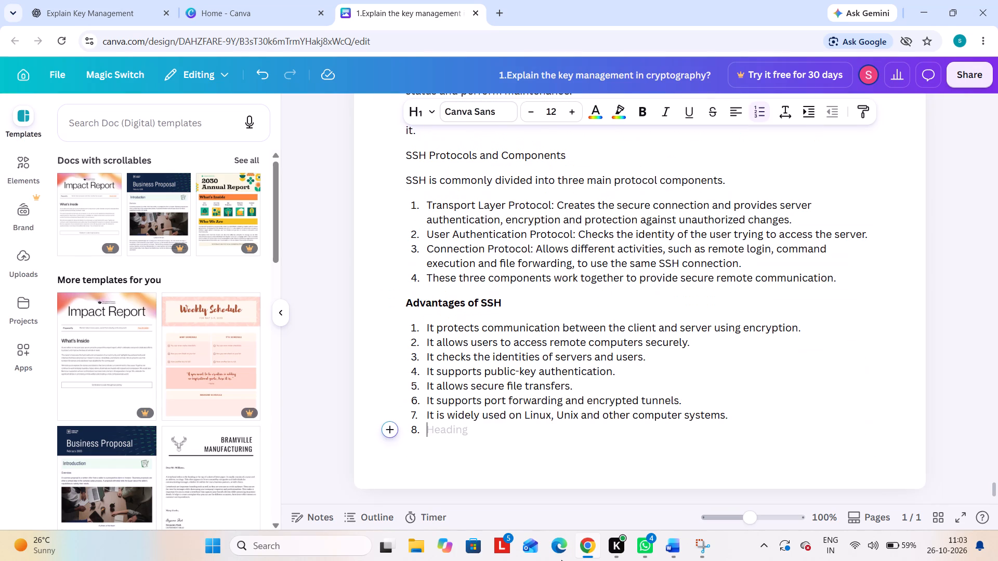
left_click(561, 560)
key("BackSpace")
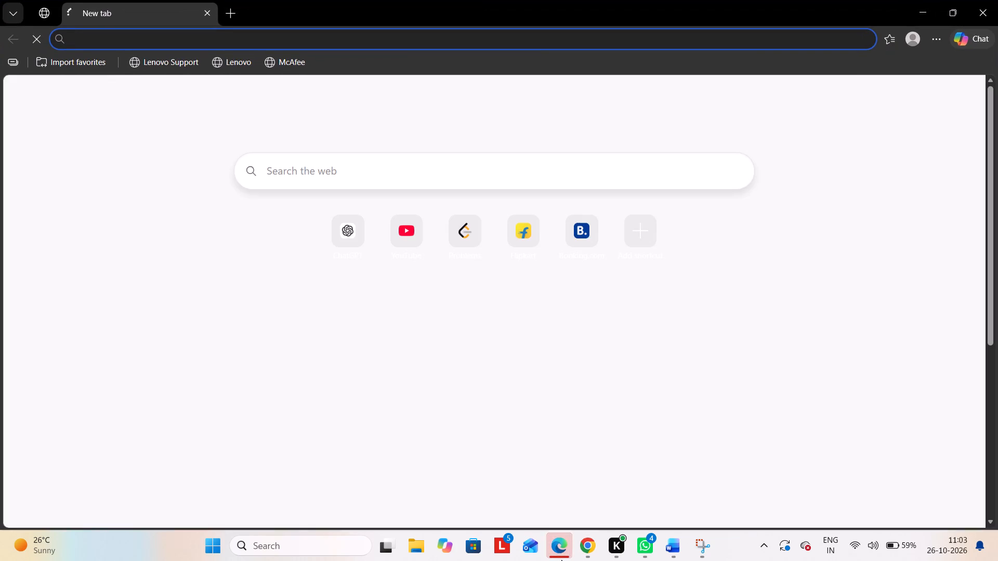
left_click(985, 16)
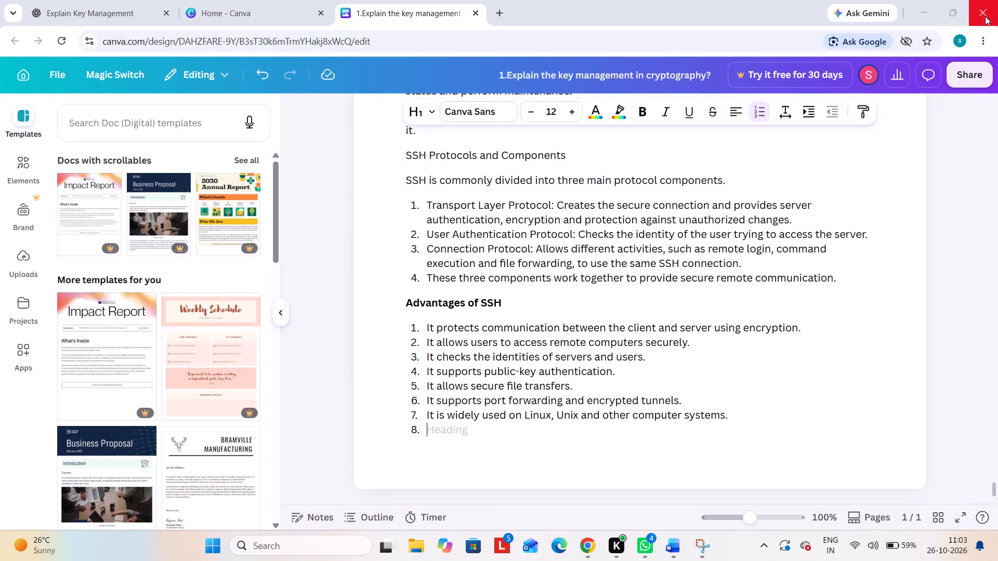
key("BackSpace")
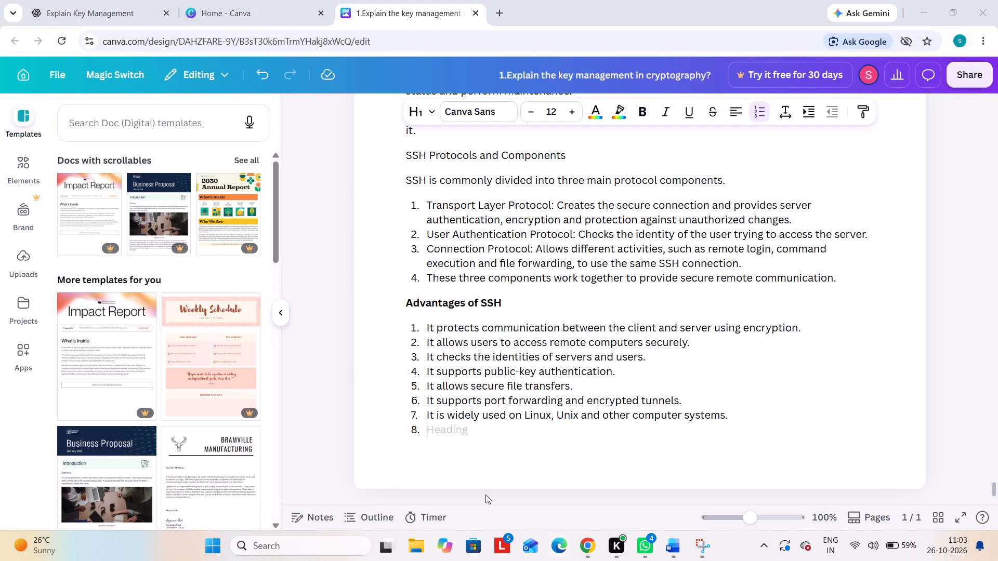
Remove the numbering from the empty last item of the "Advantages of SSH" list.
left_click(417, 429)
key("BackSpace")
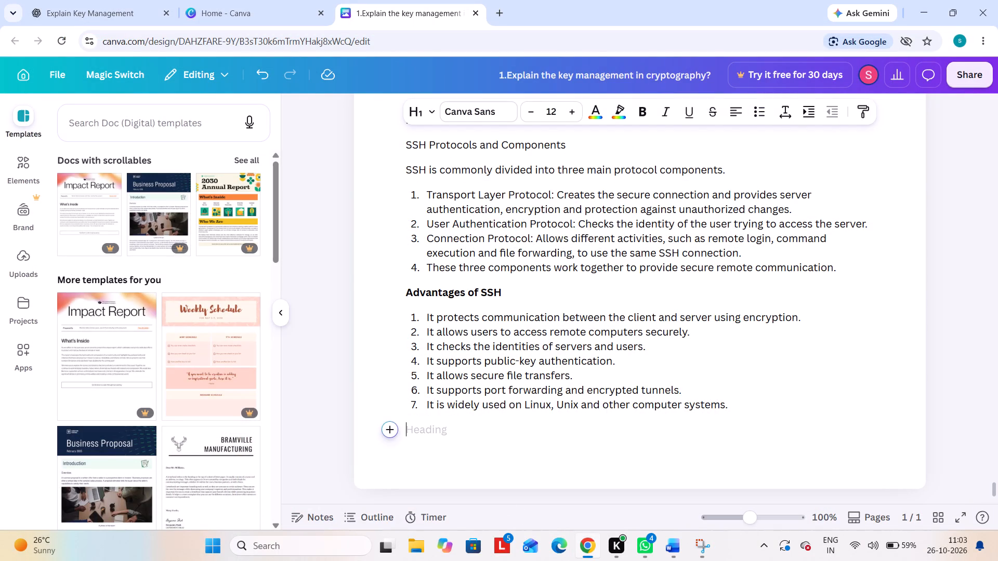
Delete the whole "SSH Protocols and Components" section, including its numbered list and the blank line before "Advantages of SSH".
scroll(546, 325, "up", 3)
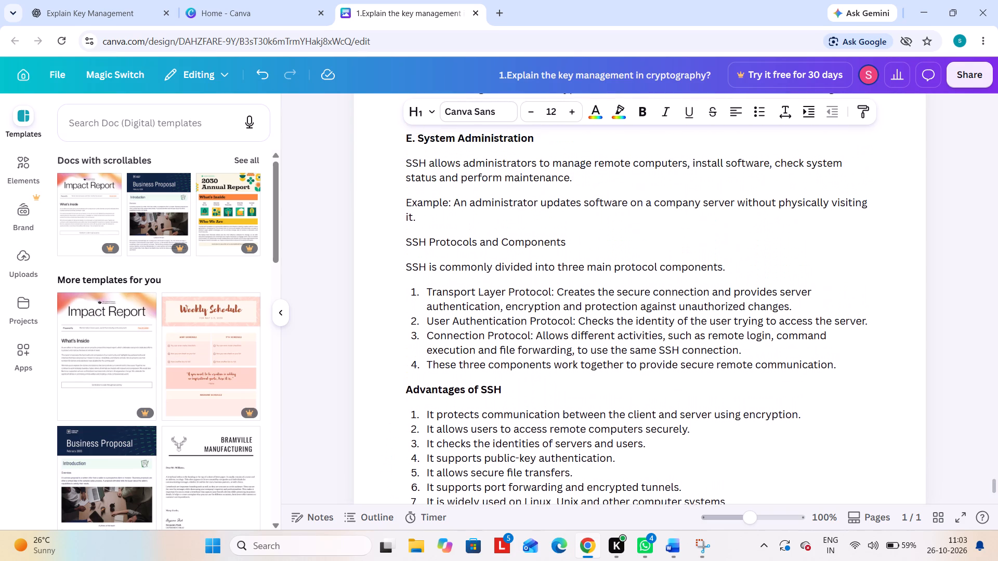
scroll(546, 325, "up", 1)
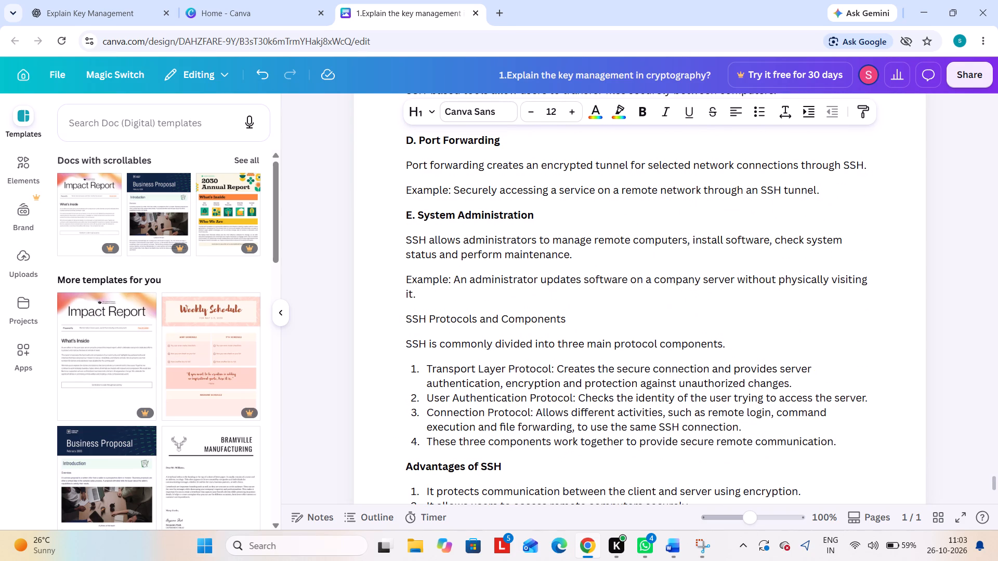
left_click_drag(404, 317, 866, 431)
scroll(608, 389, "right", 1)
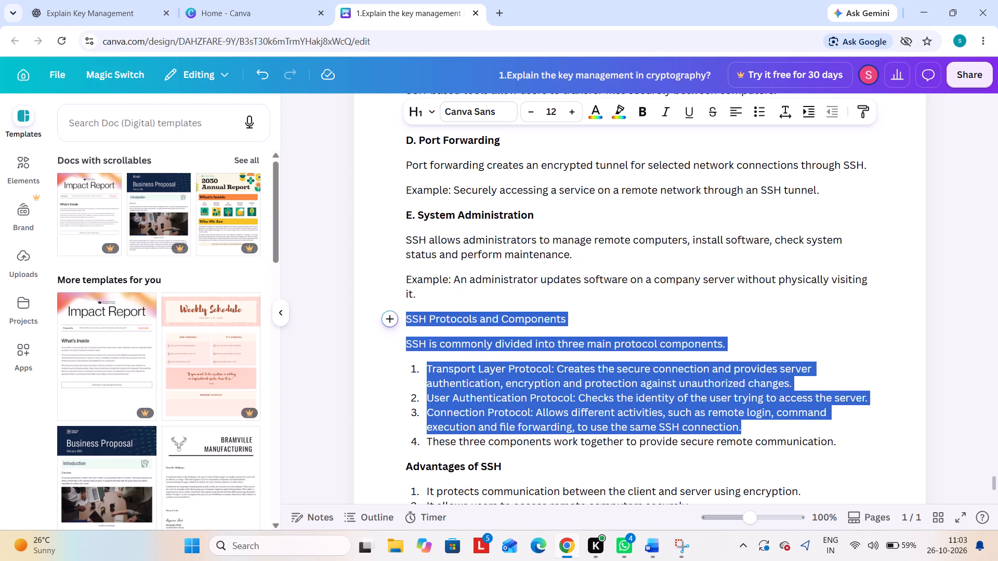
left_click_drag(866, 431, 863, 447)
scroll(866, 431, "right", 1)
key("BackSpace")
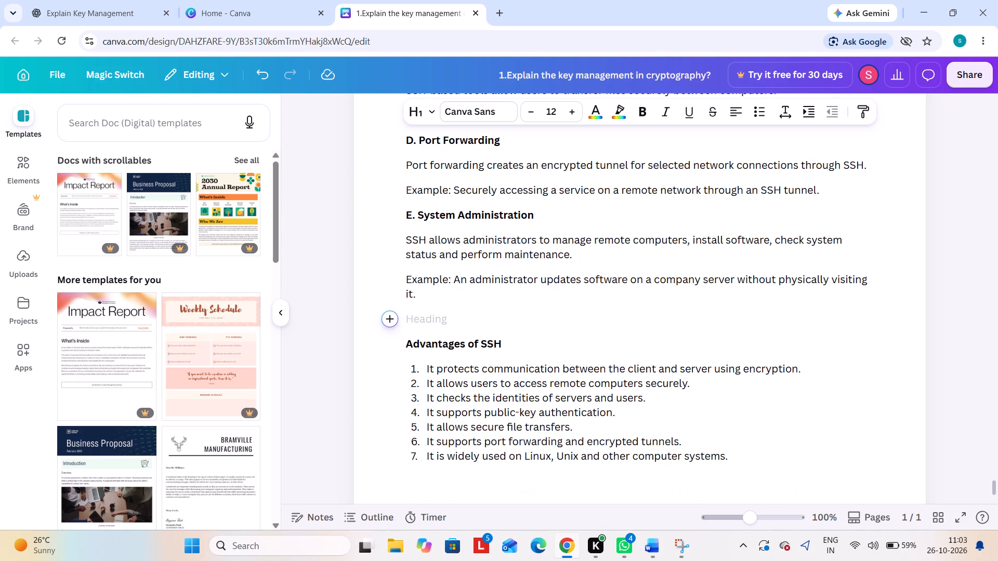
key("BackSpace")
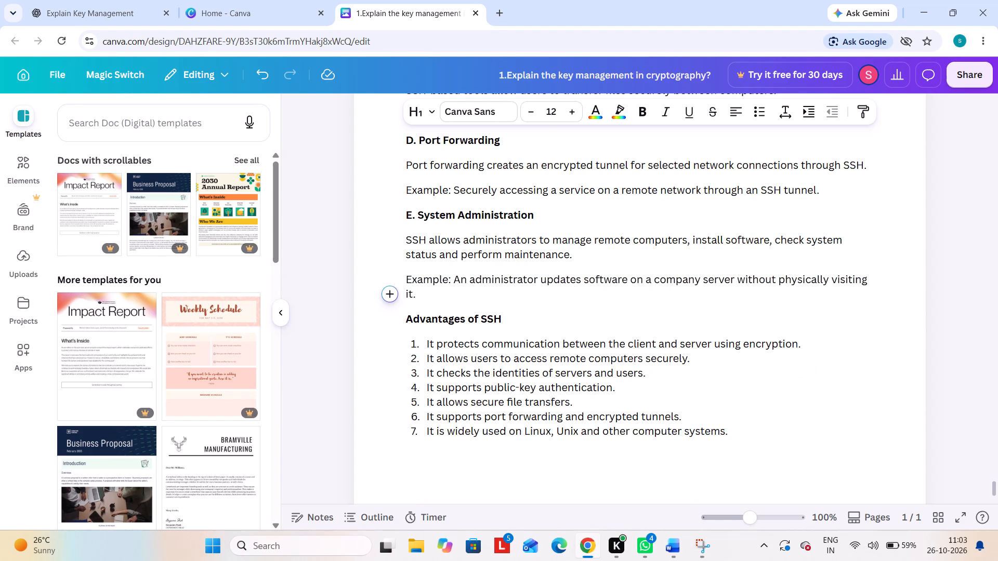
Set the "MODULE-III" title at the start of the document to font size 15 and colour it red.
scroll(863, 447, "up", 5)
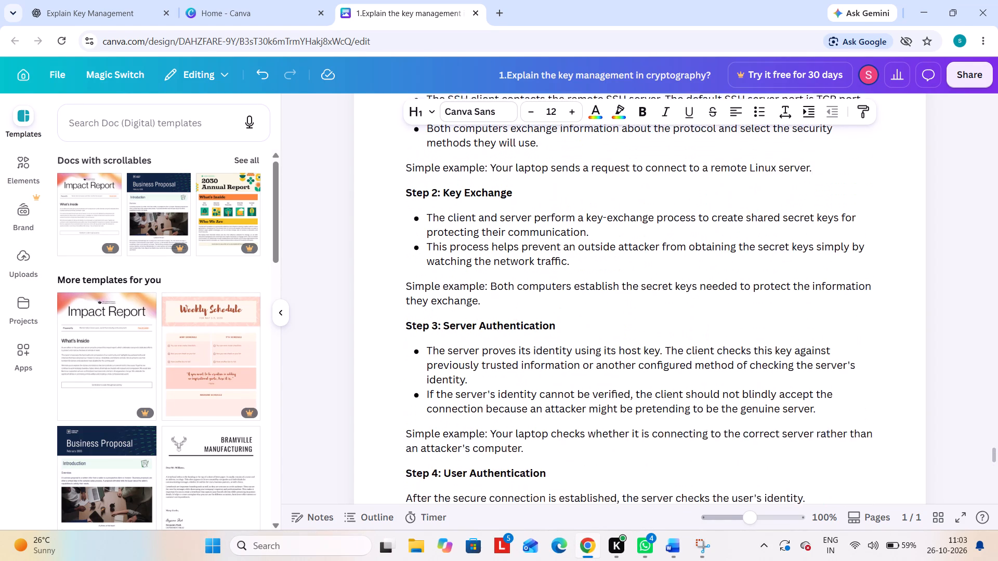
scroll(863, 447, "up", 8)
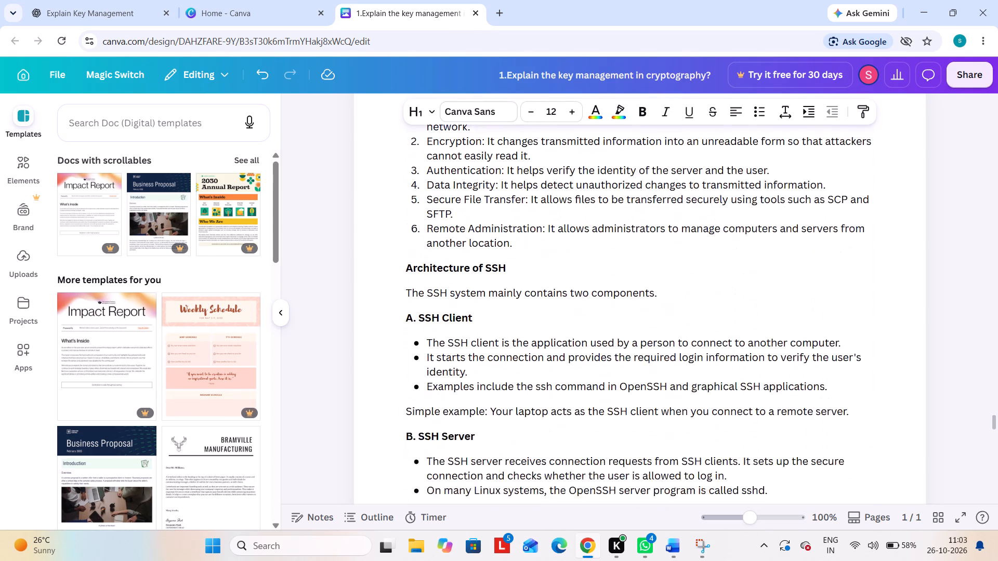
scroll(863, 447, "up", 2)
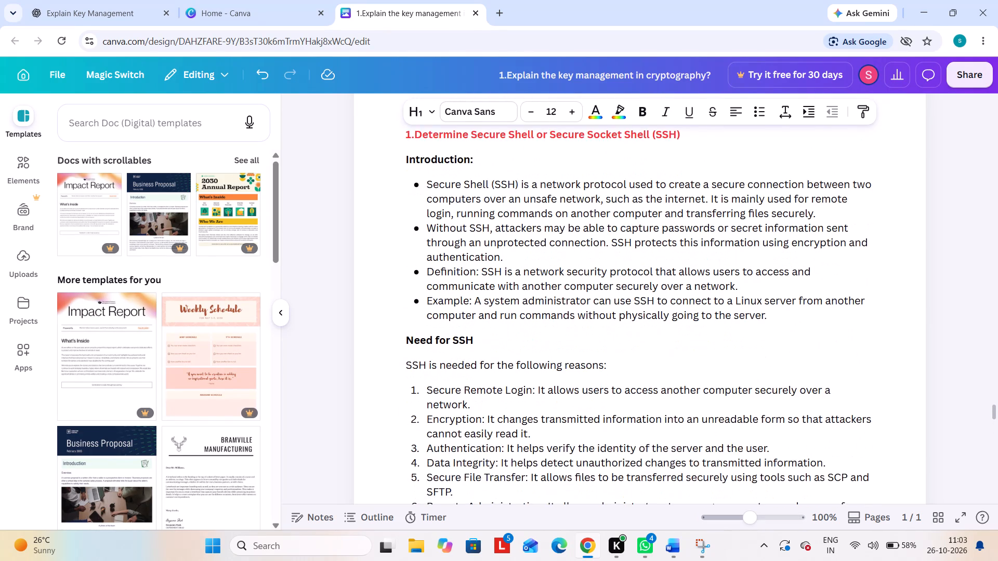
scroll(863, 447, "up", 11)
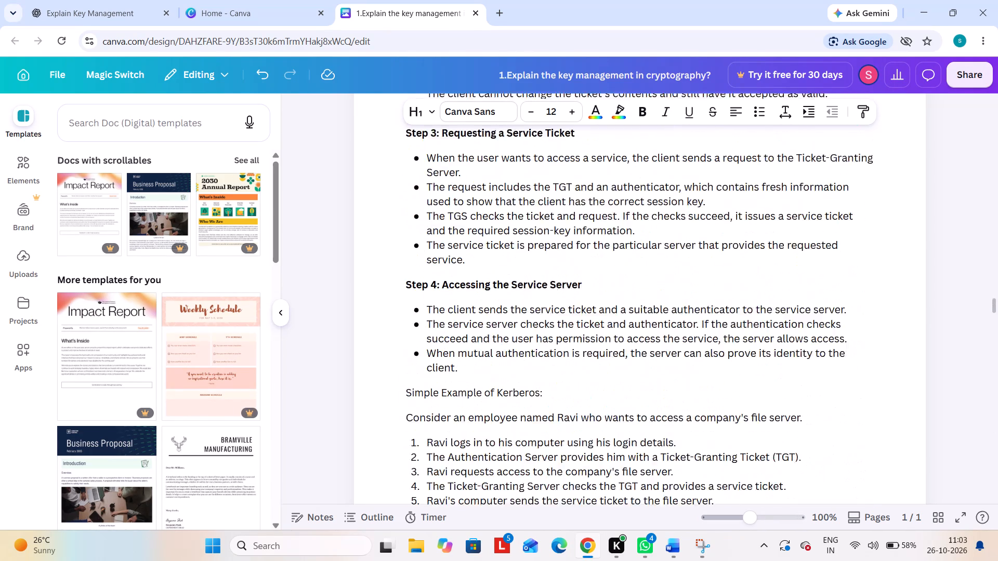
scroll(863, 447, "up", 6)
scroll(863, 447, "up", 18)
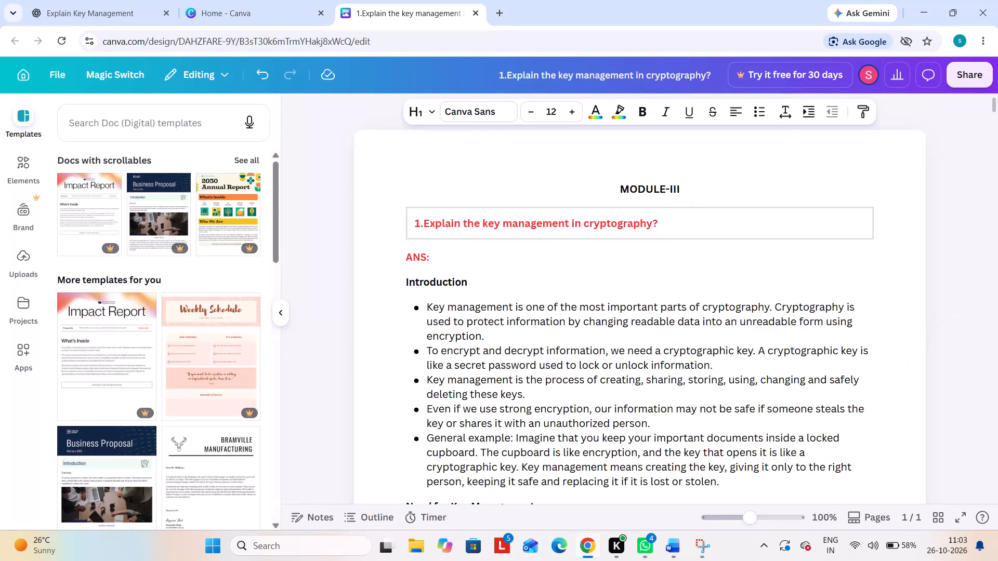
left_click_drag(697, 188, 607, 185)
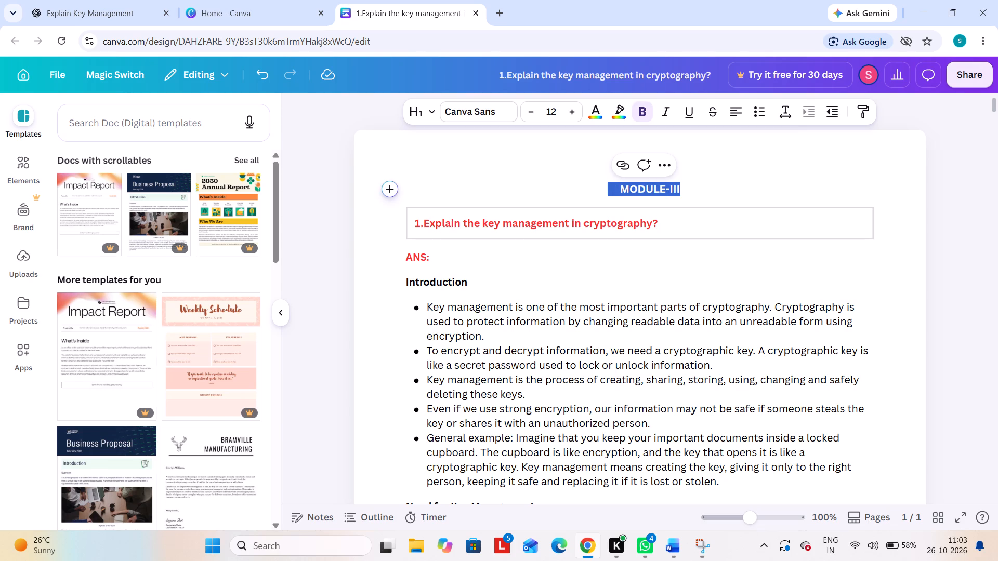
left_click(558, 104)
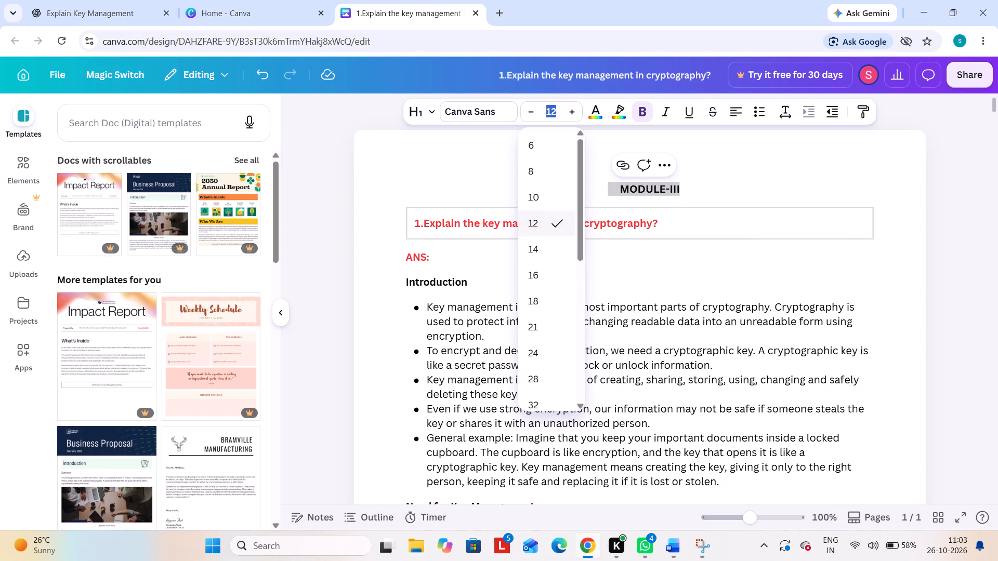
type("15")
key("Return")
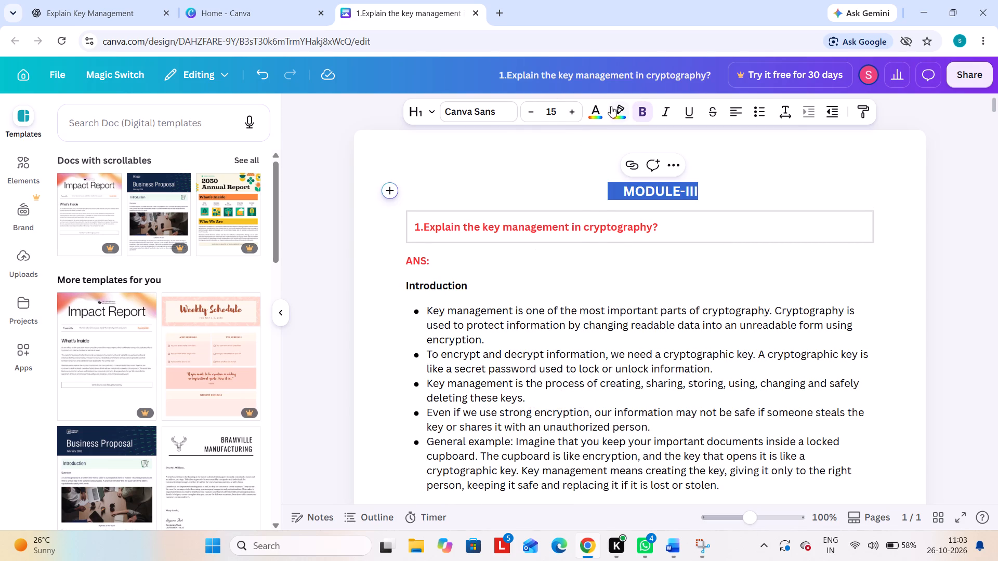
left_click(592, 110)
left_click(131, 194)
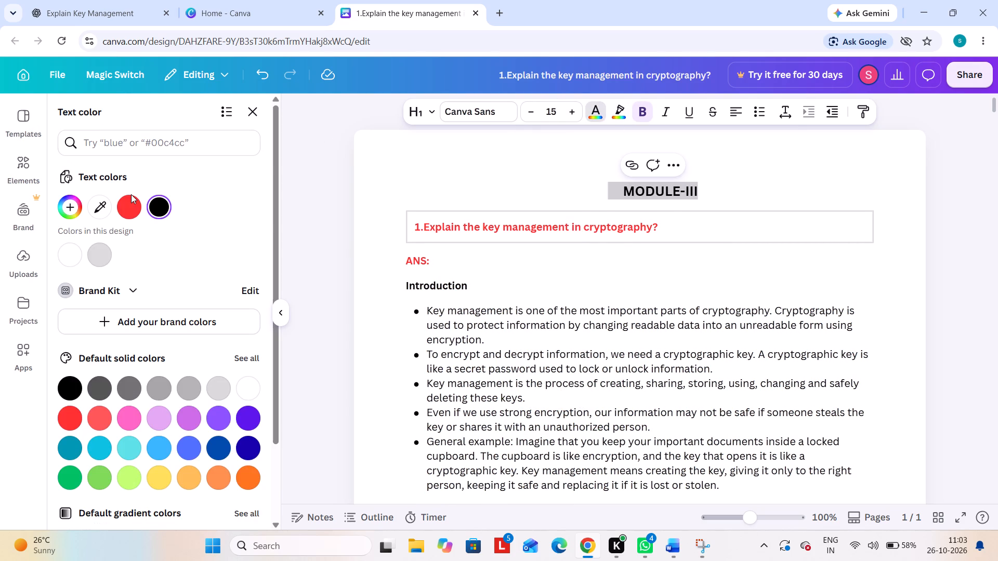
left_click(127, 208)
left_click(441, 158)
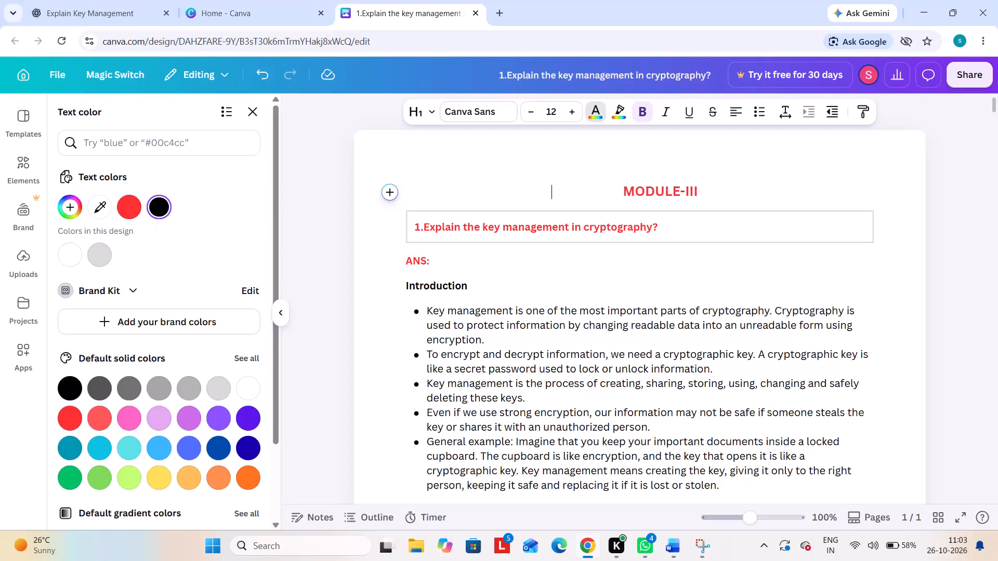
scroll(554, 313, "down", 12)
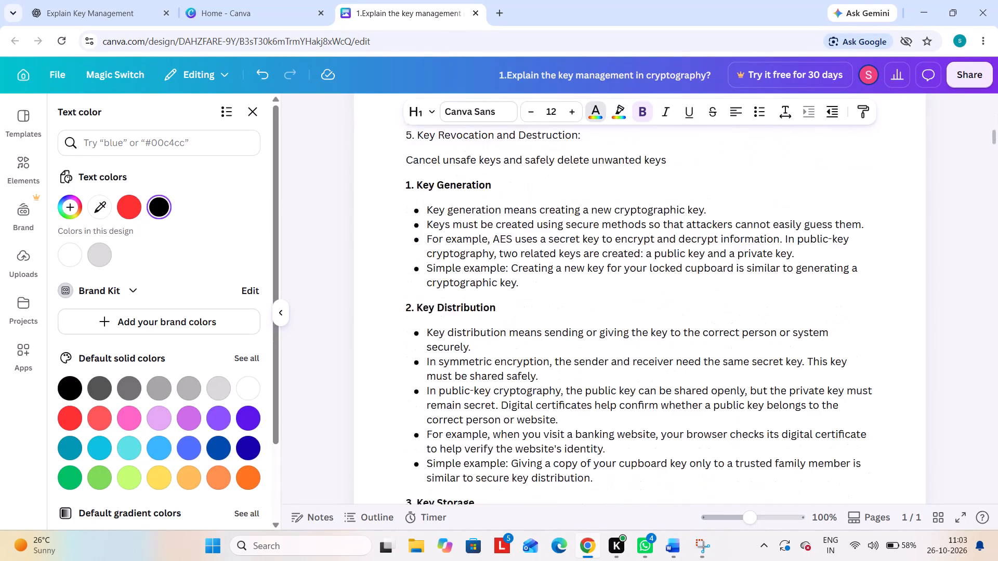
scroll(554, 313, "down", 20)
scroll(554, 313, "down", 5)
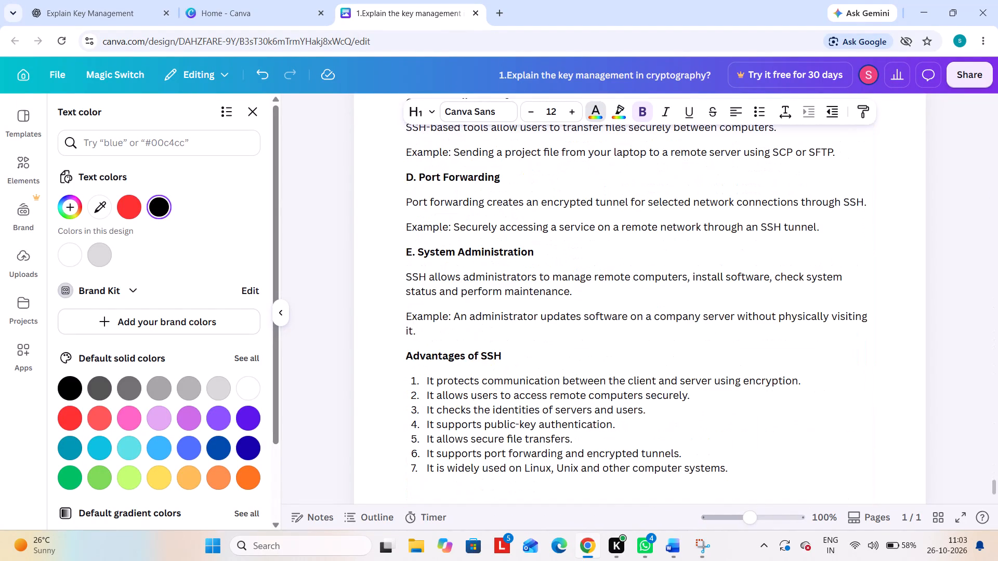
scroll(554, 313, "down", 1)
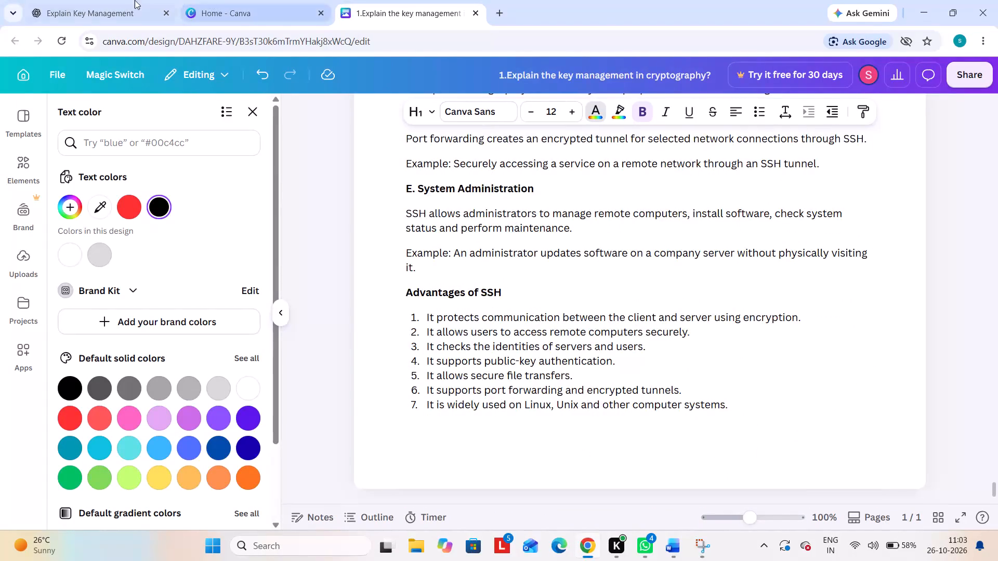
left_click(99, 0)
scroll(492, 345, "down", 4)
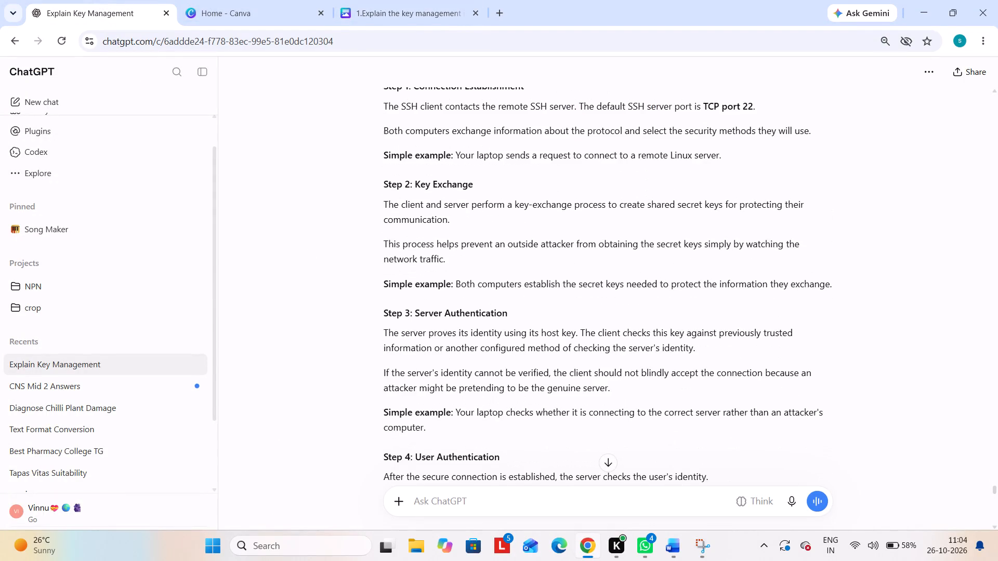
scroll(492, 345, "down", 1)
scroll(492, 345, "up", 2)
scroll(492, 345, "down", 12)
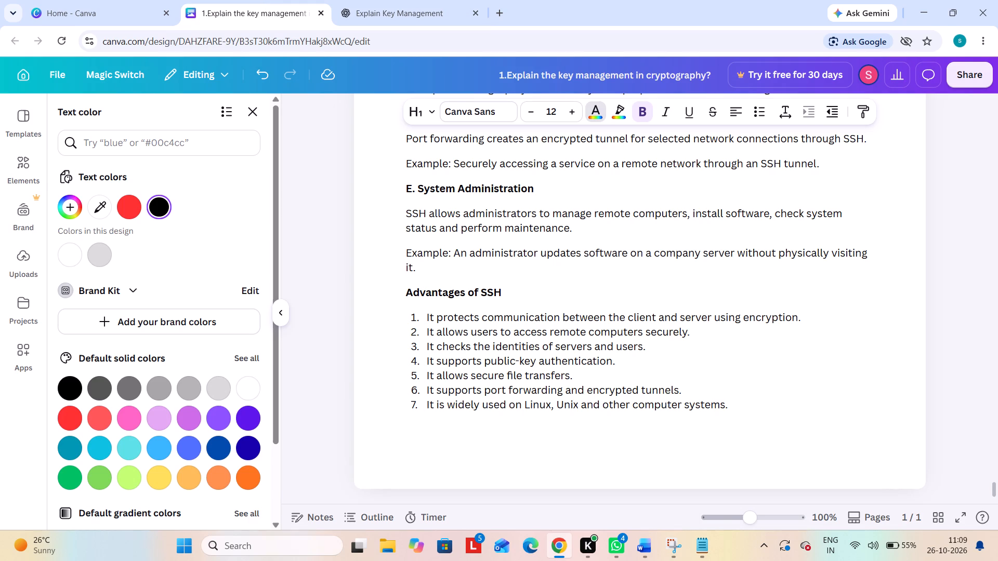
left_click(429, 451)
key("ctrl+v")
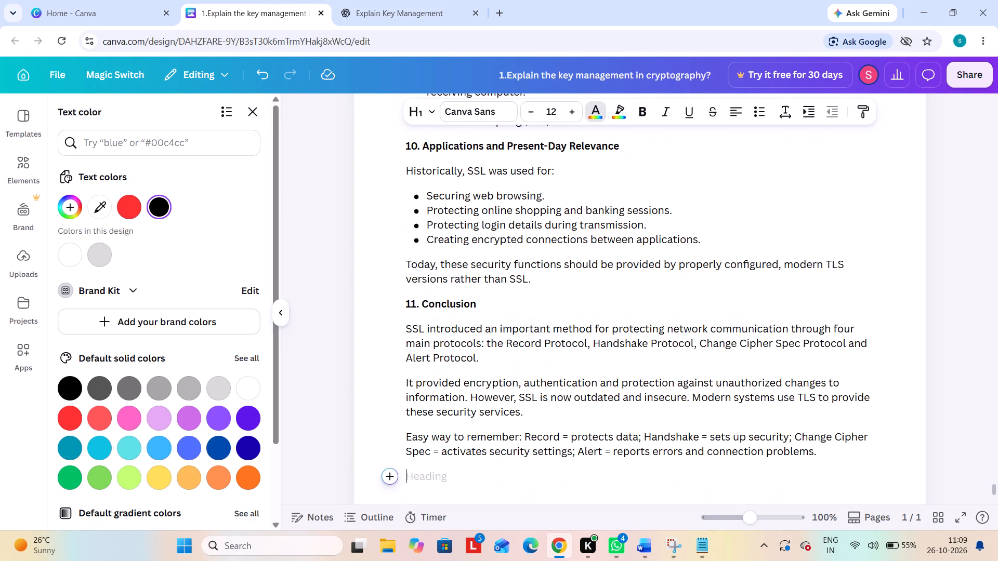
Look over the pasted SSL answer in the Canva document, from its conclusion back up to its "Discuss Secure Socket Layer (SSL)" heading.
scroll(576, 284, "up", 10)
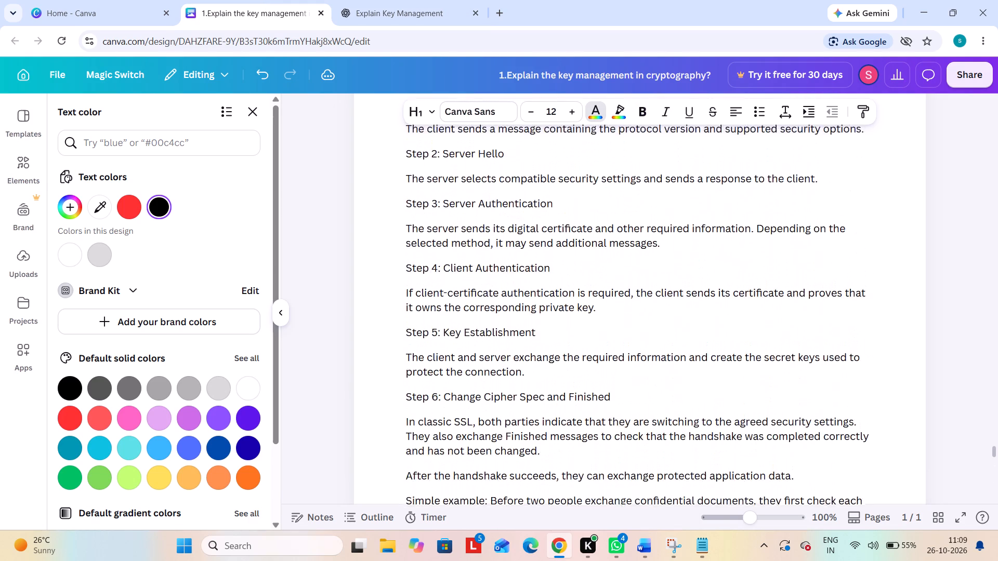
scroll(576, 284, "up", 5)
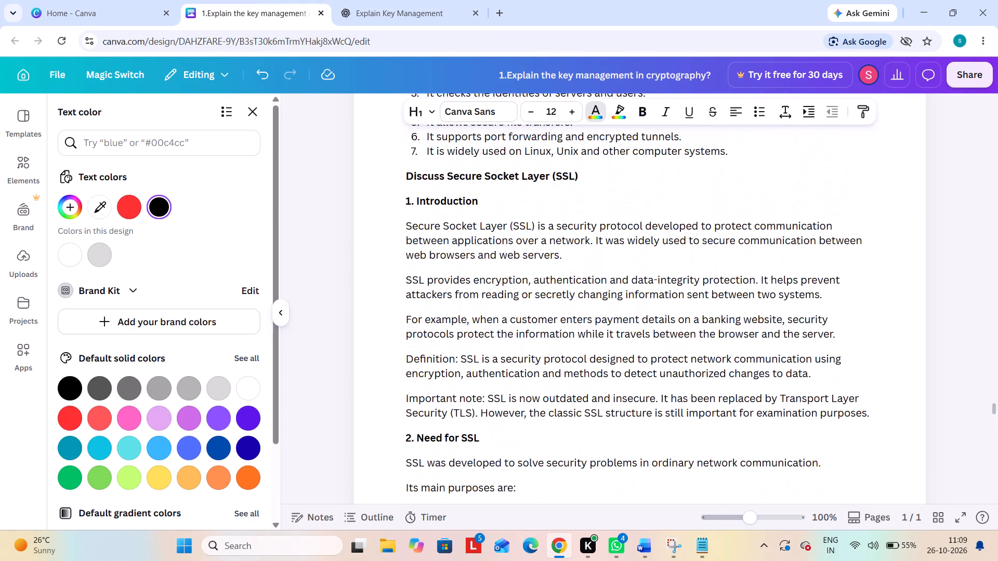
Prefix the "Discuss Secure Socket Layer (SSL)" heading with "2." and colour the whole heading red.
scroll(576, 284, "up", 2)
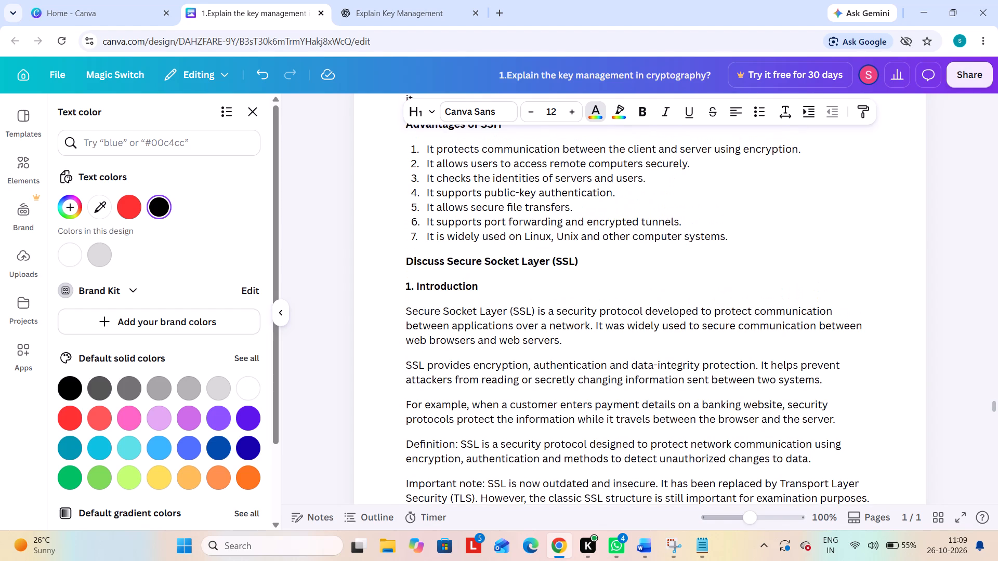
left_click(405, 257)
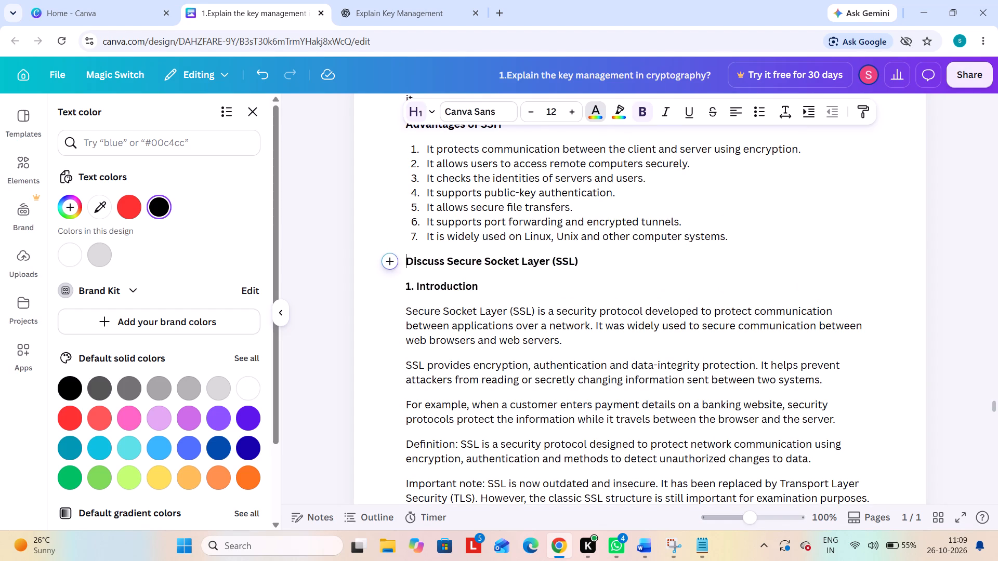
type("2.")
key("ctrl+a")
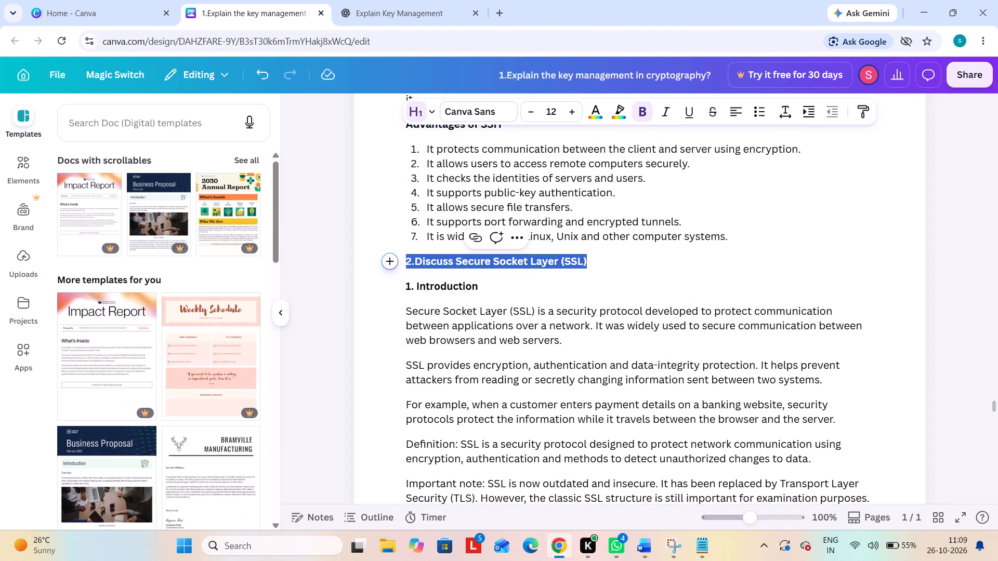
left_click(602, 112)
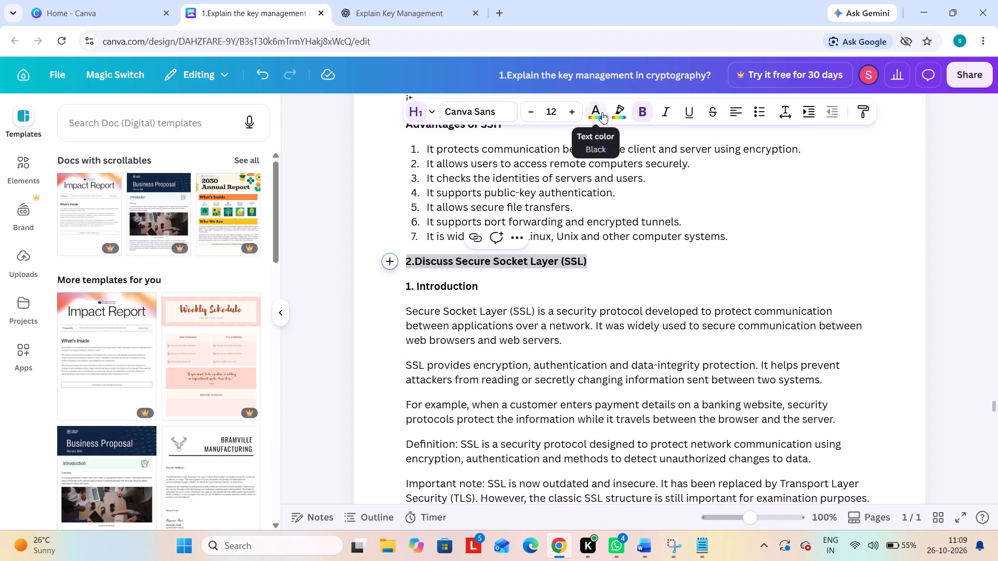
left_click(121, 210)
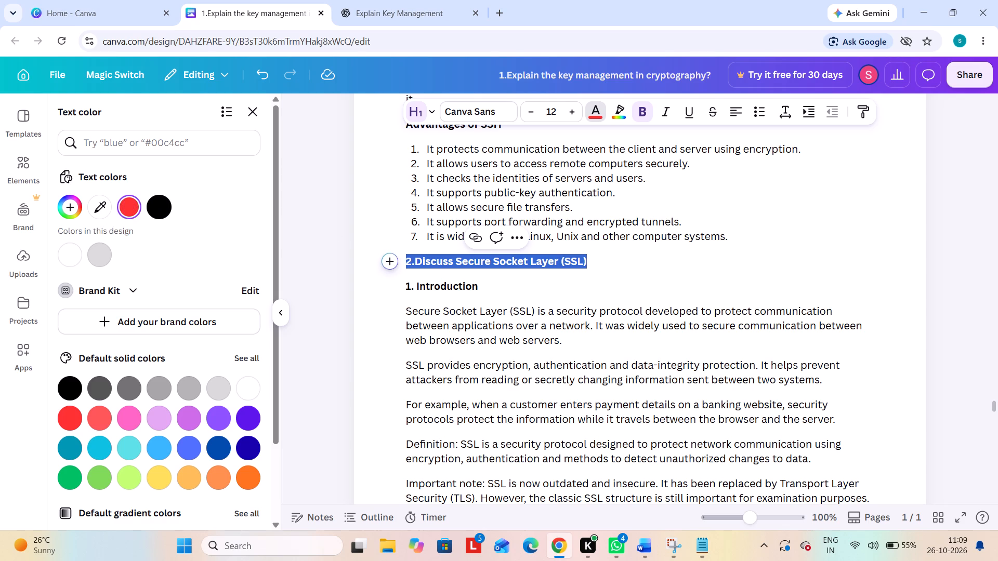
Remove the number "1." and its trailing space from the "Introduction" heading of the SSL answer.
left_click(414, 286)
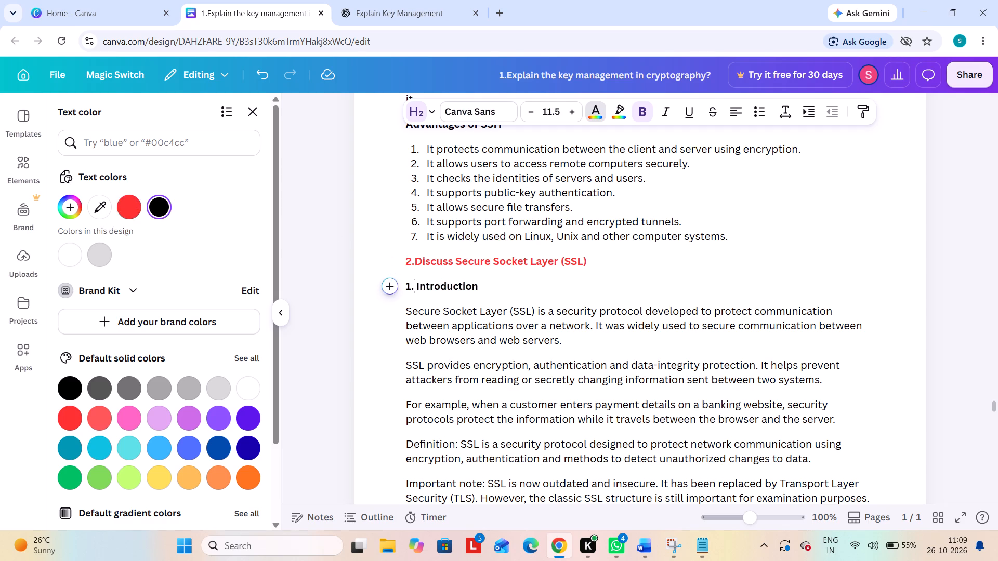
key("BackSpace")
key("BackSpace")
key("Right")
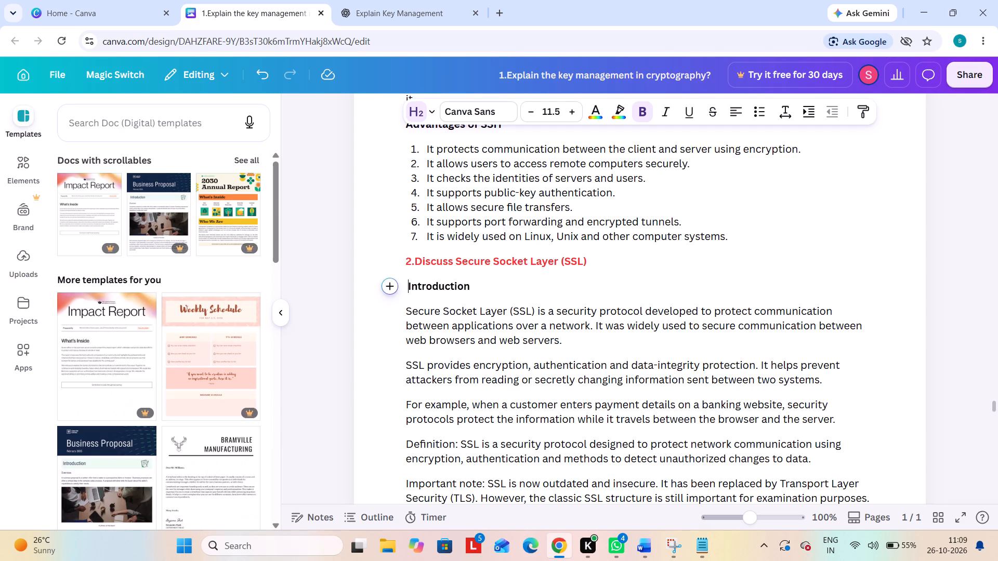
key("BackSpace")
Turn the four SSL introduction paragraphs, from "Secure Socket Layer (SSL) is" through the definition, into a bulleted list.
scroll(414, 286, "down", 4)
scroll(414, 286, "up", 2)
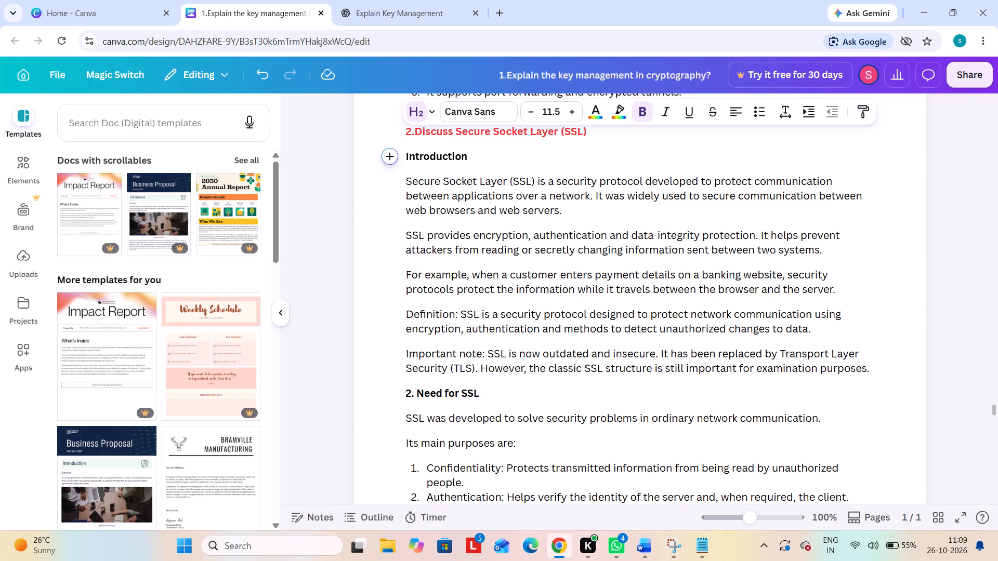
left_click_drag(408, 182, 847, 328)
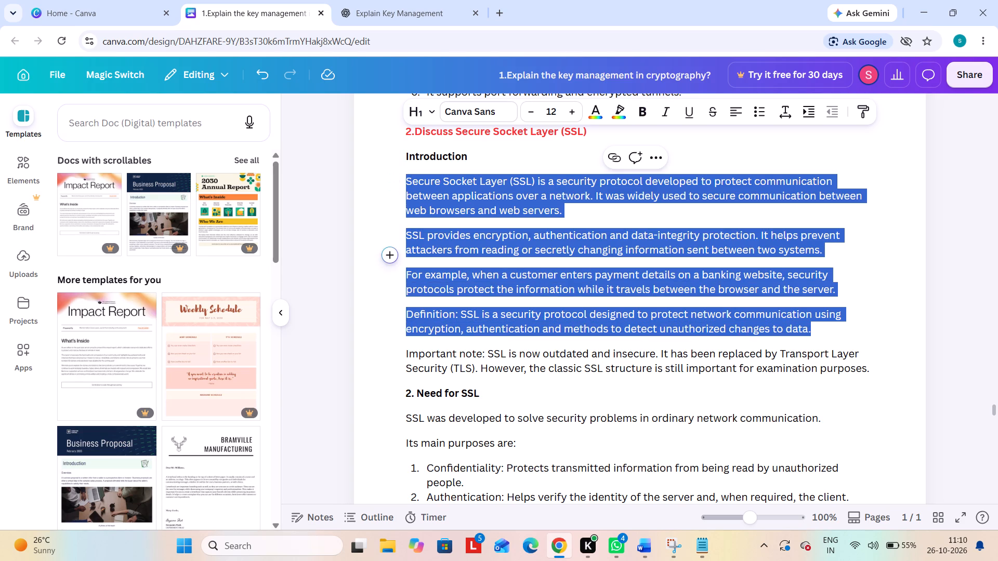
left_click(391, 256)
scroll(733, 451, "down", 2)
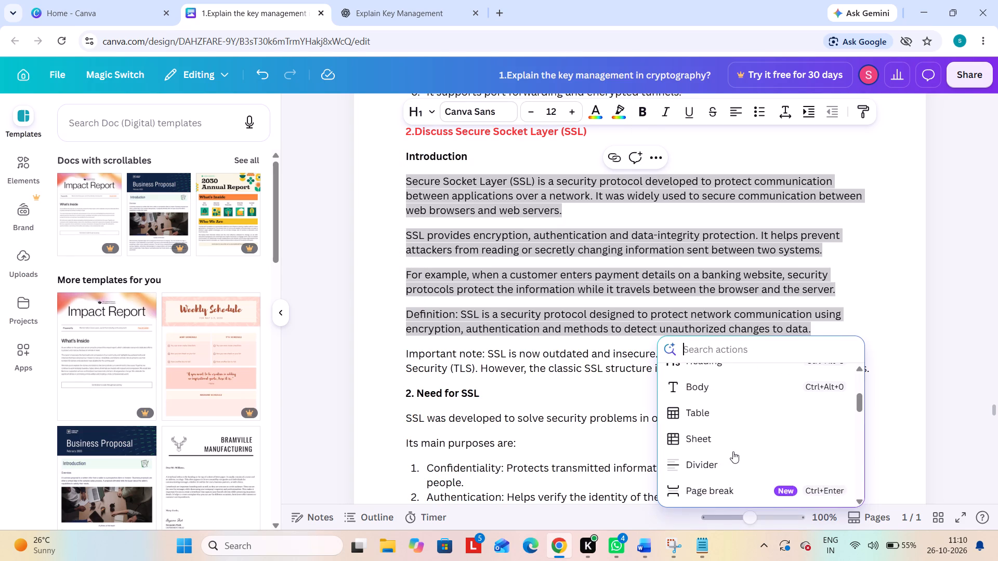
scroll(733, 451, "down", 3)
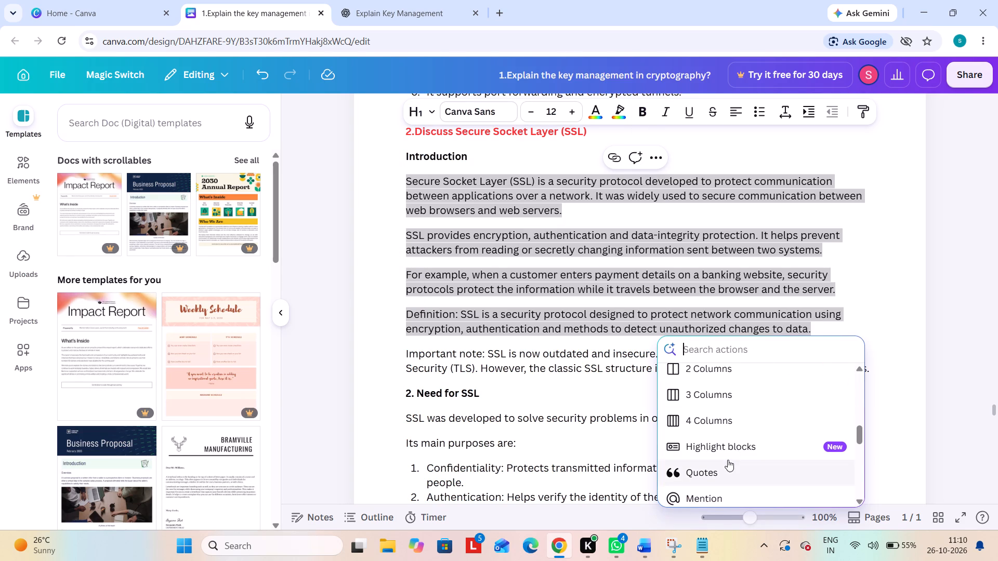
scroll(728, 460, "right", 1)
scroll(728, 460, "up", 1)
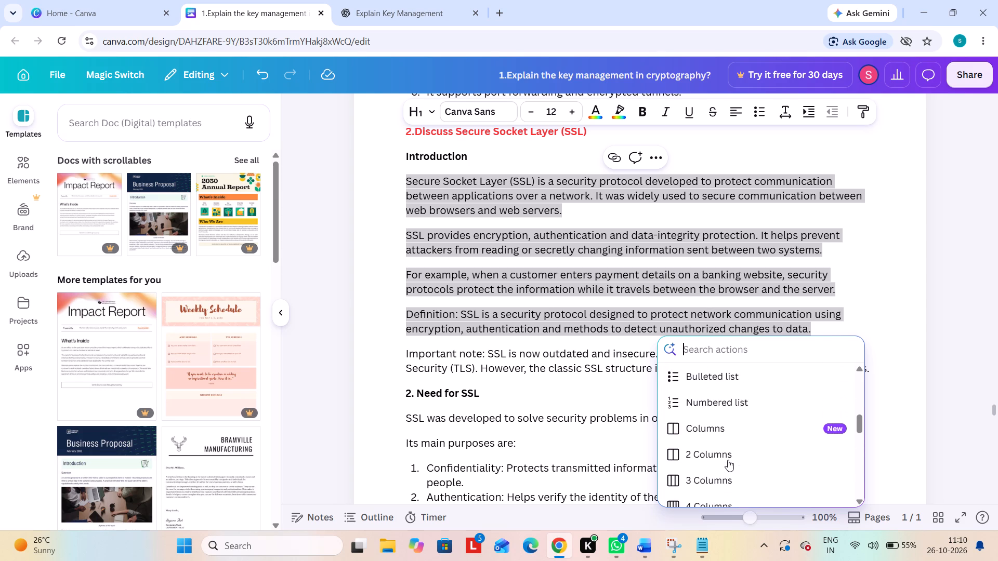
scroll(728, 460, "up", 1)
left_click(745, 434)
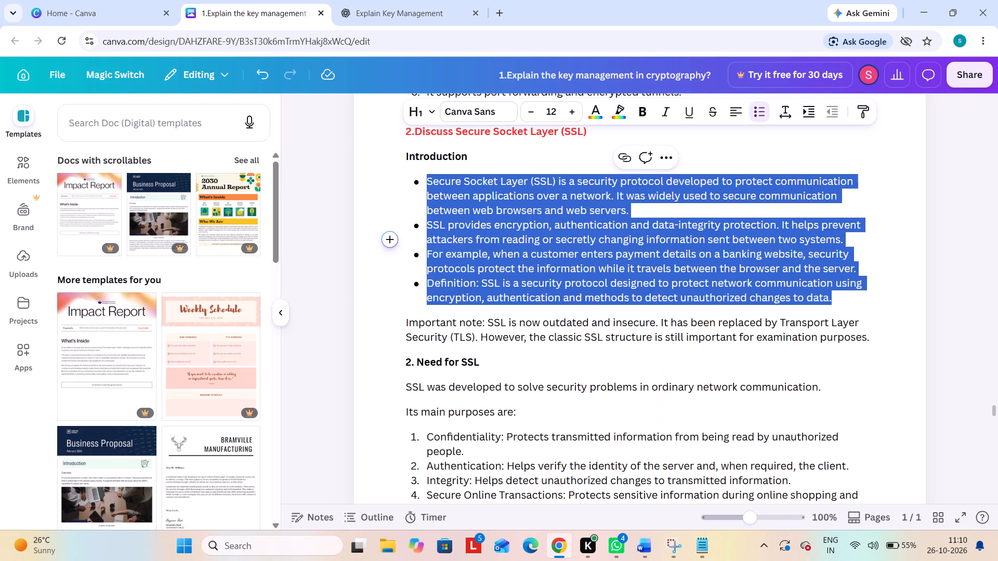
left_click(671, 355)
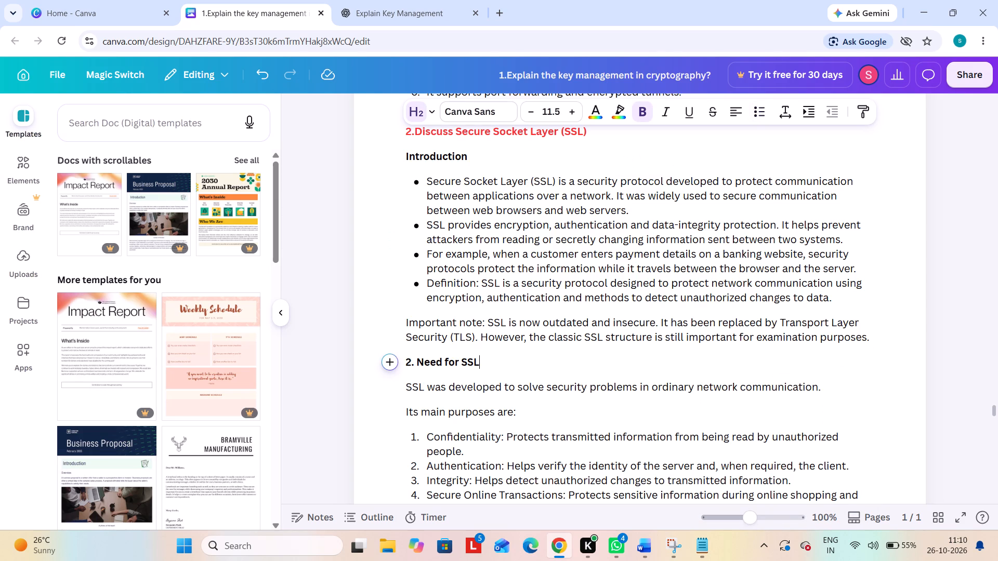
Remove the number "2." from the "Need for SSL" heading.
scroll(671, 355, "down", 2)
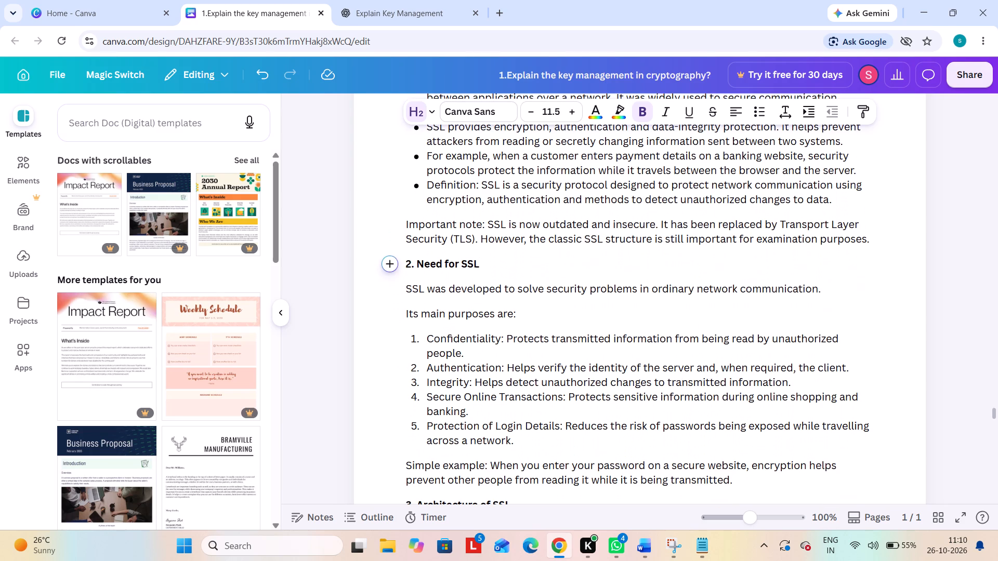
left_click(417, 262)
key("bracketright")
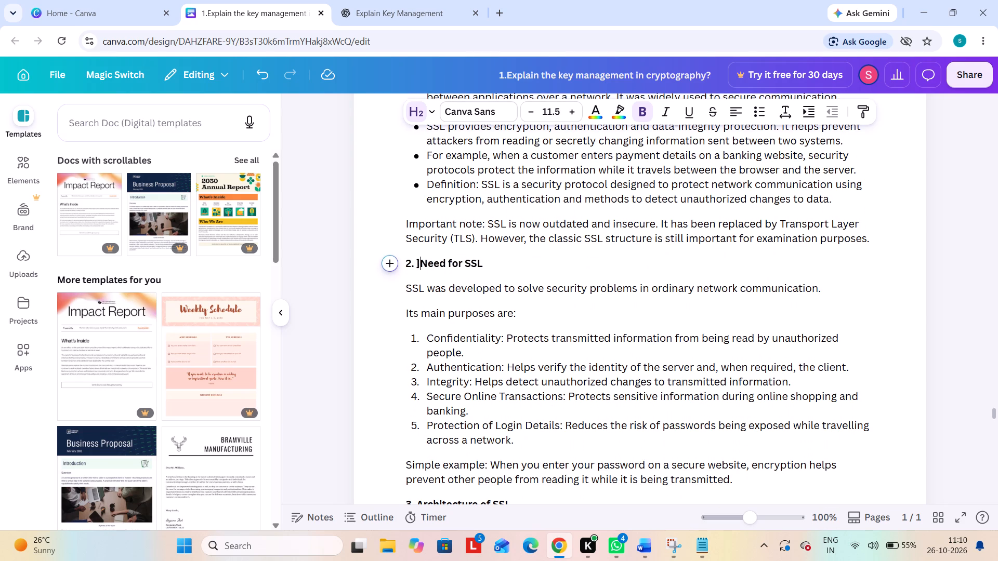
key("BackSpace")
key("BackSpace")
key("BackSpace")
key("BackSpace")
Bold the labels "Confidentiality:", "Authentication:", "Integrity:", "Secure Online Transactions:" and "Protection of Login Details:" in the Need for SSL list.
scroll(417, 262, "down", 1)
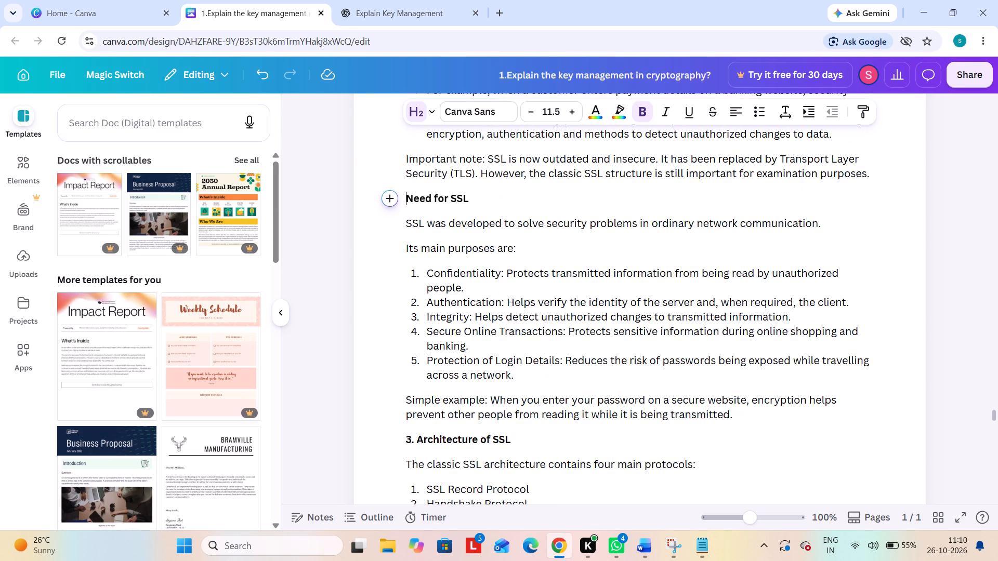
scroll(467, 300, "down", 2)
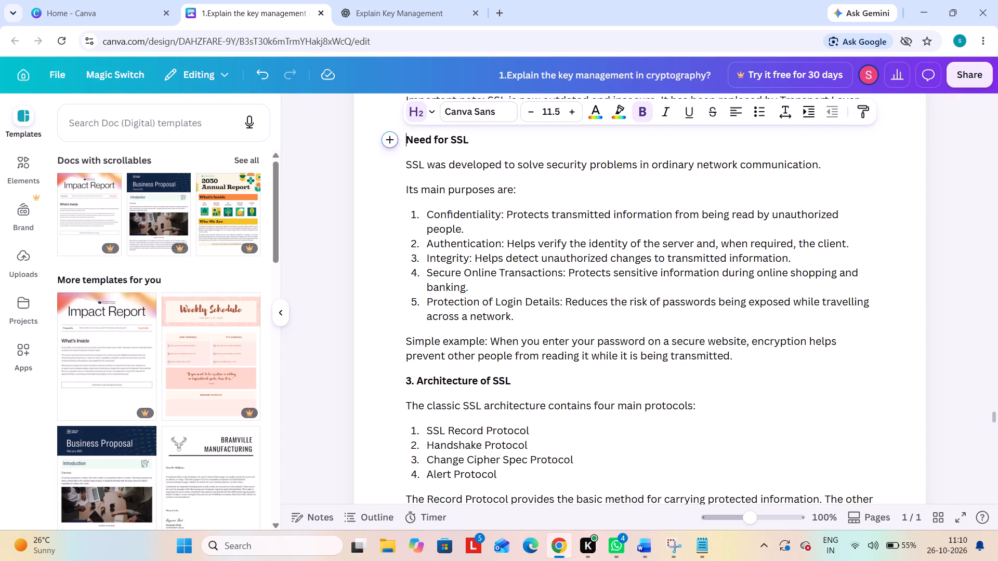
left_click_drag(563, 301, 429, 305)
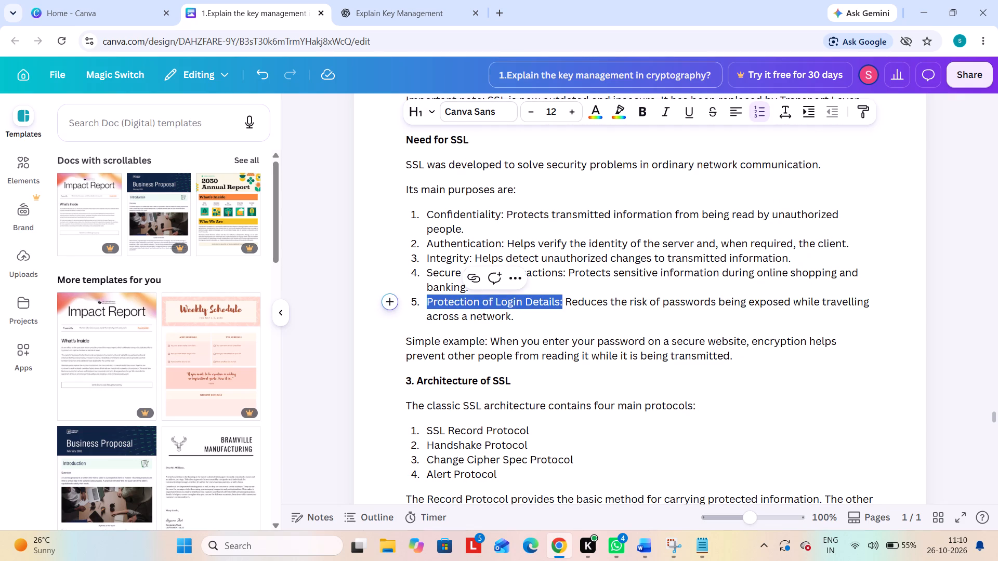
left_click(642, 108)
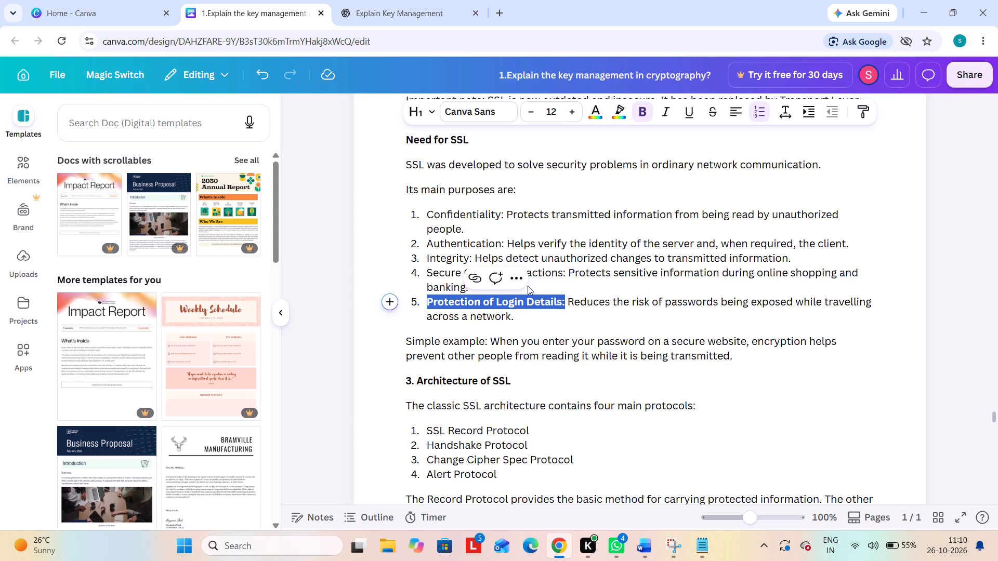
left_click_drag(504, 215, 436, 222)
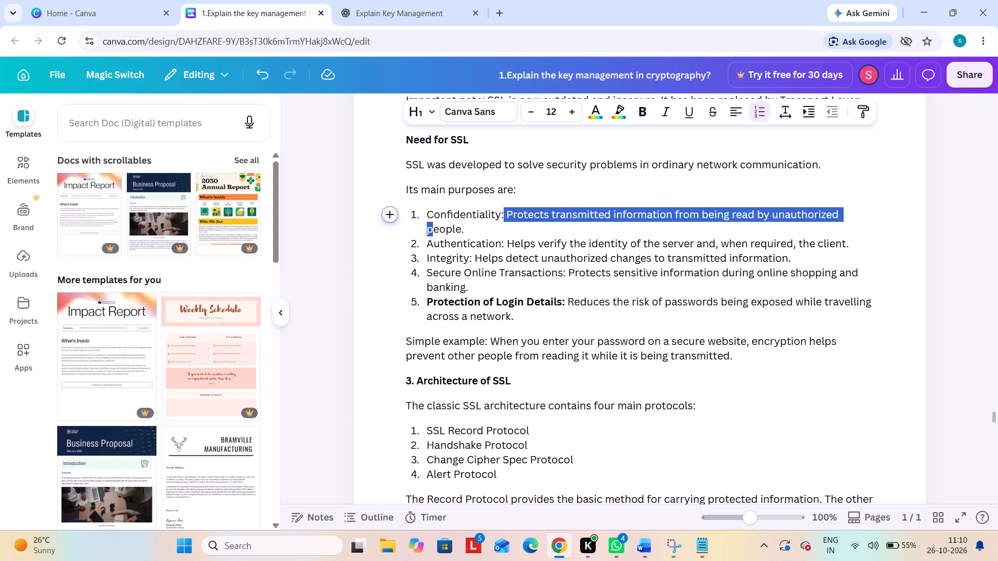
left_click_drag(436, 222, 428, 216)
left_click(642, 118)
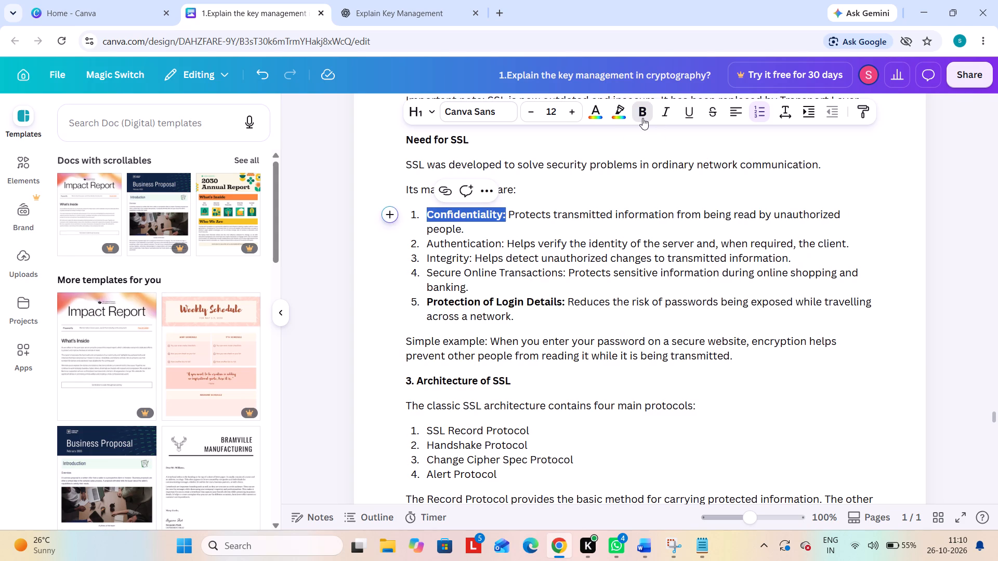
left_click_drag(504, 249, 439, 253)
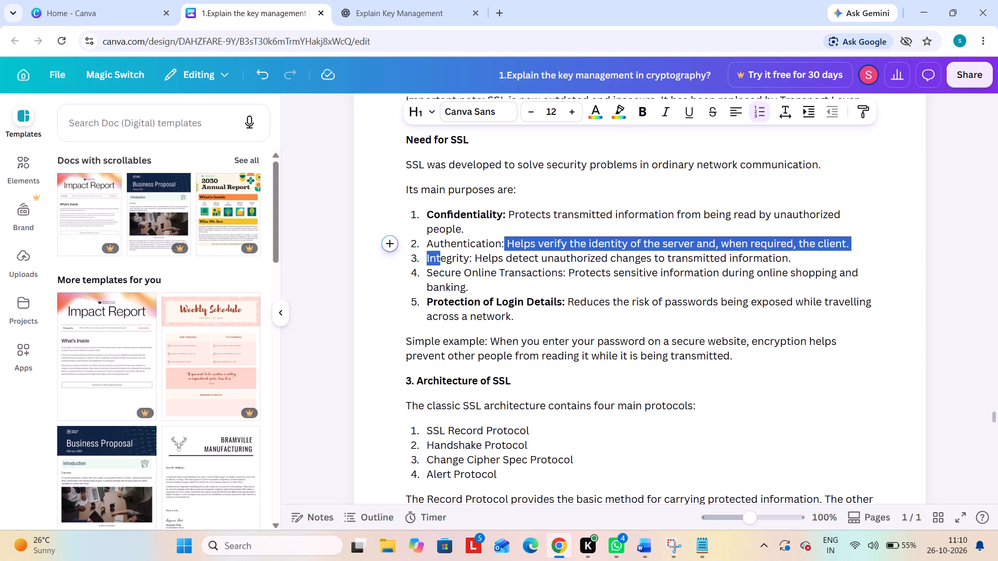
left_click_drag(439, 253, 417, 247)
left_click(640, 103)
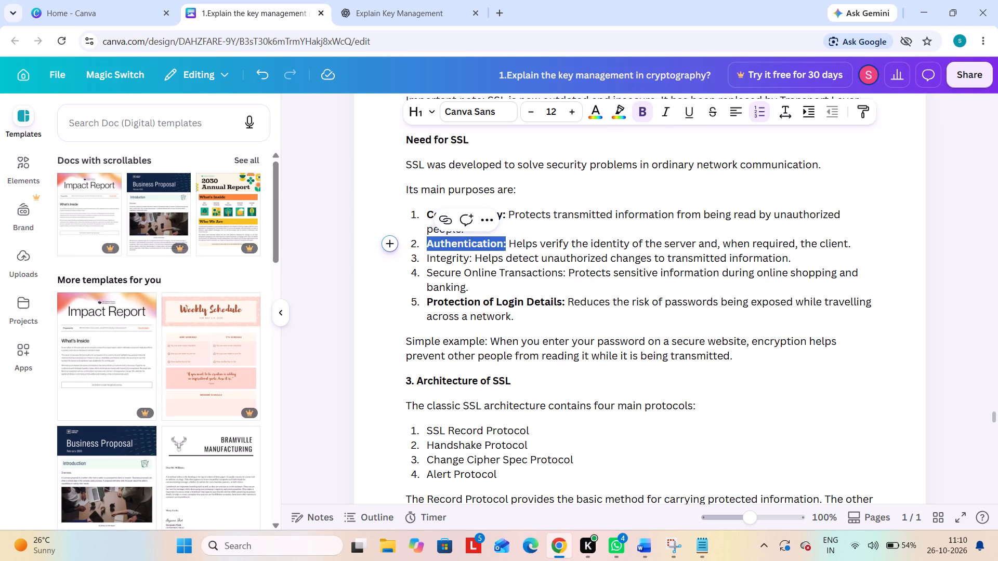
left_click_drag(473, 256, 430, 260)
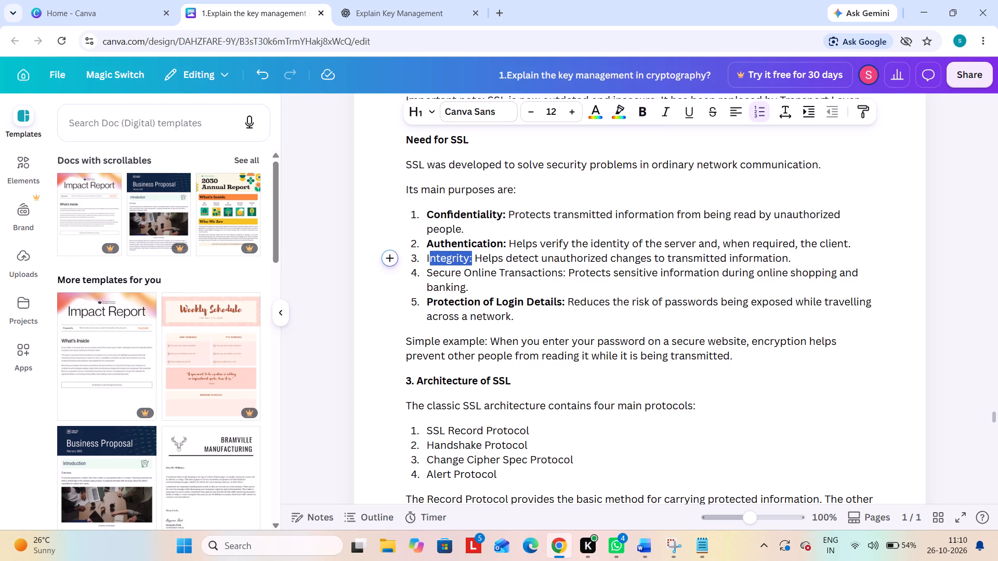
left_click_drag(430, 260, 422, 260)
left_click(646, 111)
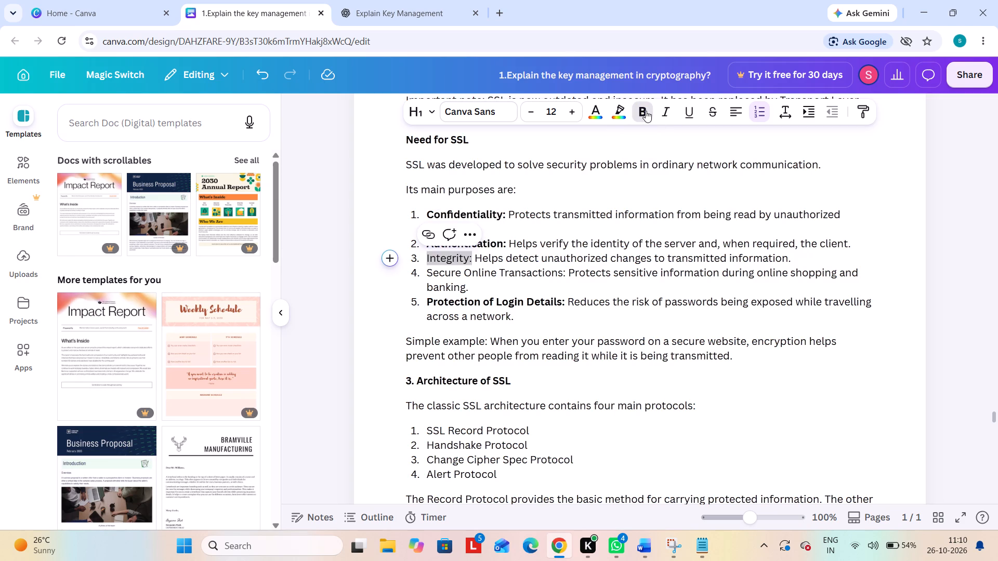
left_click(564, 271)
left_click_drag(426, 274, 501, 271)
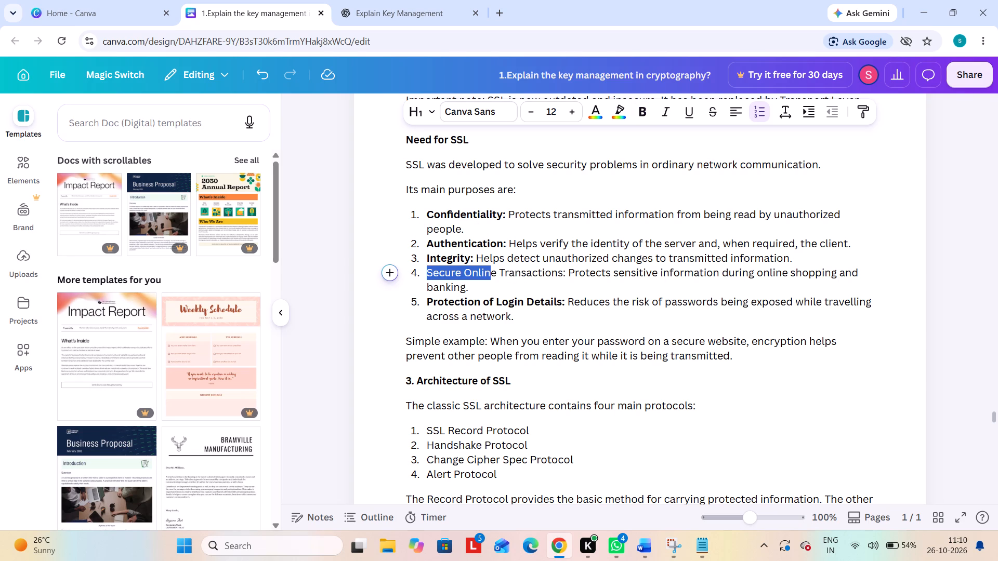
left_click_drag(501, 271, 567, 278)
left_click(646, 113)
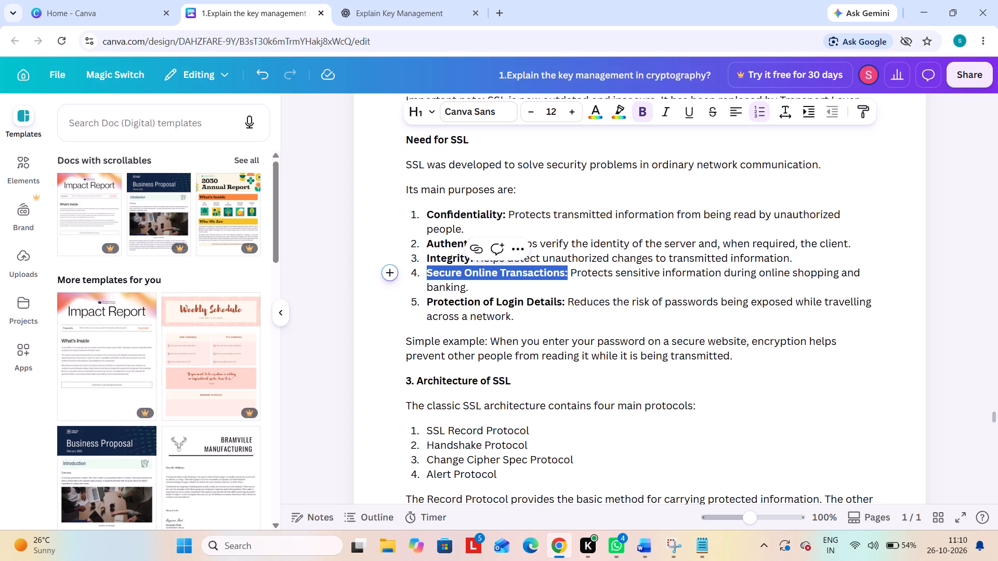
Remove the number "3." from the "Architecture of SSL" heading.
scroll(461, 413, "down", 2)
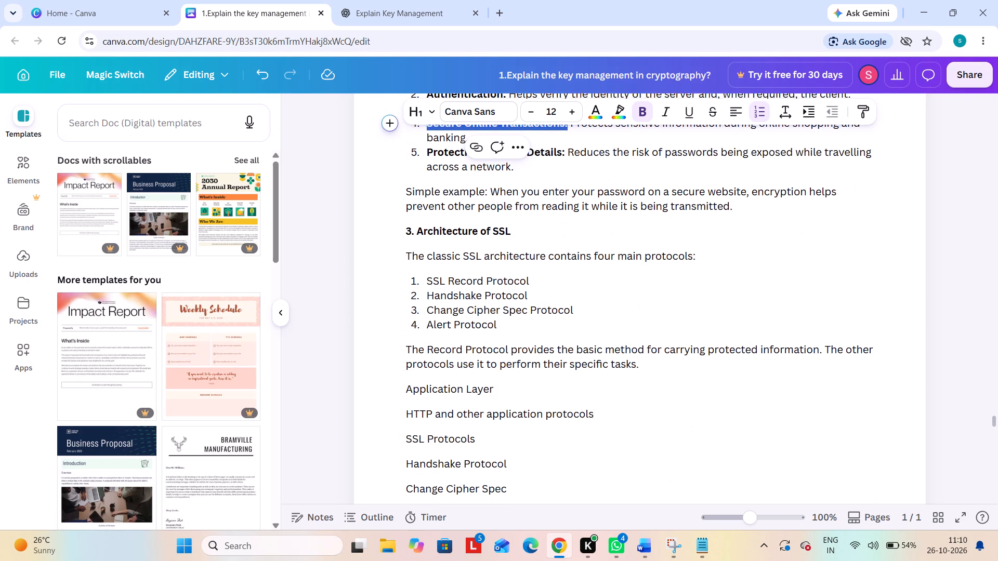
left_click(416, 229)
key("BackSpace")
key("BackSpace")
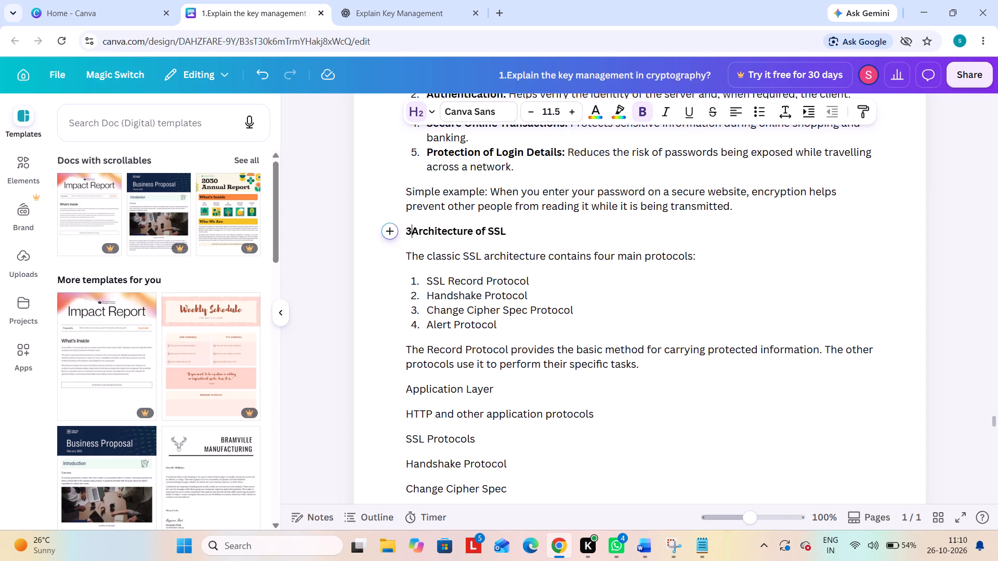
key("BackSpace")
scroll(416, 229, "down", 3)
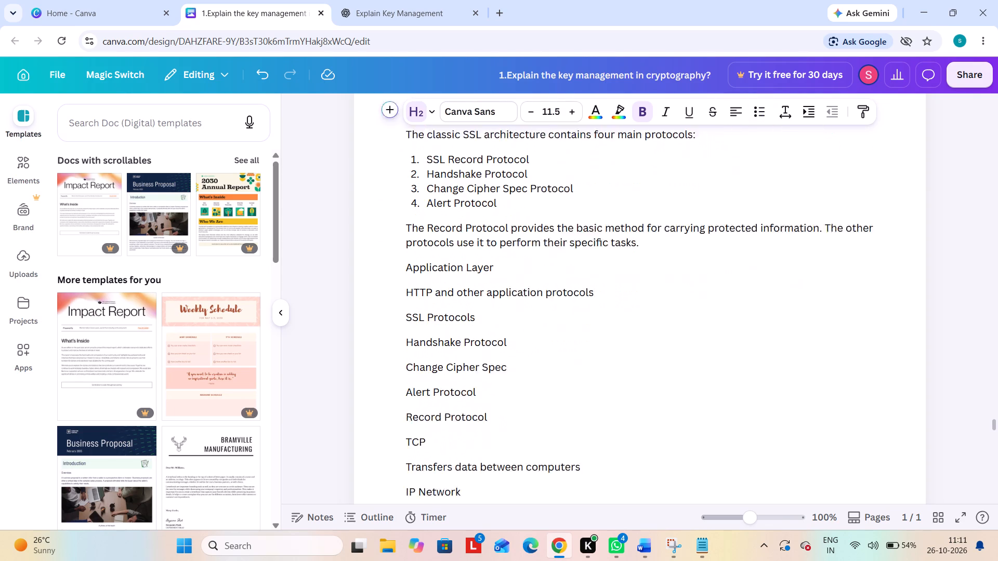
scroll(416, 229, "down", 3)
scroll(416, 229, "up", 1)
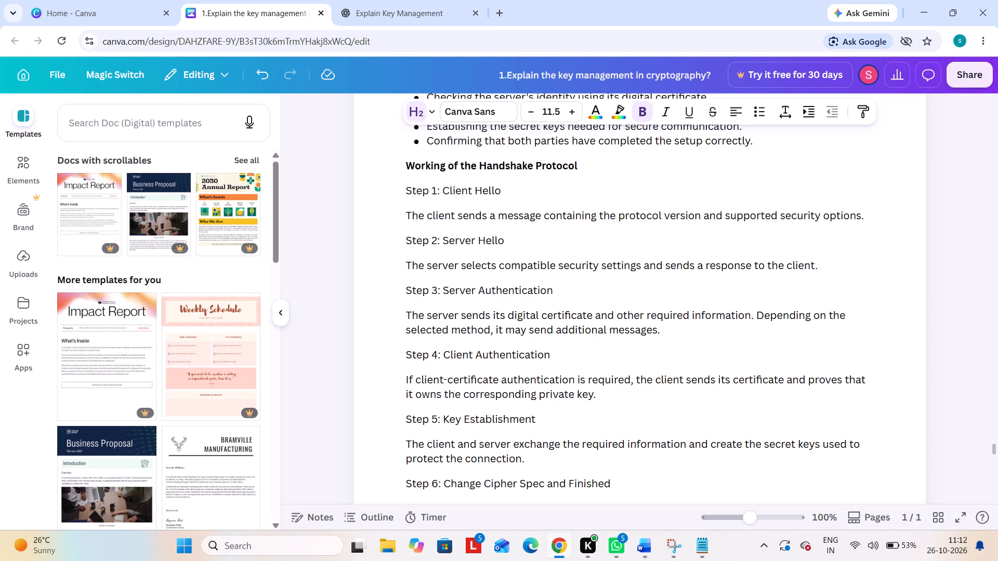
Bold the "Step 1: Client Hello", "Step 2: Server Hello" and "Step 3: Server Authentication" lines under Working of the Handshake Protocol.
left_click_drag(509, 190, 400, 185)
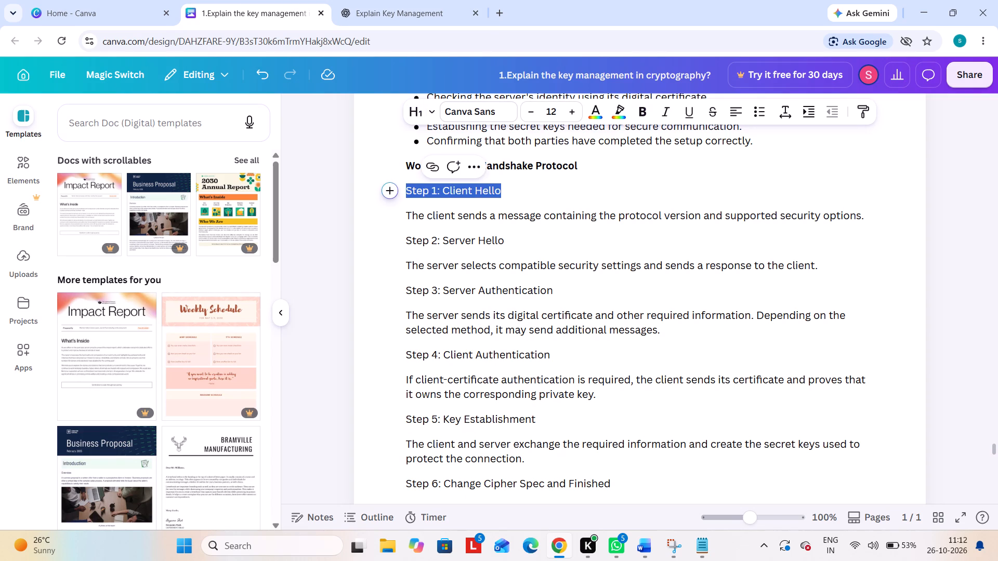
left_click(648, 109)
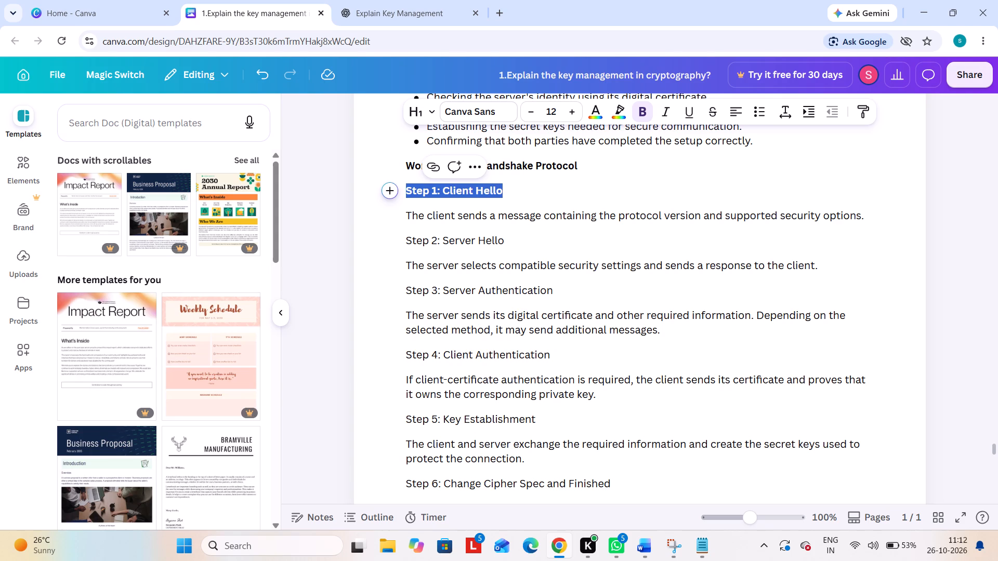
left_click_drag(515, 241, 404, 241)
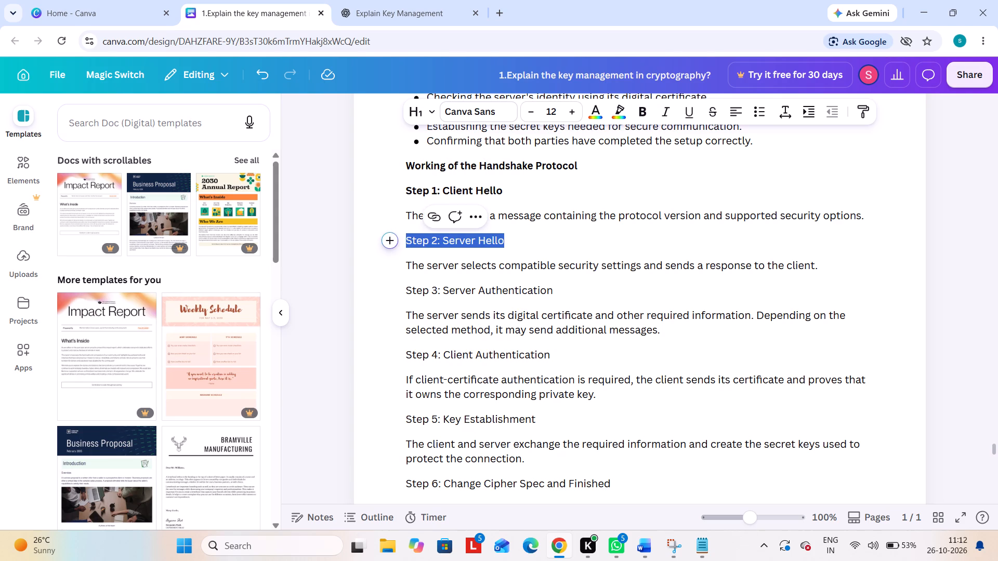
left_click(642, 113)
scroll(532, 269, "down", 1)
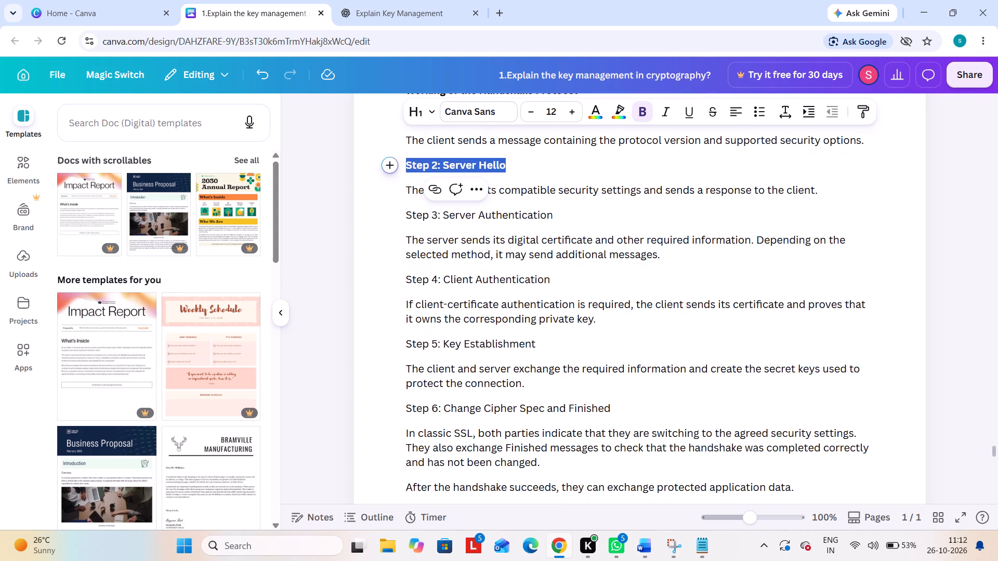
left_click_drag(560, 218, 400, 222)
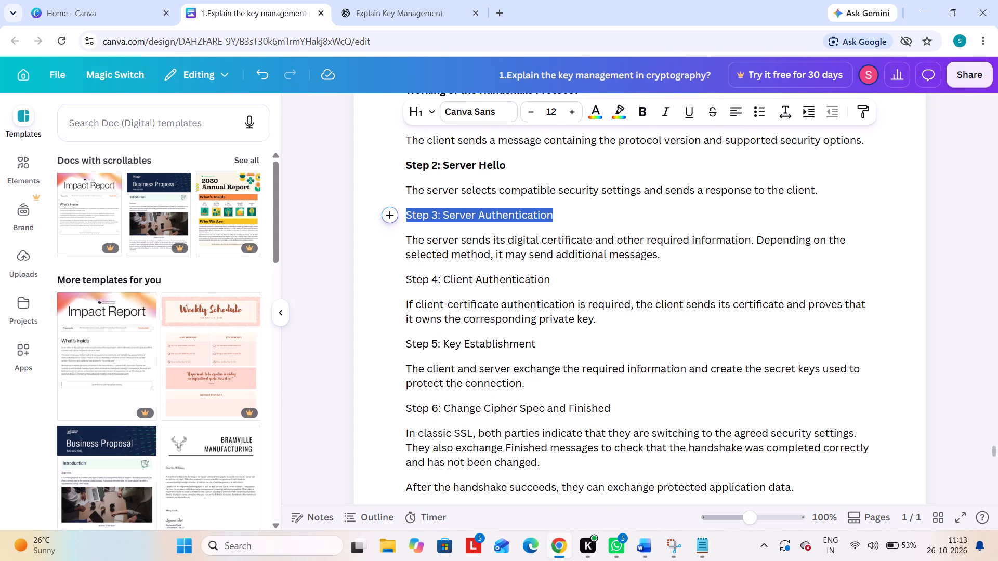
left_click_drag(400, 222, 401, 220)
left_click(634, 103)
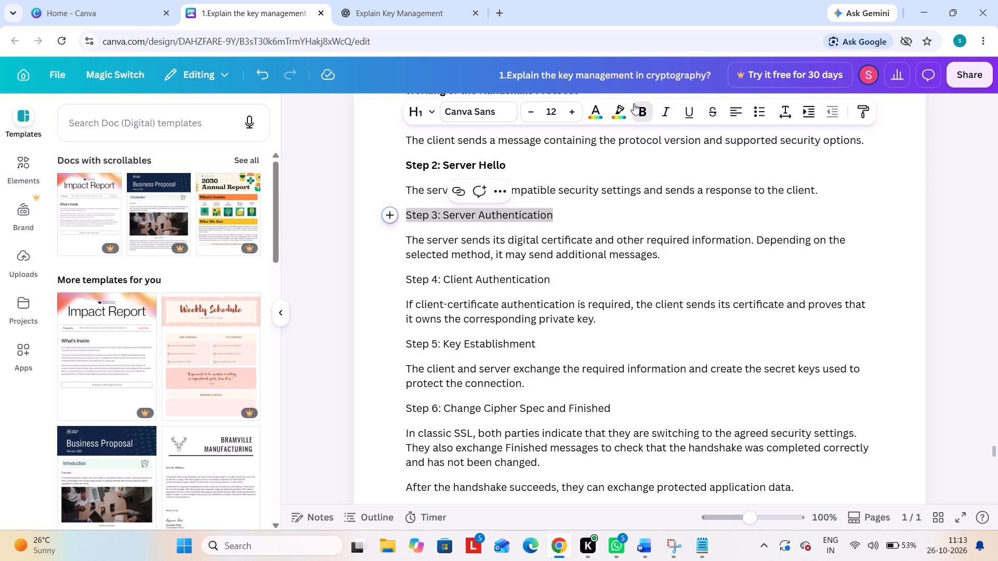
Bold the "Step 4: Client Authentication", "Step 5: Key Establishment" and "Step 6: Change Cipher Spec and Finished" lines.
scroll(573, 246, "down", 1)
left_click_drag(555, 241, 436, 242)
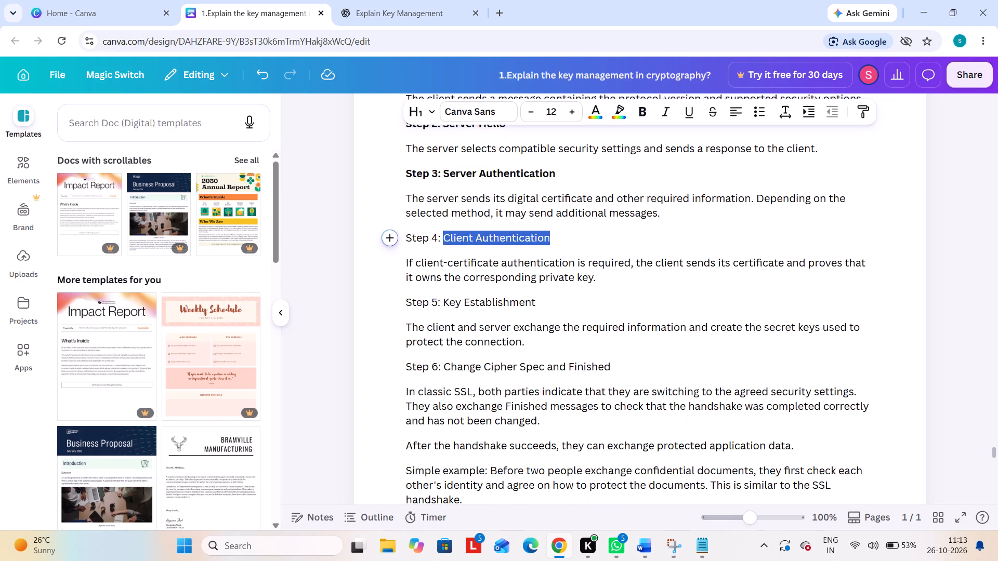
left_click_drag(436, 242, 406, 244)
left_click(635, 109)
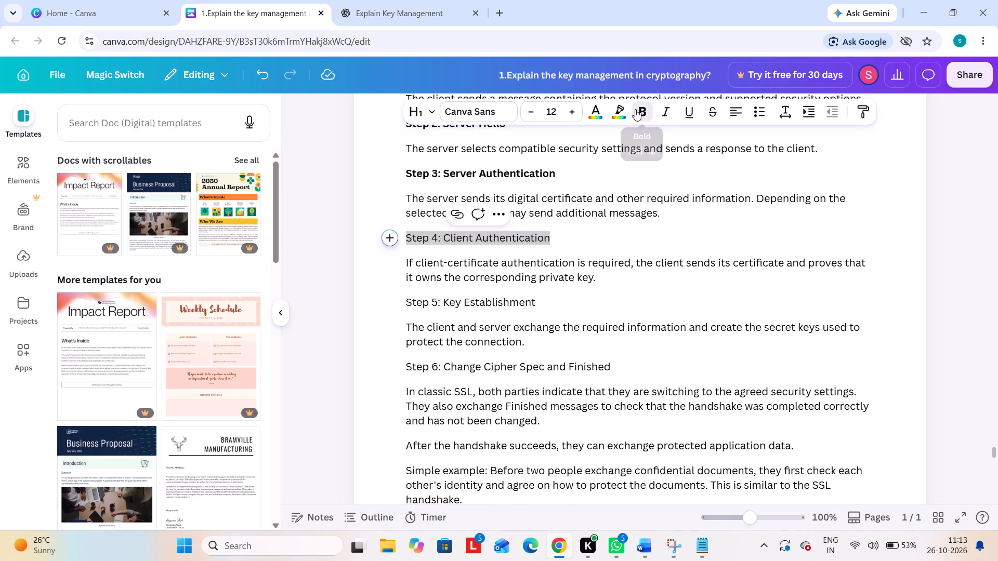
scroll(561, 277, "down", 1)
left_click_drag(539, 239, 408, 244)
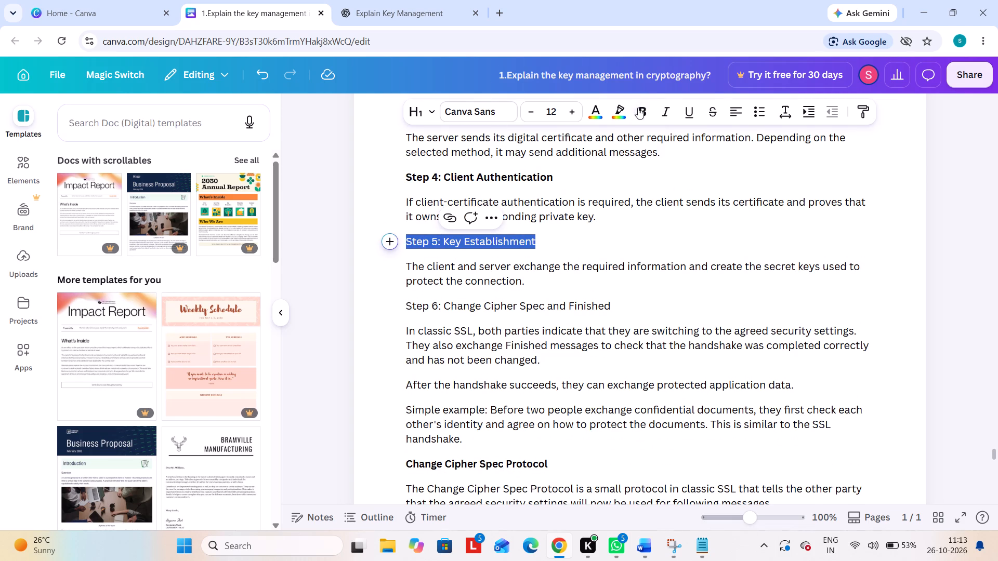
left_click(636, 110)
scroll(565, 276, "down", 1)
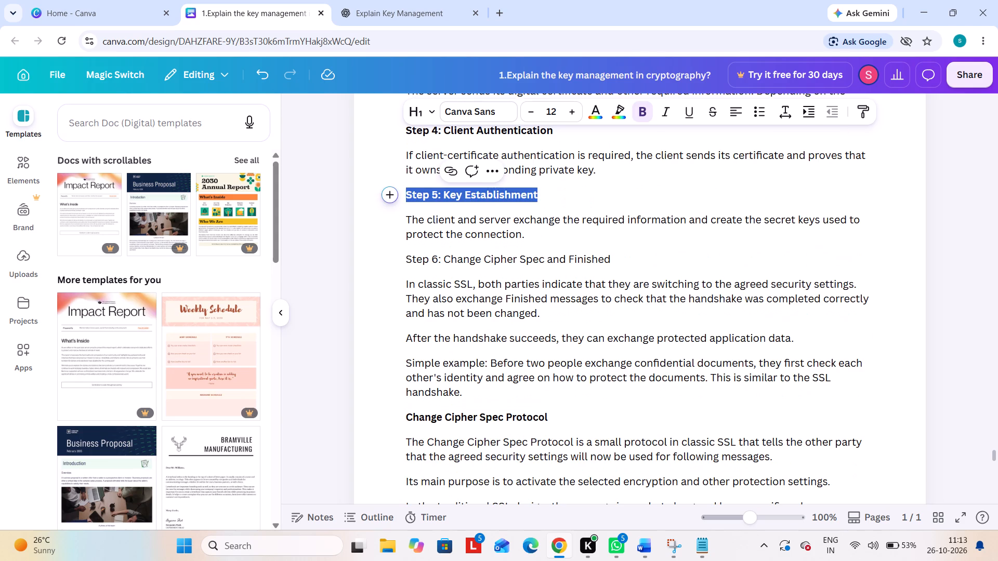
left_click(616, 264)
left_click_drag(618, 259, 440, 271)
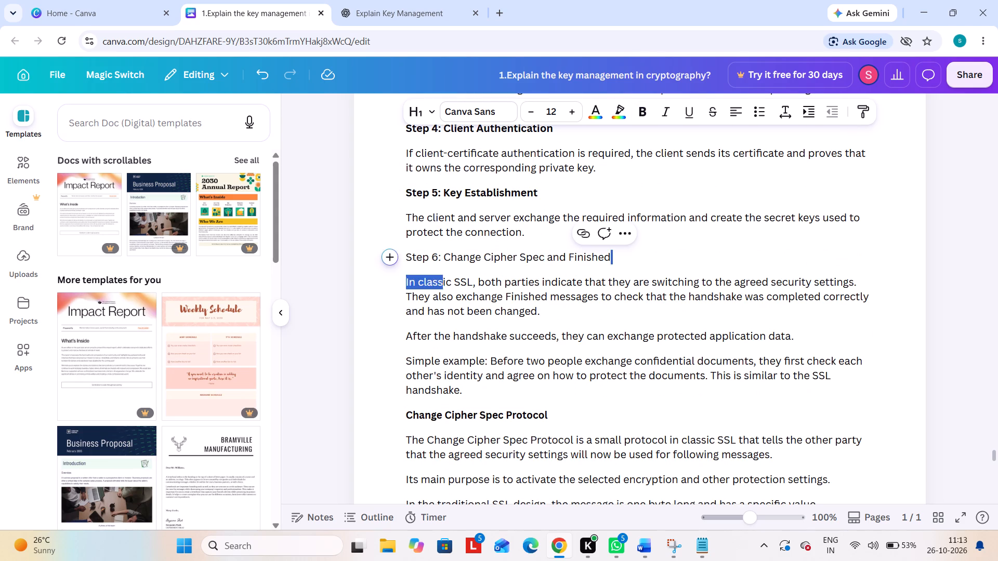
left_click_drag(440, 271, 403, 260)
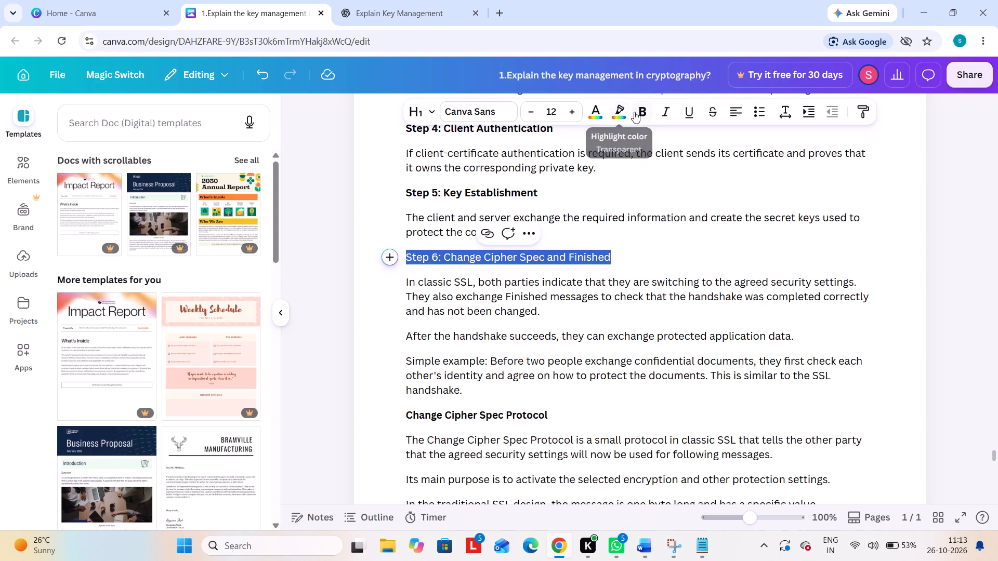
left_click(634, 112)
scroll(586, 231, "down", 1)
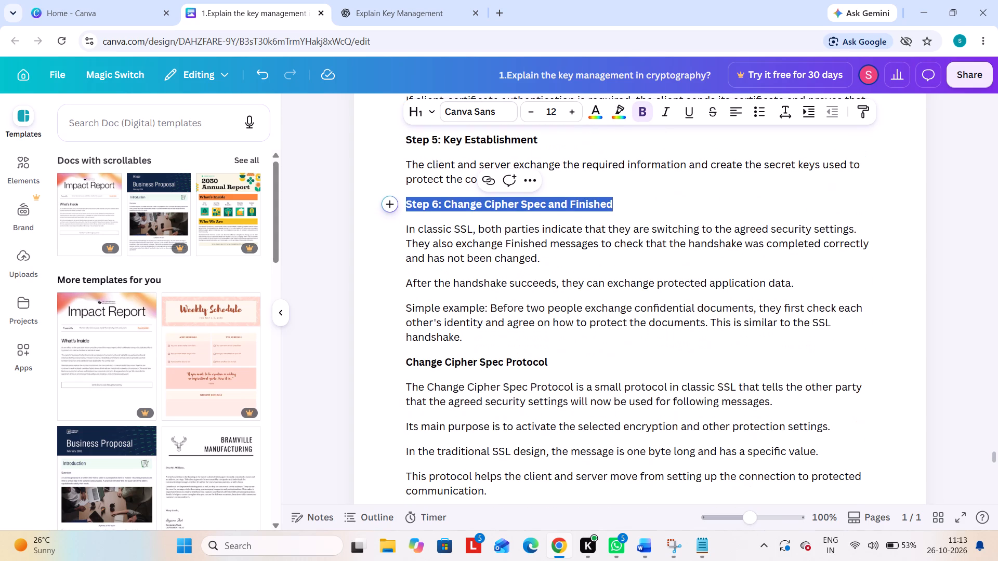
left_click(597, 270)
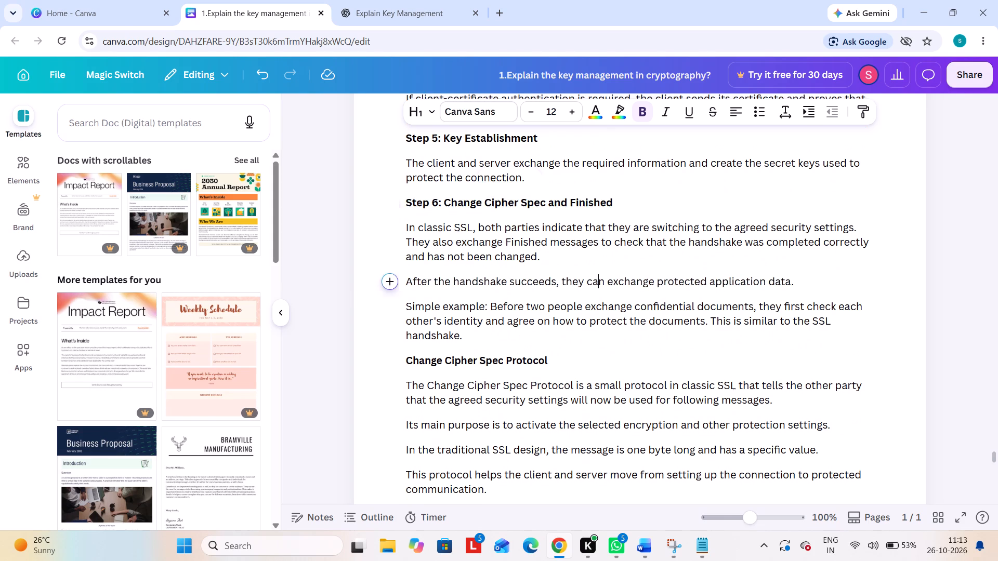
Turn the four explanatory paragraphs under the "Change Cipher Spec Protocol" heading into a bulleted list.
scroll(597, 270, "down", 3)
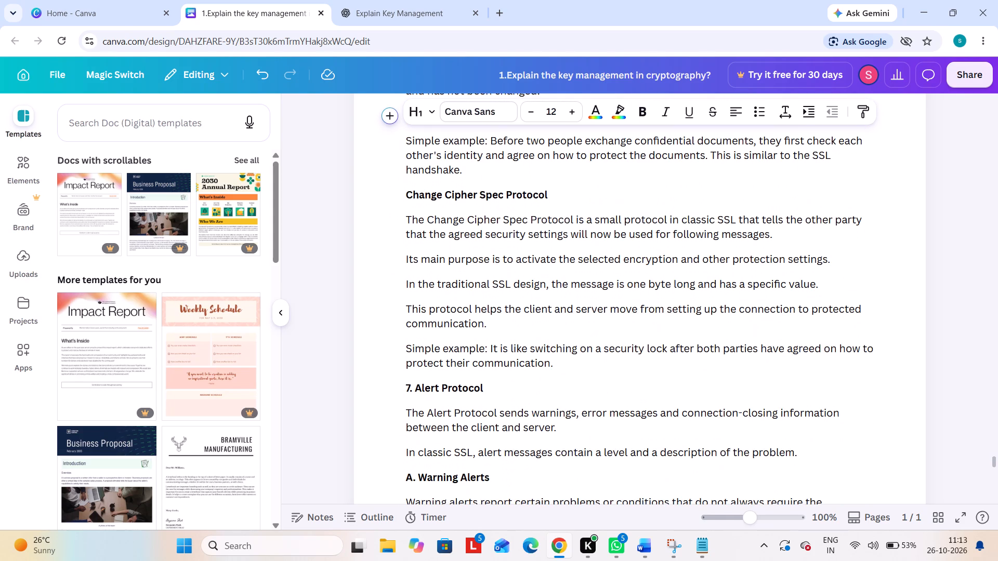
left_click_drag(404, 217, 508, 322)
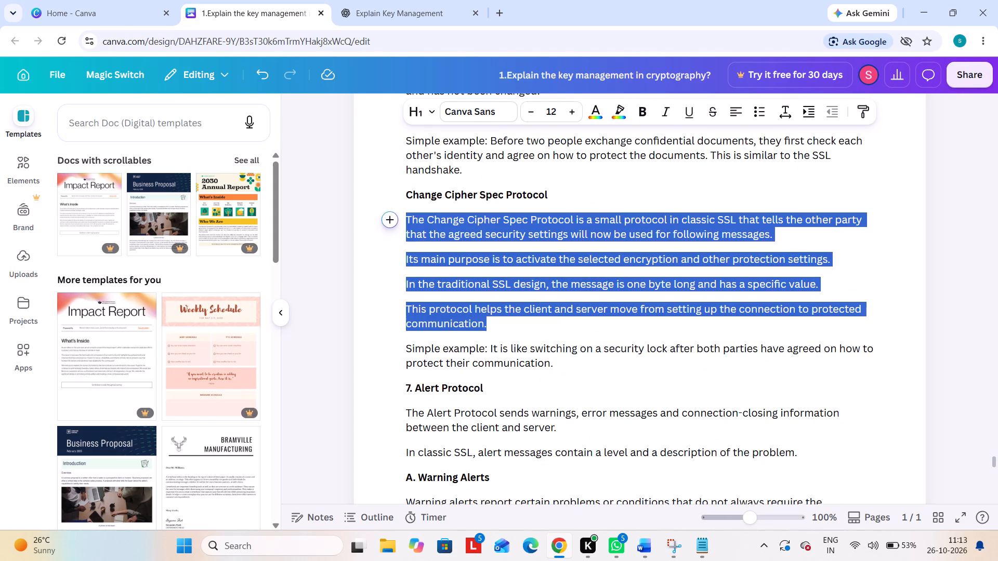
left_click_drag(508, 322, 508, 322)
left_click(383, 275)
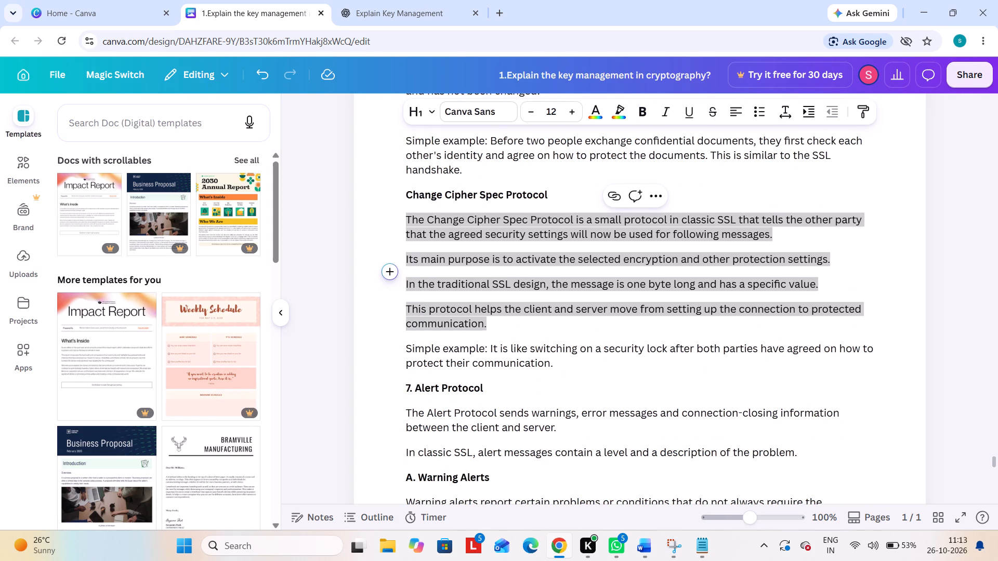
left_click(387, 272)
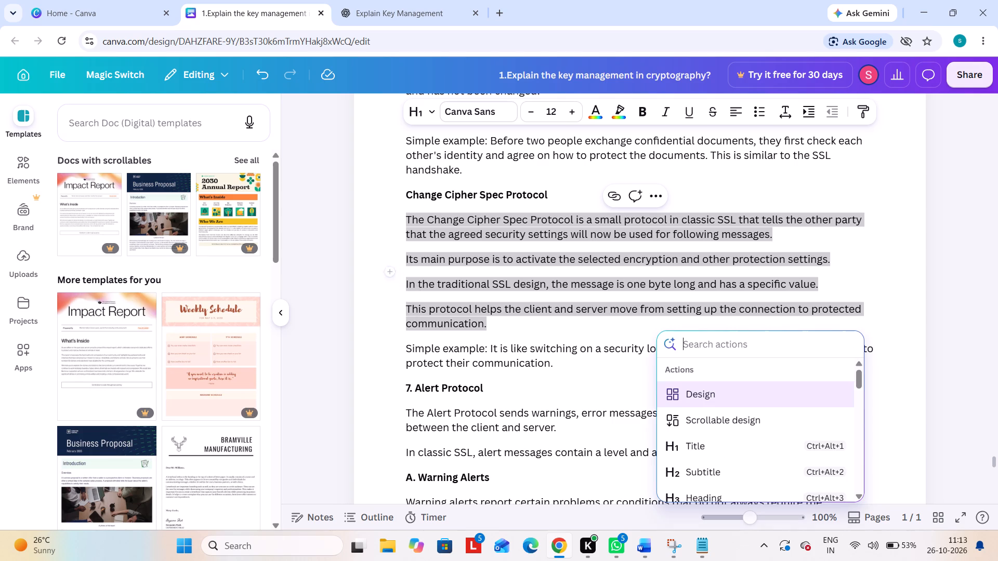
scroll(757, 457, "down", 4)
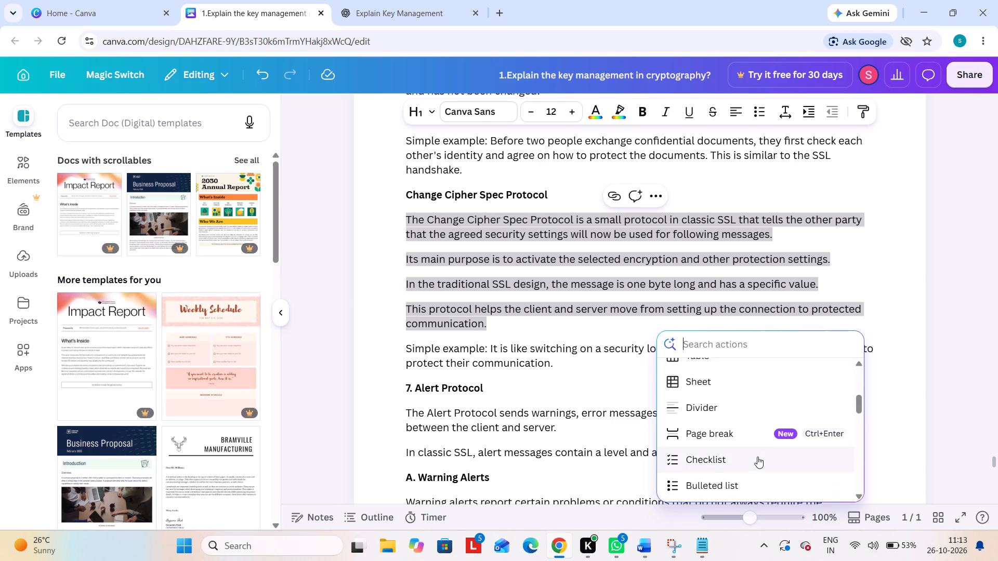
scroll(757, 457, "down", 1)
left_click(733, 477)
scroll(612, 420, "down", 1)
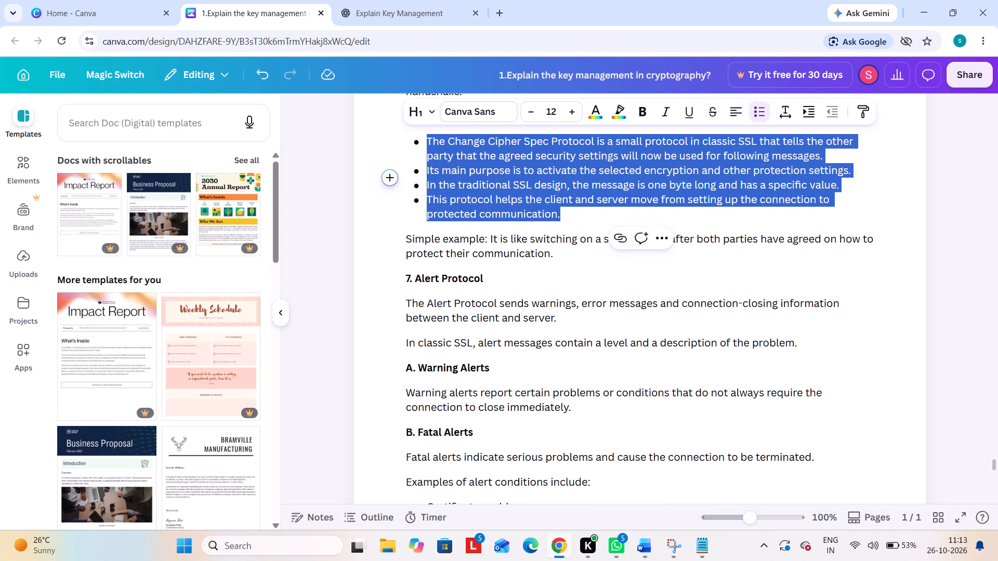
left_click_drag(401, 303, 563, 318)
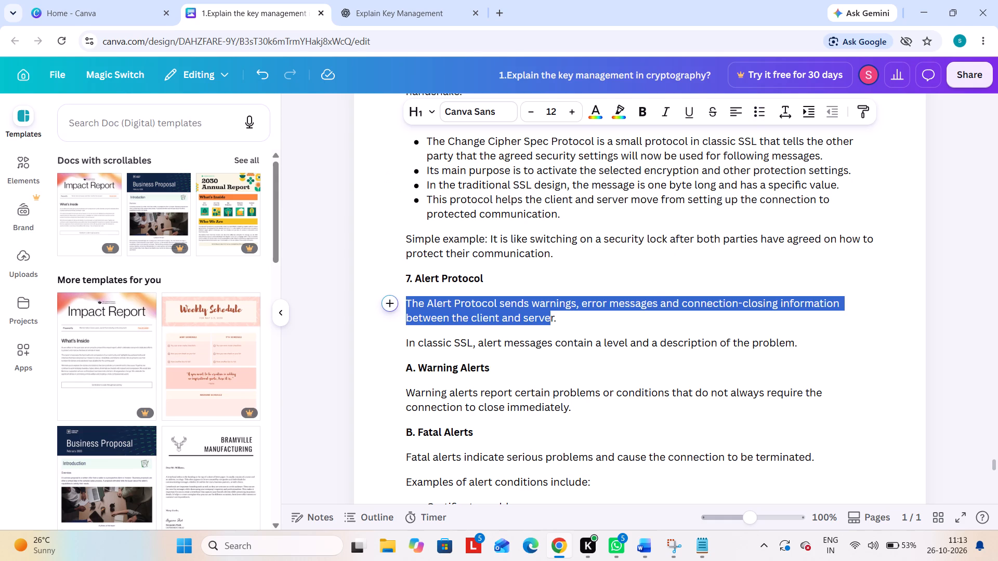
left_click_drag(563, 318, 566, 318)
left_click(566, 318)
Delete everything from the "9. Limitations of SSL" heading through the closing "Easy way to remember" paragraph at the document's end.
scroll(566, 318, "down", 3)
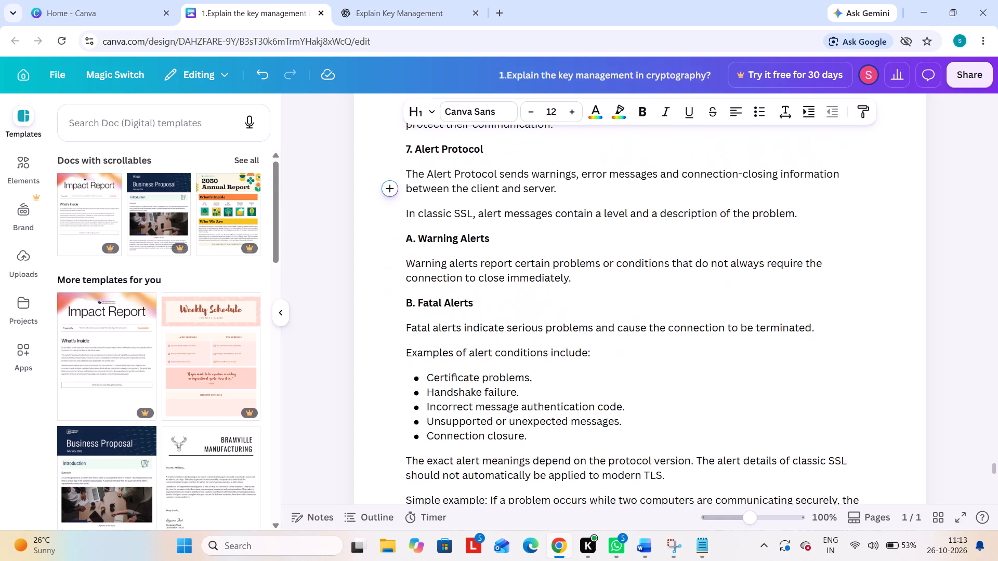
scroll(566, 318, "down", 5)
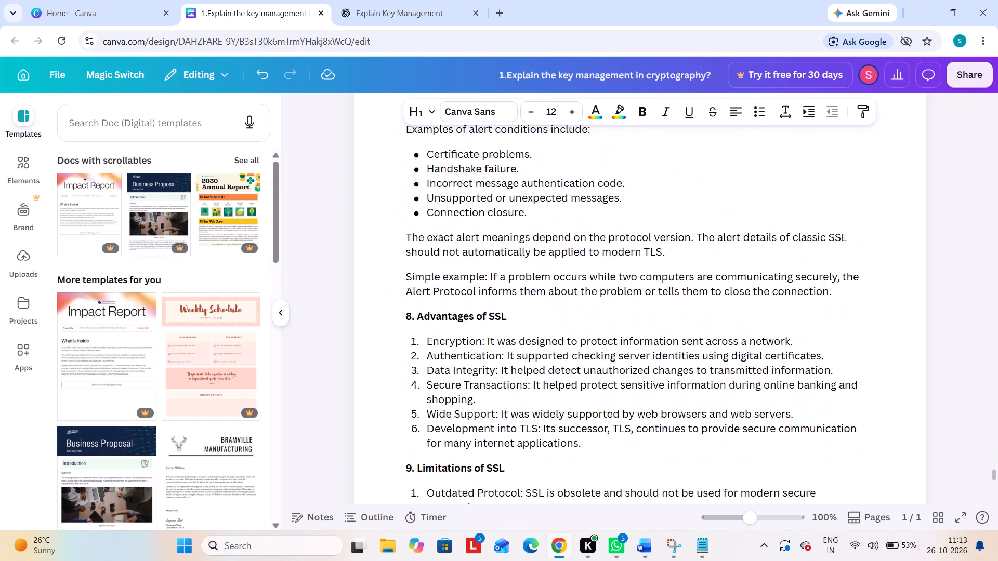
scroll(566, 318, "down", 4)
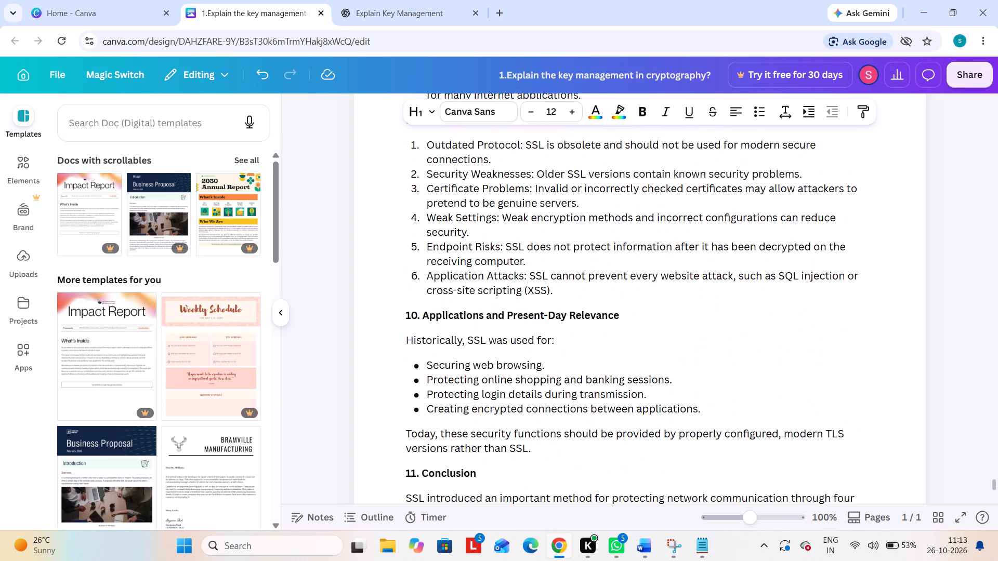
scroll(516, 280, "up", 1)
left_click_drag(405, 233, 687, 394)
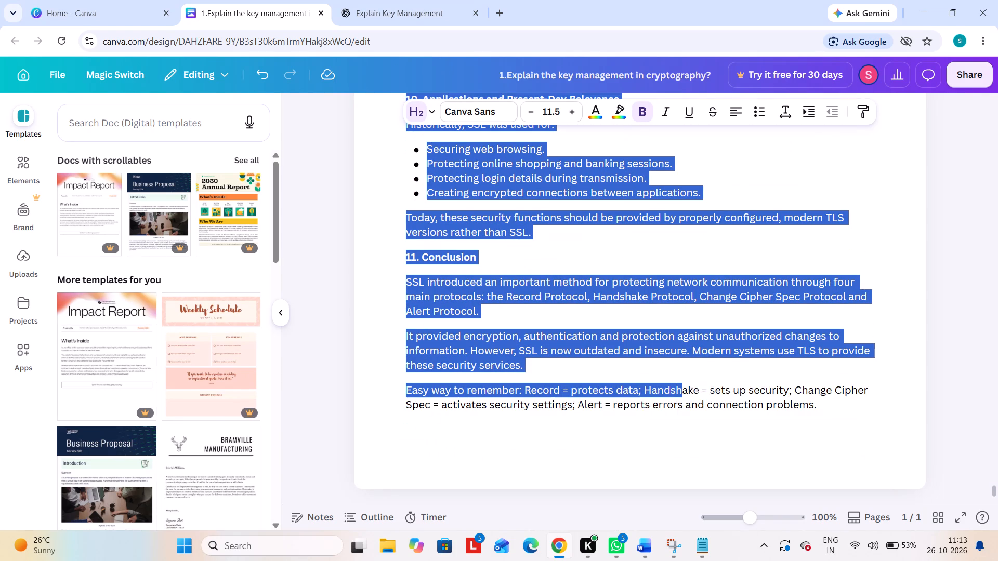
left_click_drag(687, 394, 786, 413)
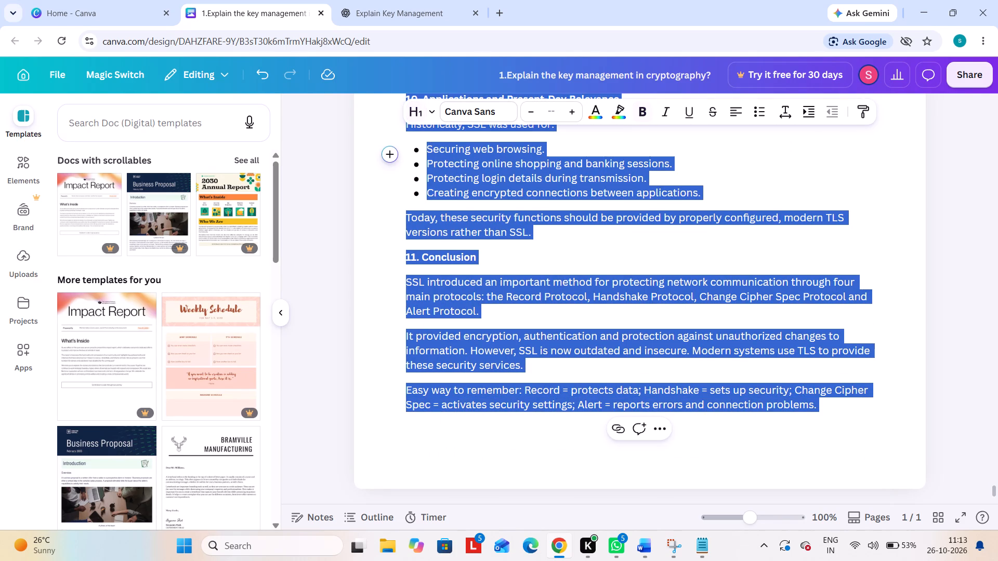
key("BackSpace")
Remove the numbers "8." and "7." from the "Advantages of SSL" and "Alert Protocol" headings.
scroll(786, 413, "up", 6)
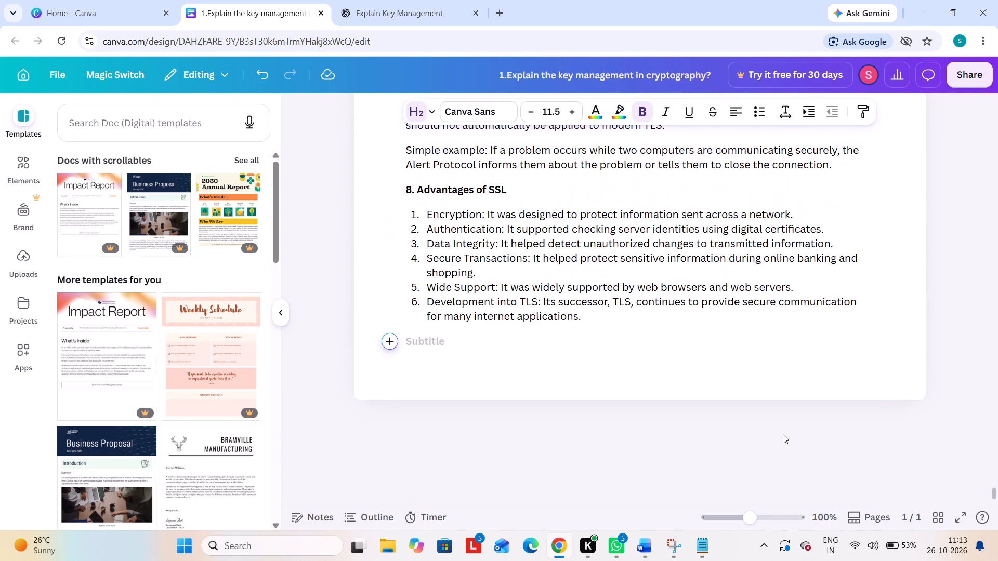
scroll(783, 434, "up", 1)
left_click(418, 358)
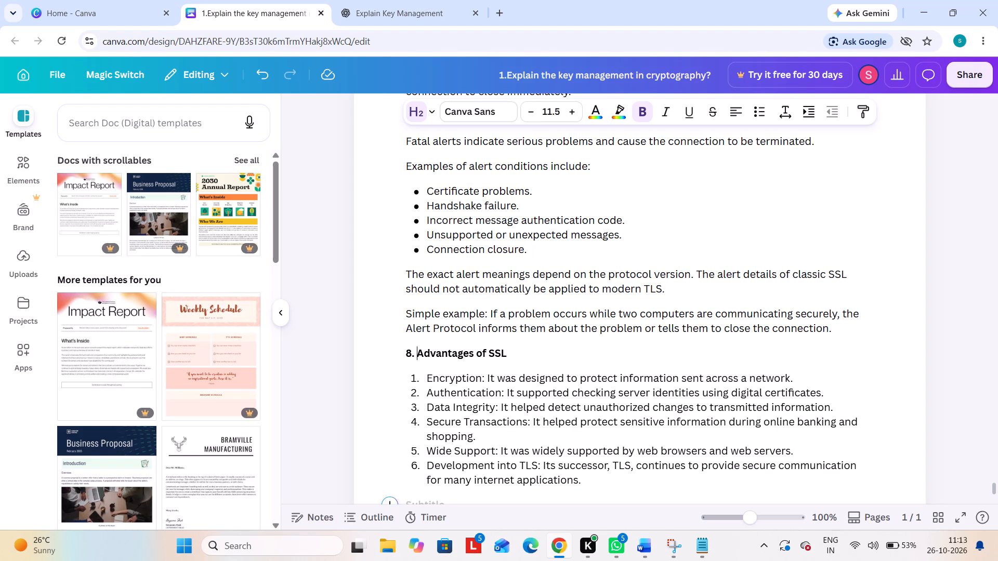
key("BackSpace")
key("BackSpace")
key("BackSpace")
scroll(418, 358, "up", 4)
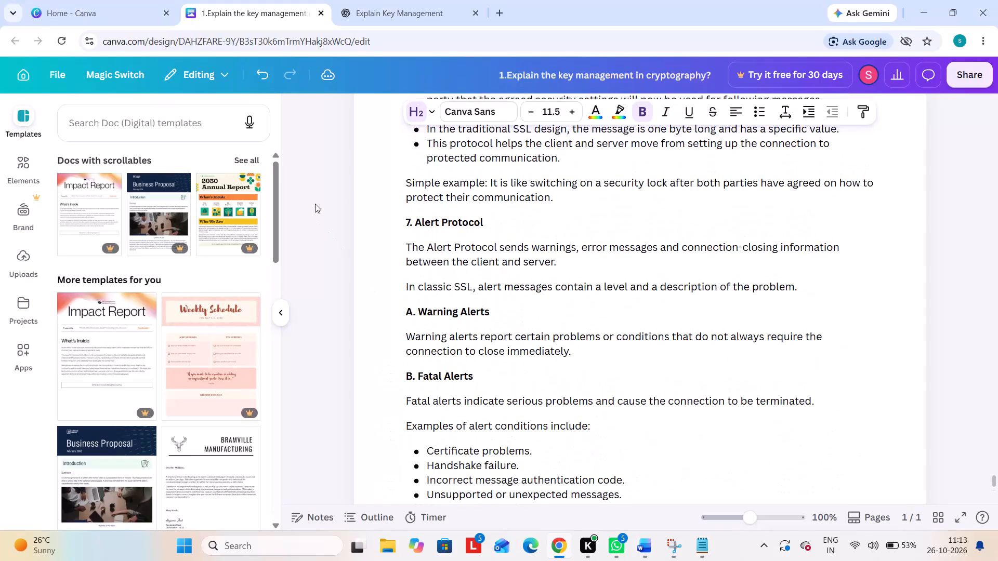
left_click(417, 226)
key("BackSpace")
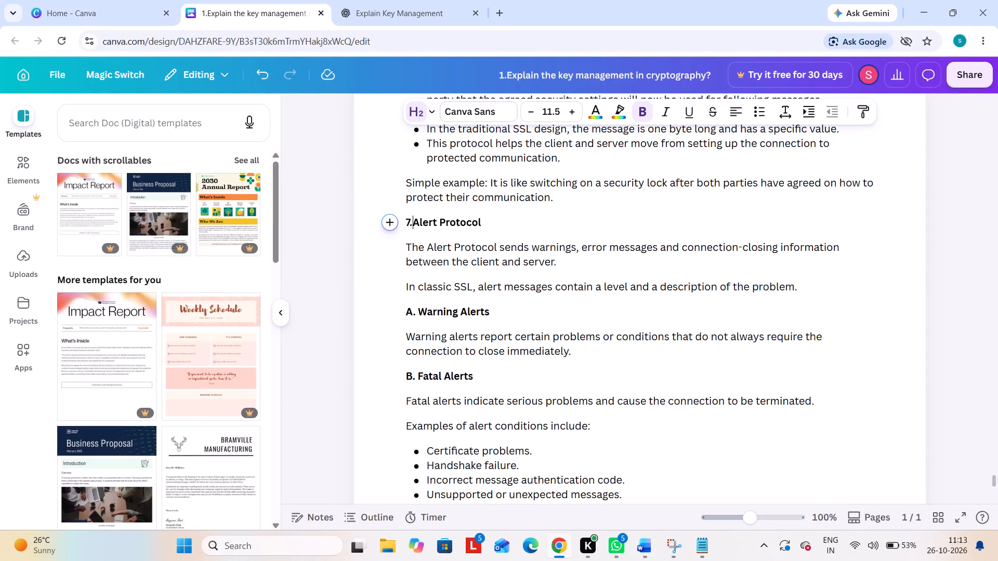
key("BackSpace")
key("BackSpace")
Add the number "1." in front of the "SSL Record Protocol" heading below the architecture diagram.
scroll(476, 152, "up", 5)
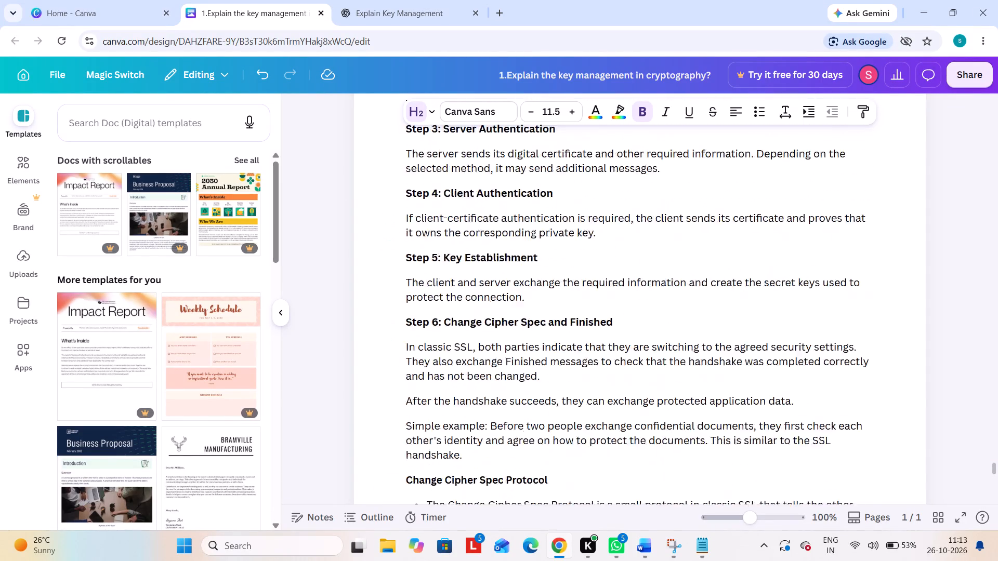
scroll(476, 152, "up", 6)
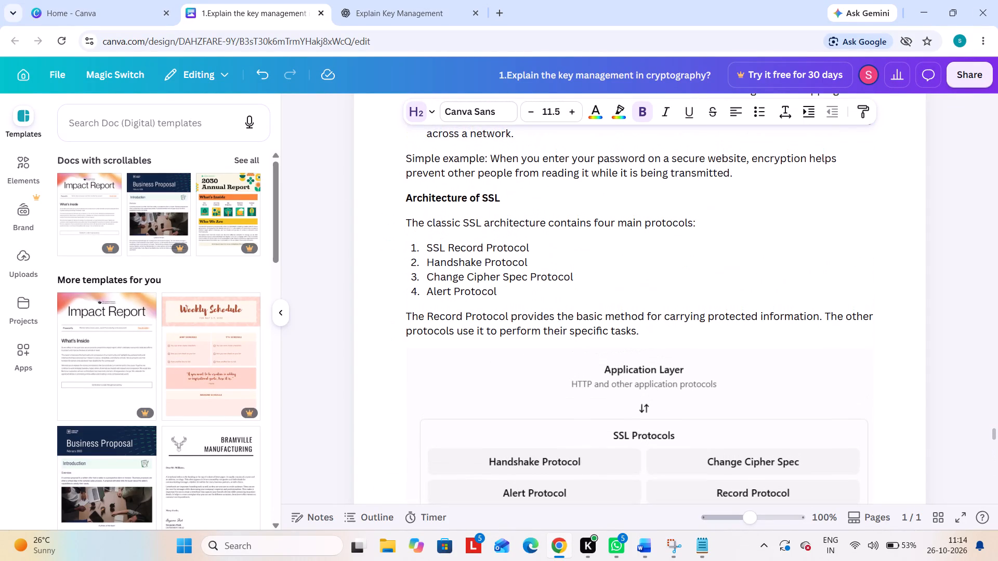
scroll(476, 152, "down", 6)
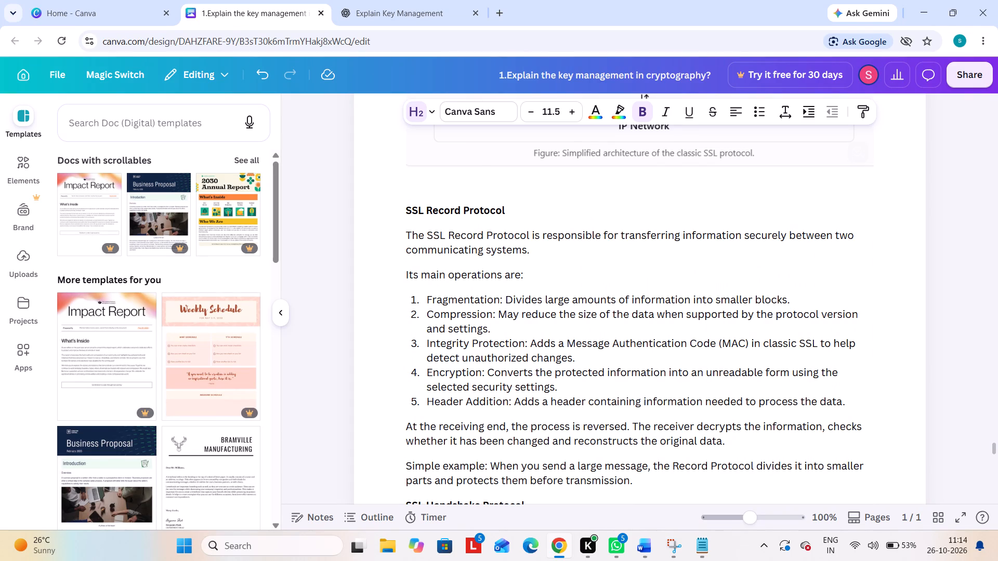
left_click(403, 221)
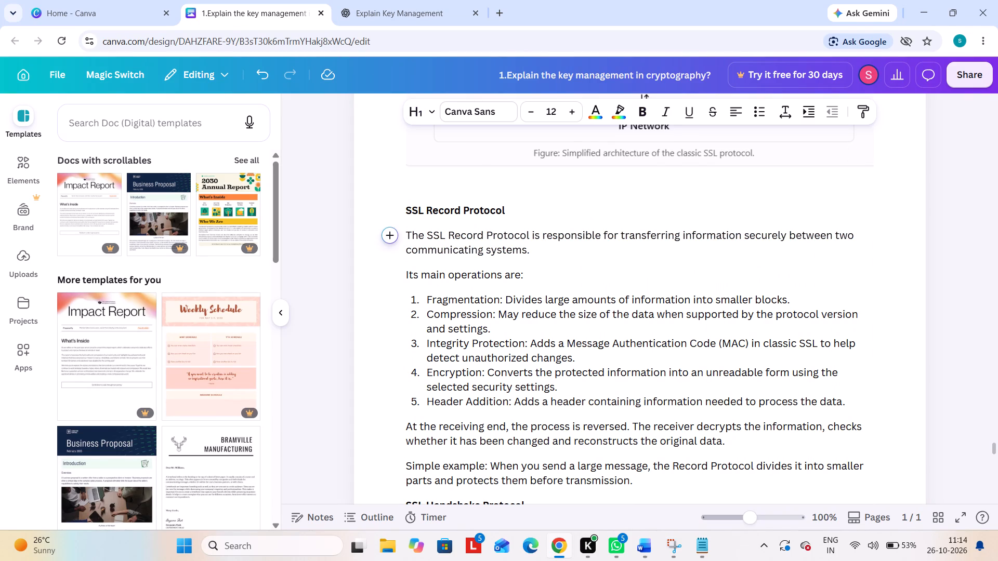
left_click(407, 211)
type("1.")
Add the number "2." in front of the "SSL Handshake Protocol" heading.
scroll(407, 211, "down", 2)
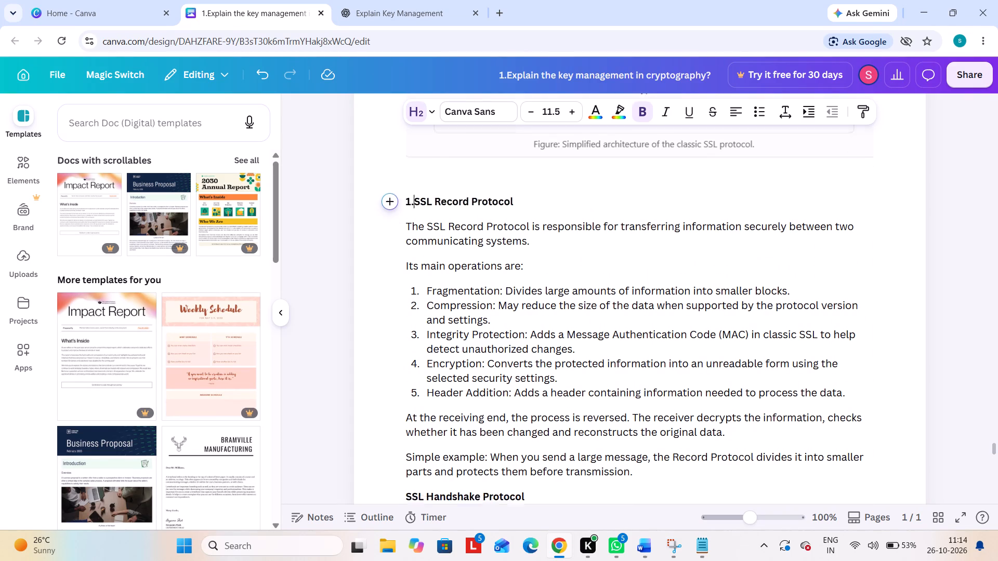
scroll(407, 211, "down", 3)
scroll(407, 211, "up", 9)
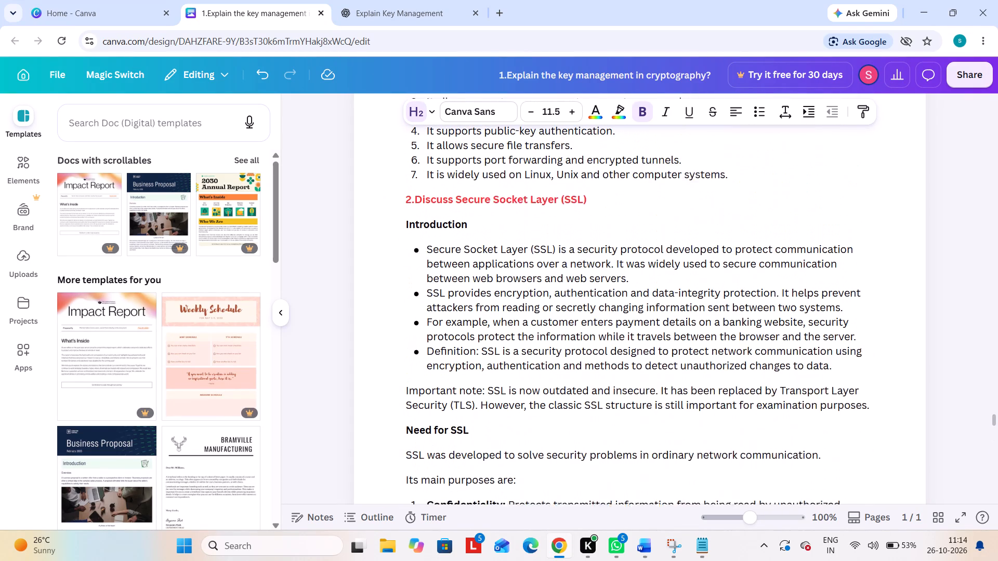
scroll(407, 211, "down", 6)
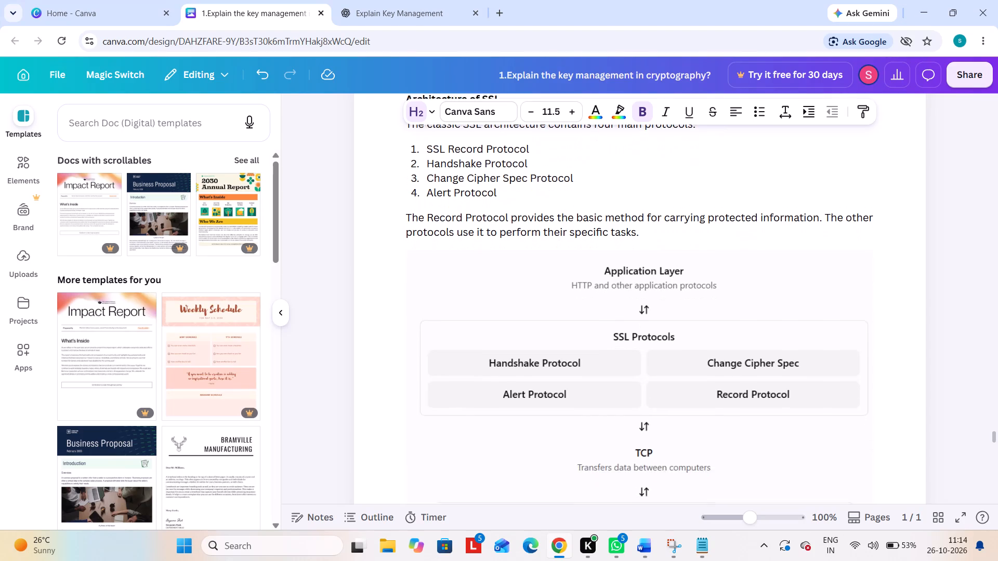
scroll(407, 211, "down", 6)
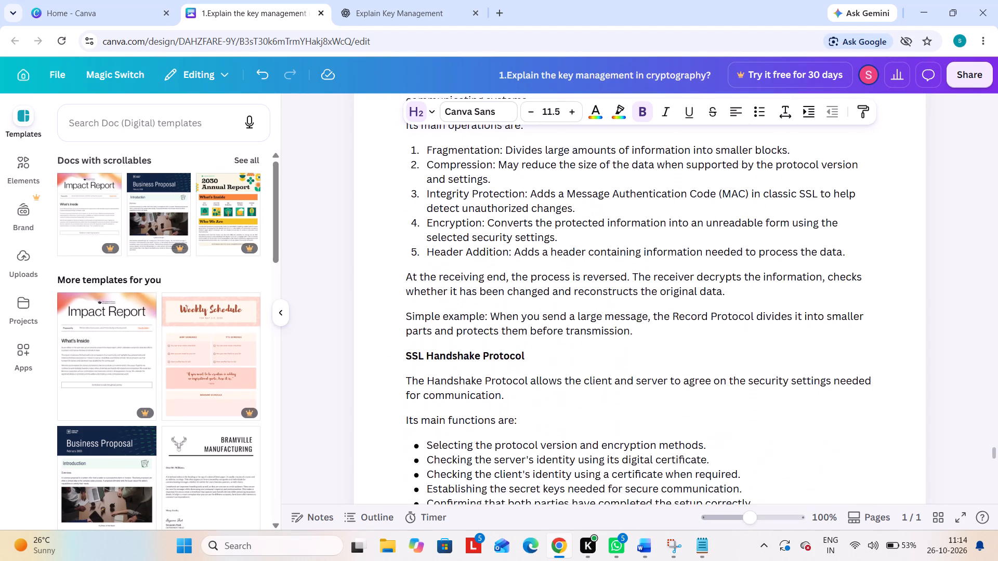
scroll(407, 211, "down", 1)
left_click(407, 173)
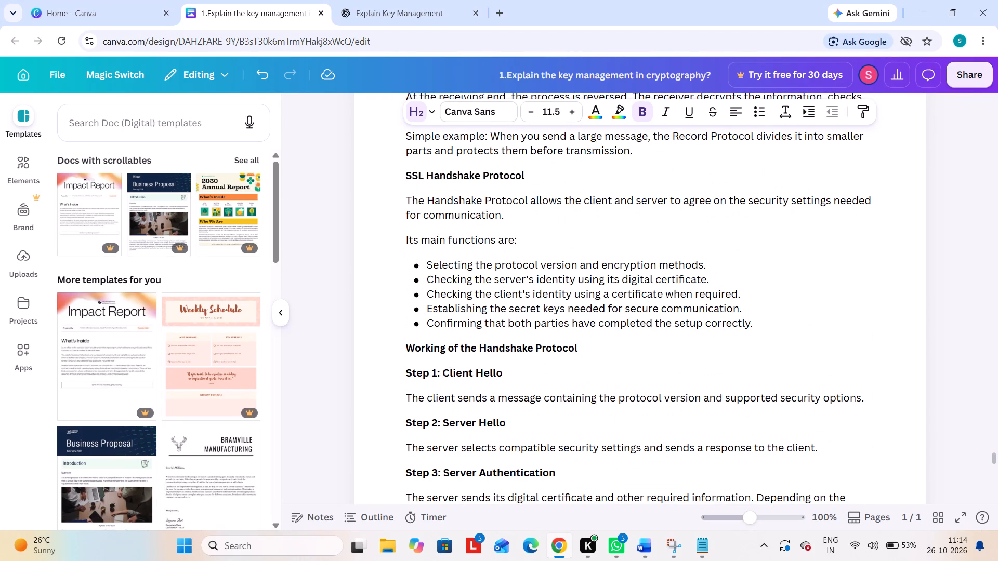
type("2.")
Number the "Change Cipher Spec Protocol" heading "3." and the "Alert Protocol" heading "4.".
scroll(407, 173, "down", 3)
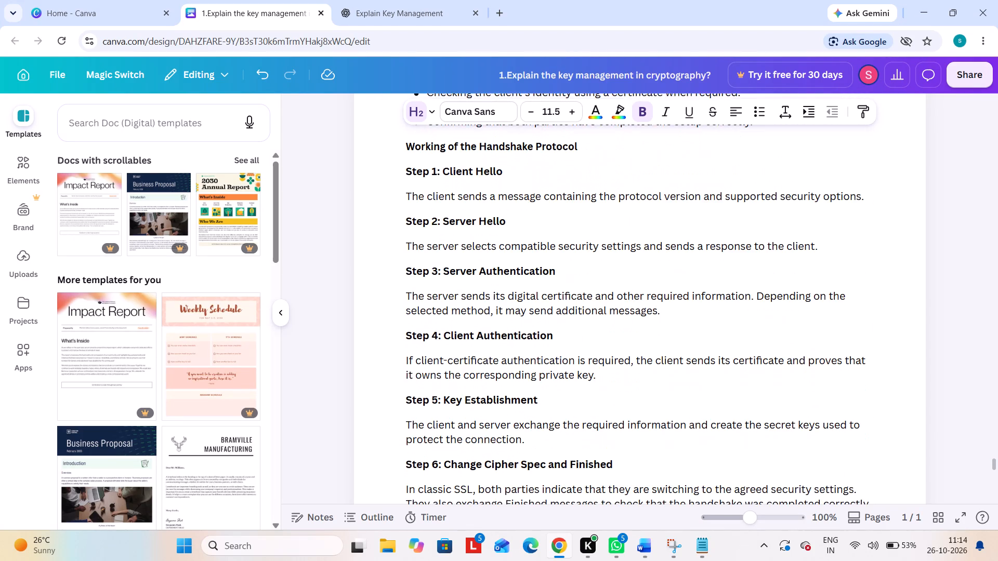
scroll(407, 173, "down", 1)
scroll(446, 209, "down", 2)
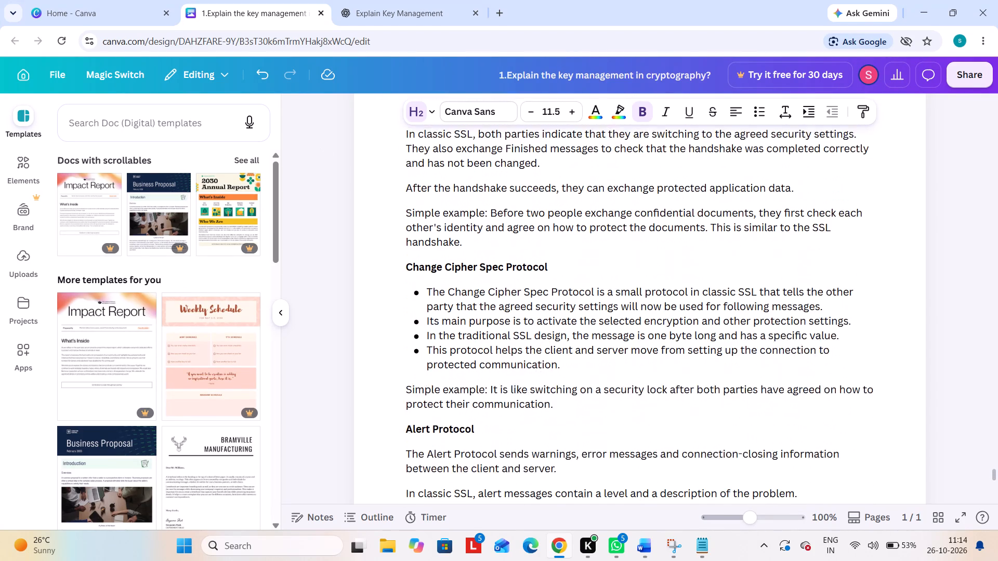
left_click(401, 247)
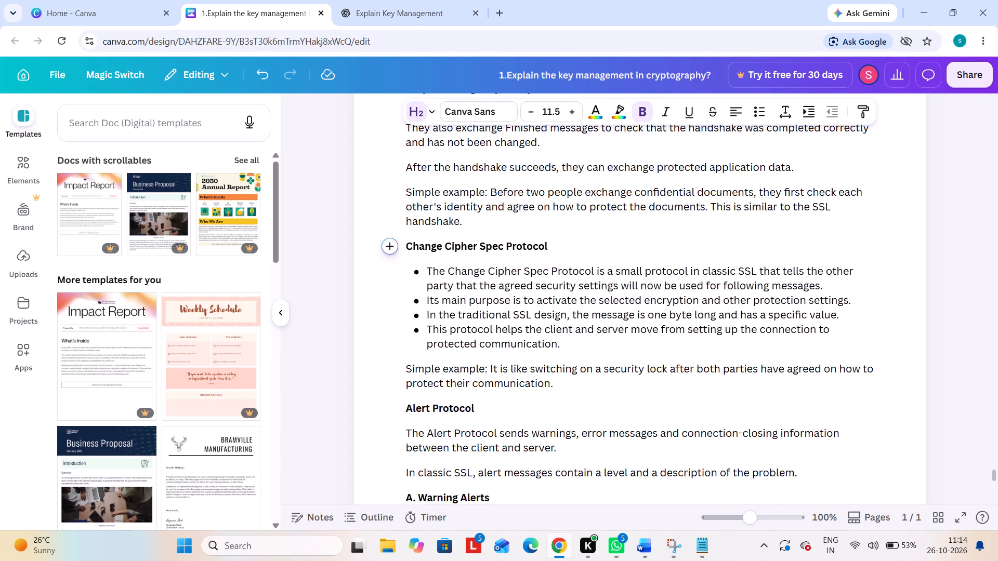
type("3/")
key("BackSpace")
key("period")
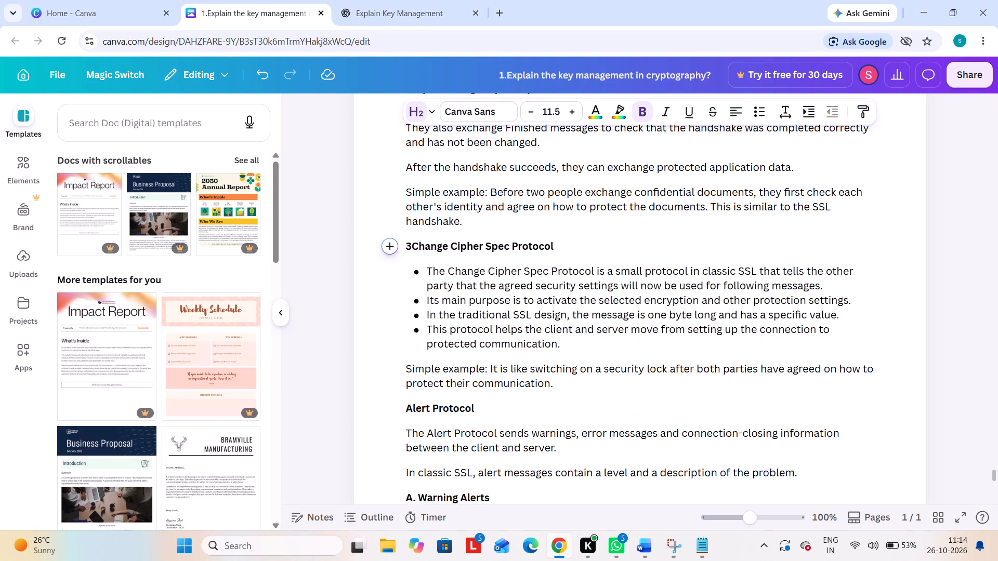
scroll(401, 247, "down", 5)
scroll(409, 180, "up", 1)
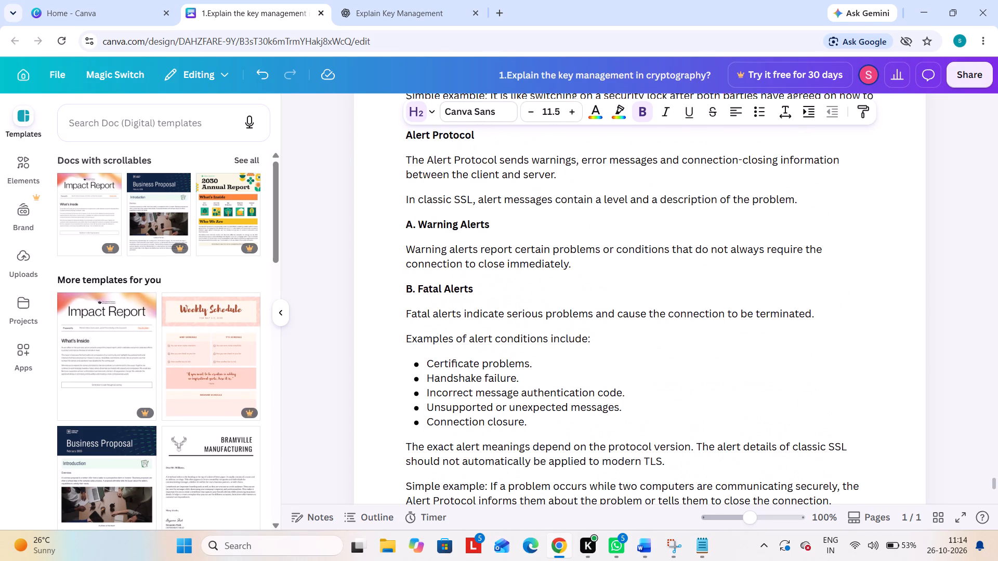
left_click(408, 132)
type("4.")
Place the text cursor on the empty line after the "Advantages of SSL" list at the end of the document.
scroll(408, 132, "down", 6)
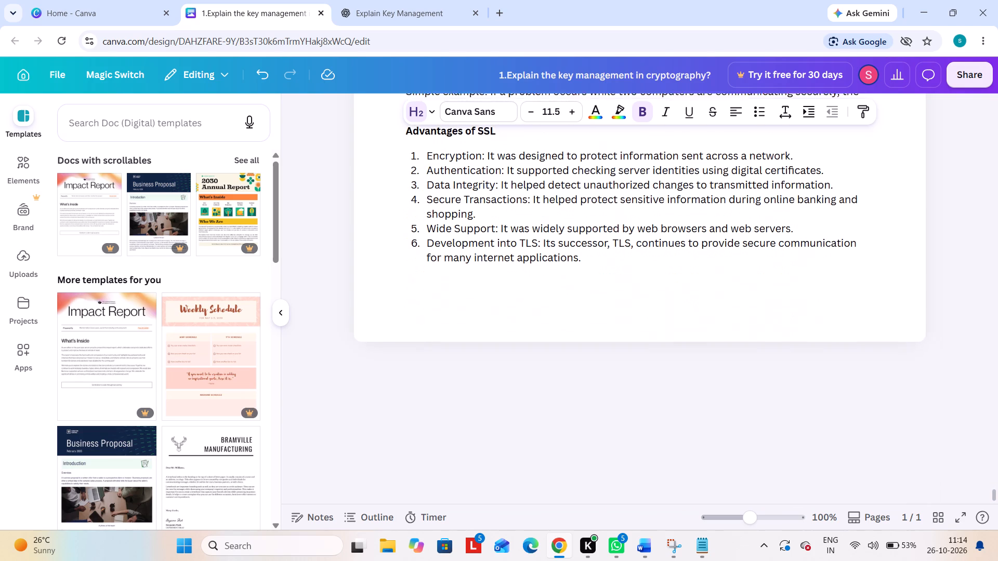
left_click(462, 221)
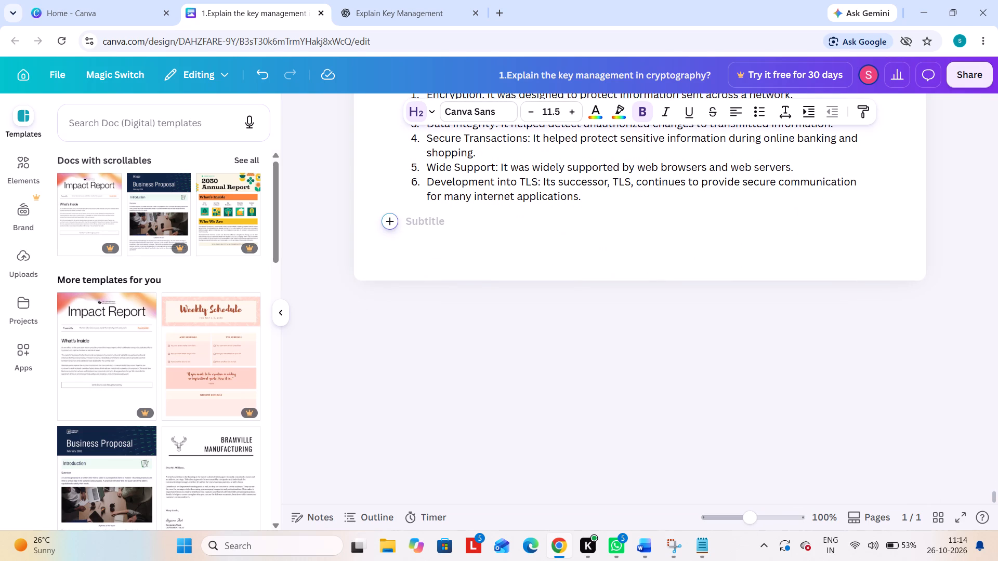